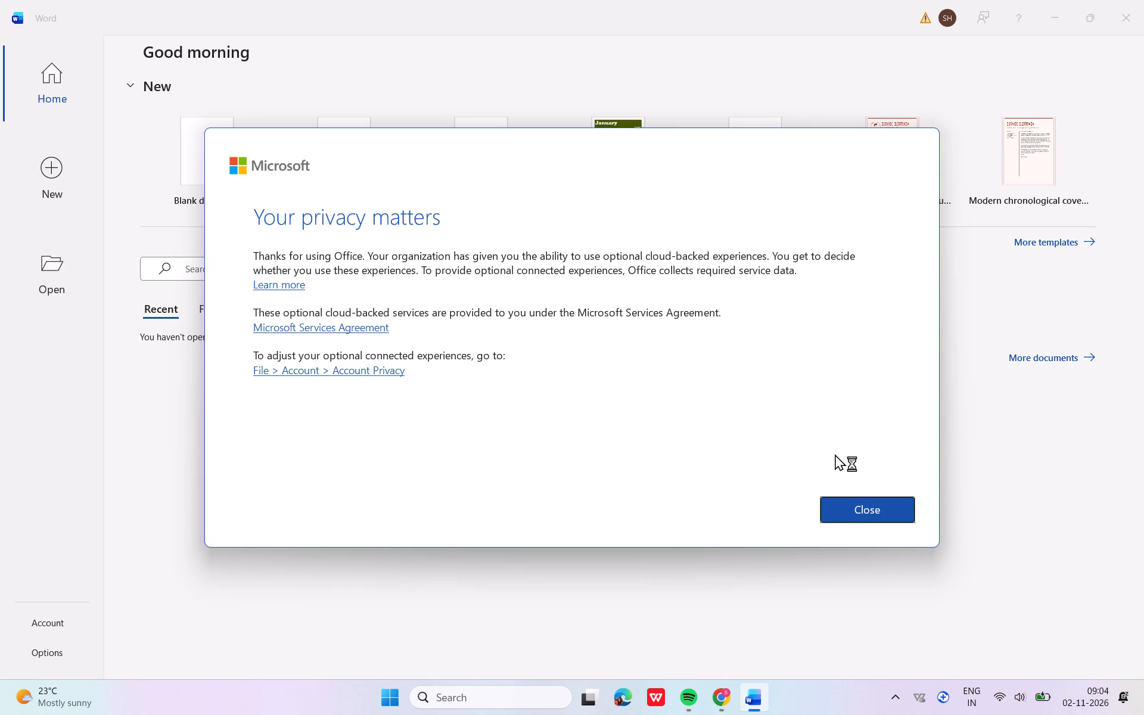
pyautogui.click(857, 505)
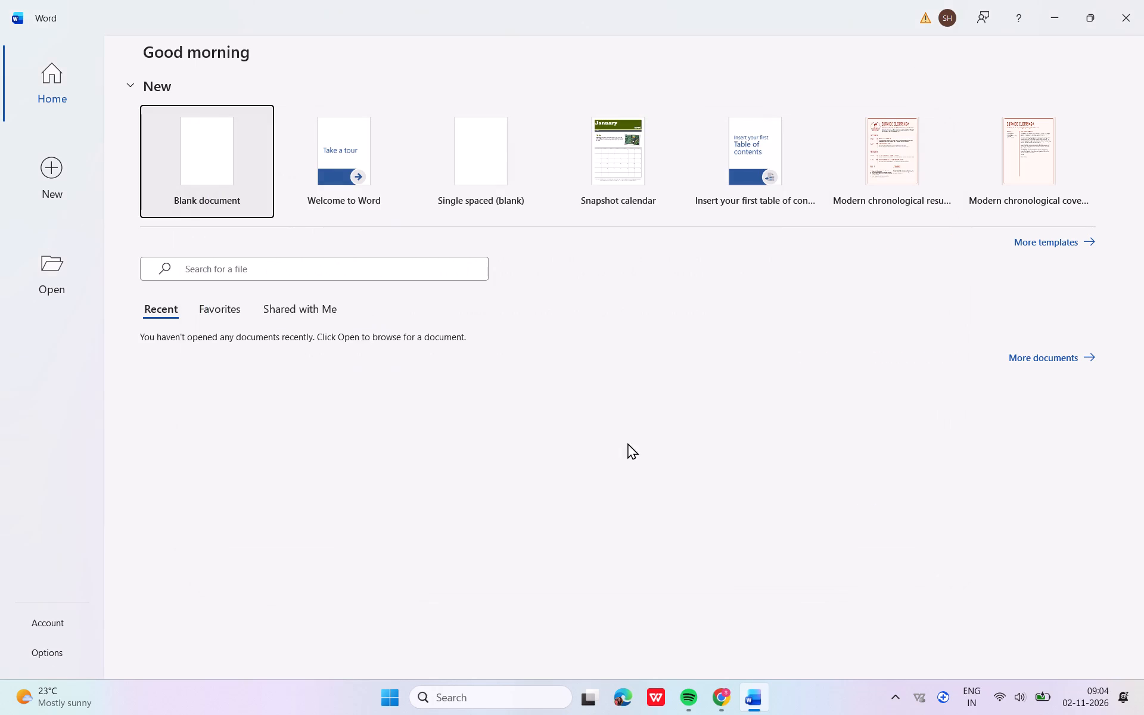
pyautogui.doubleClick(225, 181)
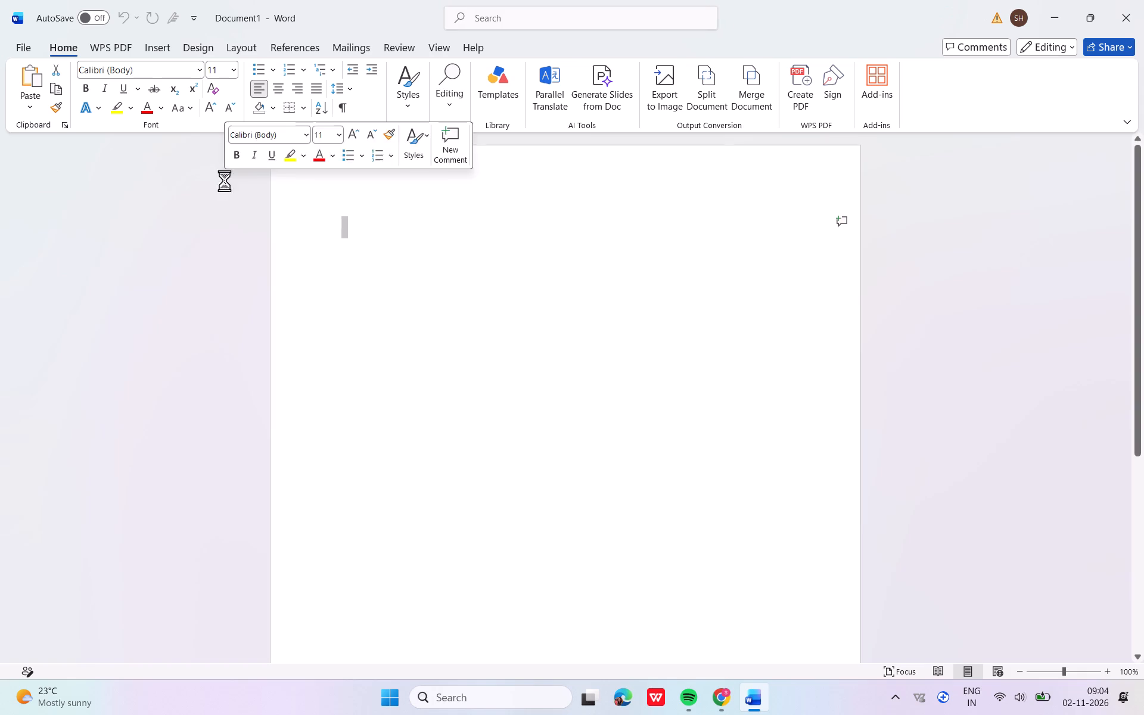
# Start another blank document and paste the copied Chapter 1 notes into it.
pyautogui.click(19, 39)
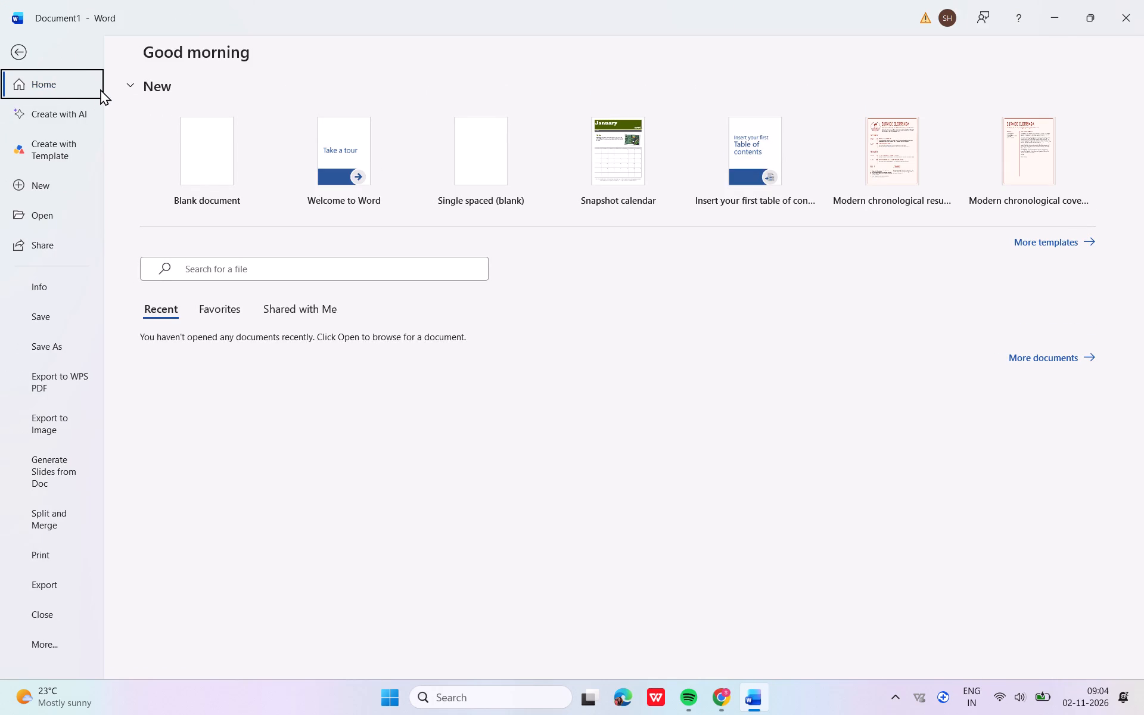
pyautogui.click(223, 169)
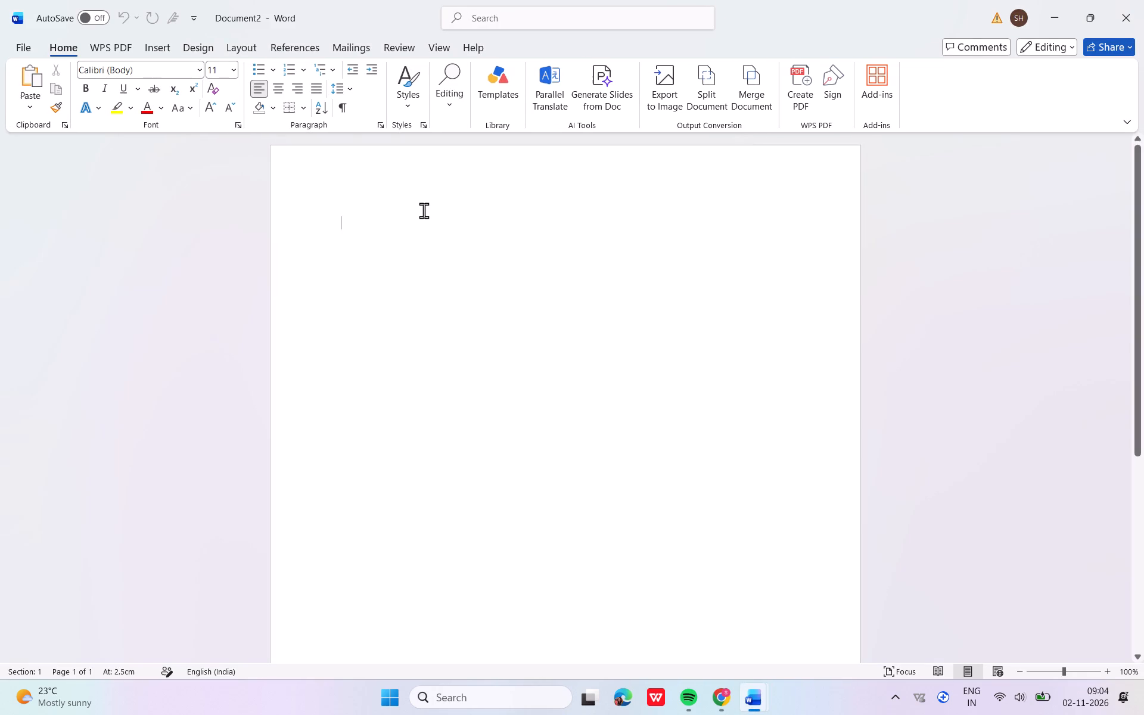
pyautogui.hotkey('ctrl', 'v')
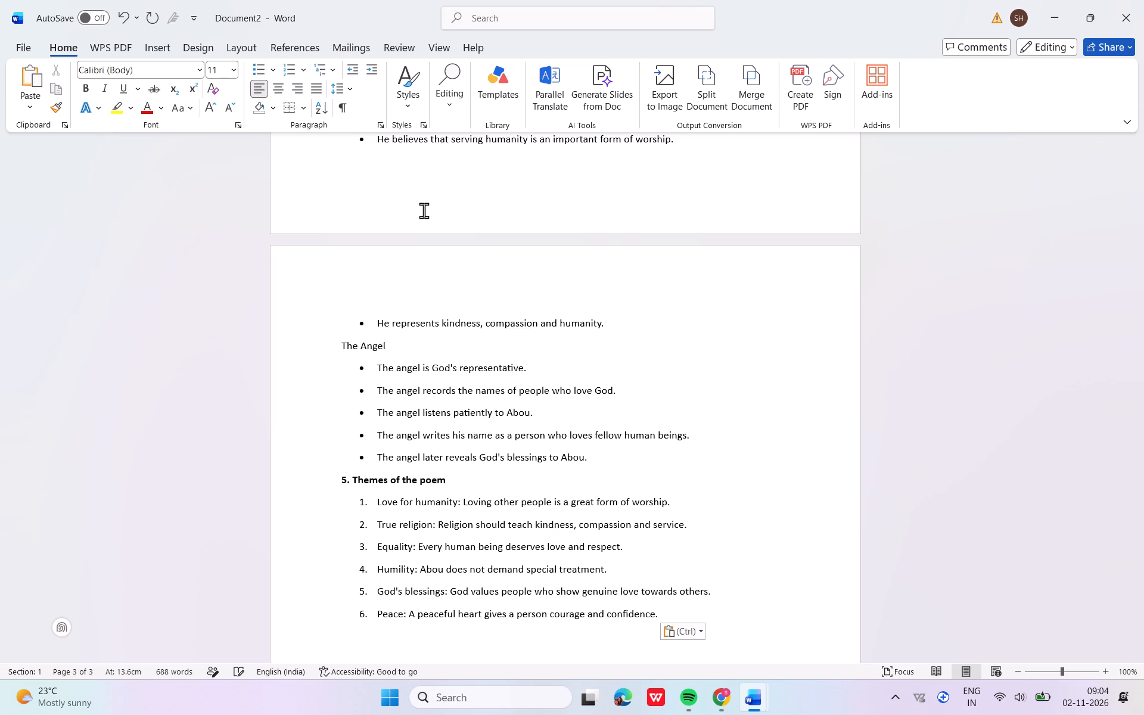
# Format all the pasted notes, from the Chapter 1 heading to the last theme, in Times New Roman, size 12.
pyautogui.scroll(6, 424, 210)
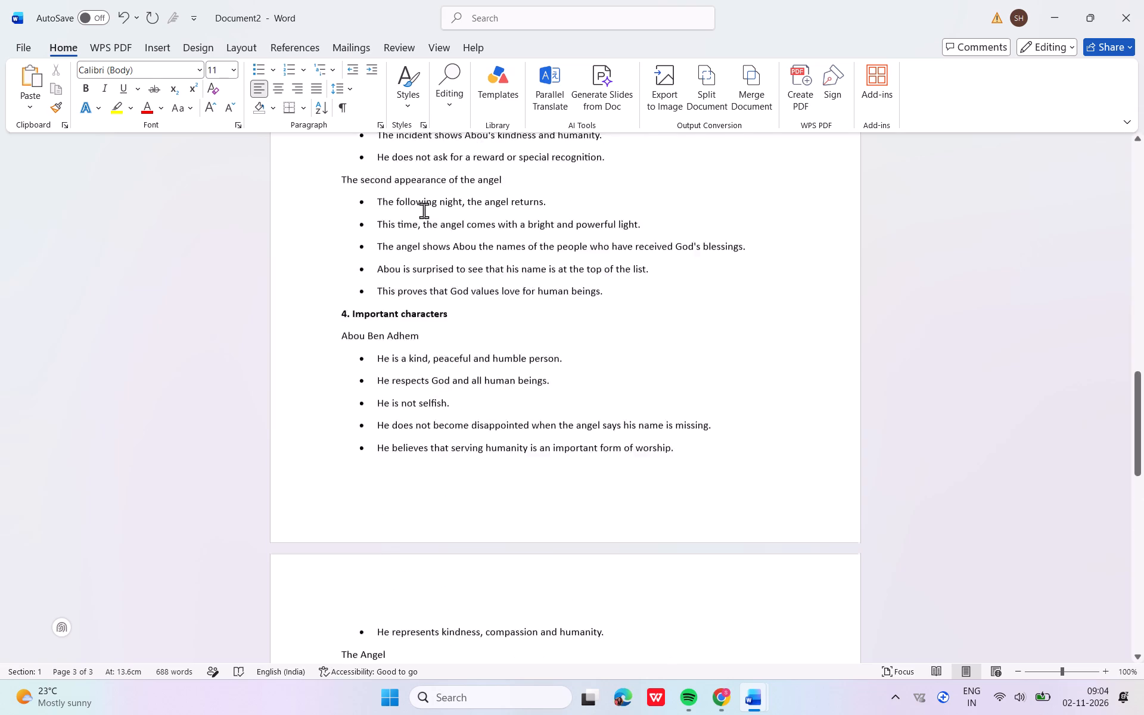
pyautogui.scroll(11, 424, 210)
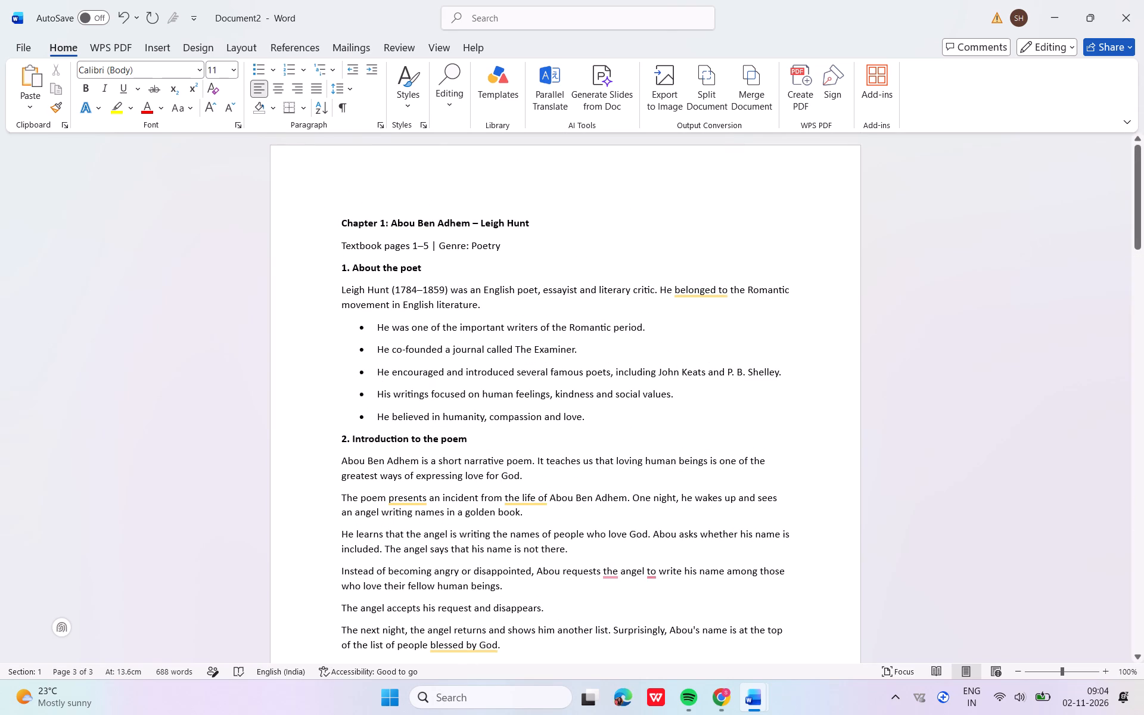
pyautogui.moveTo(335, 220); pyautogui.dragTo(481, 642)
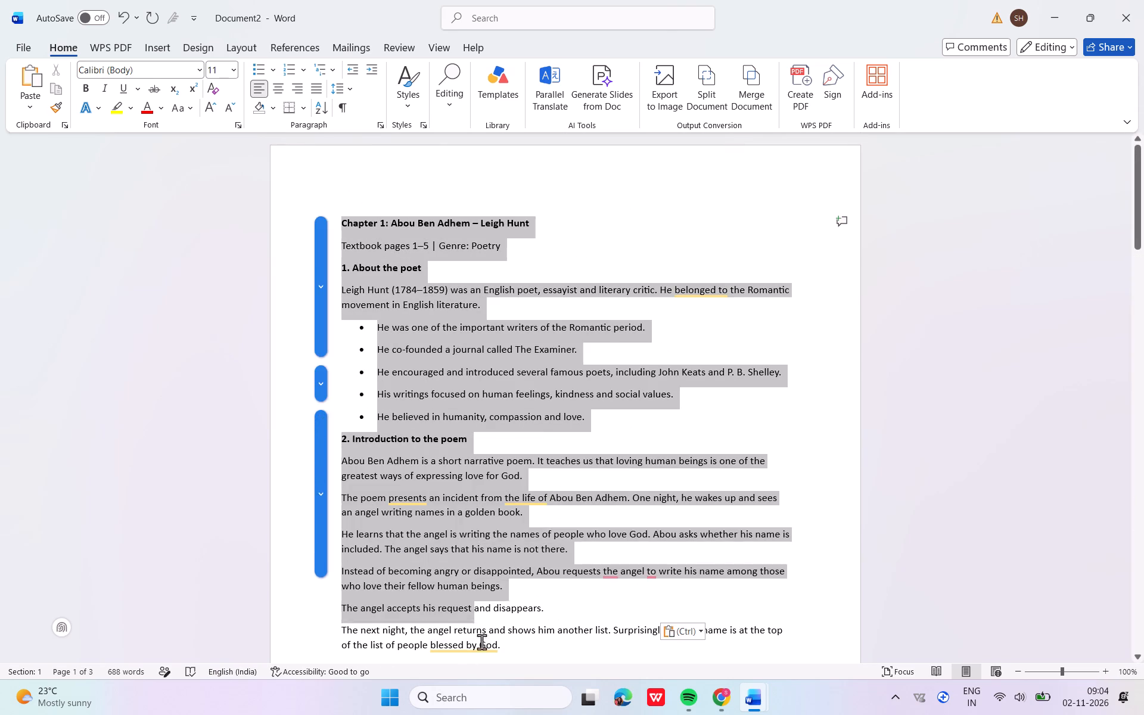
pyautogui.moveTo(481, 642); pyautogui.dragTo(562, 714)
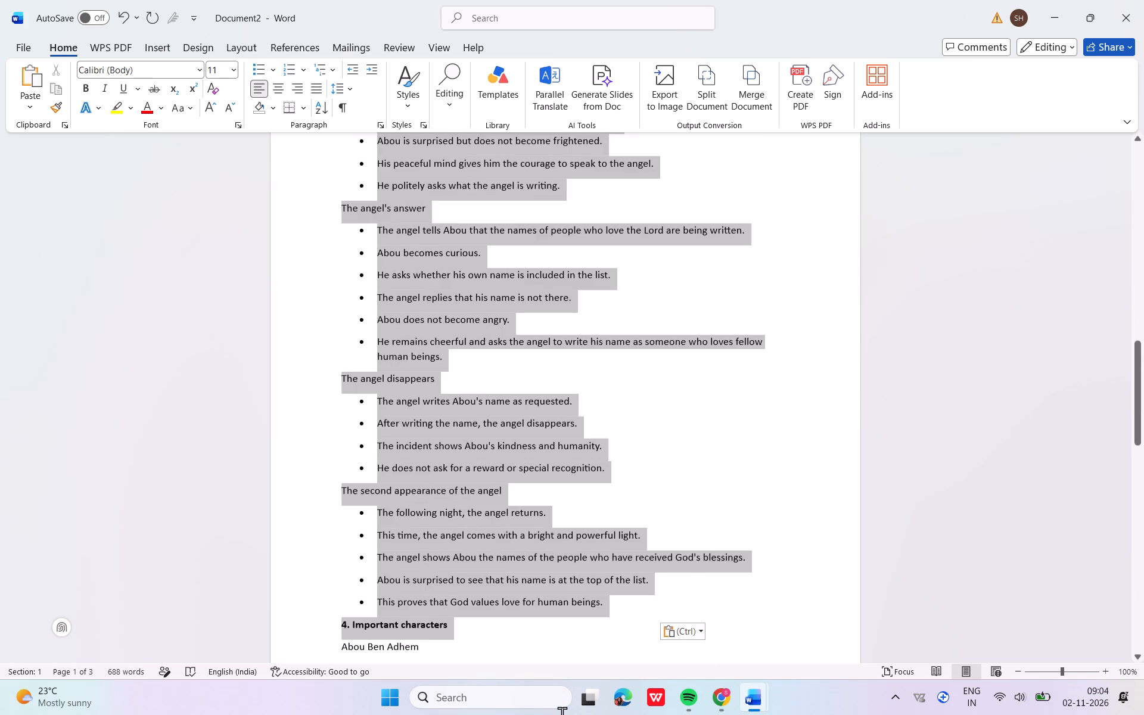
pyautogui.moveTo(562, 714); pyautogui.dragTo(654, 388)
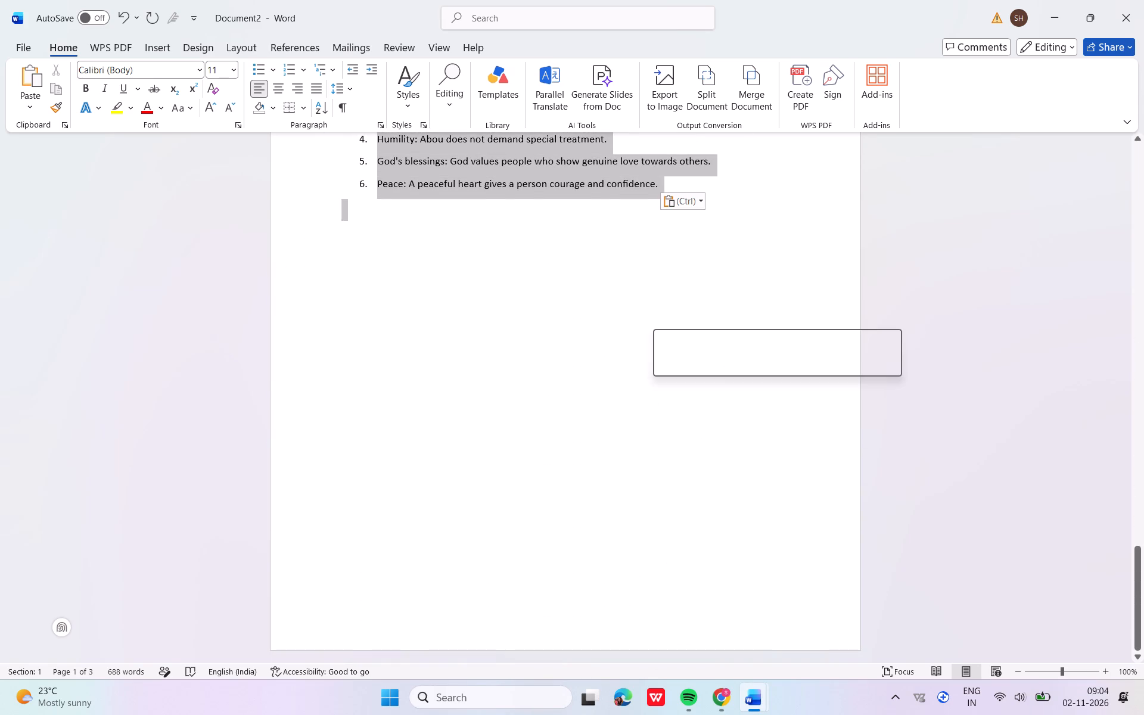
pyautogui.click(200, 69)
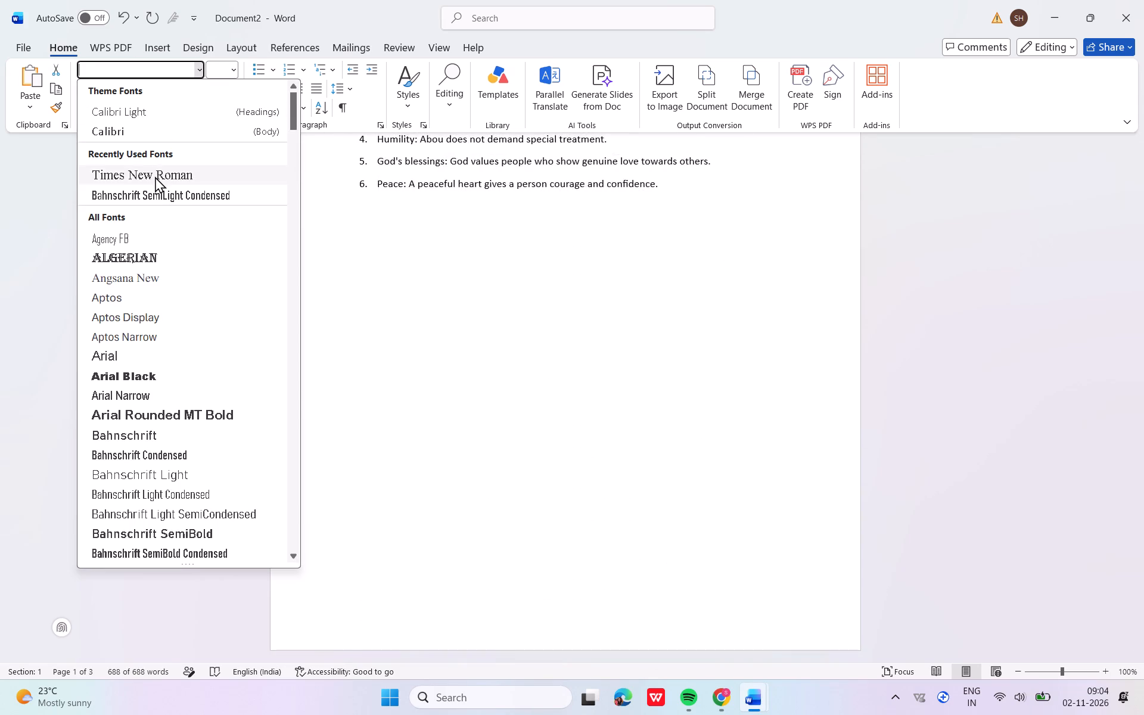
pyautogui.click(154, 176)
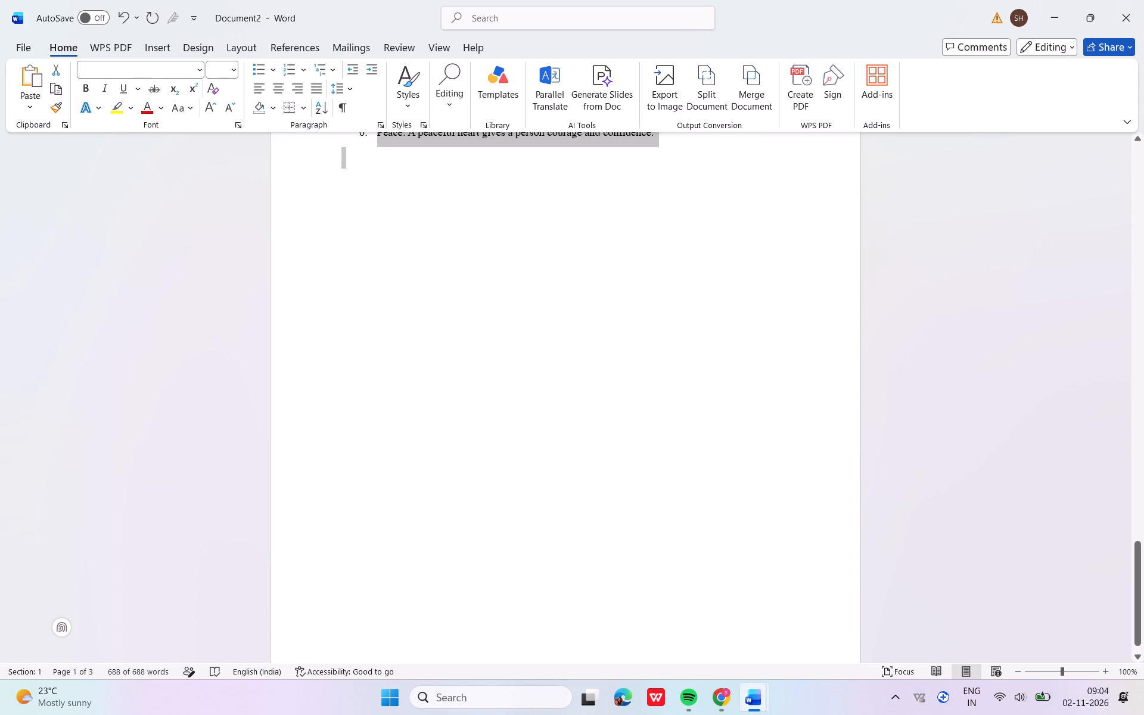
pyautogui.click(235, 76)
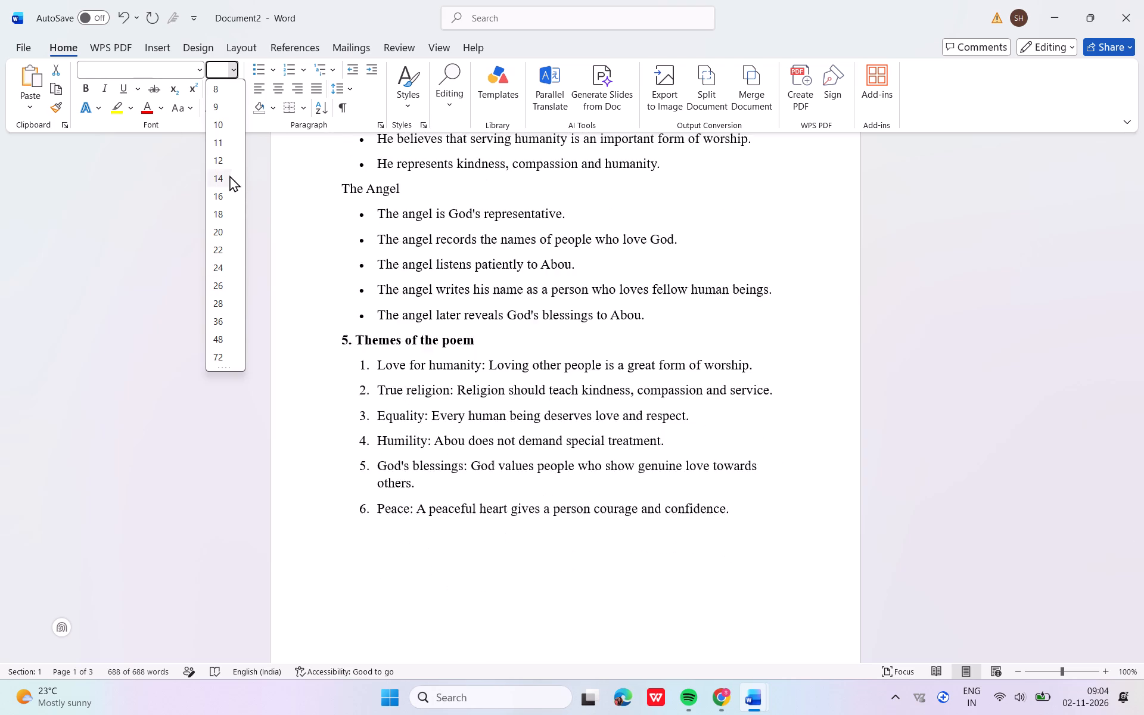
pyautogui.click(224, 159)
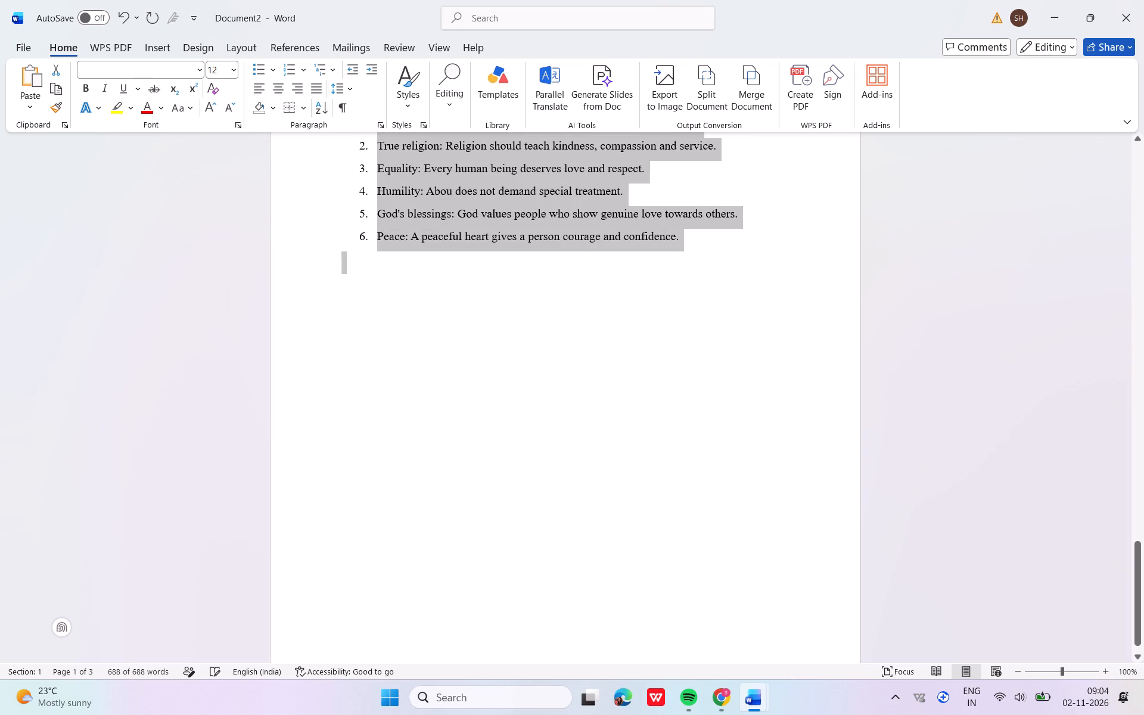
pyautogui.scroll(1, 450, 348)
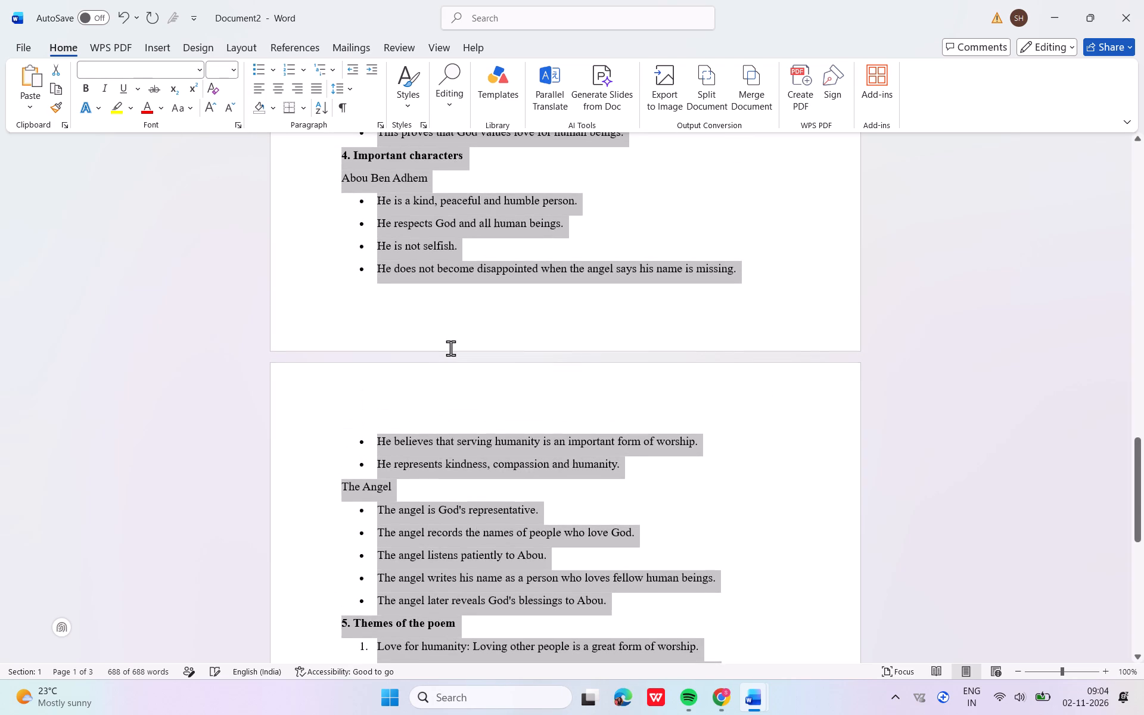
pyautogui.scroll(1, 450, 348)
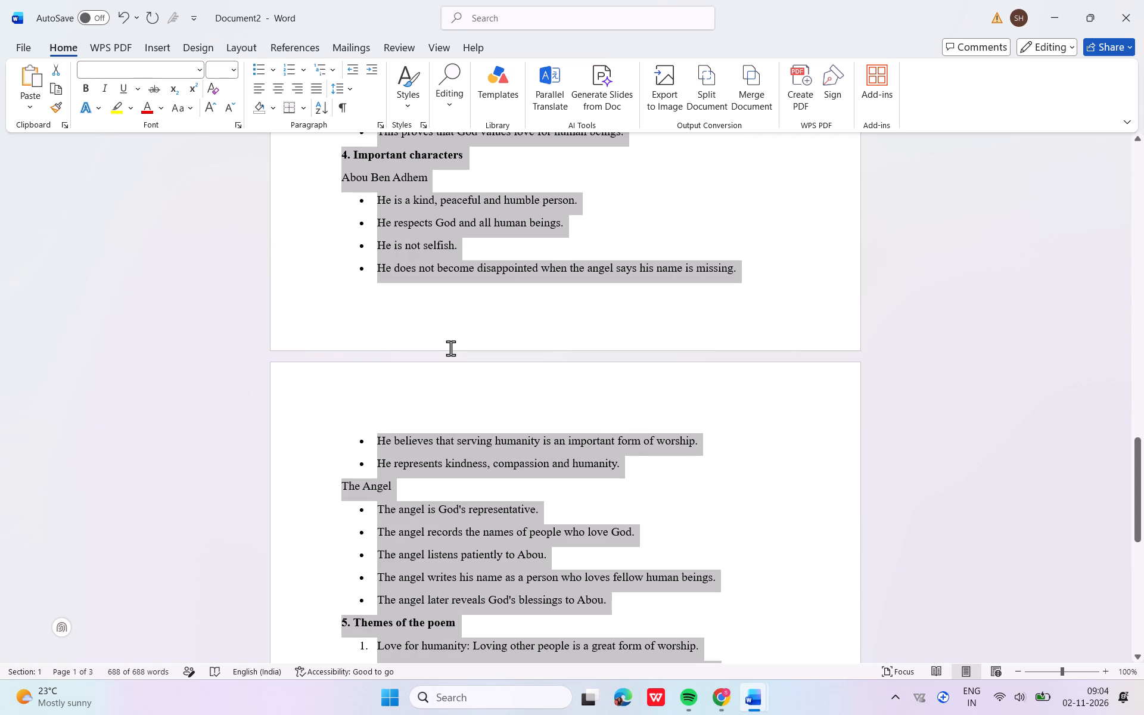
pyautogui.click(450, 348)
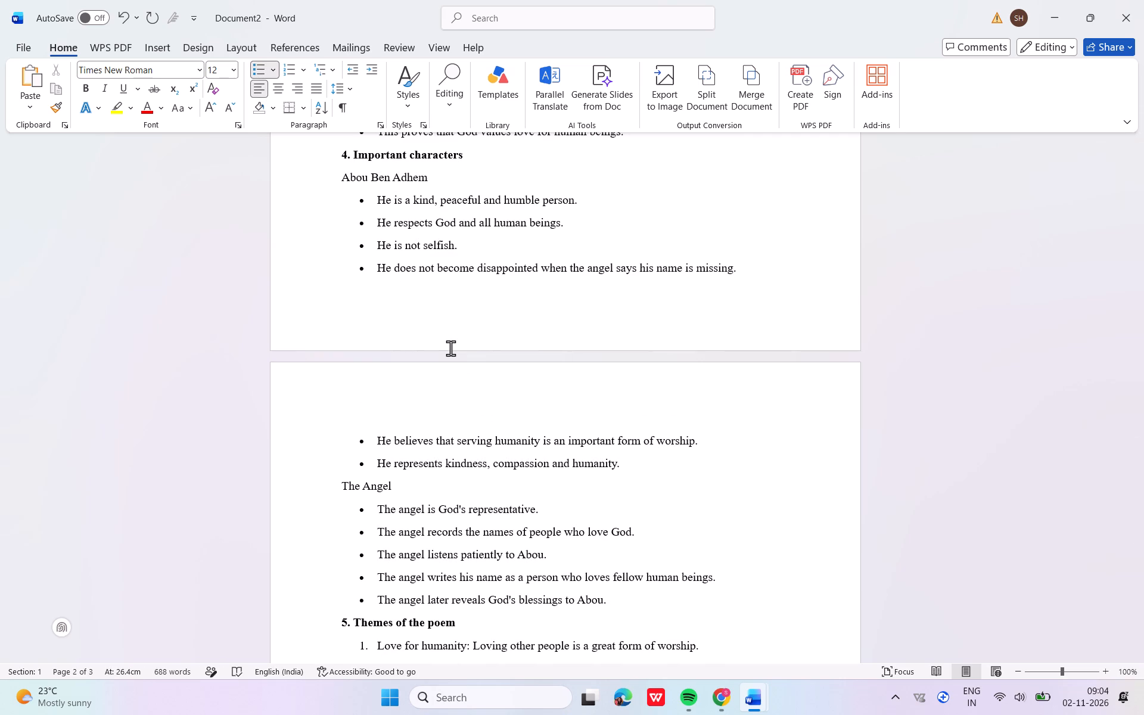
# Make the subheadings "The angel disappears" and "The second appearance of the angel" bold.
pyautogui.scroll(4, 450, 348)
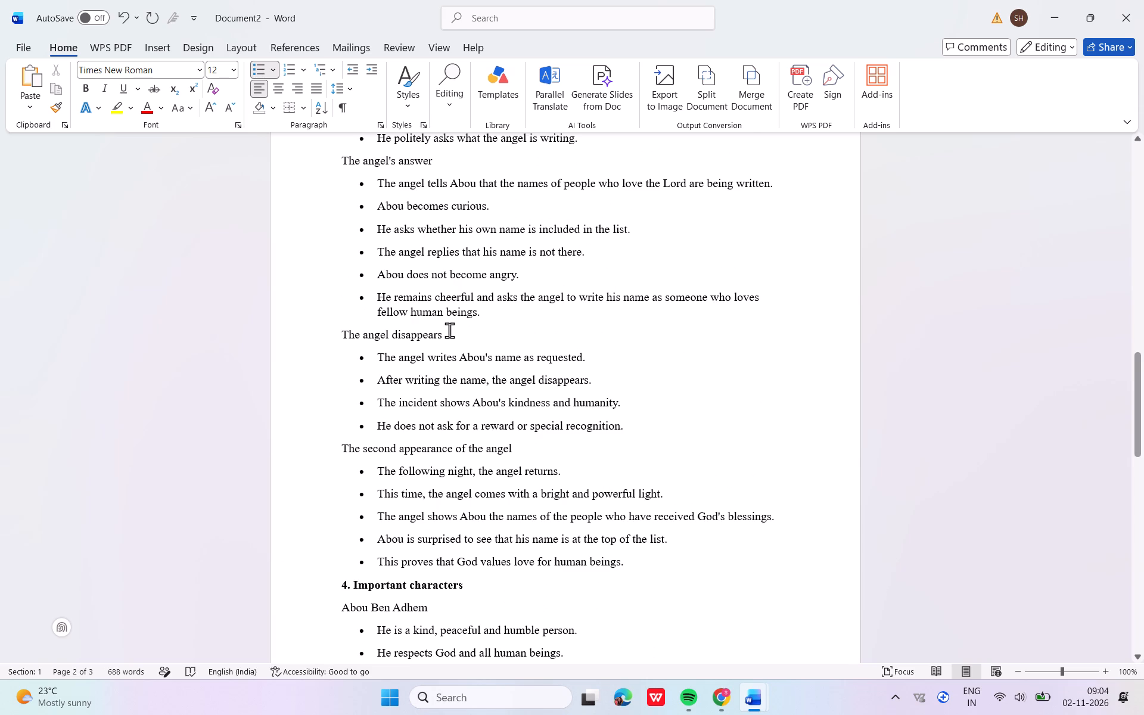
pyautogui.moveTo(449, 330); pyautogui.dragTo(339, 333)
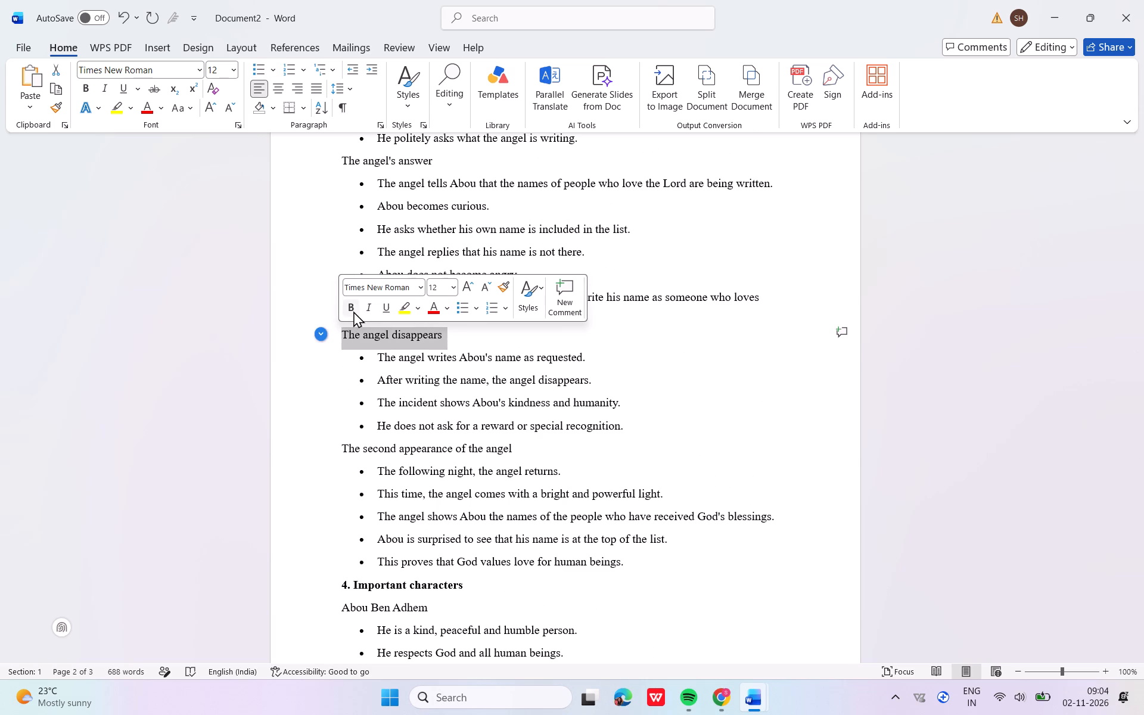
pyautogui.click(353, 311)
pyautogui.moveTo(518, 449); pyautogui.dragTo(342, 444)
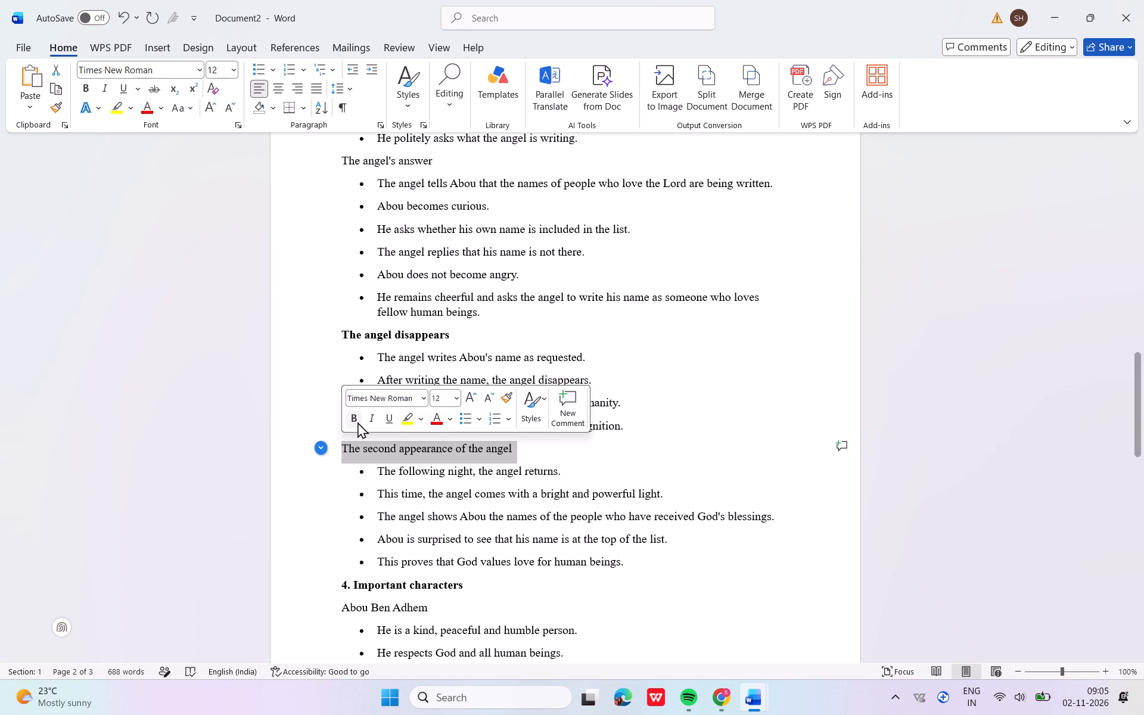
pyautogui.click(358, 422)
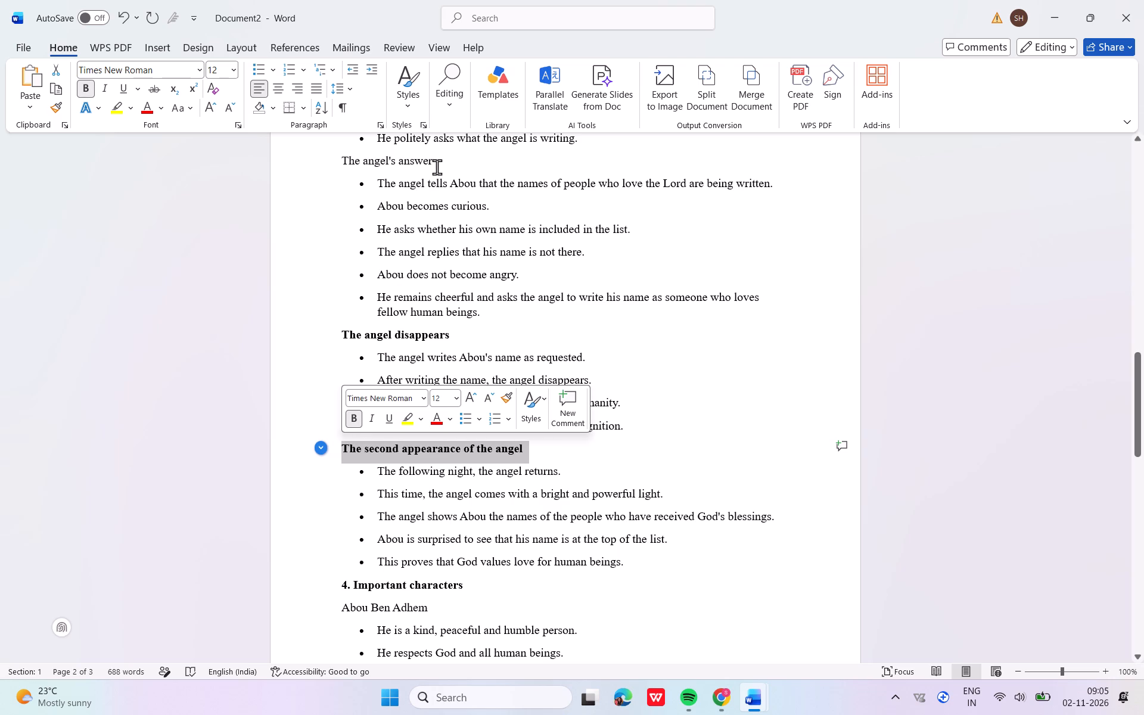
# Make the subheadings "The angel's answer" and "The appearance of the angel" bold.
pyautogui.moveTo(437, 163); pyautogui.dragTo(340, 162)
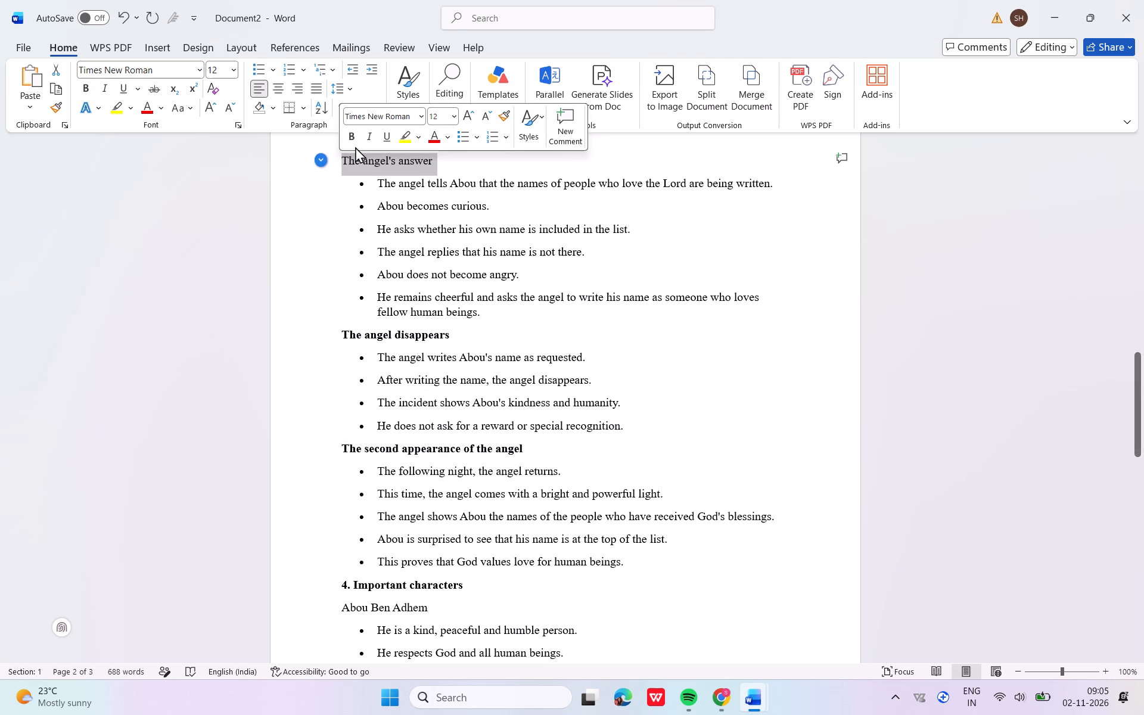
pyautogui.click(350, 136)
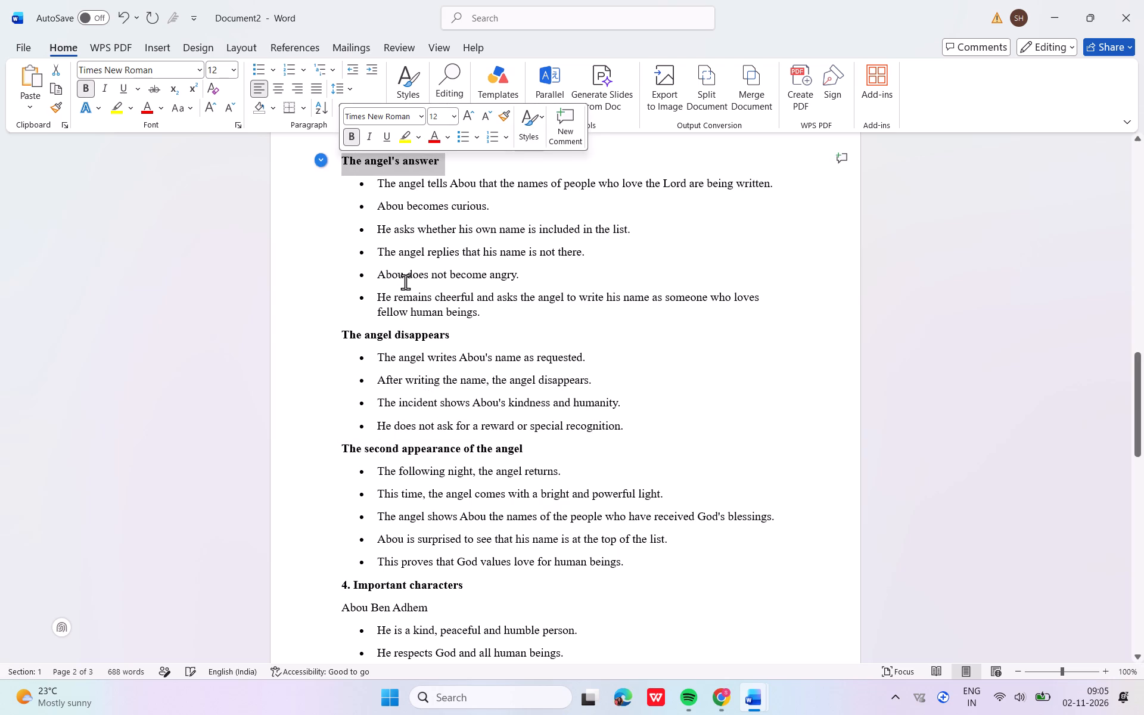
pyautogui.scroll(3, 405, 282)
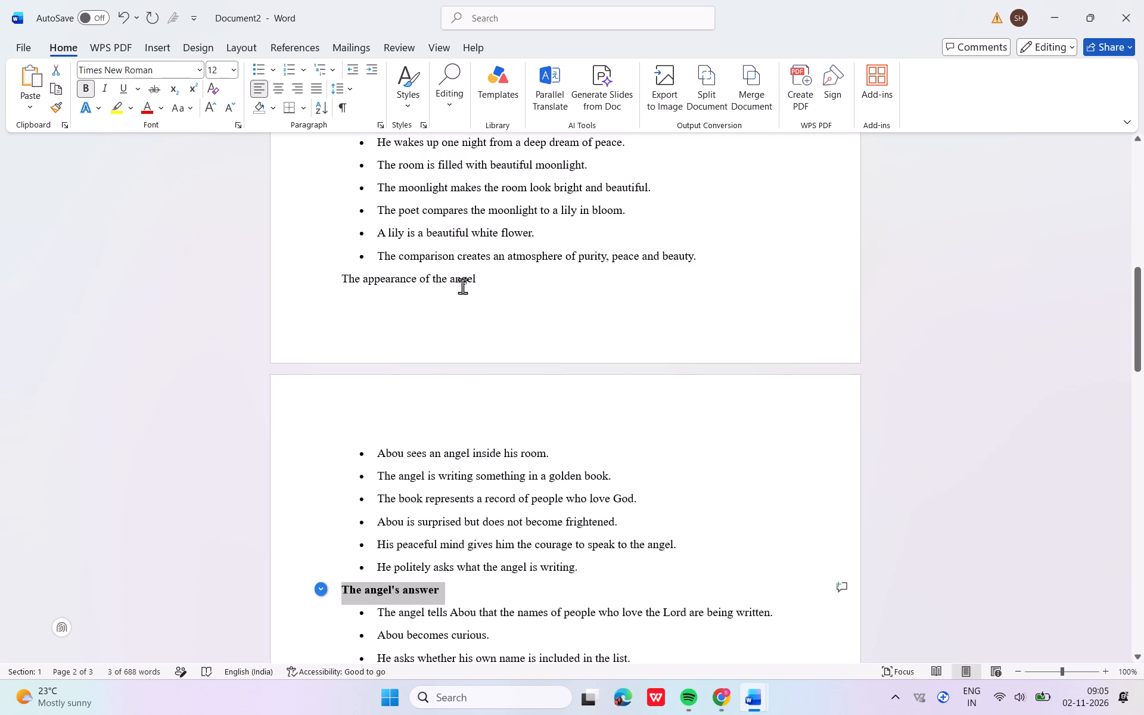
pyautogui.moveTo(484, 282); pyautogui.dragTo(335, 285)
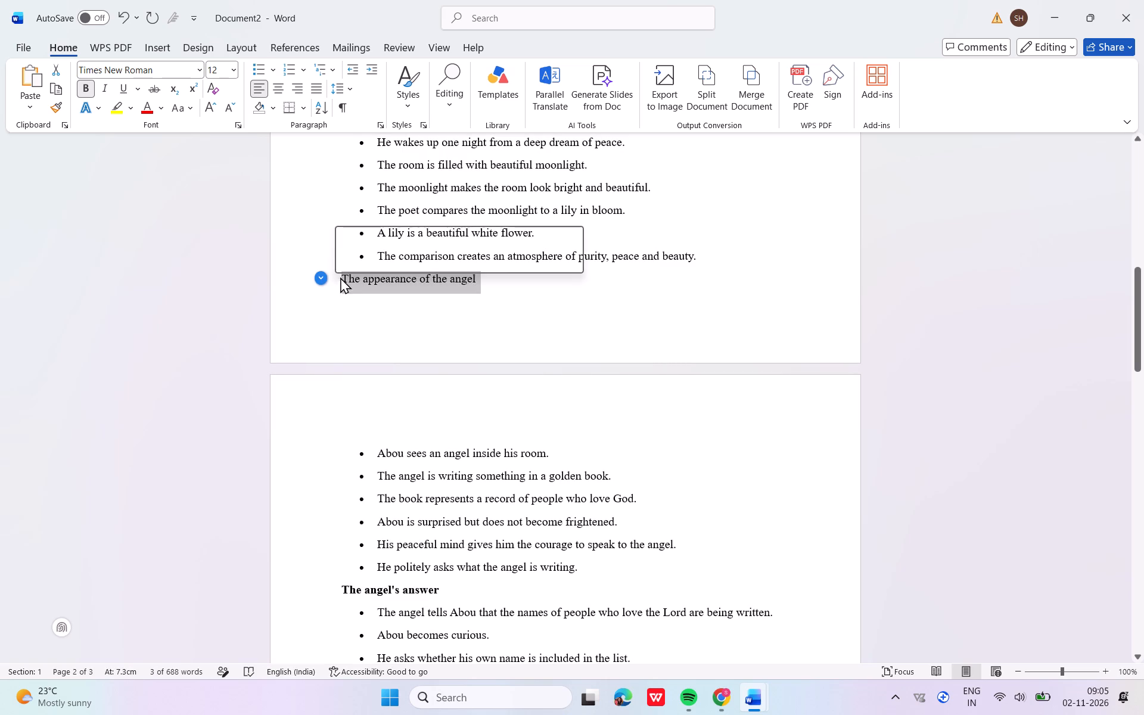
pyautogui.click(345, 262)
# Delete the heading "3. Detailed explanation of the poem" together with its empty line.
pyautogui.scroll(1, 381, 412)
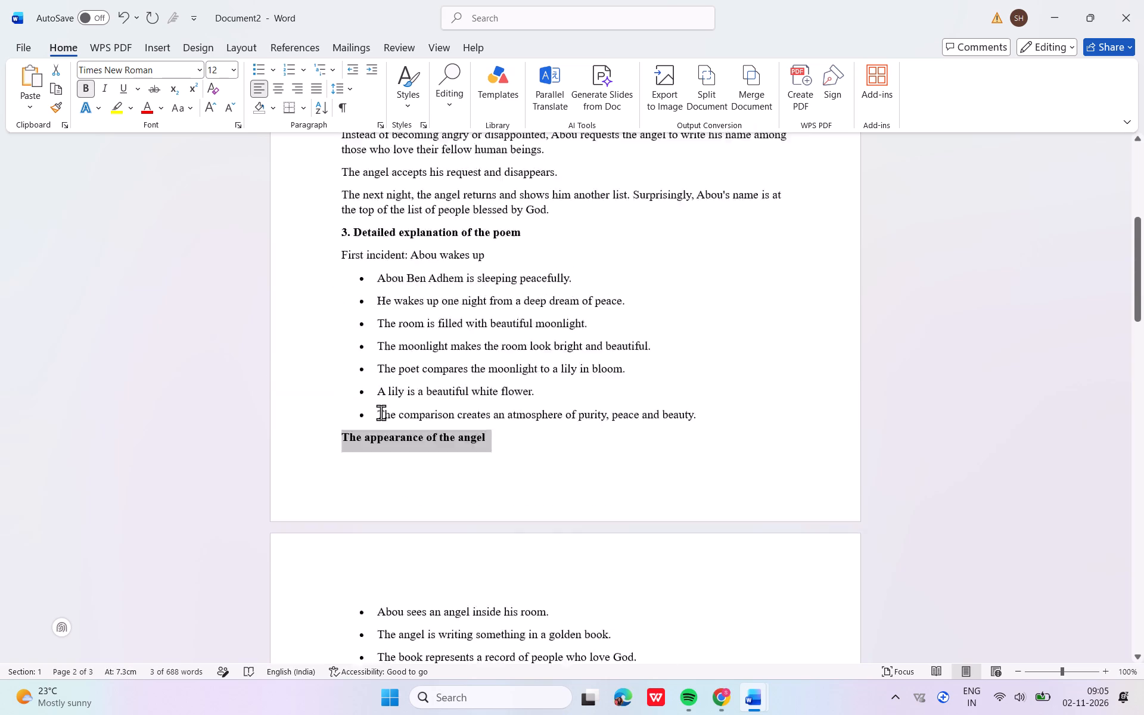
pyautogui.scroll(2, 381, 412)
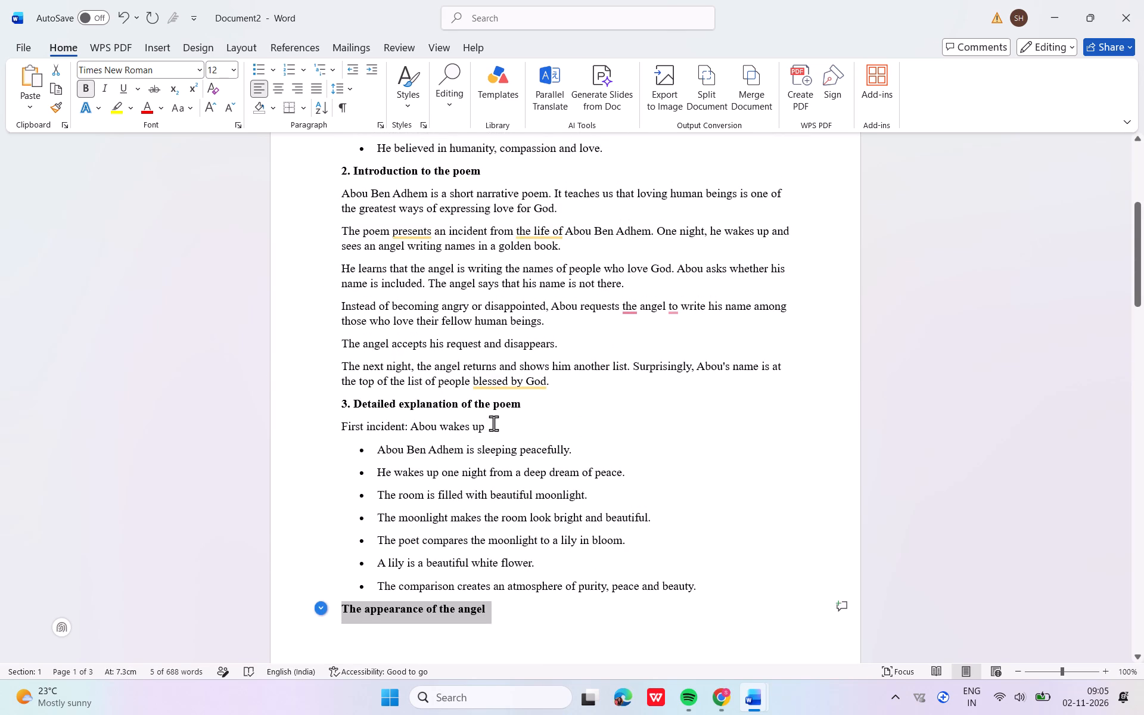
pyautogui.click(493, 423)
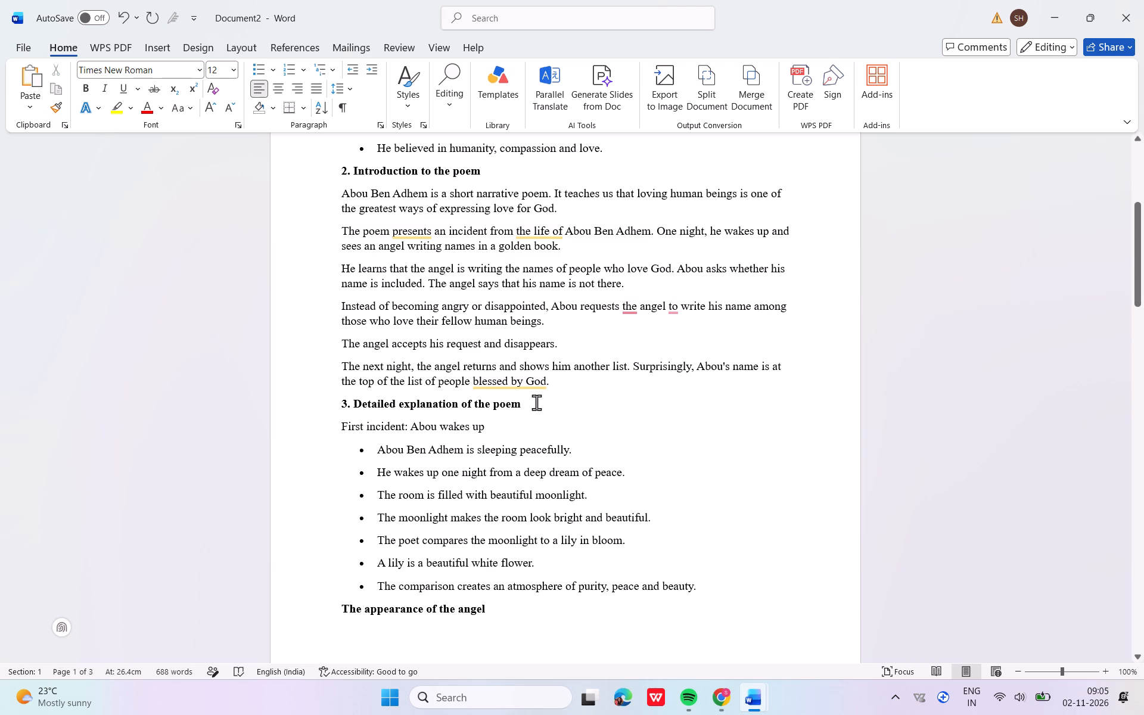
pyautogui.moveTo(523, 407); pyautogui.dragTo(354, 405)
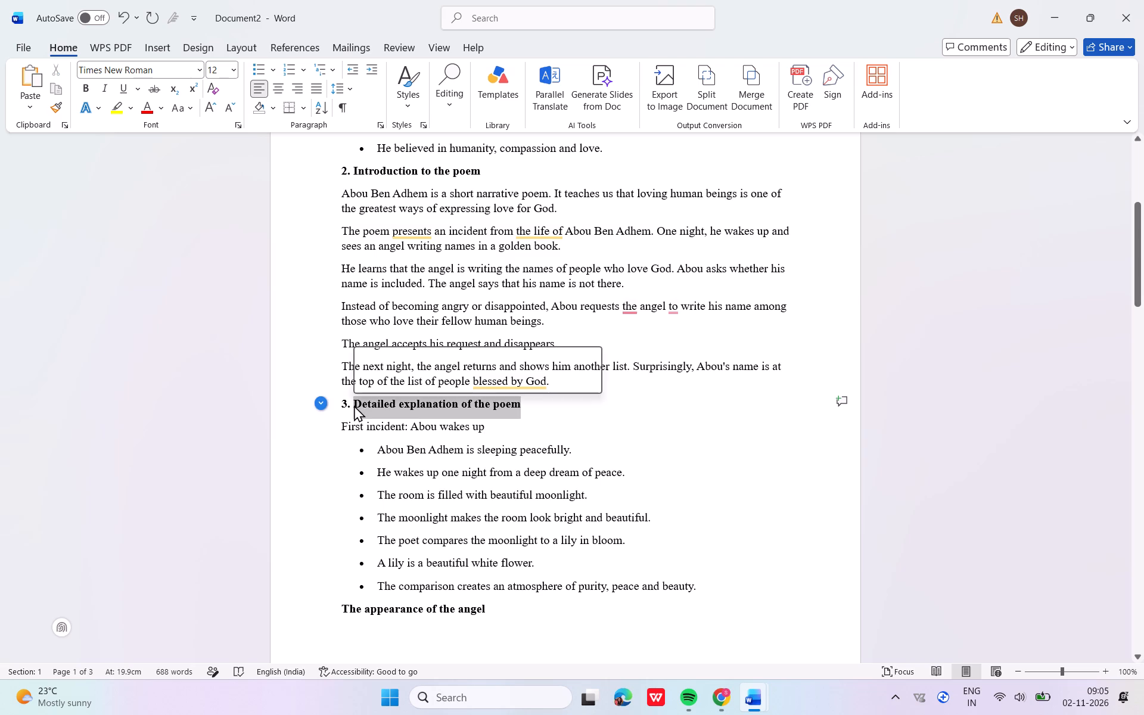
pyautogui.press('BackSpace')
pyautogui.press('BackSpace')
pyautogui.press('BackSpace')
pyautogui.press('BackSpace')
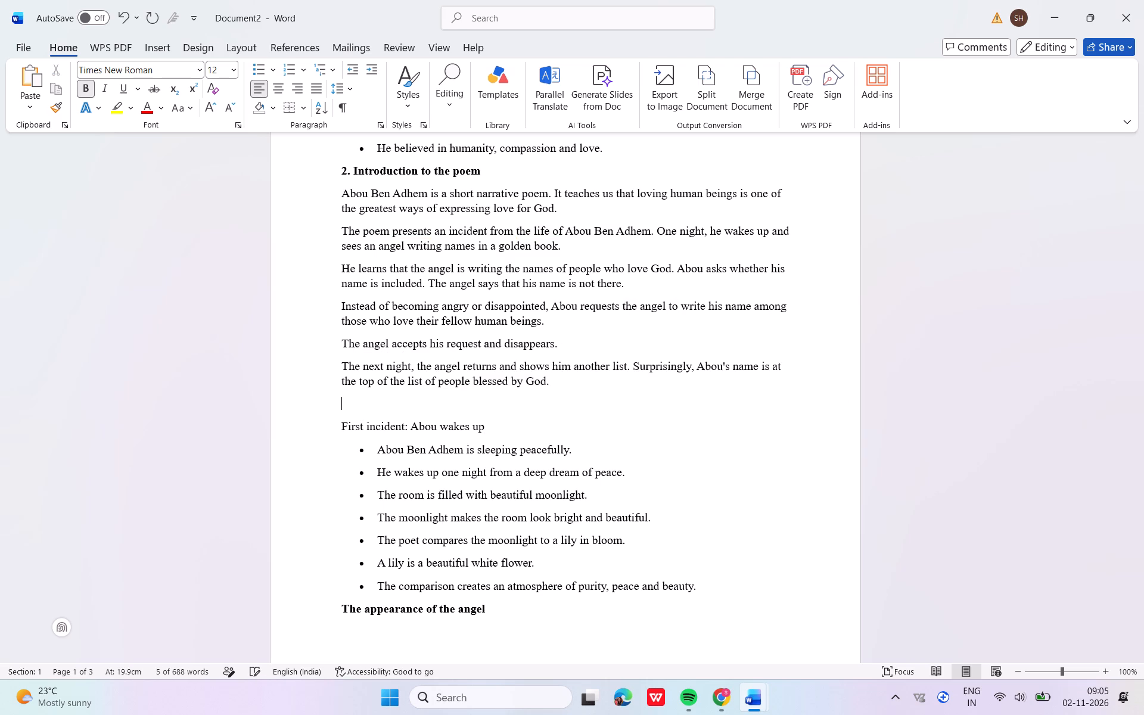
pyautogui.press('BackSpace')
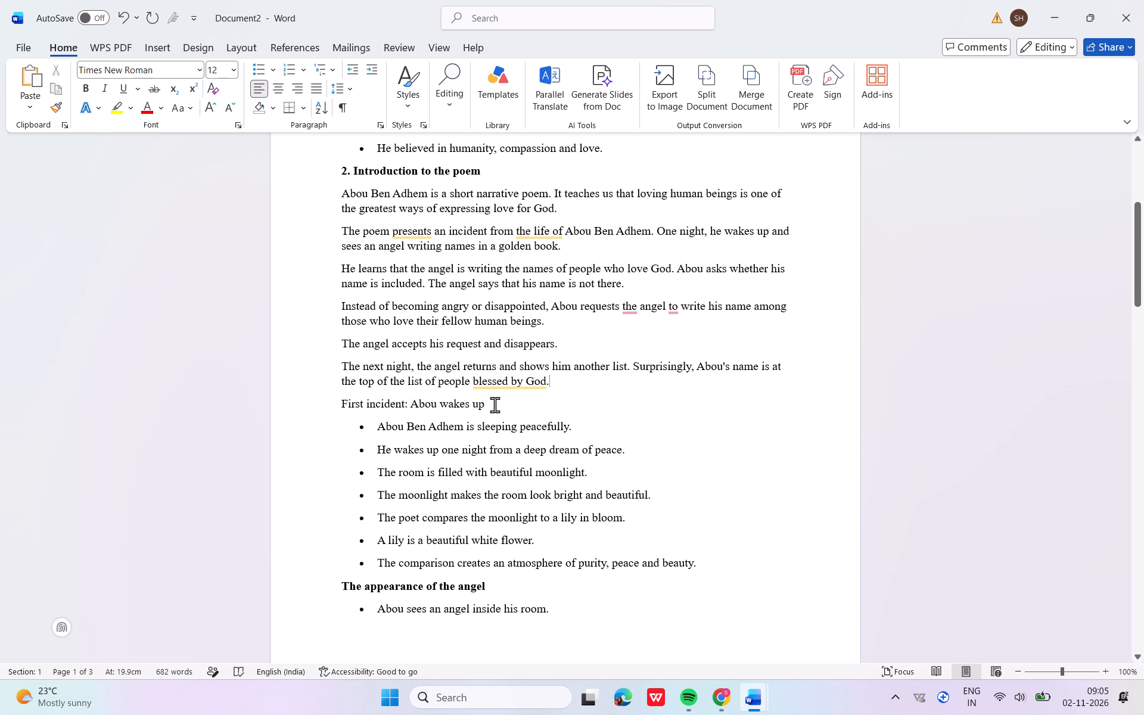
# Make the subheading "First incident: Abou wakes up" bold.
pyautogui.moveTo(495, 405); pyautogui.dragTo(341, 402)
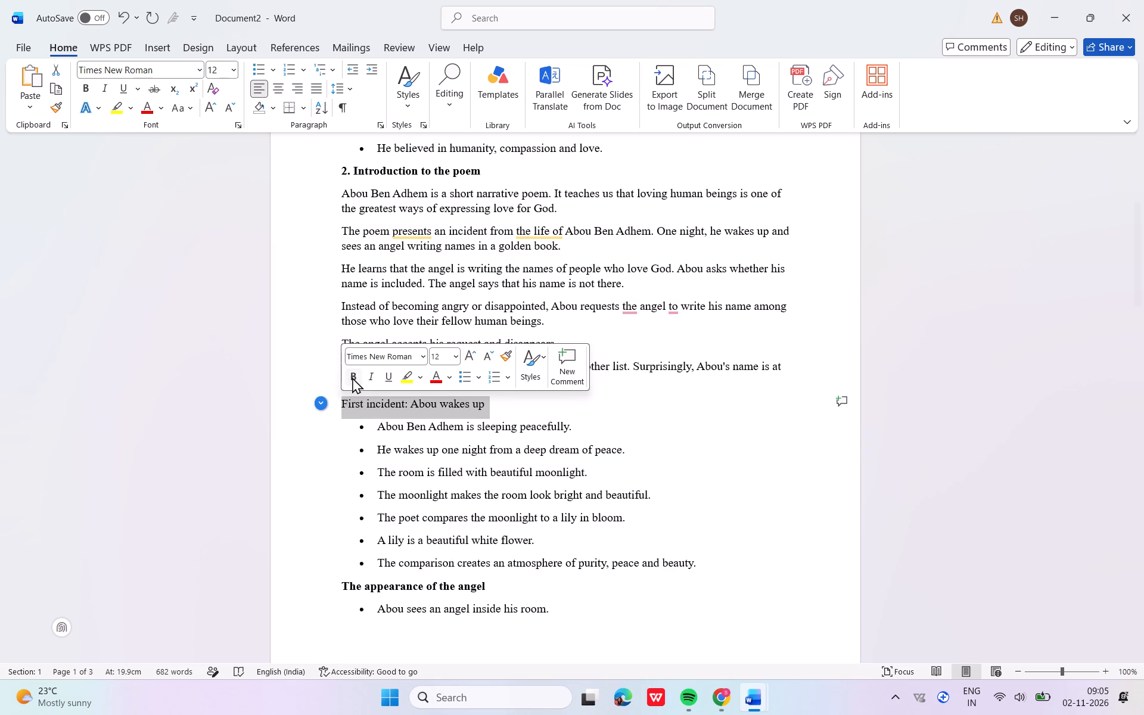
pyautogui.click(352, 377)
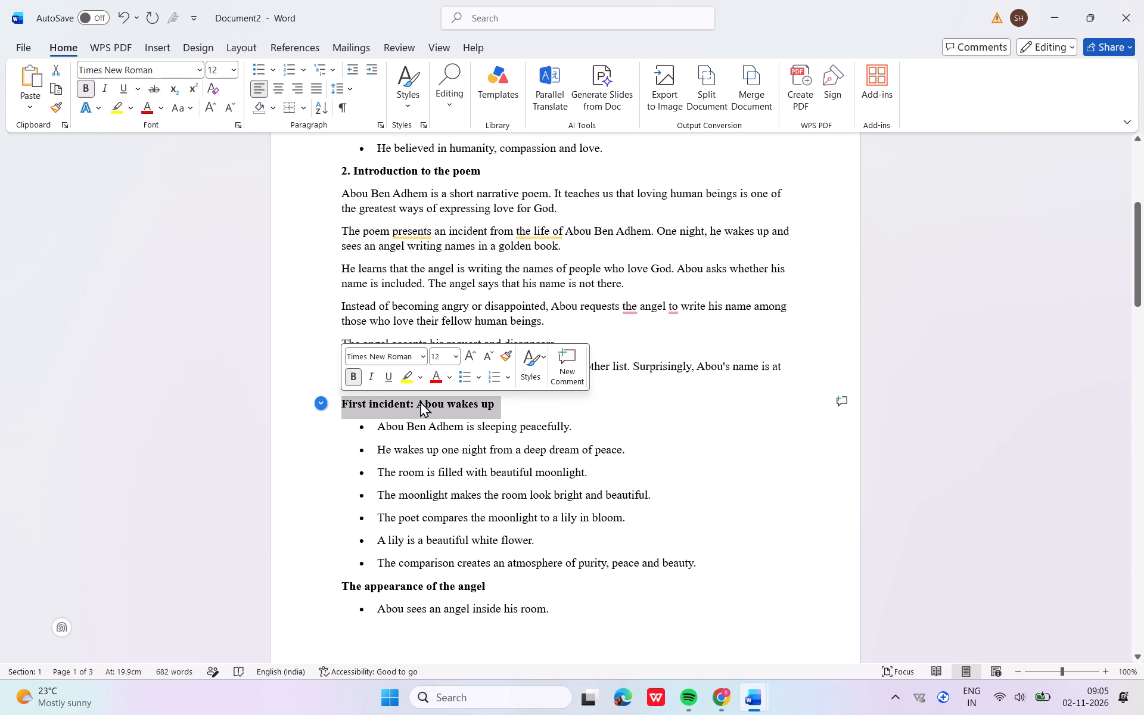
# Remove the "First incident:" prefix so that the subheading reads "Abou wakes up".
pyautogui.click(418, 401)
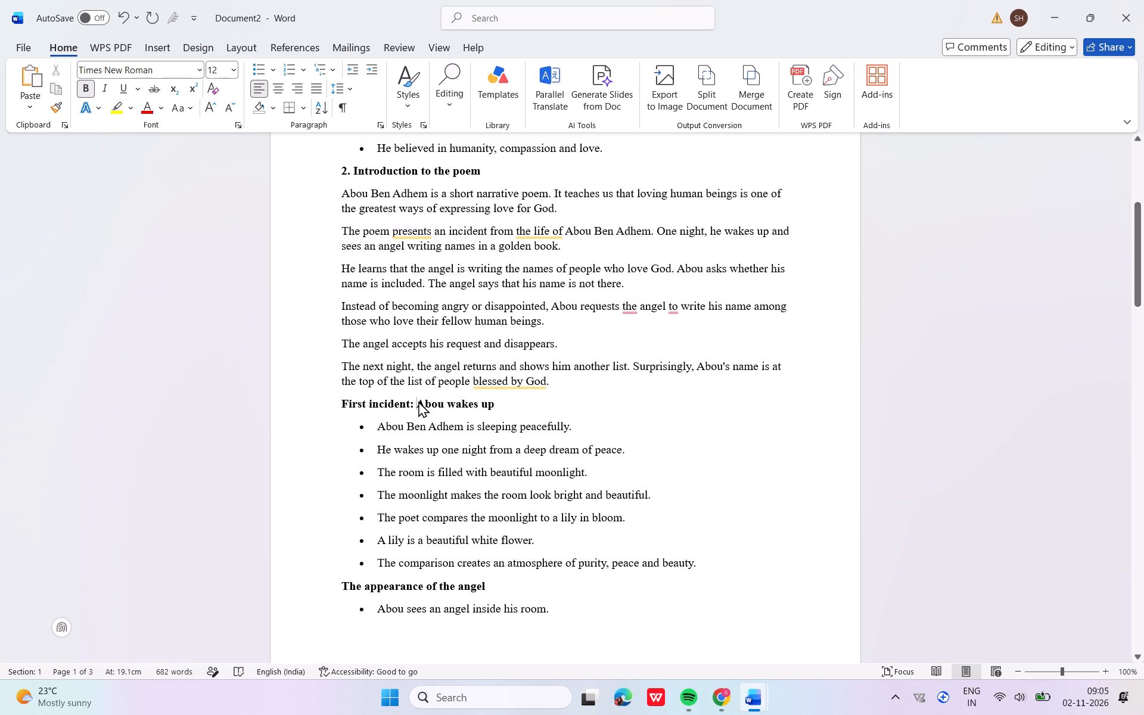
pyautogui.press('BackSpace')
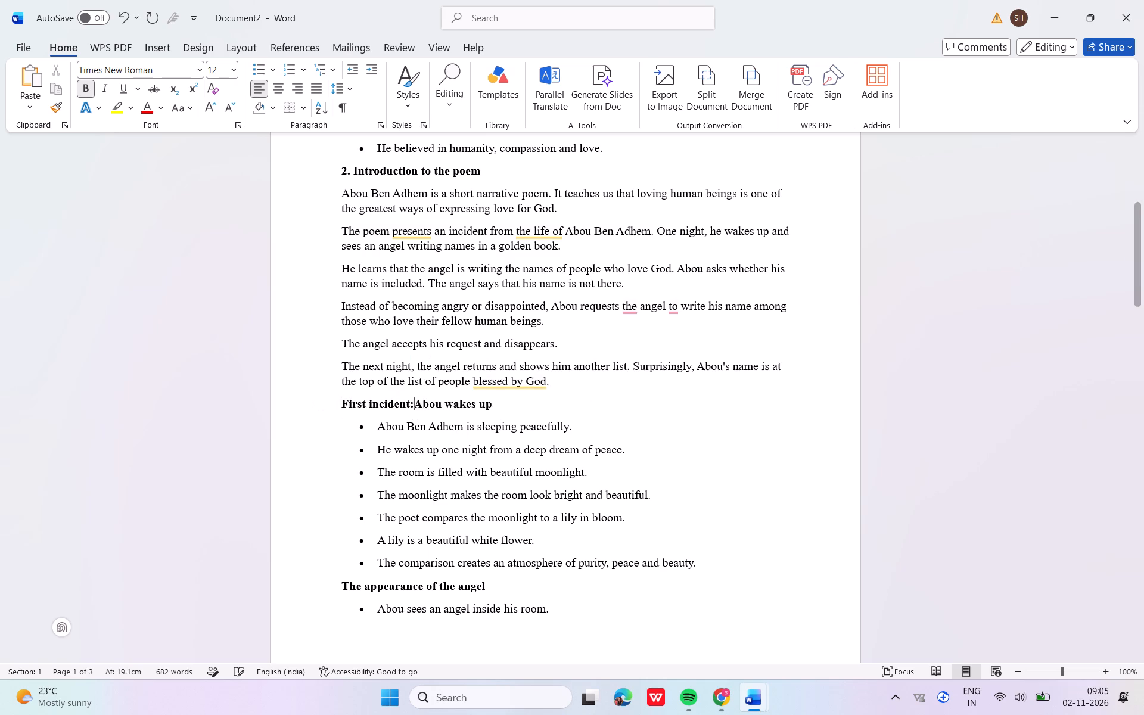
pyautogui.press('BackSpace')
pyautogui.press('BackSpace')
pyautogui.press('BackSpace')
pyautogui.press('BackSpace')
pyautogui.press('BackSpace')
pyautogui.press('BackSpace')
pyautogui.press('BackSpace')
pyautogui.press('BackSpace')
pyautogui.press('BackSpace')
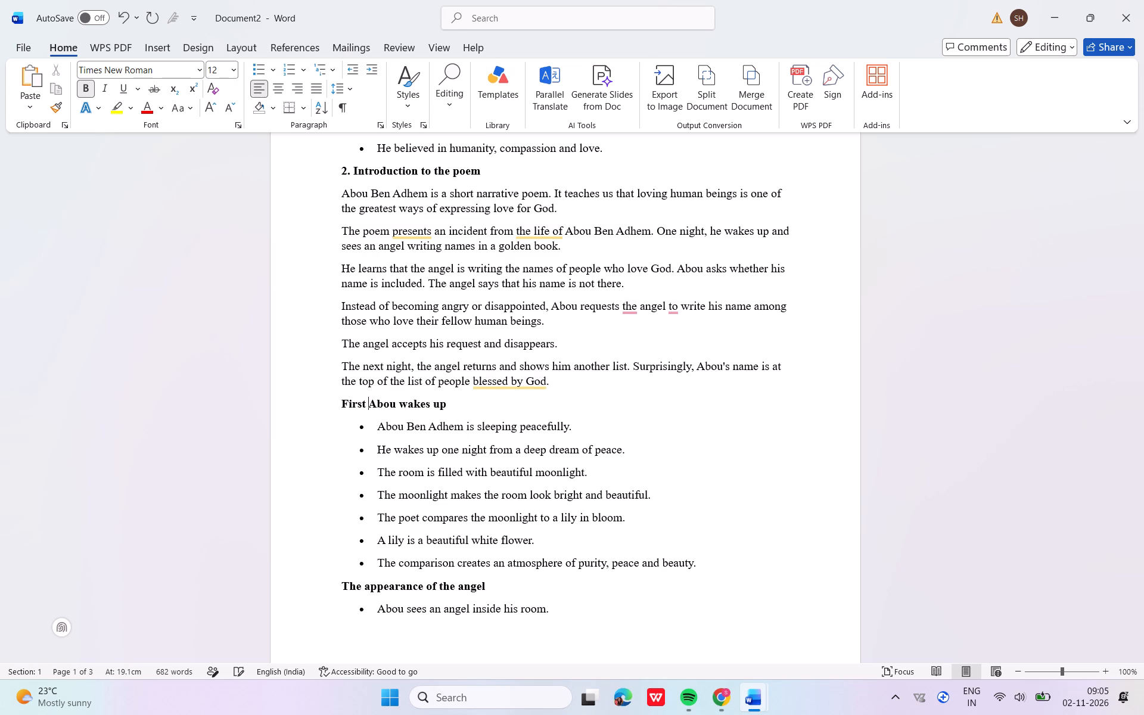
pyautogui.press('BackSpace')
pyautogui.press('BackSpace')
pyautogui.press('BackSpace')
pyautogui.press('BackSpace')
pyautogui.press('BackSpace')
pyautogui.press('BackSpace')
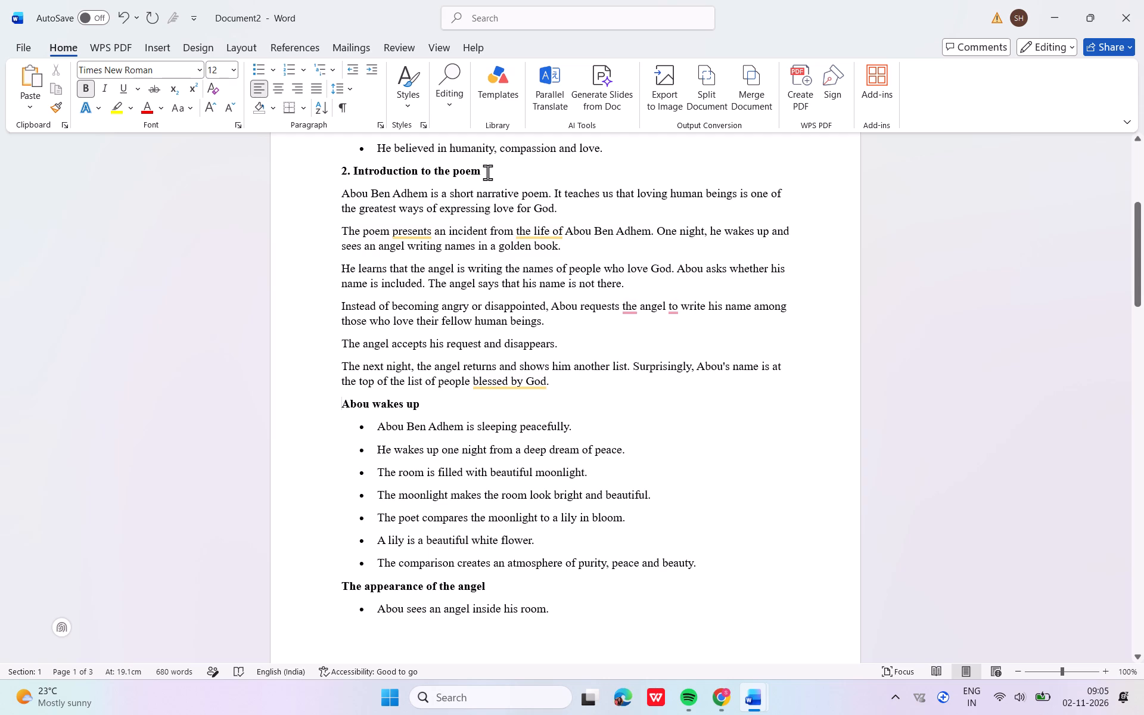
# Shorten the heading "2. Introduction to the poem" to "2. Introduction", keeping its paragraph on a separate line.
pyautogui.doubleClick(487, 172)
pyautogui.press('BackSpace')
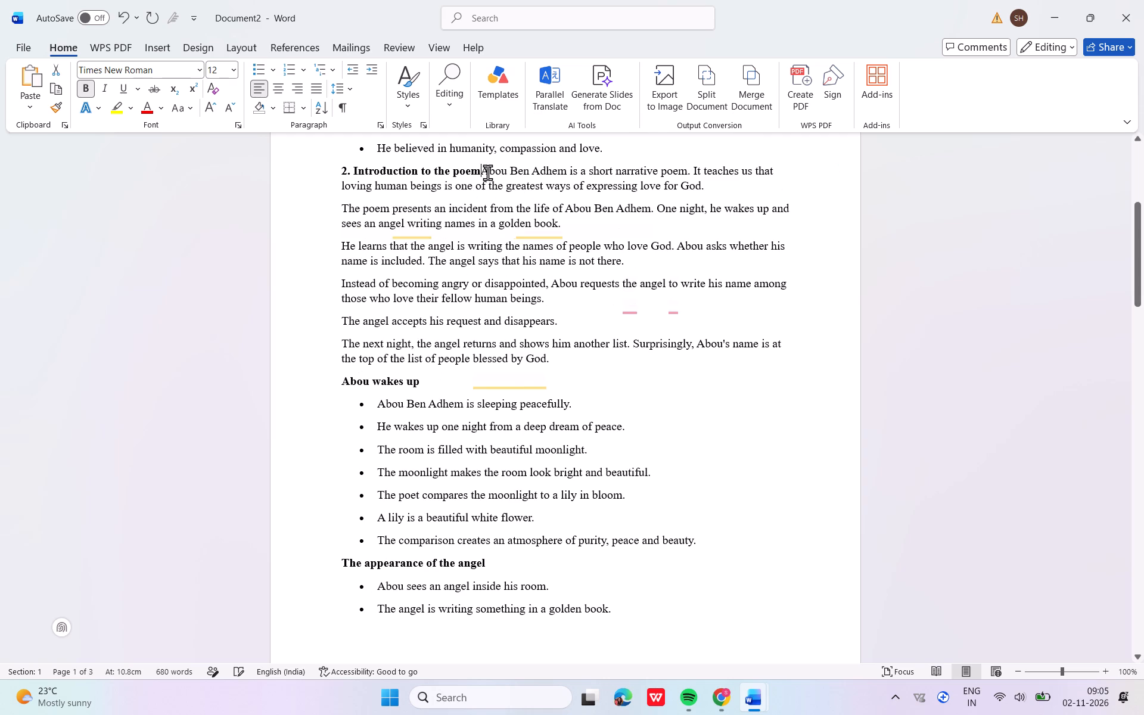
pyautogui.press('BackSpace')
pyautogui.press('BackSpace')
pyautogui.press('BackSpace')
pyautogui.press('BackSpace')
pyautogui.press('BackSpace')
pyautogui.press('BackSpace')
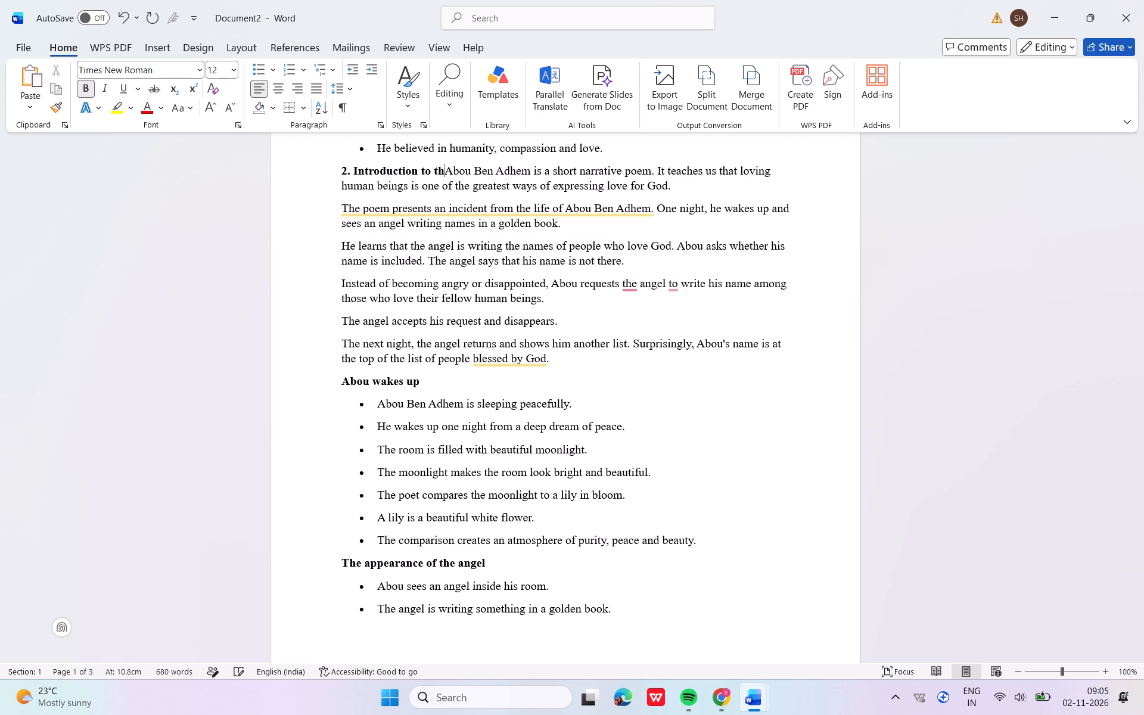
pyautogui.press('BackSpace')
pyautogui.press('BackSpace')
pyautogui.press('BackSpace')
pyautogui.press('BackSpace')
pyautogui.press('BackSpace')
pyautogui.press('Return')
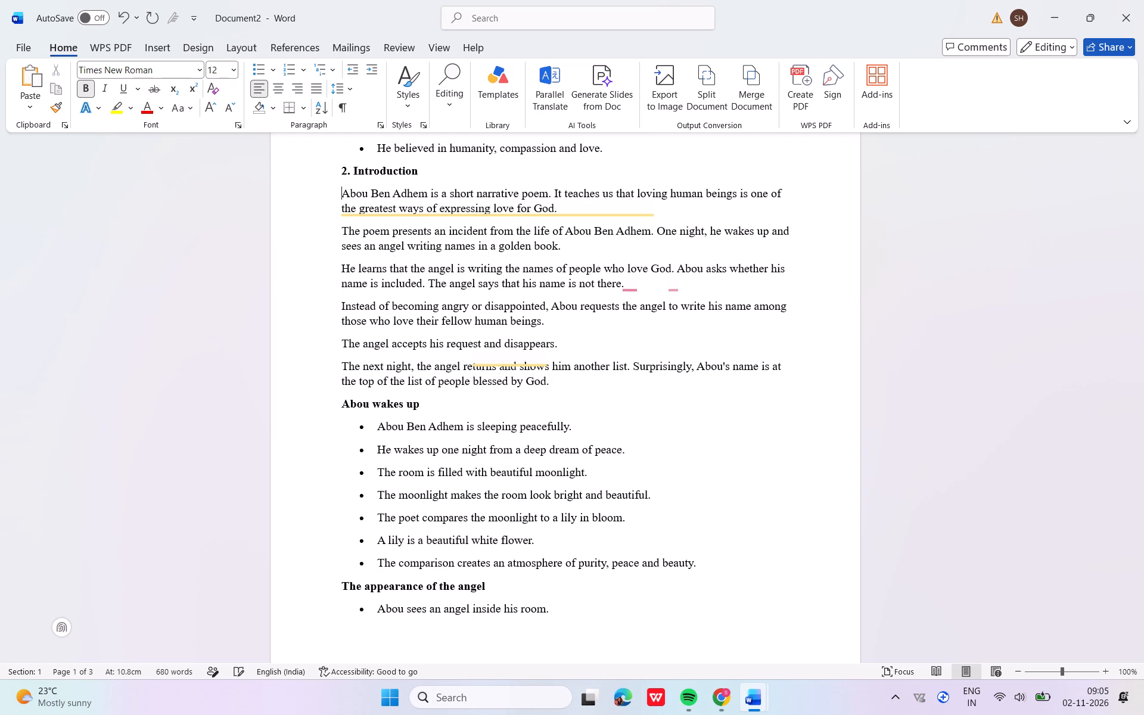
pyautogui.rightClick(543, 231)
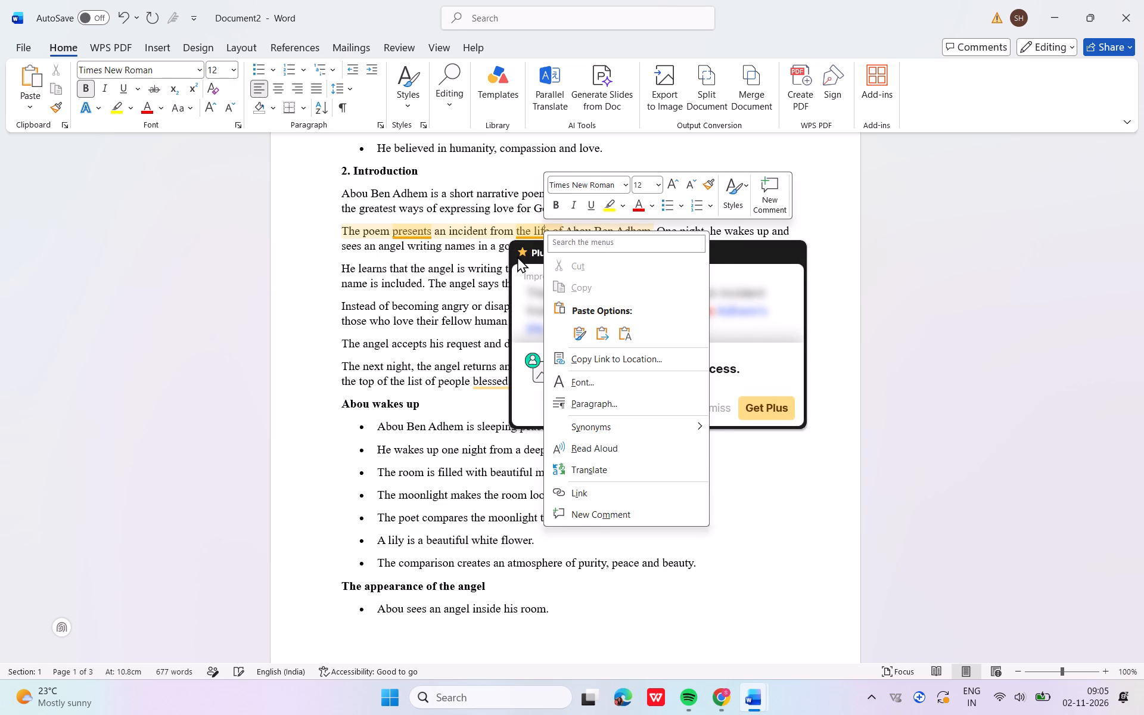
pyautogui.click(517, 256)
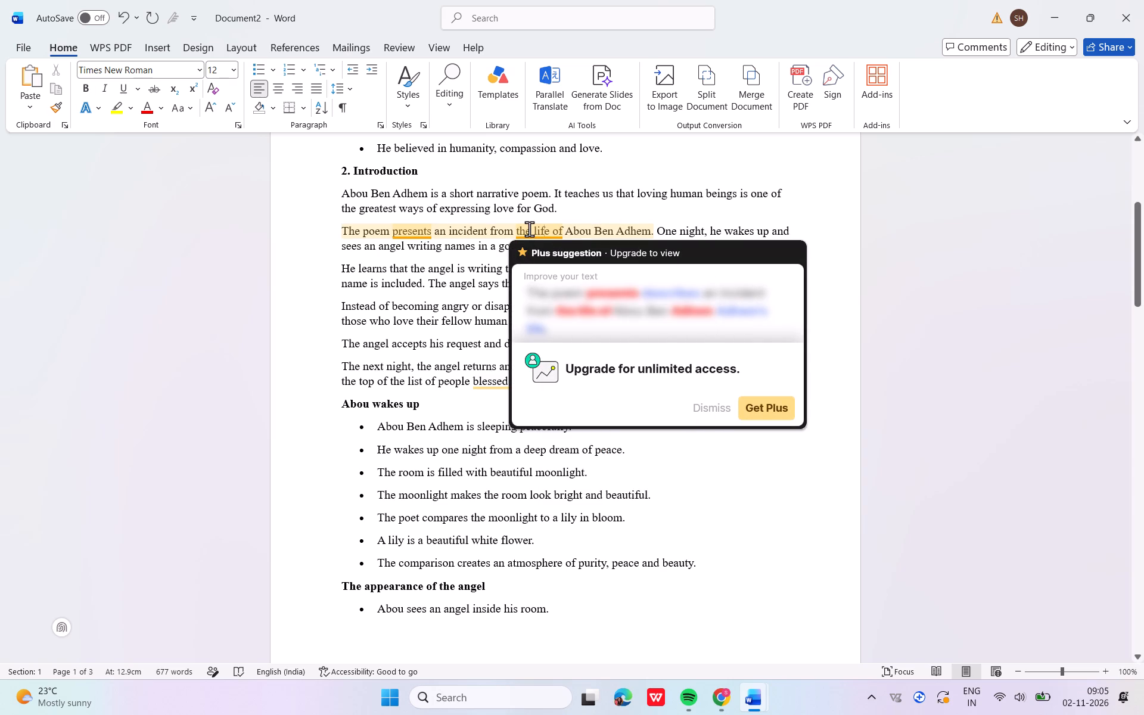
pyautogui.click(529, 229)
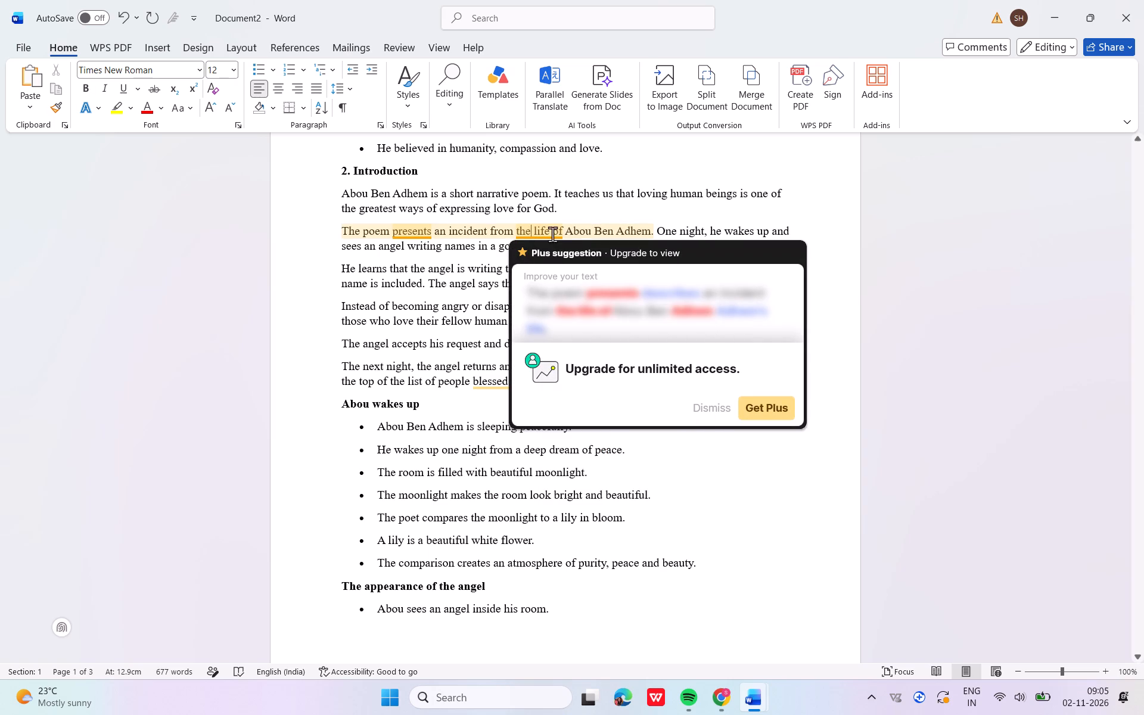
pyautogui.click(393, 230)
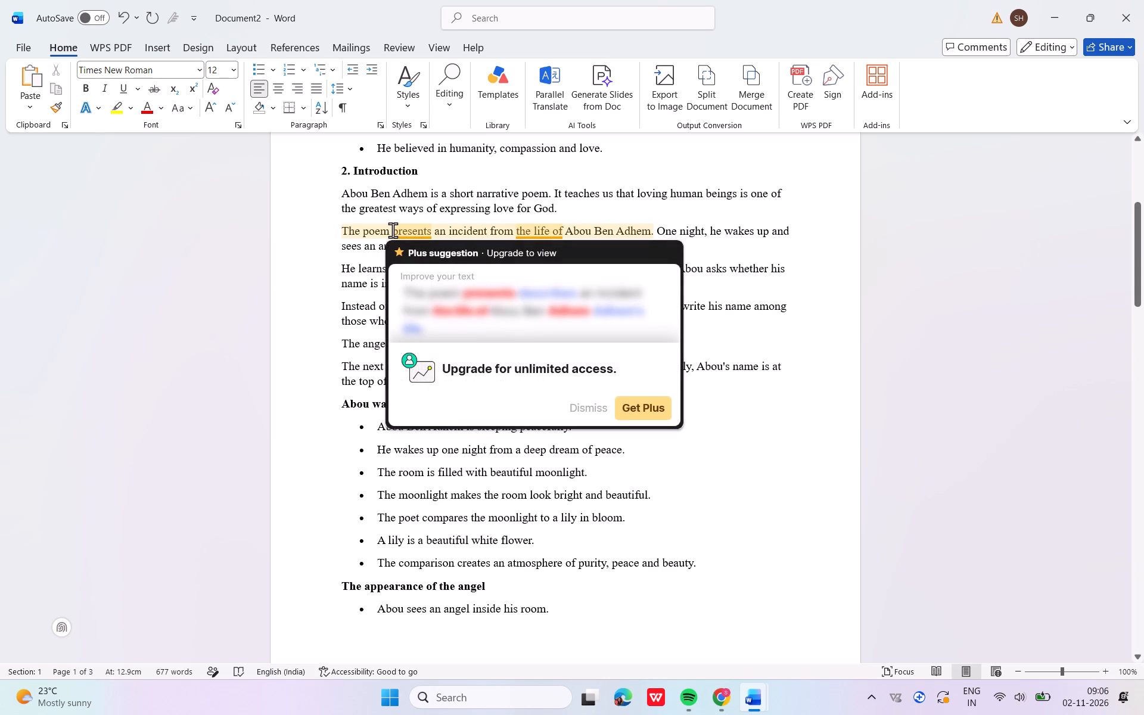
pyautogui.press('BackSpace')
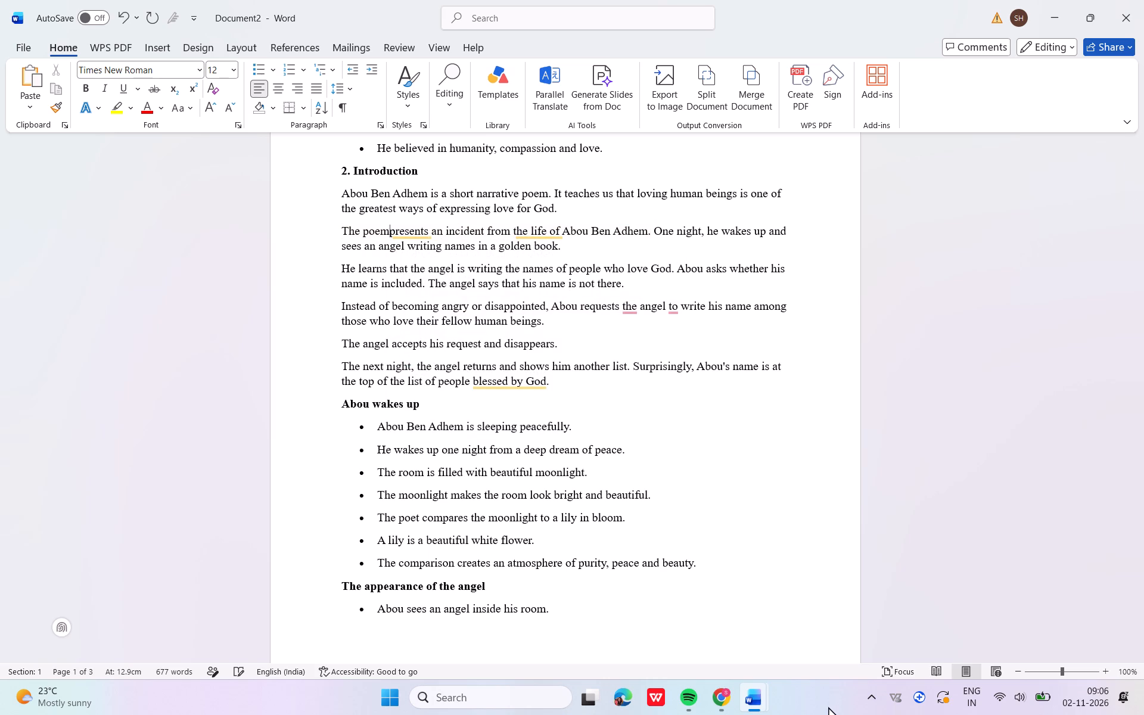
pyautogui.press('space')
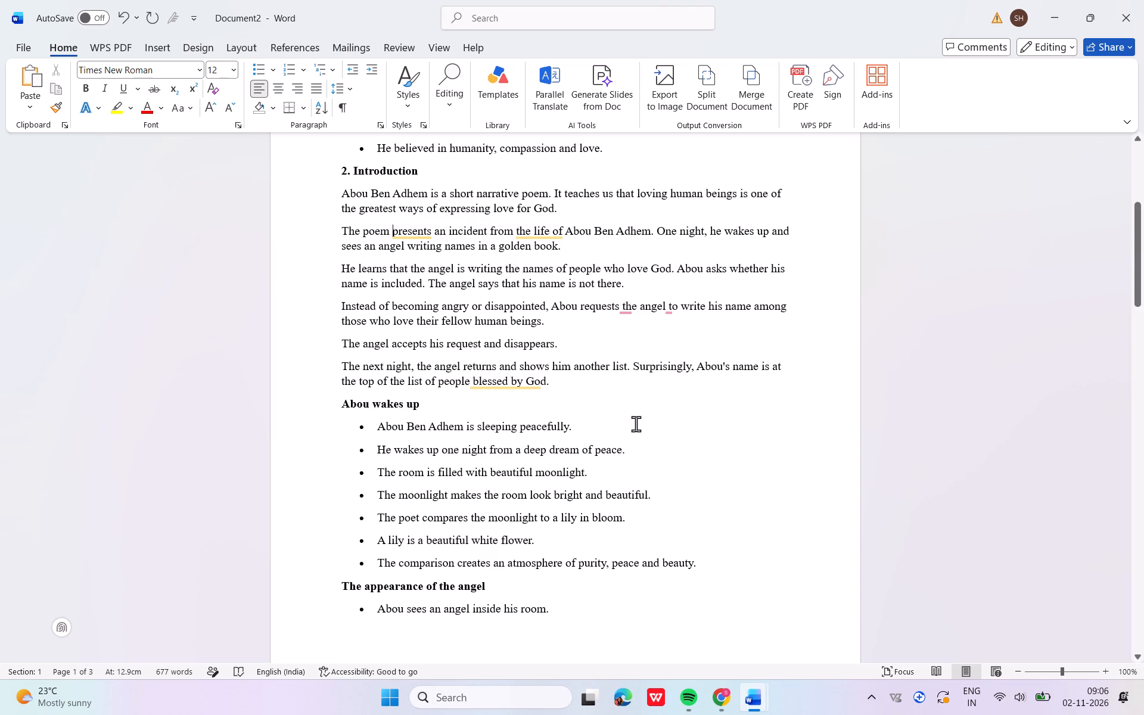
# Remove "Textbook pages 1–5 |" from the line below the Chapter 1 heading, leaving only "Genre: Poetry".
pyautogui.scroll(3, 636, 424)
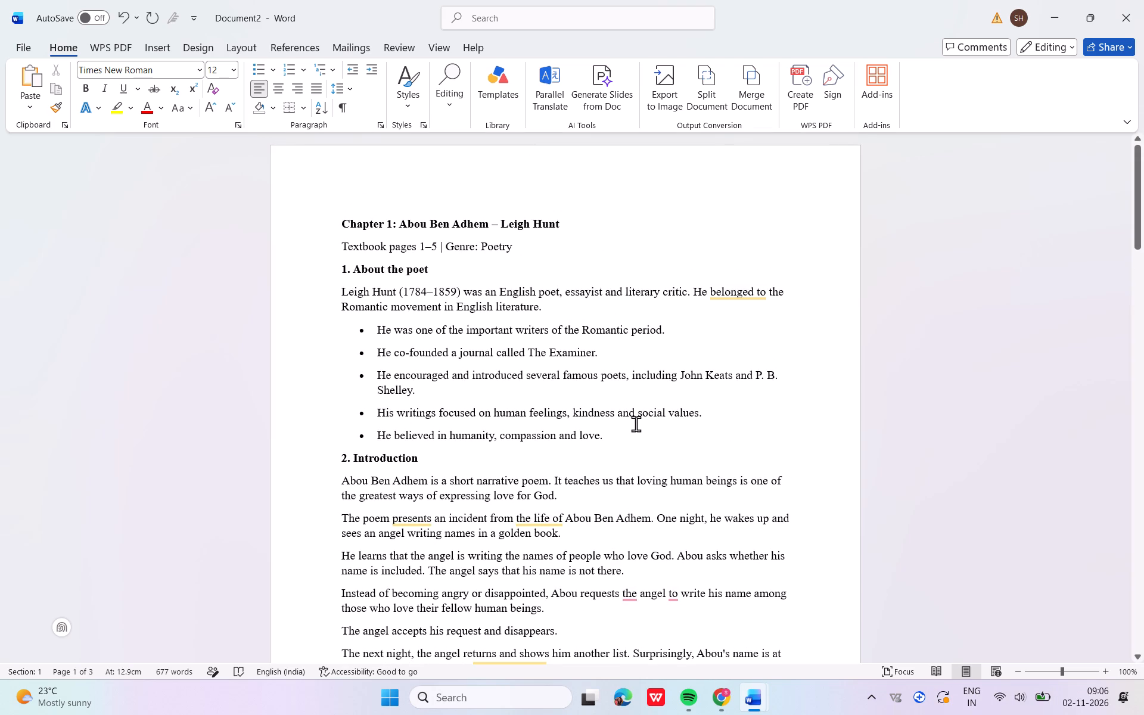
pyautogui.click(540, 248)
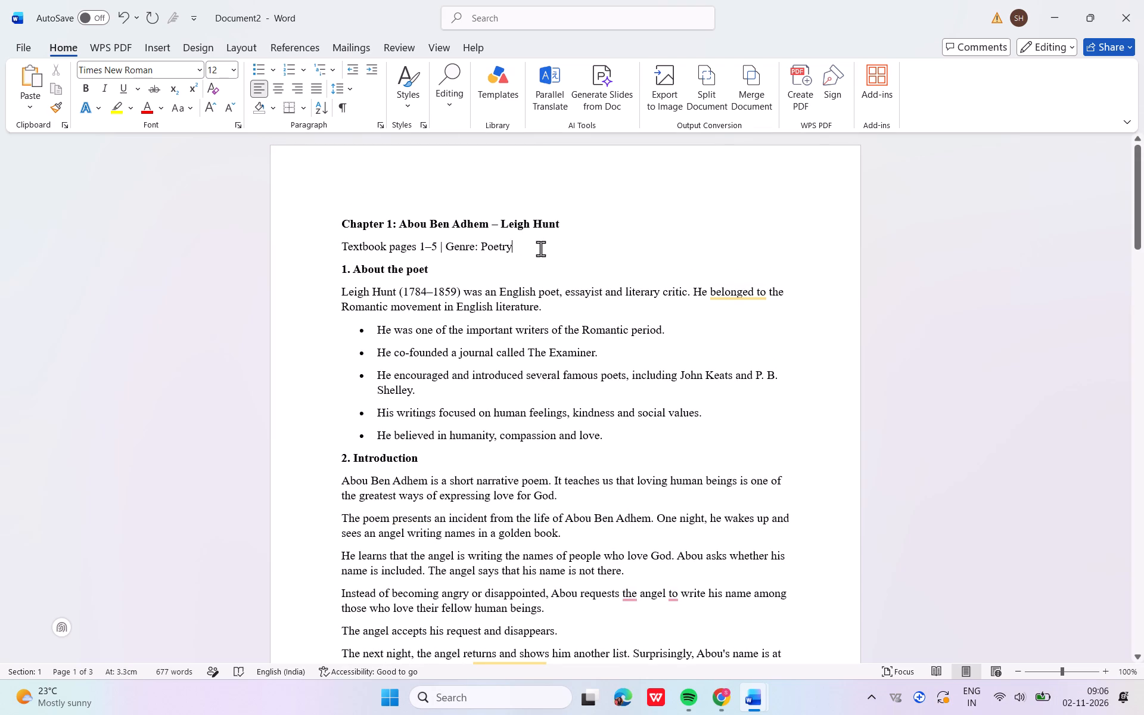
pyautogui.press('Left')
pyautogui.press('Left')
pyautogui.press('Left')
pyautogui.press('Left')
pyautogui.press('Left')
pyautogui.press('Left')
pyautogui.press('Left')
pyautogui.press('Left')
pyautogui.press('Left')
pyautogui.press('Left')
pyautogui.press('Left')
pyautogui.press('Left')
pyautogui.press('Left')
pyautogui.press('Left')
pyautogui.press('Left')
pyautogui.press('Left')
pyautogui.press('Right')
pyautogui.press('Right')
pyautogui.press('Right')
pyautogui.press('BackSpace')
pyautogui.press('BackSpace')
pyautogui.press('BackSpace')
pyautogui.press('BackSpace')
pyautogui.press('BackSpace')
pyautogui.press('BackSpace')
pyautogui.press('BackSpace')
pyautogui.press('BackSpace')
pyautogui.press('BackSpace')
pyautogui.press('BackSpace')
pyautogui.press('BackSpace')
pyautogui.press('BackSpace')
pyautogui.press('BackSpace')
pyautogui.press('BackSpace')
pyautogui.press('BackSpace')
pyautogui.press('BackSpace')
pyautogui.press('BackSpace')
pyautogui.press('BackSpace')
pyautogui.press('BackSpace')
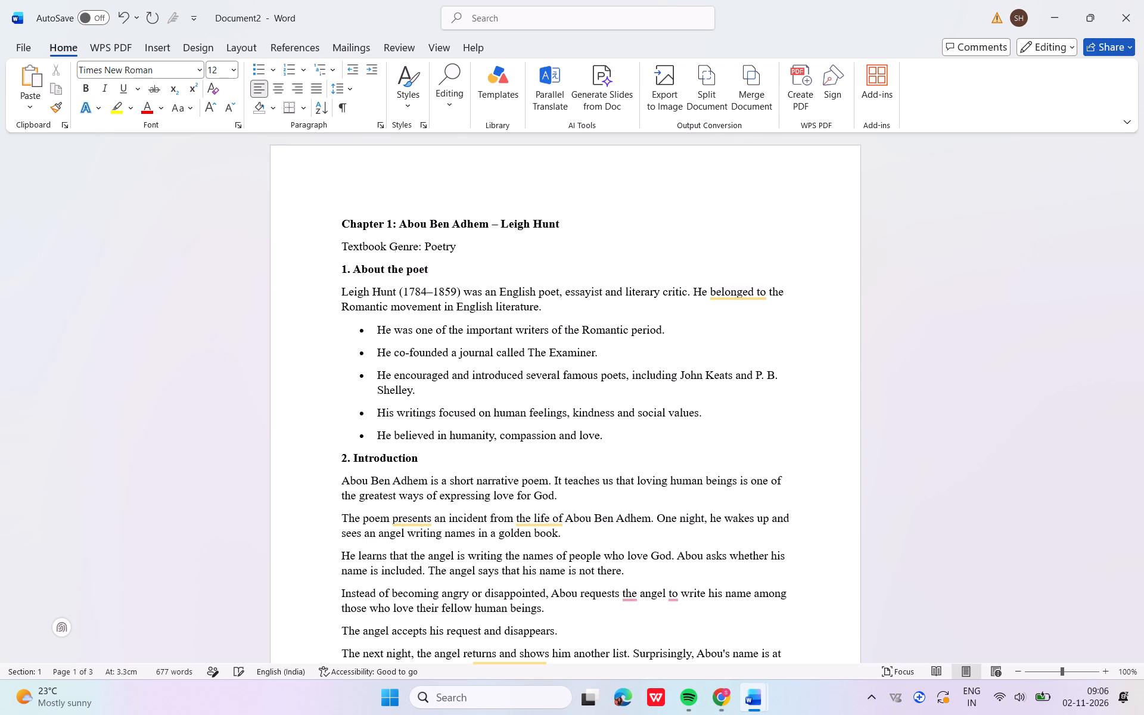
pyautogui.press('BackSpace')
pyautogui.press('BackSpace')
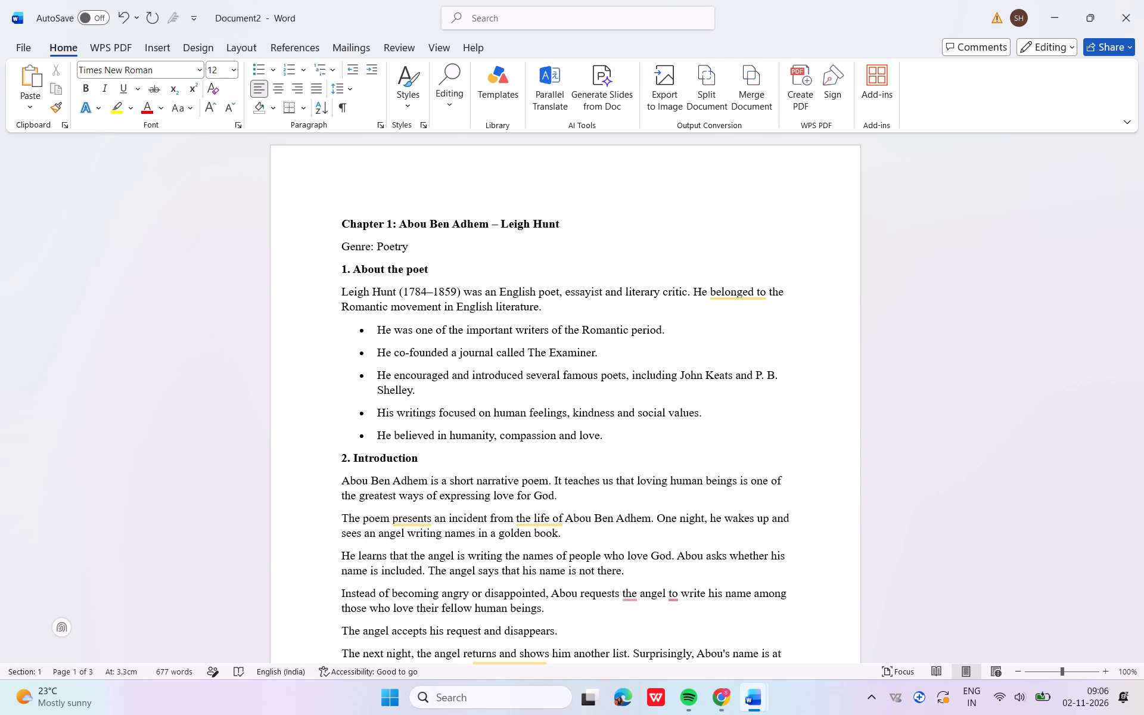
# Move the genre line up onto the Chapter 1 heading line and enclose it in parentheses, as "(Genre: Poetry)".
pyautogui.press('BackSpace')
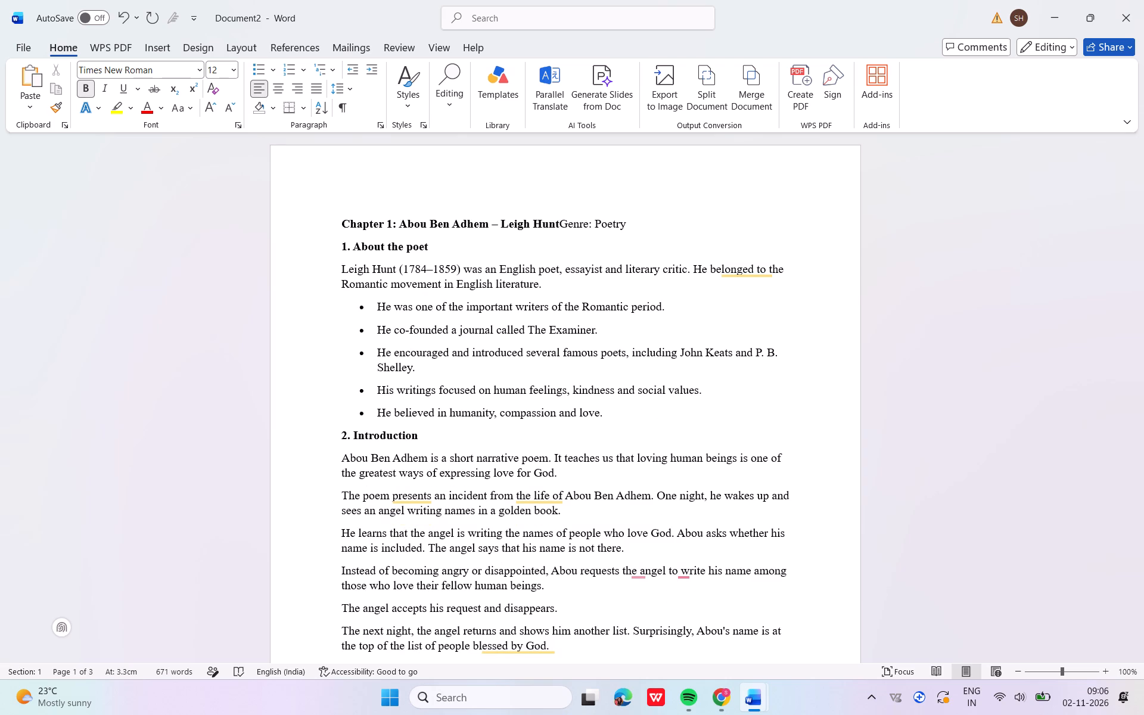
pyautogui.hotkey('shift', '(')
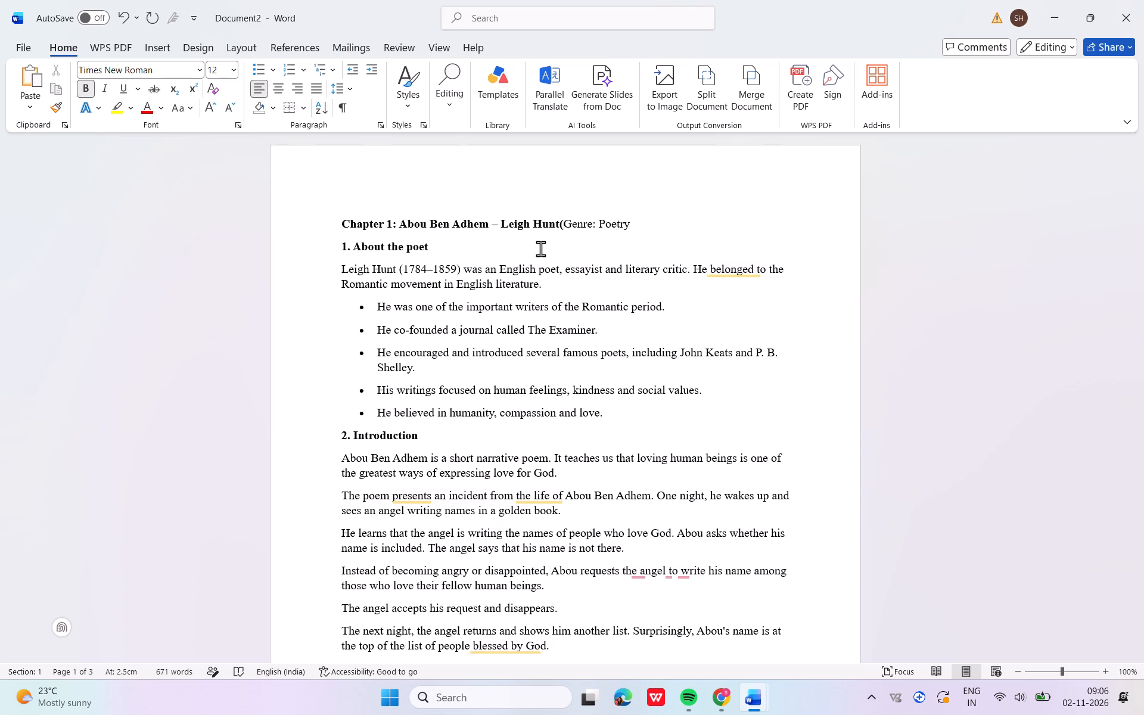
pyautogui.press('Delete')
pyautogui.press('BackSpace')
pyautogui.press('space')
pyautogui.hotkey('shift', '(')
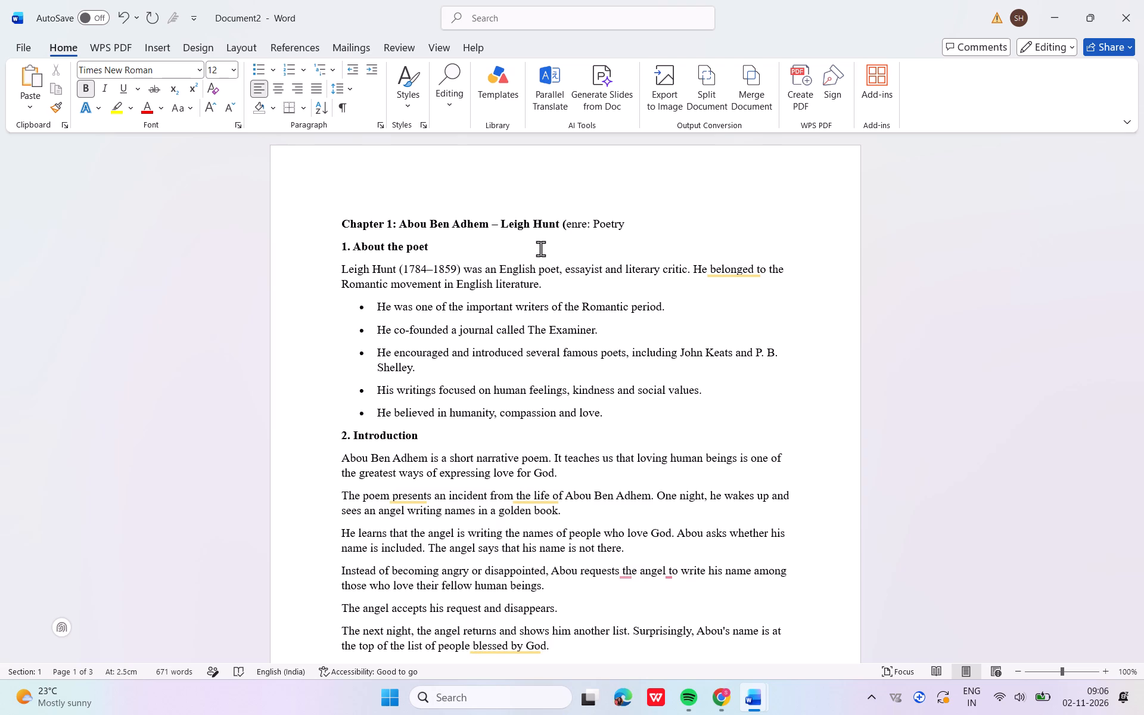
pyautogui.press('g')
pyautogui.click(633, 217)
pyautogui.hotkey('shift', ')')
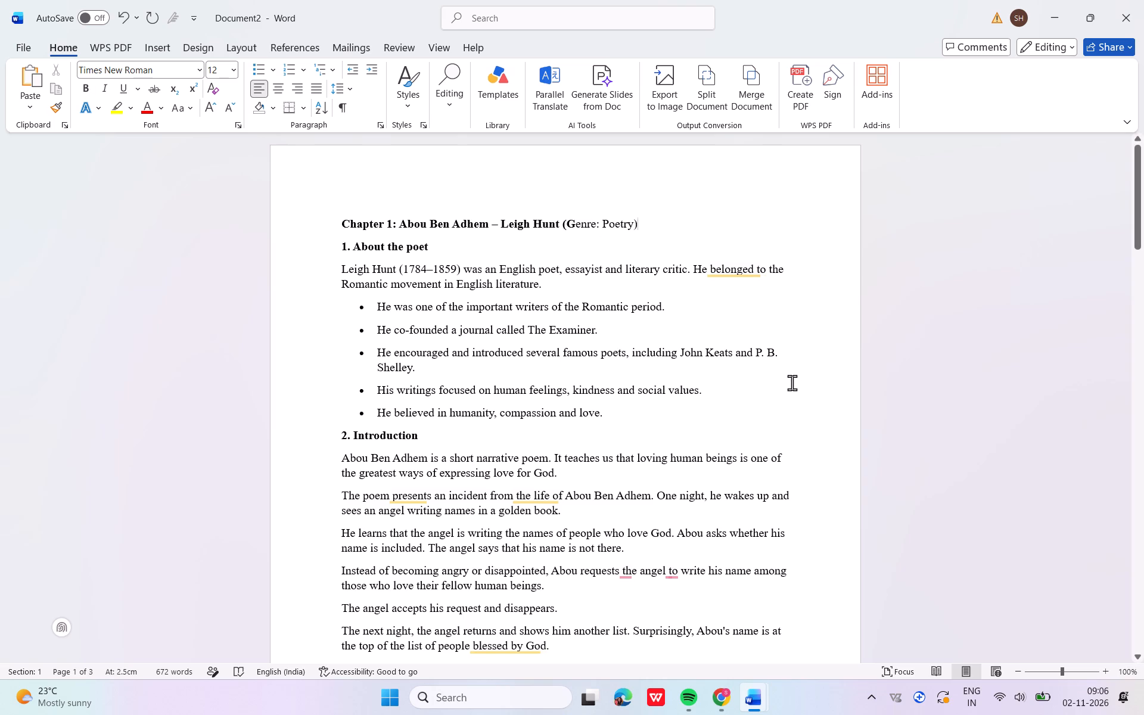
pyautogui.click(769, 424)
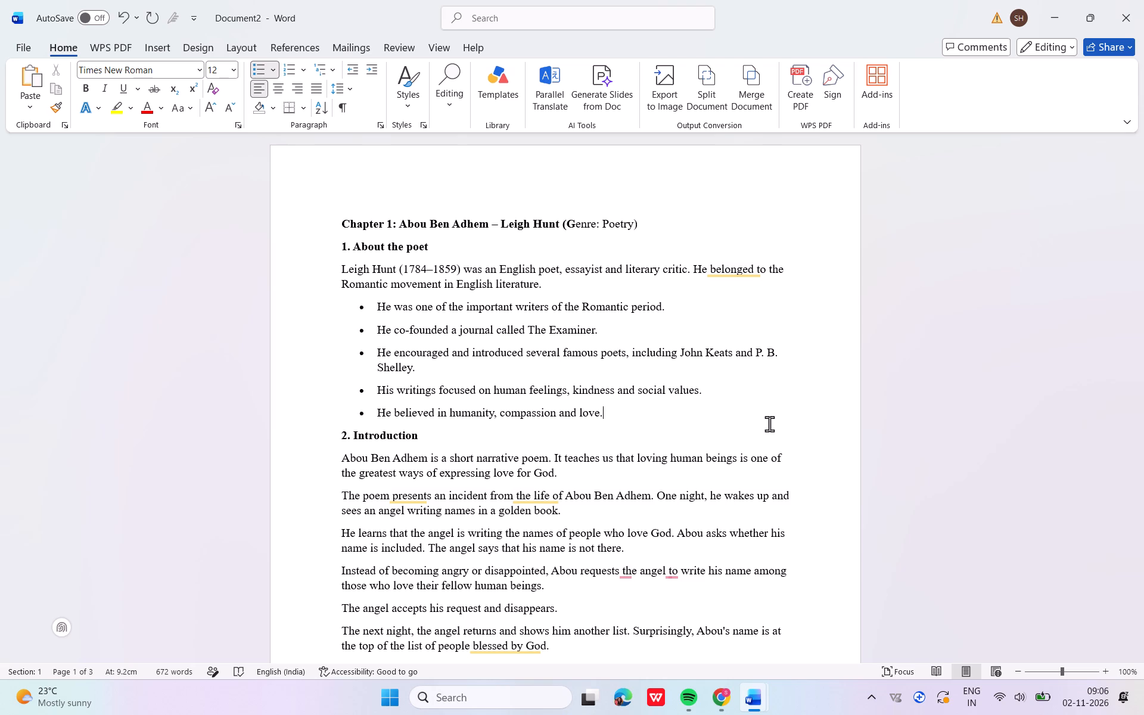
# Review the Chapter 1 notes through to the end, checking the headings, bullet lists and the themes section.
pyautogui.scroll(-1, 769, 424)
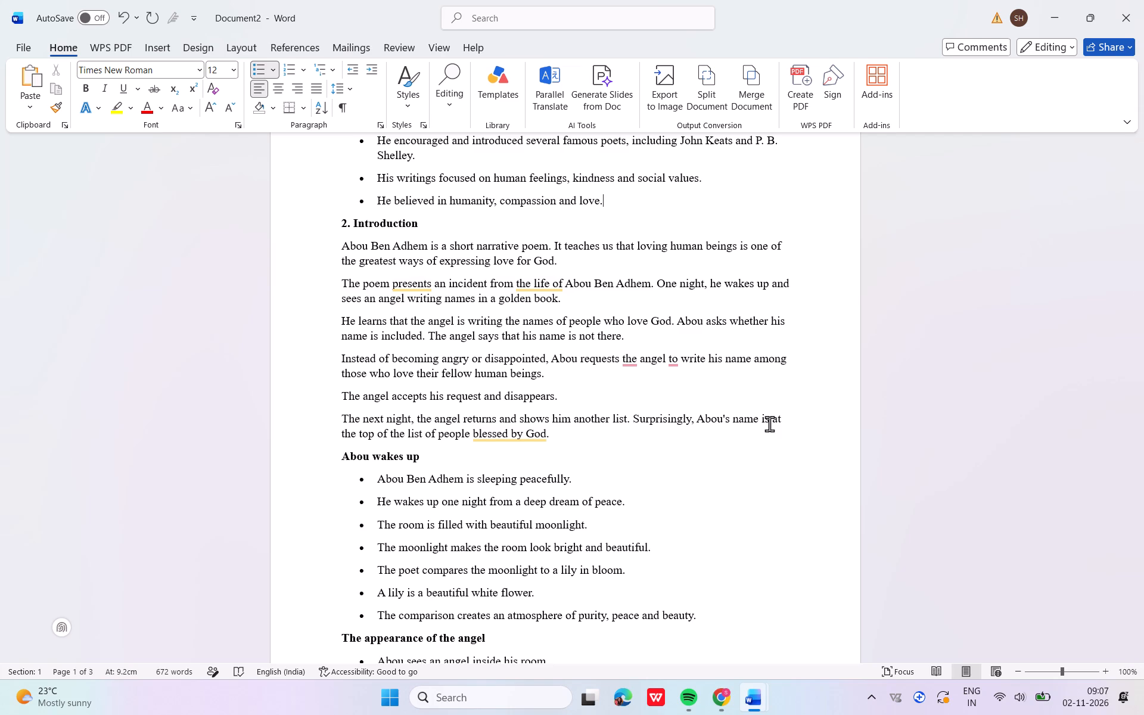
pyautogui.scroll(-1, 769, 424)
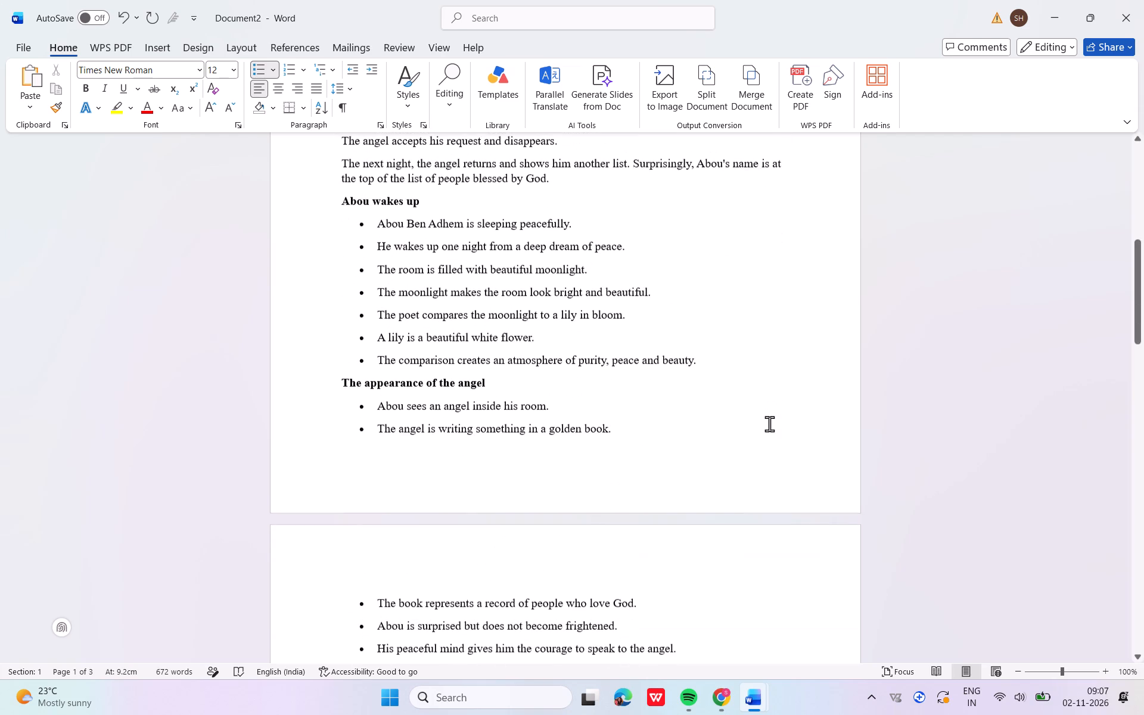
pyautogui.scroll(-1, 769, 424)
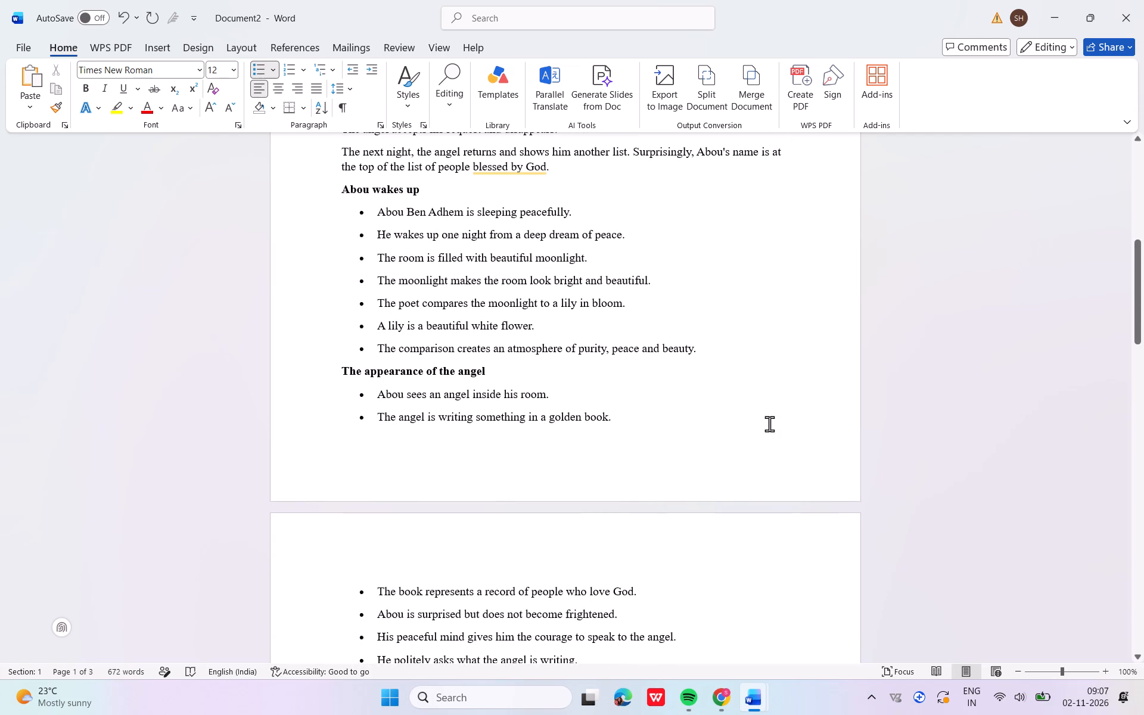
pyautogui.scroll(-3, 769, 424)
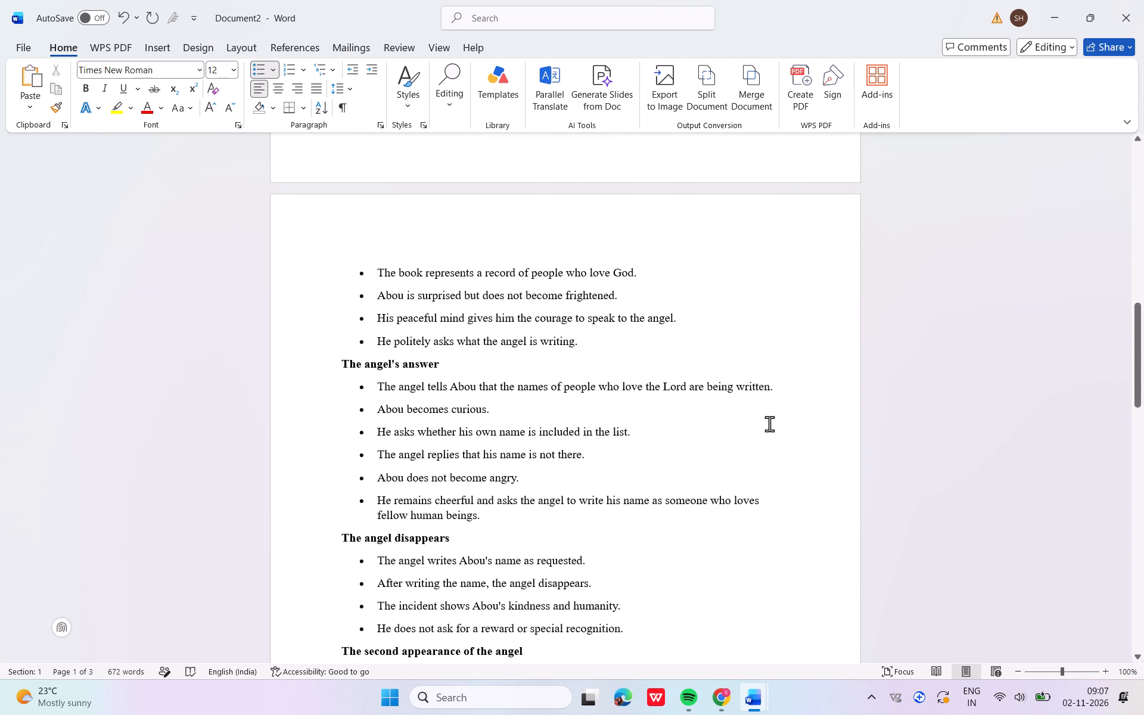
pyautogui.scroll(-3, 769, 424)
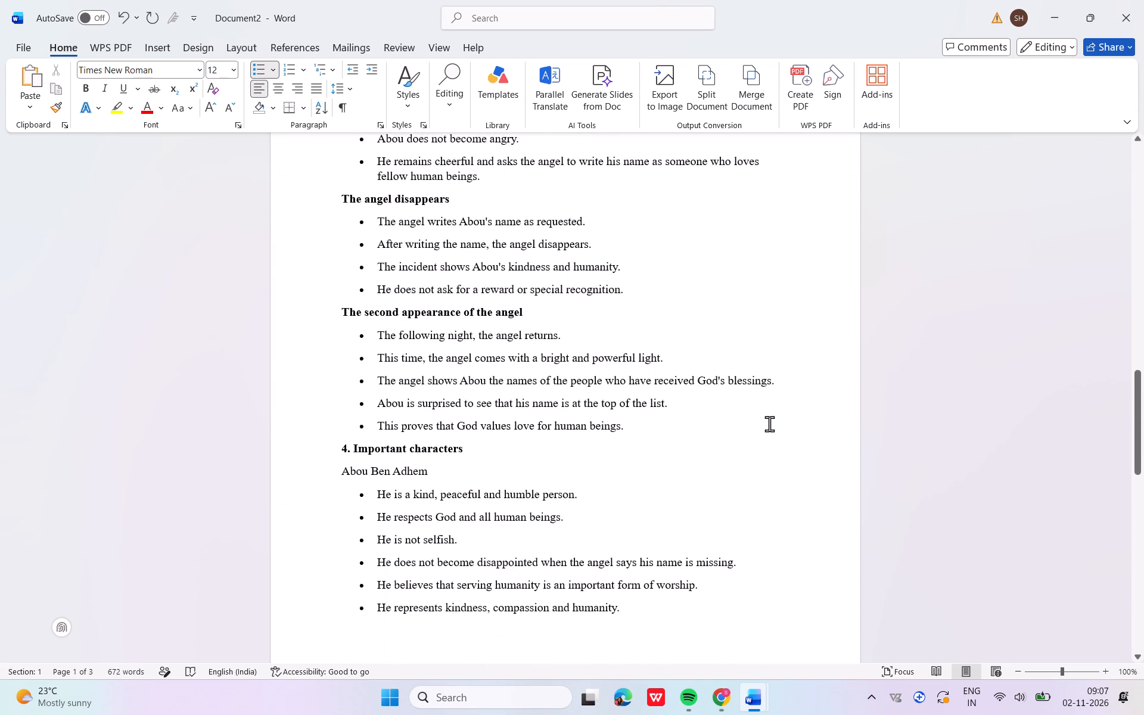
pyautogui.scroll(-1, 769, 424)
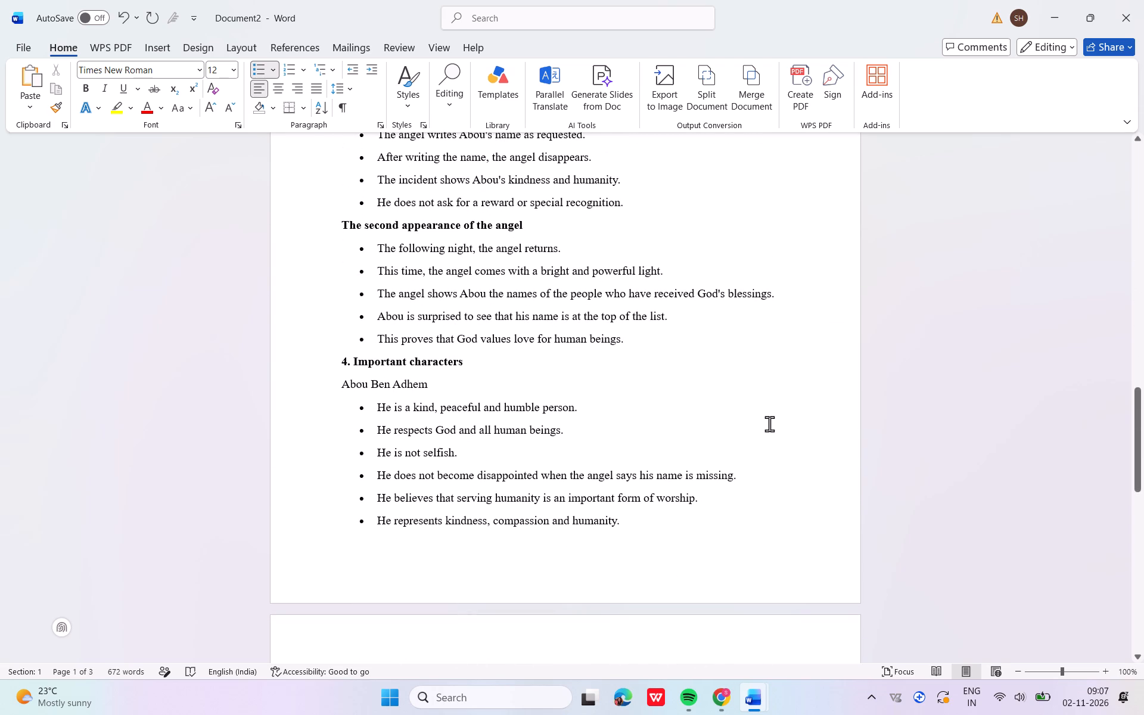
pyautogui.scroll(-4, 769, 424)
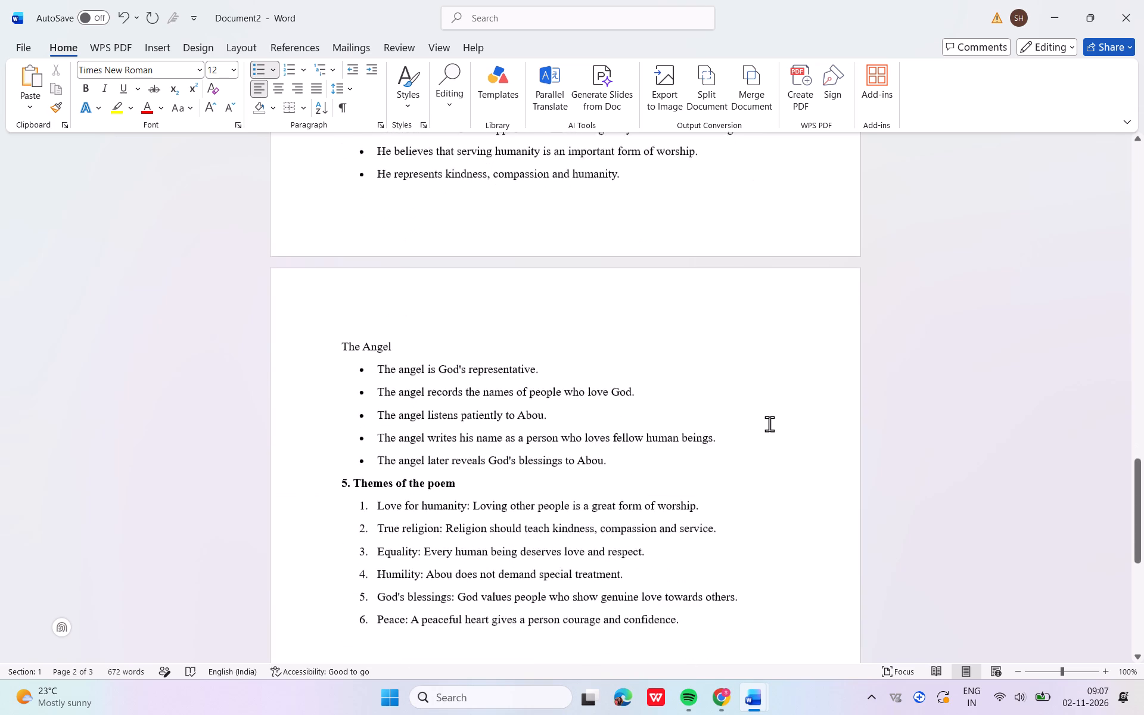
pyautogui.scroll(-2, 769, 424)
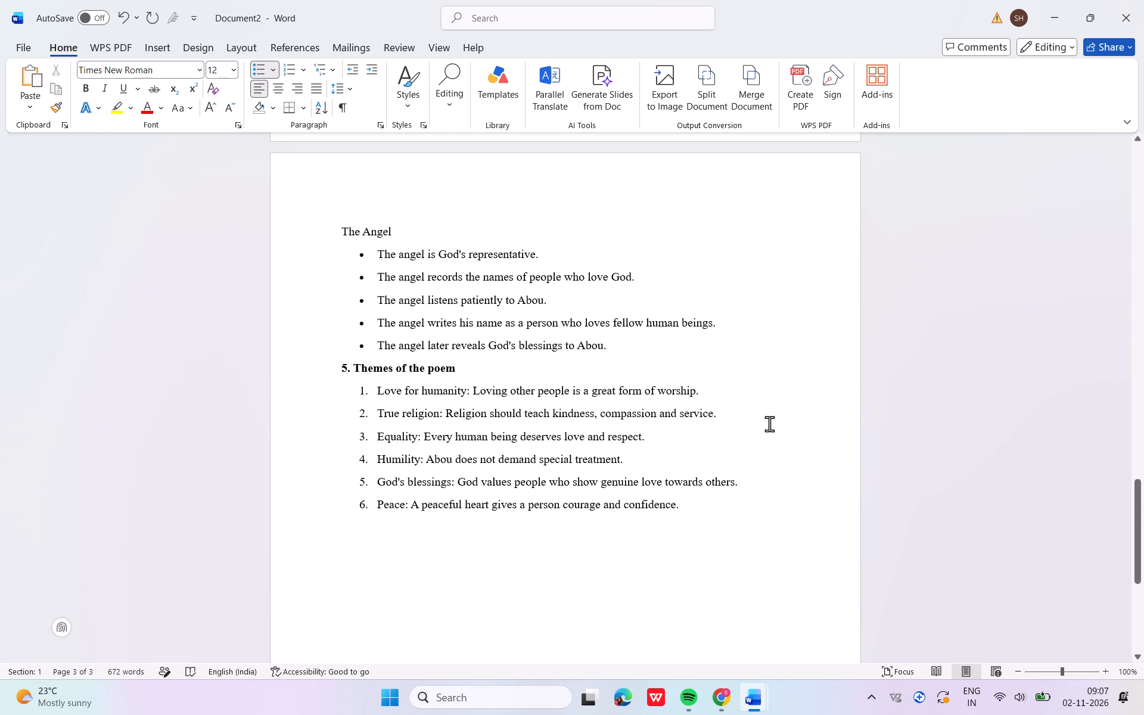
pyautogui.scroll(-1, 769, 424)
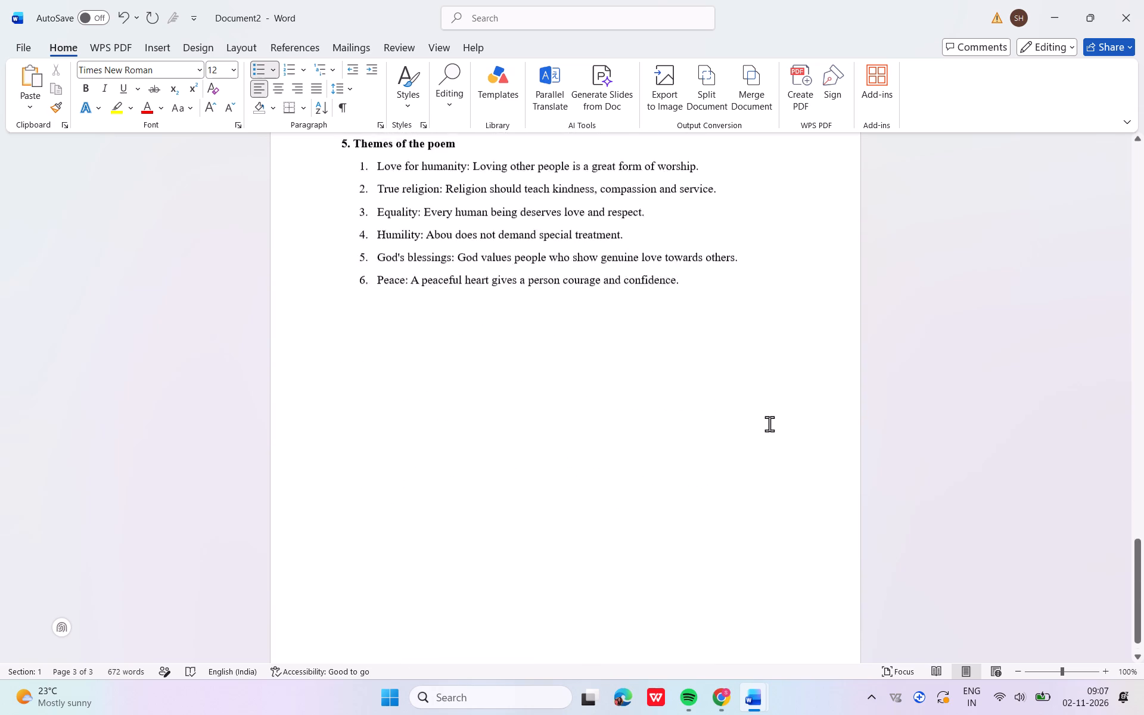
pyautogui.scroll(-1, 769, 424)
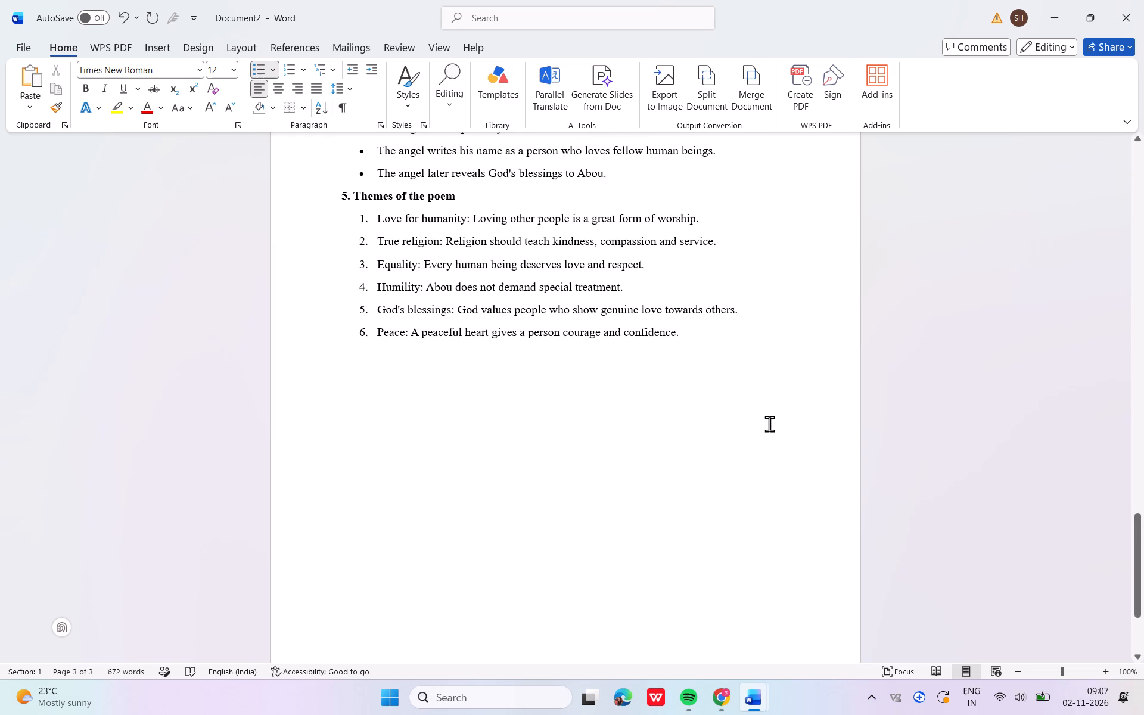
pyautogui.scroll(-1, 769, 424)
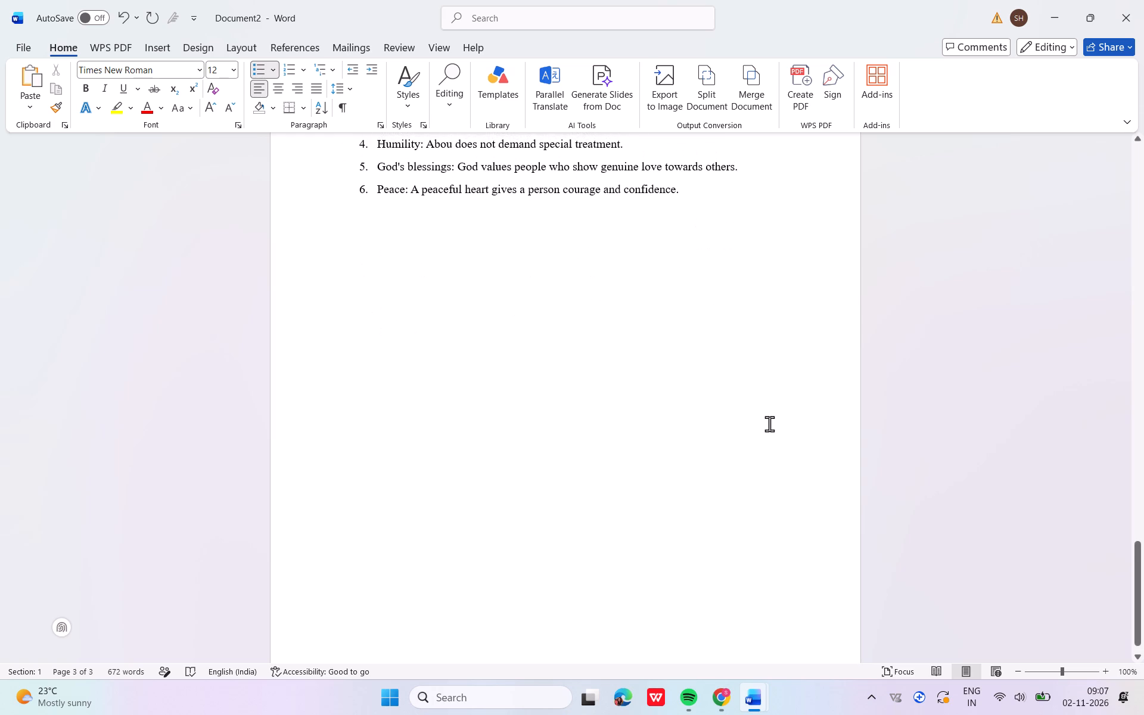
pyautogui.scroll(1, 769, 424)
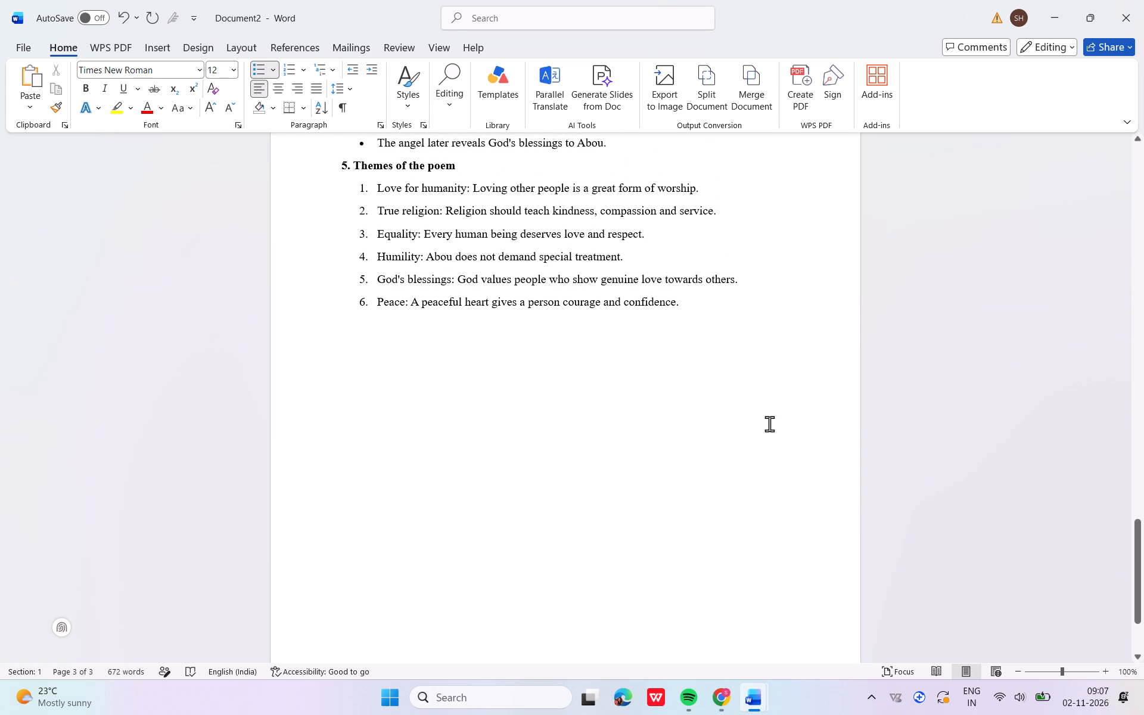
pyautogui.scroll(-2, 769, 424)
pyautogui.scroll(5, 769, 424)
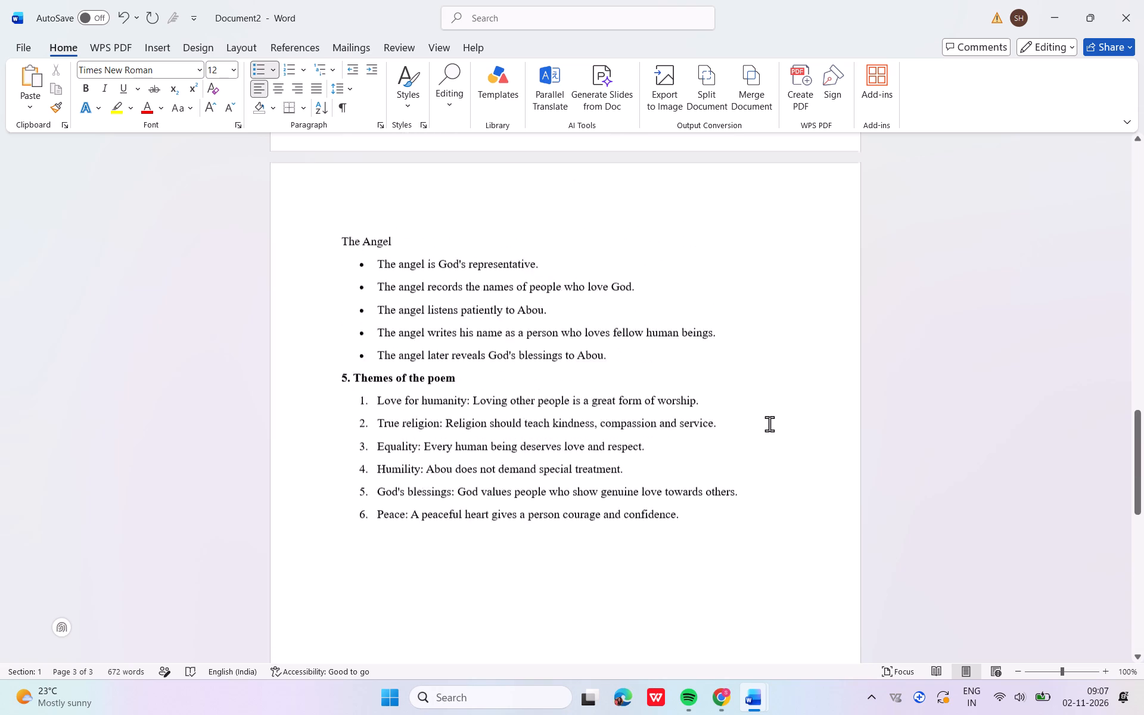
pyautogui.scroll(11, 769, 424)
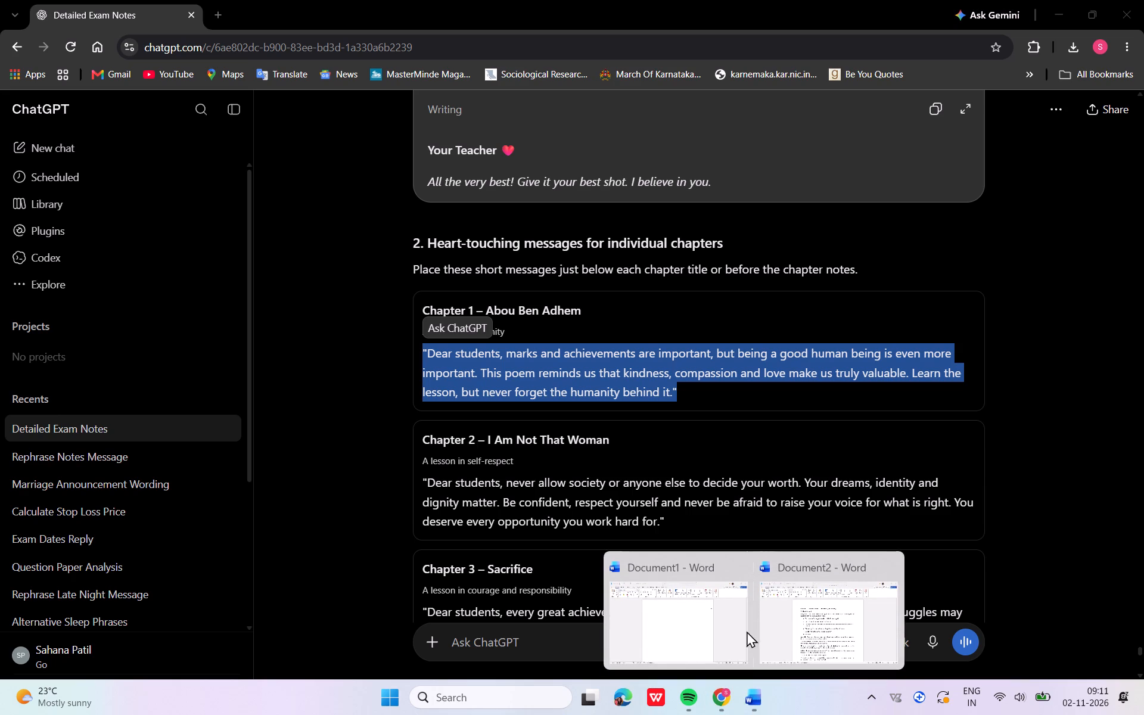
pyautogui.click(820, 626)
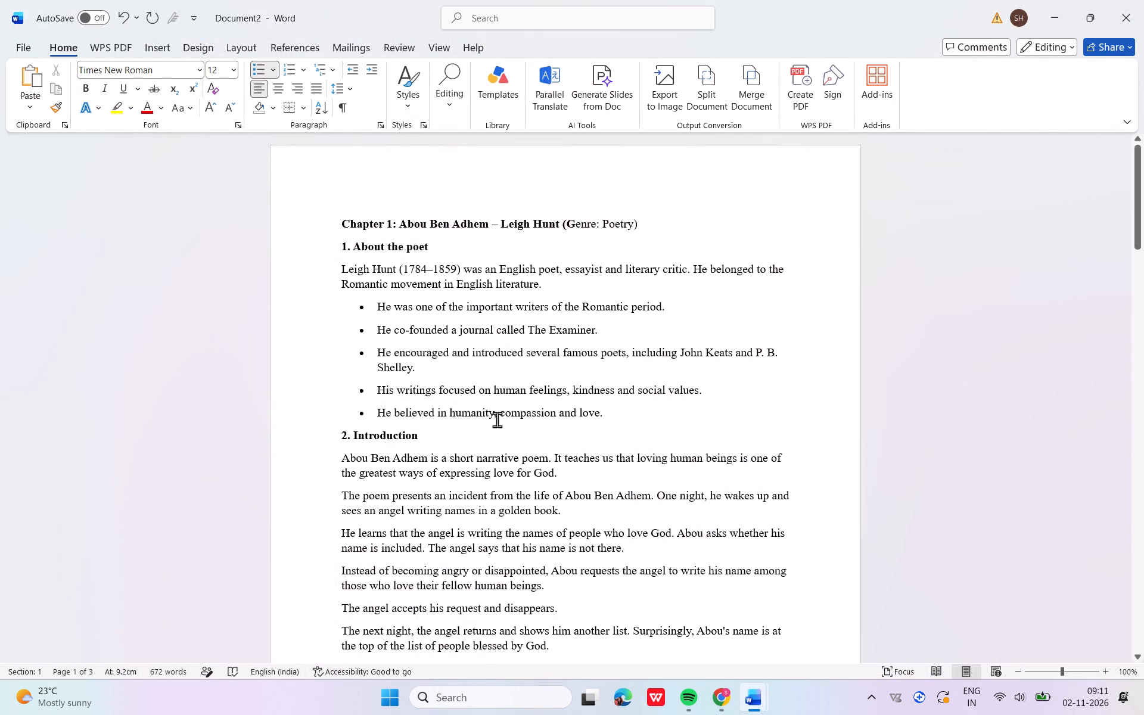
pyautogui.click(579, 202)
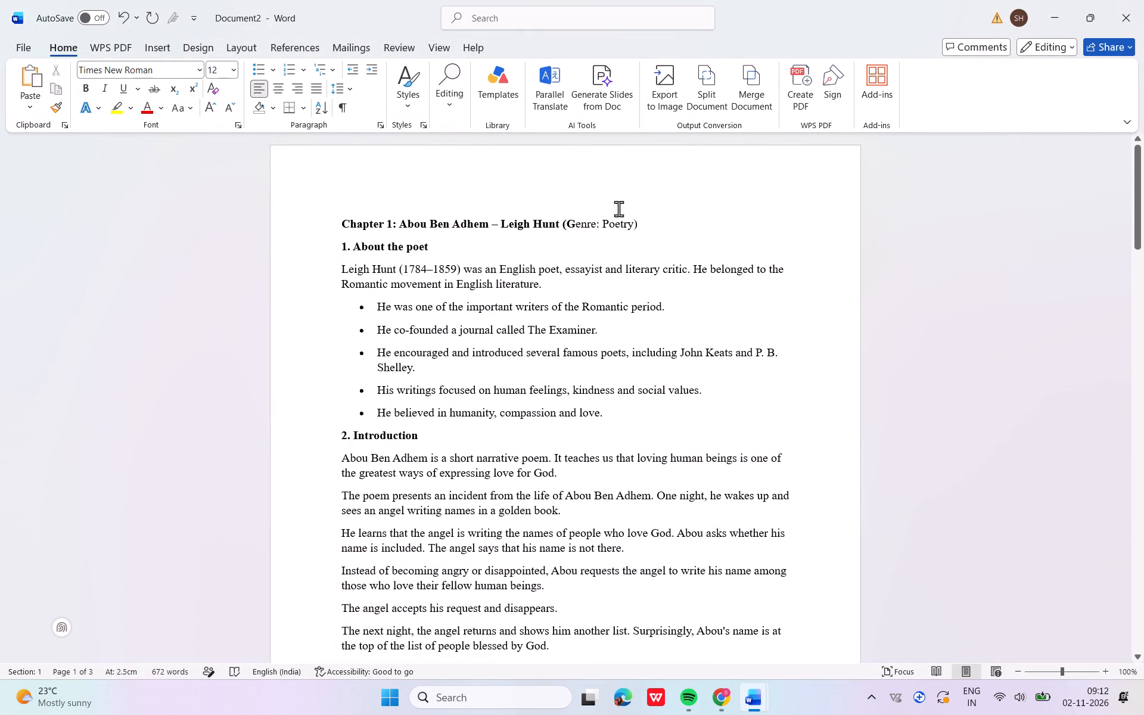
pyautogui.click(638, 222)
pyautogui.press('Return')
pyautogui.hotkey('ctrl', 'v')
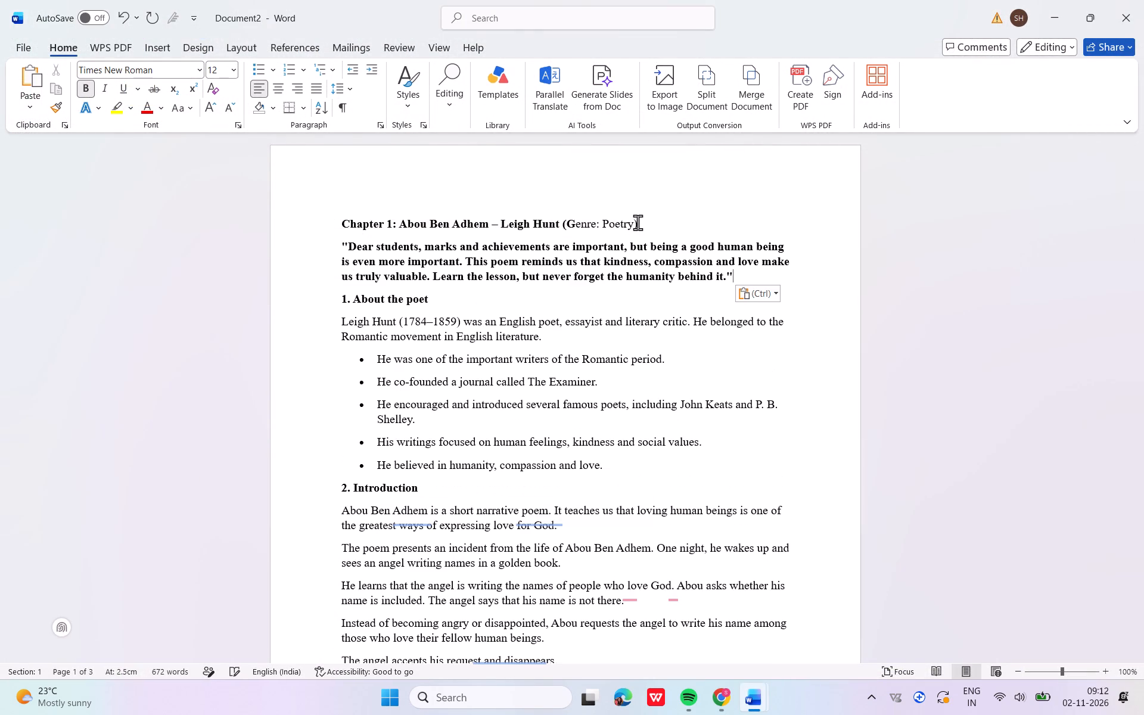
# Remove the quotation marks at both ends of the pasted "Dear students" message.
pyautogui.press('BackSpace')
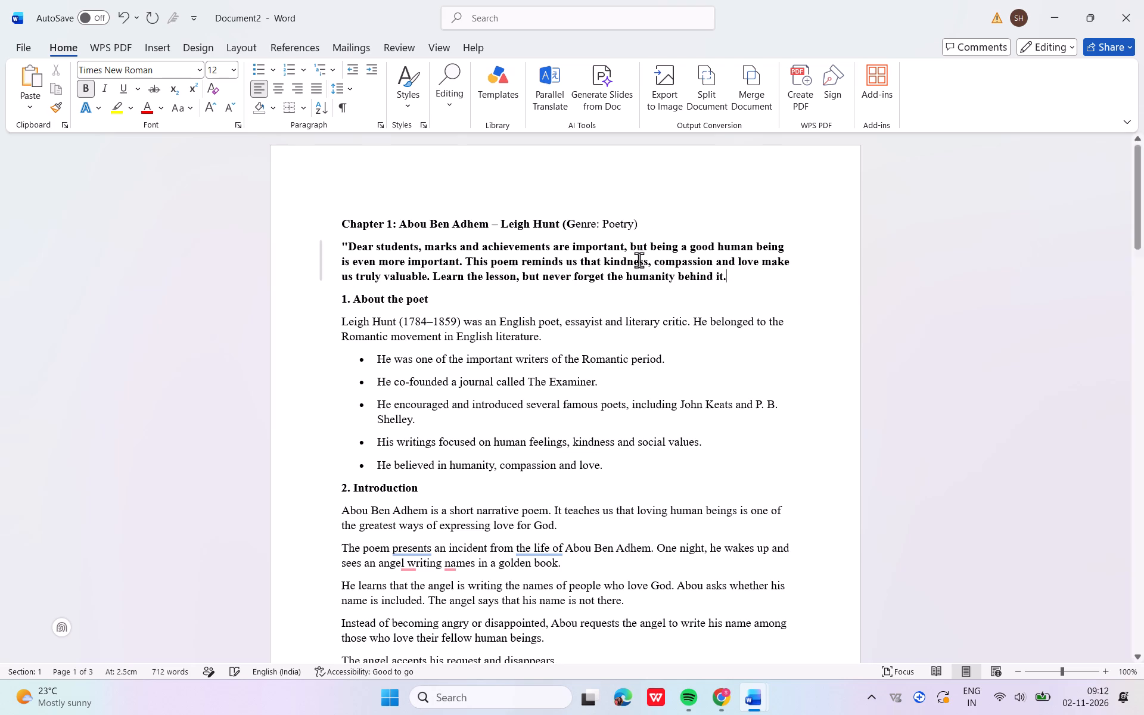
pyautogui.click(348, 245)
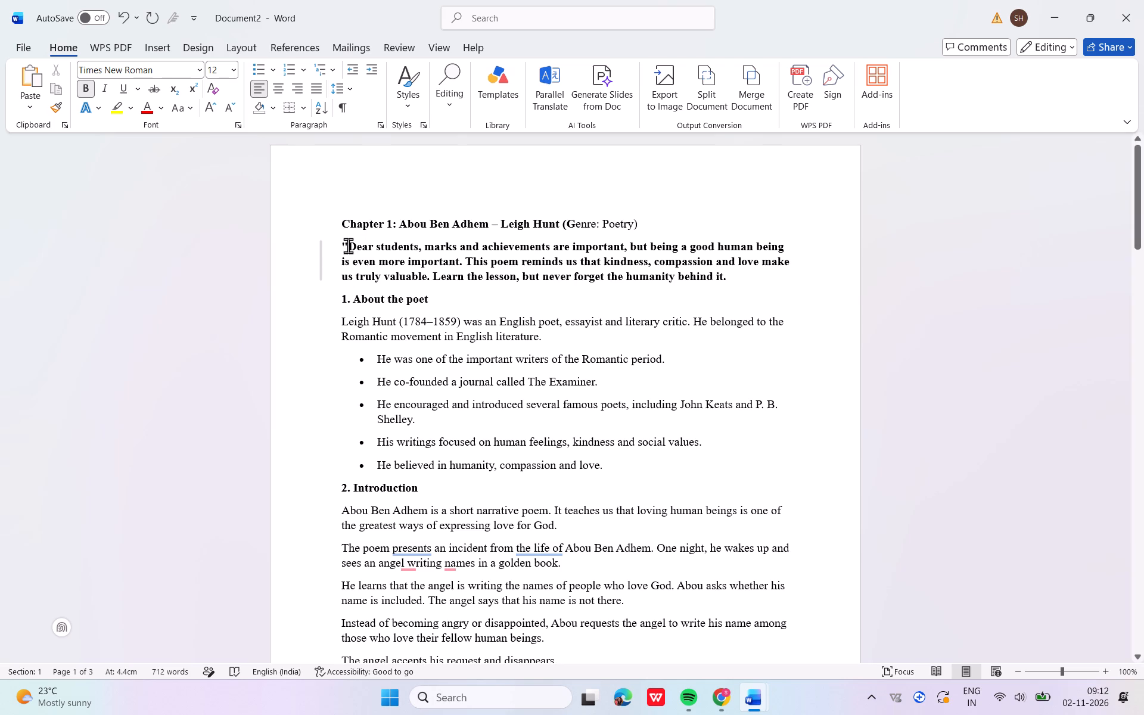
pyautogui.press('BackSpace')
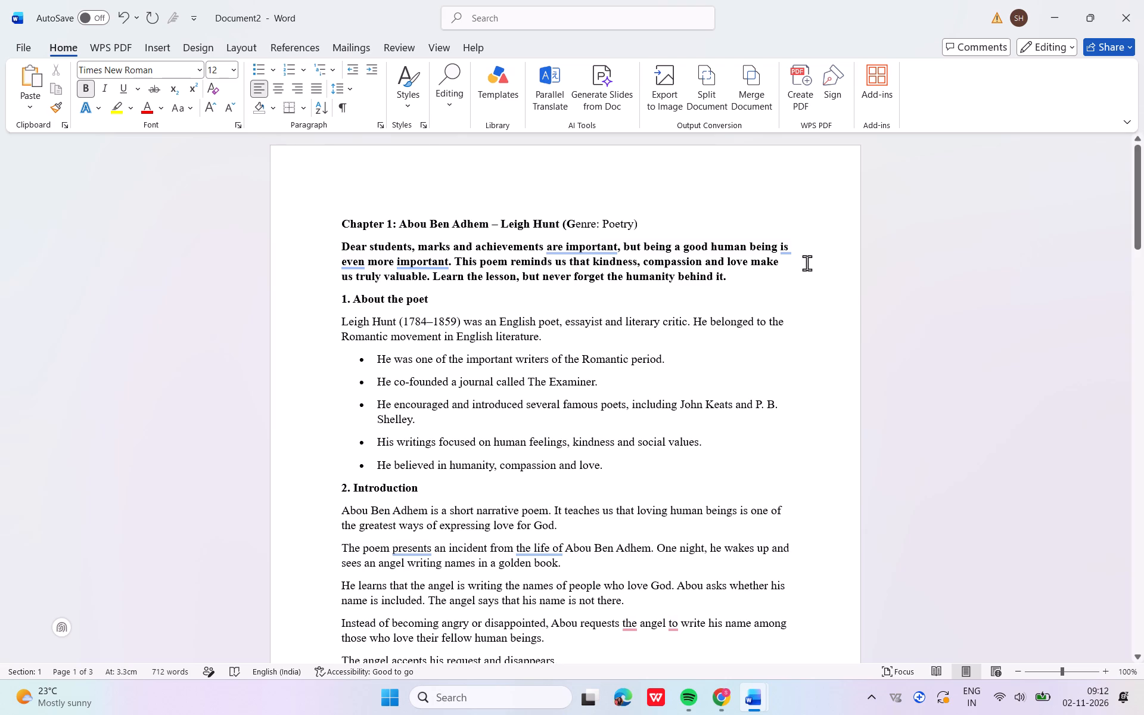
# Add "All the Best!!" after "never forget the humanity behind it." at the end of the message.
pyautogui.click(729, 275)
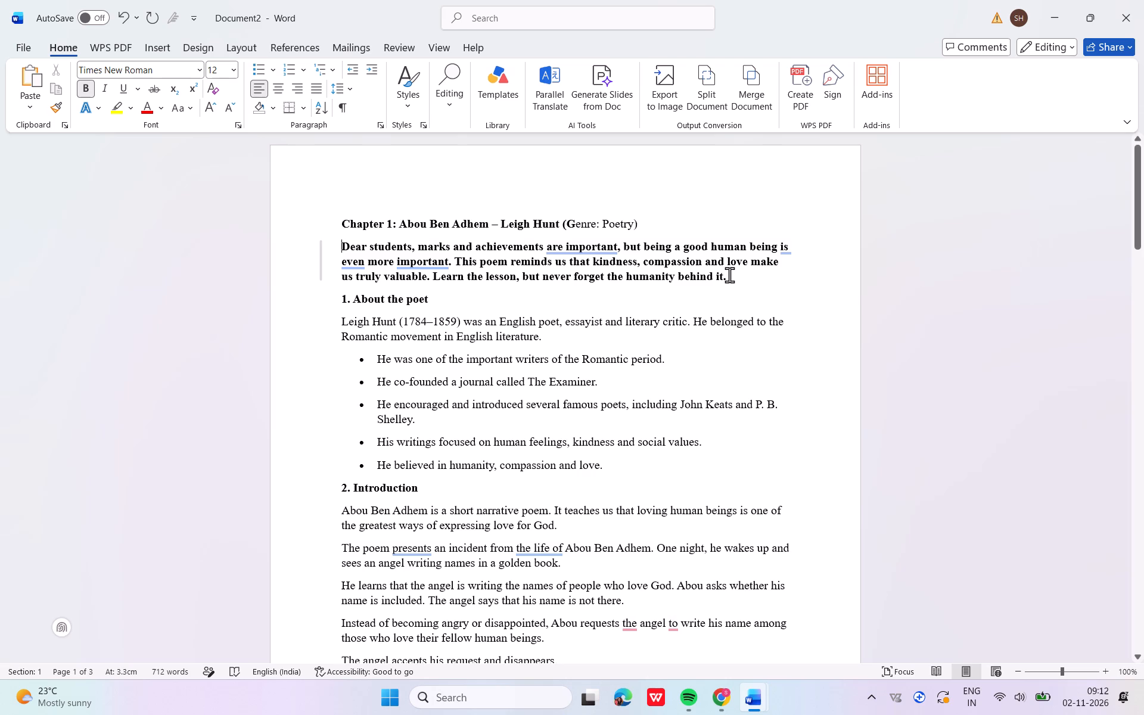
pyautogui.press('Return')
pyautogui.press('a')
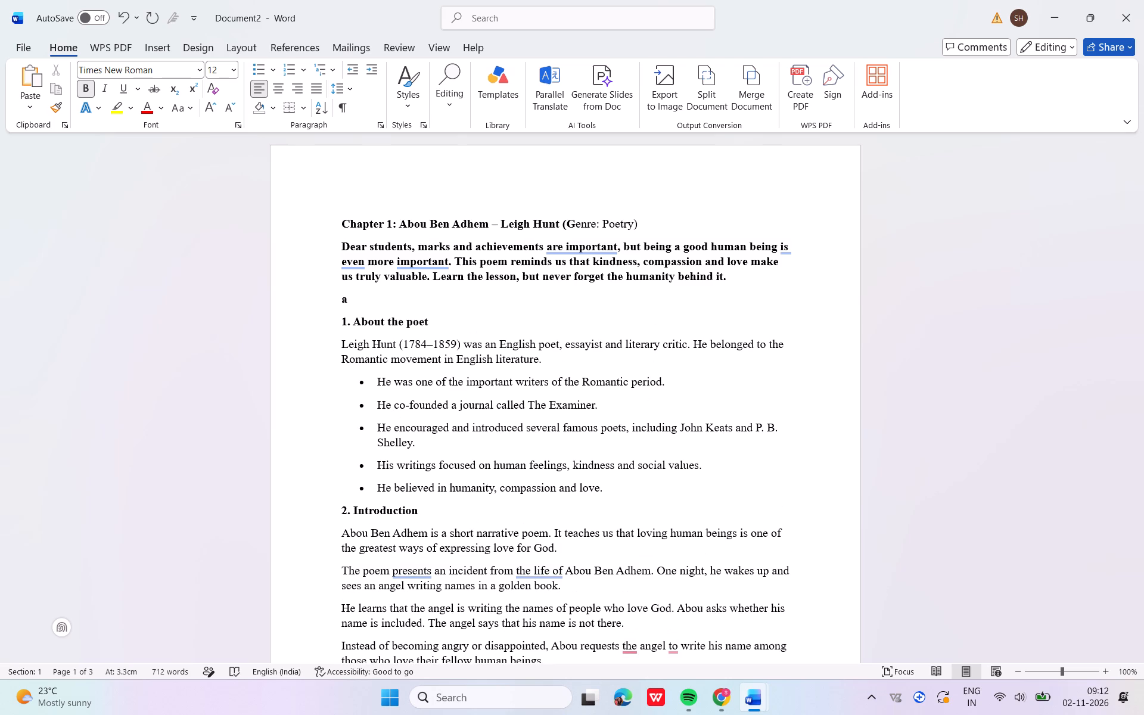
pyautogui.press('BackSpace')
pyautogui.press('BackSpace')
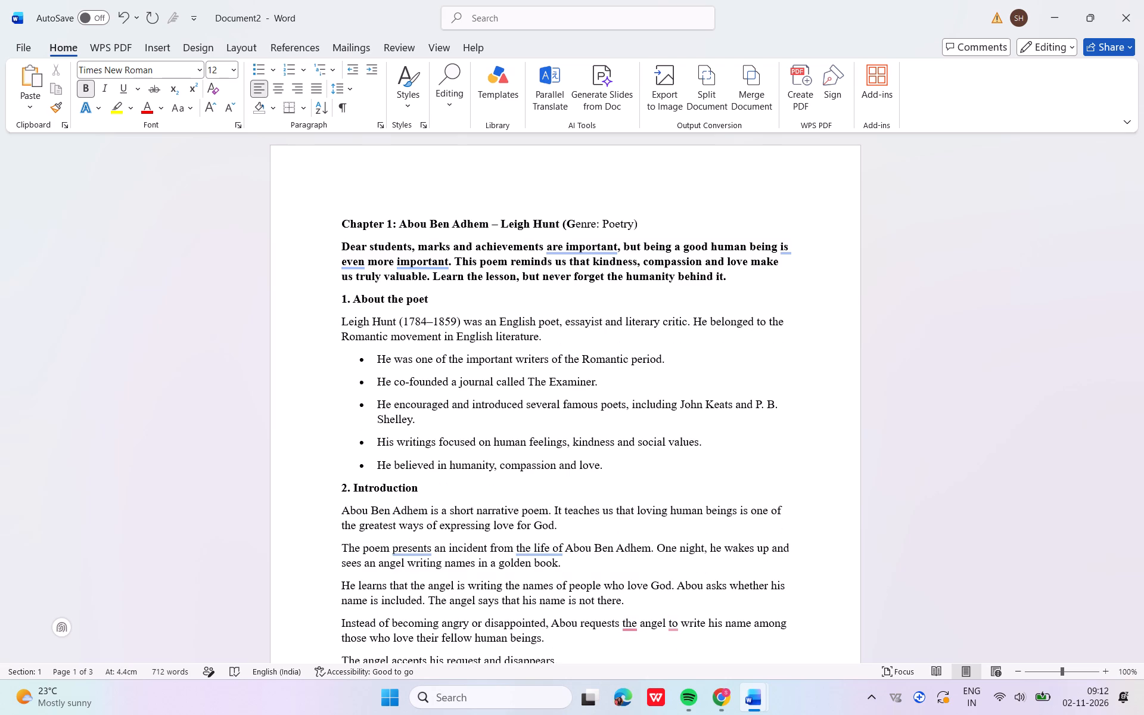
pyautogui.press('space')
pyautogui.write('ll the')
pyautogui.press('space')
pyautogui.press('b')
pyautogui.press('BackSpace')
pyautogui.write('est')
pyautogui.write('!!!')
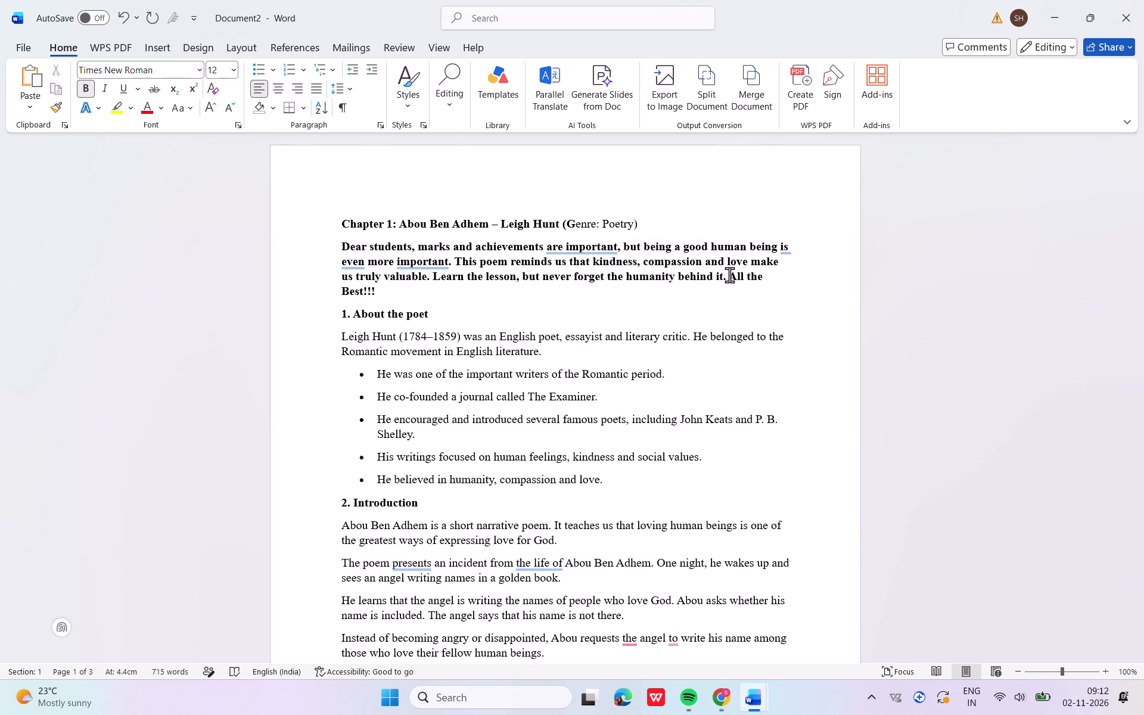
pyautogui.press('BackSpace')
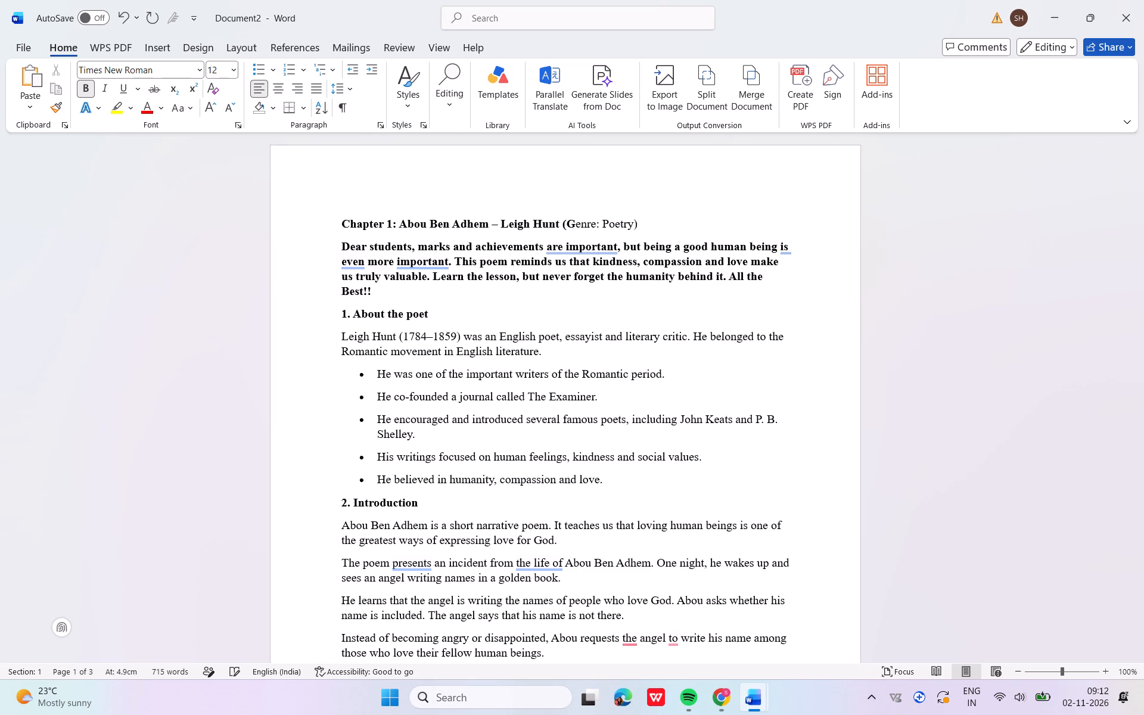
# Put "All the Best!!" on its own line and add a blank line before "1. About the poet".
pyautogui.click(732, 276)
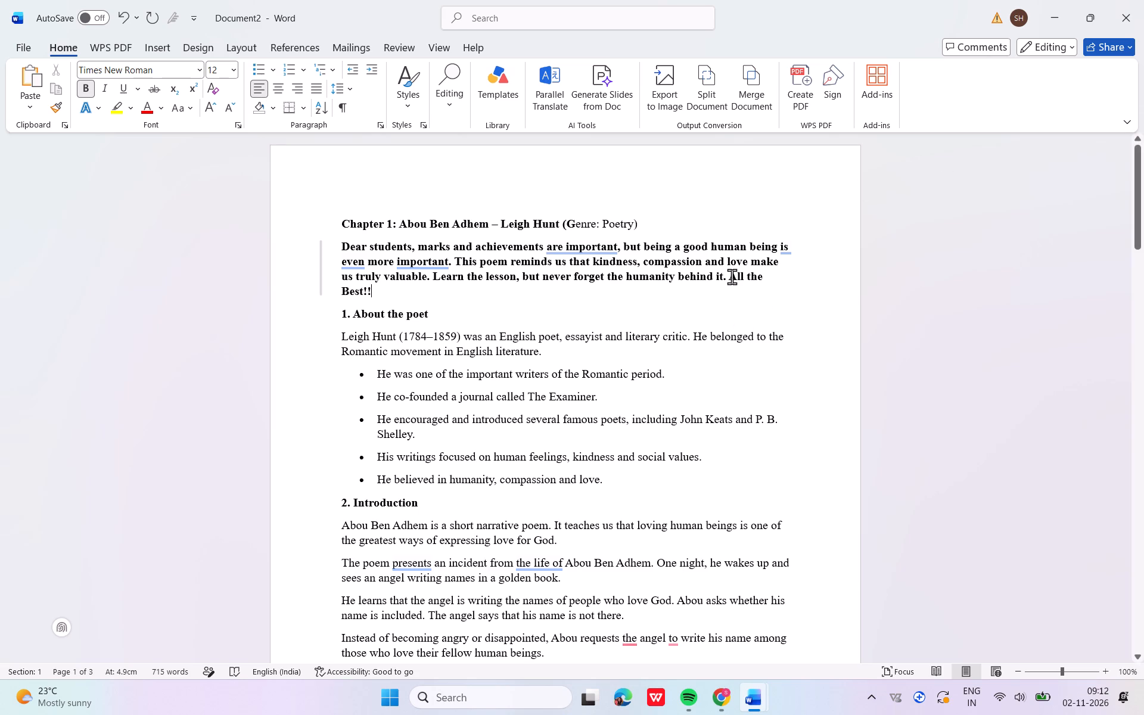
pyautogui.press('Return')
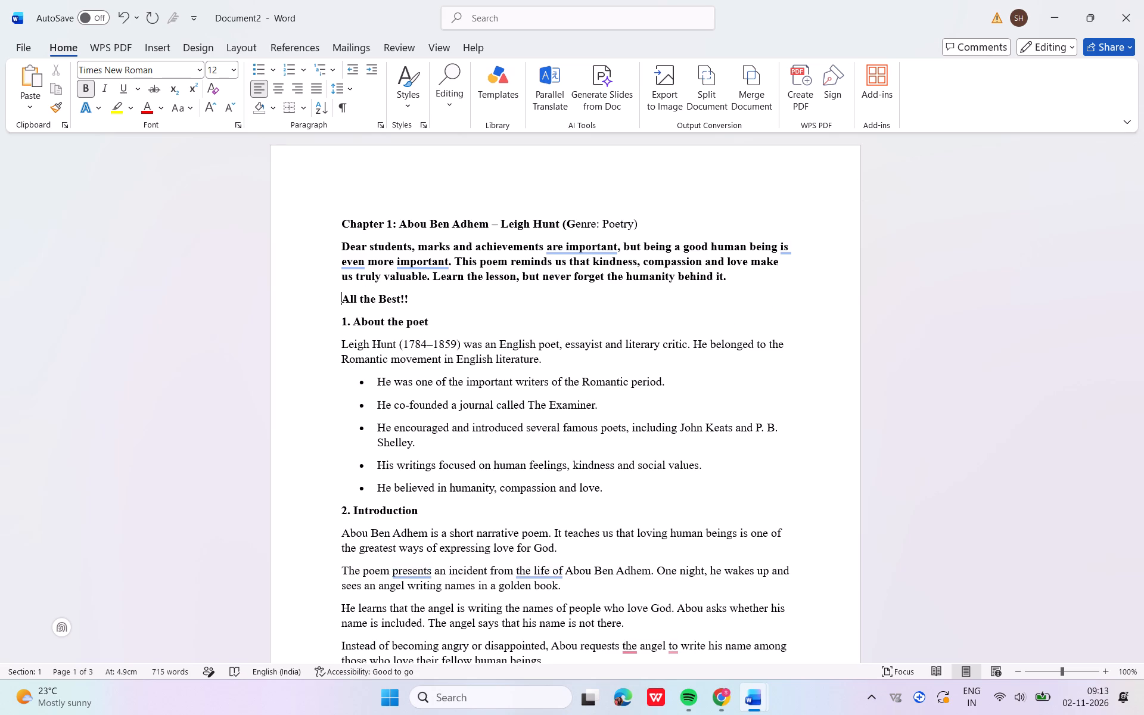
pyautogui.click(599, 293)
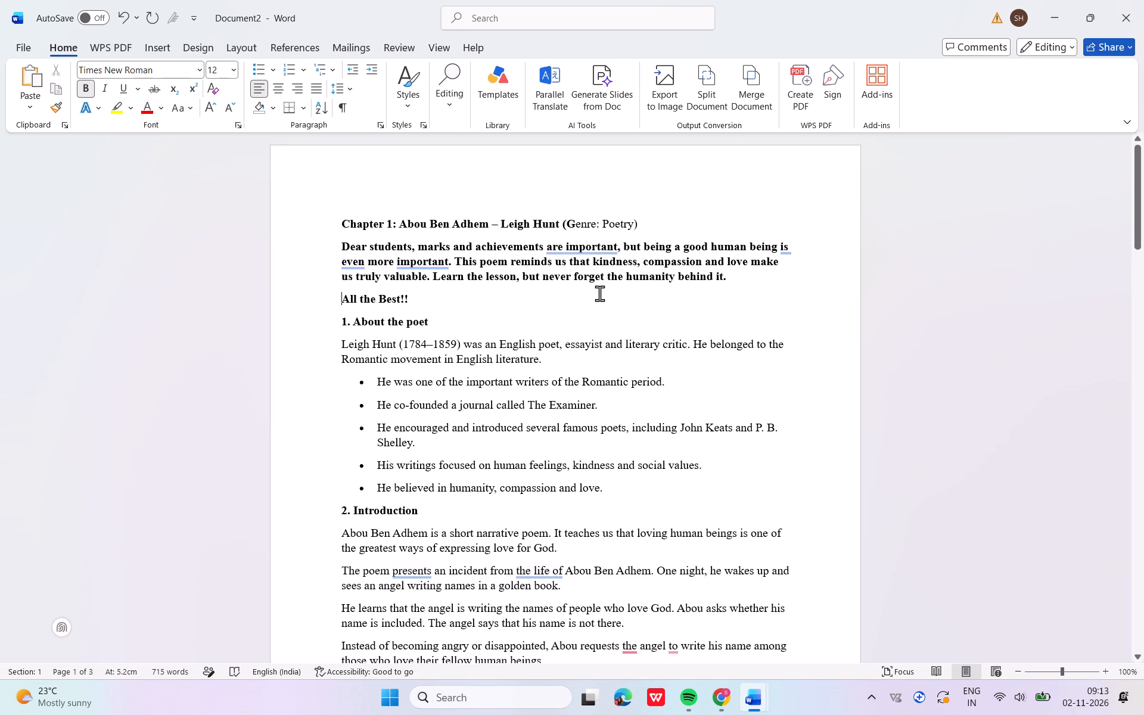
pyautogui.press('Return')
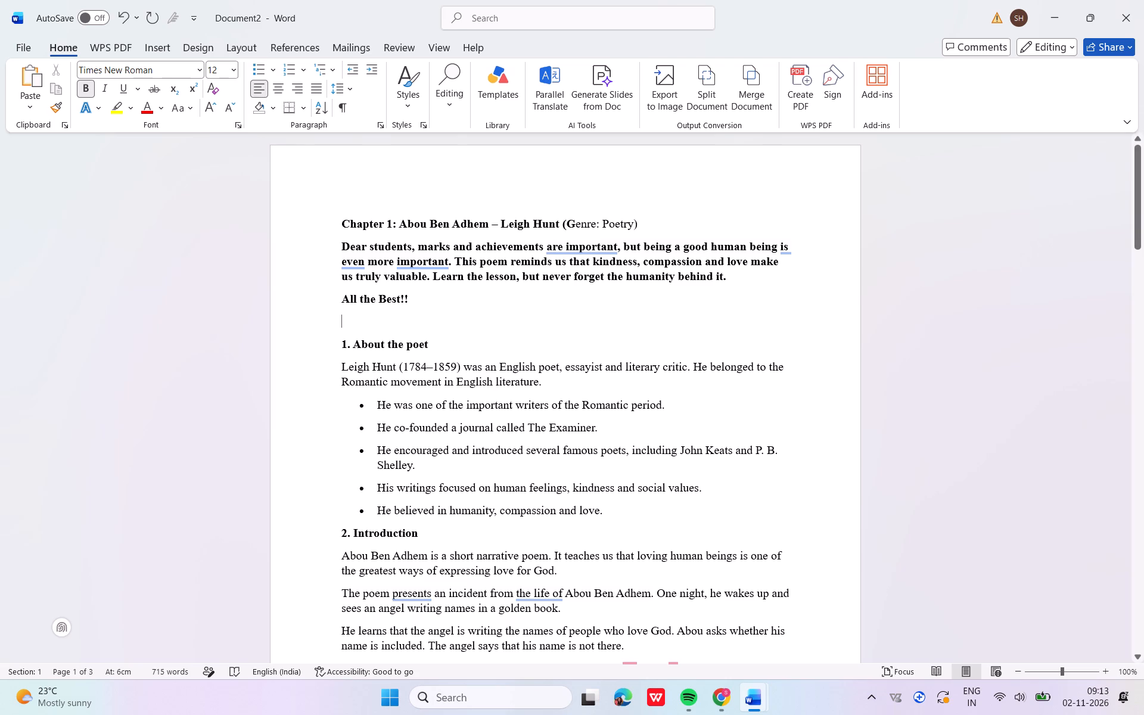
# Save the chapter document in the Downloads folder as a Word document named Abou Ben Adhem.
pyautogui.scroll(-4, 546, 330)
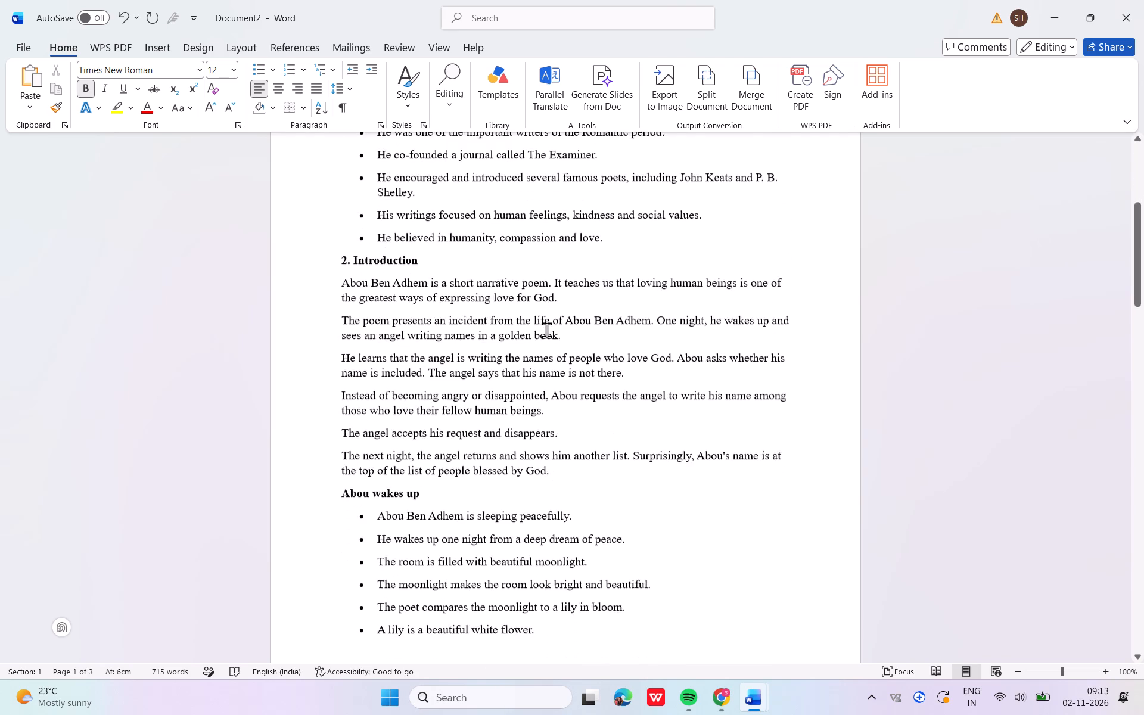
pyautogui.scroll(-6, 546, 330)
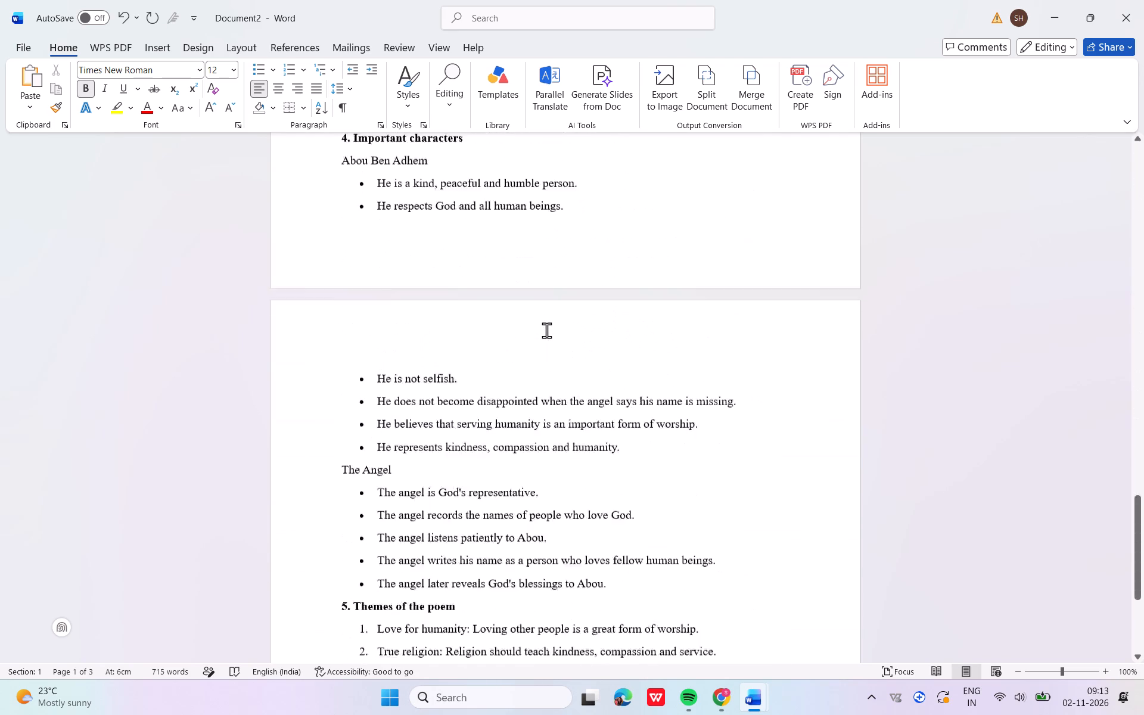
pyautogui.scroll(-1, 546, 330)
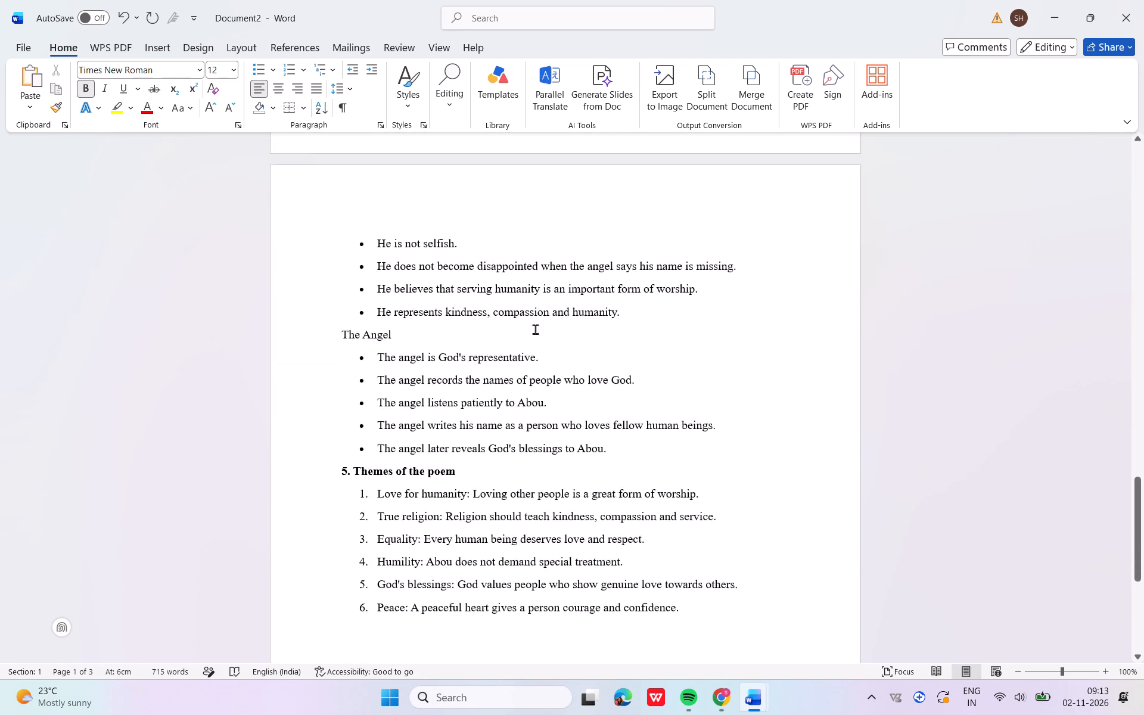
pyautogui.click(229, 20)
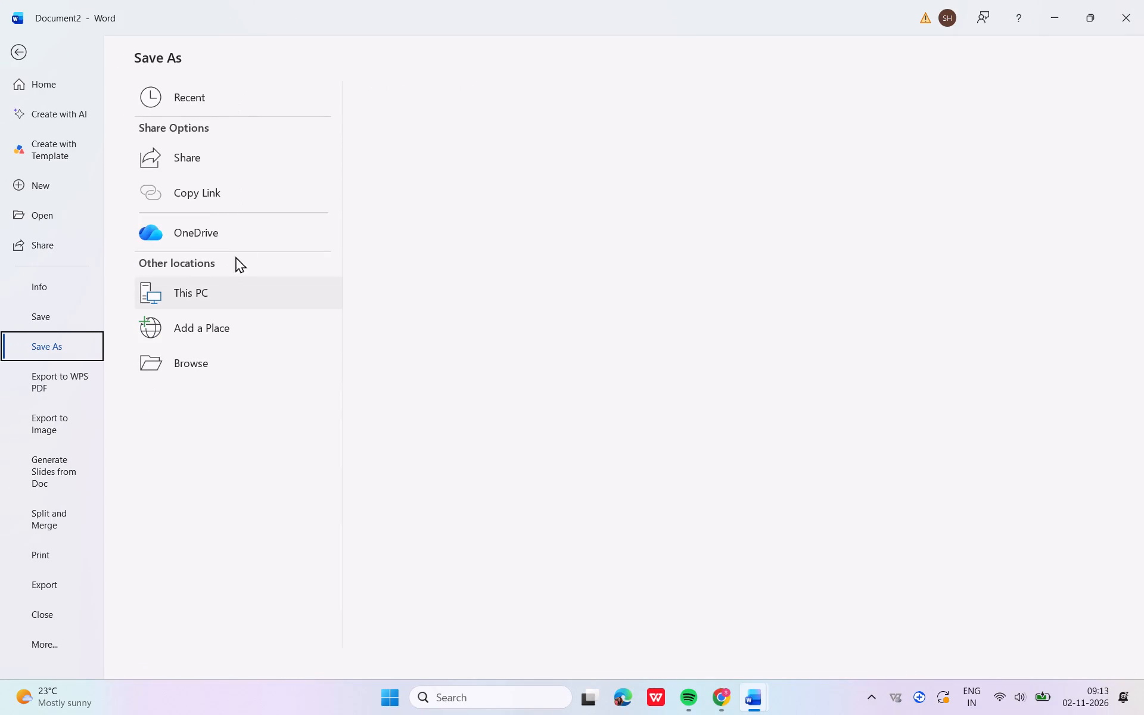
pyautogui.click(228, 297)
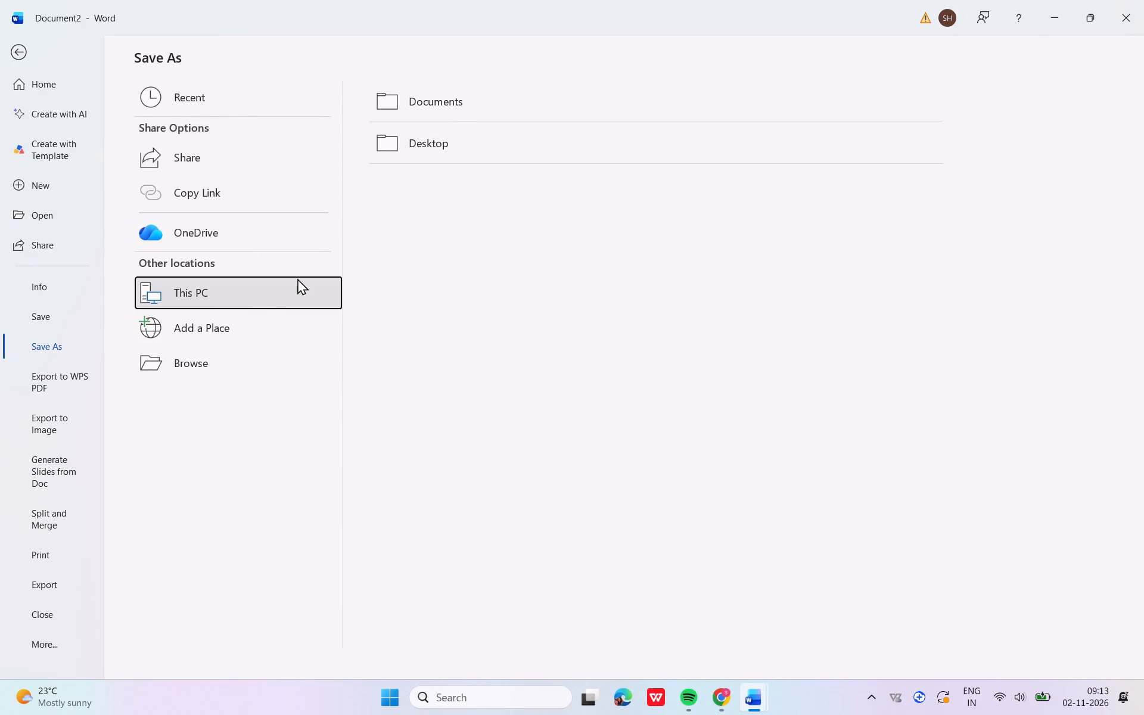
pyautogui.doubleClick(265, 293)
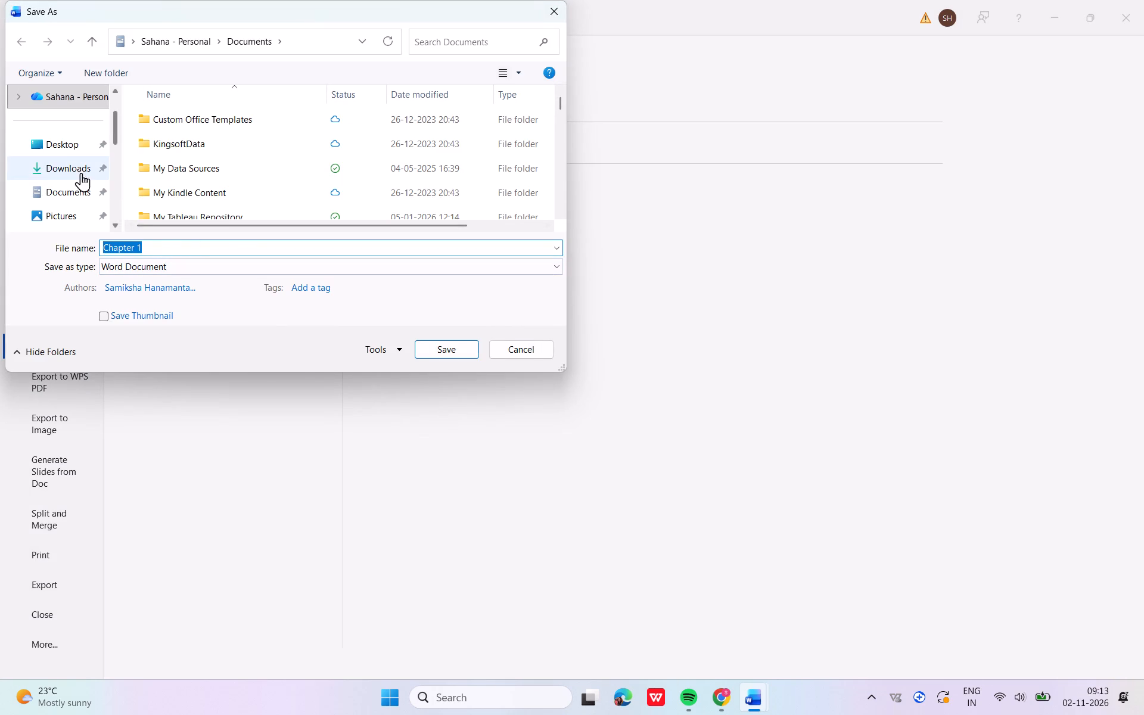
pyautogui.click(69, 164)
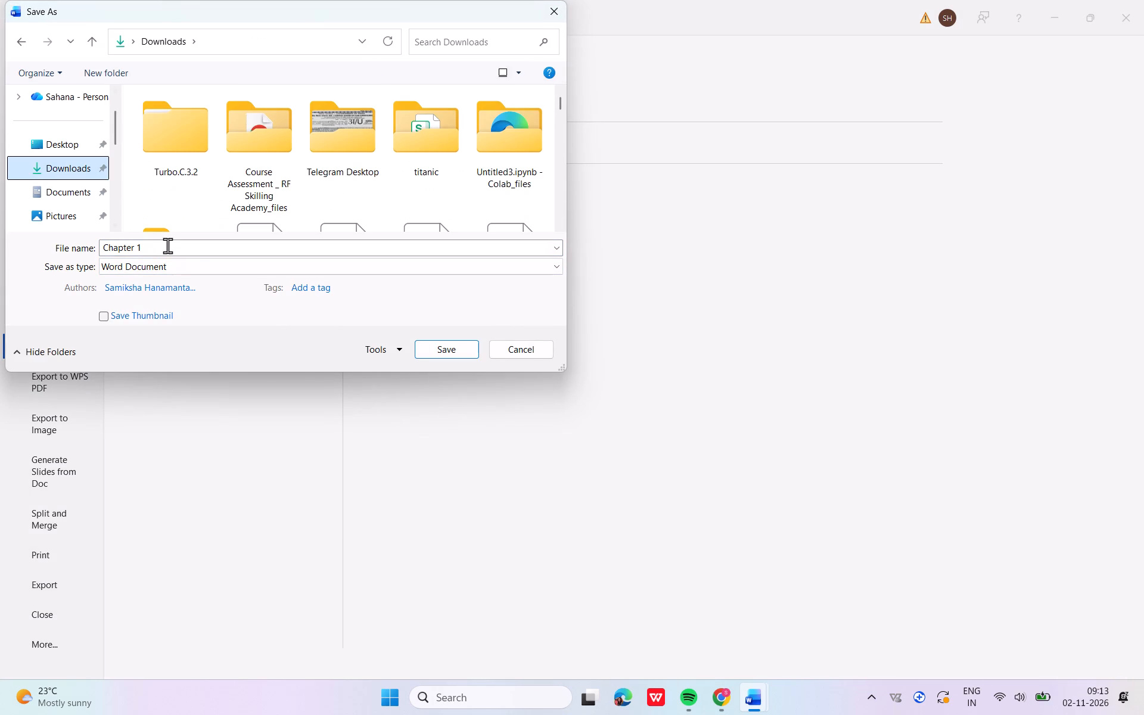
pyautogui.click(167, 245)
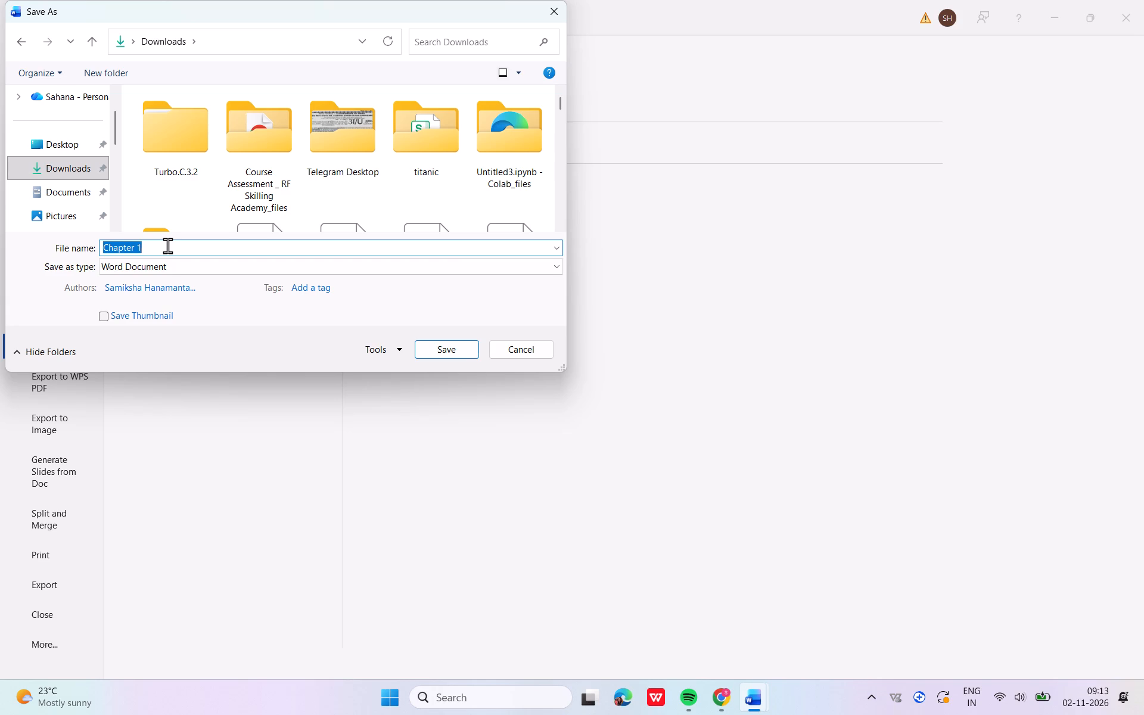
pyautogui.press('a')
pyautogui.press('b')
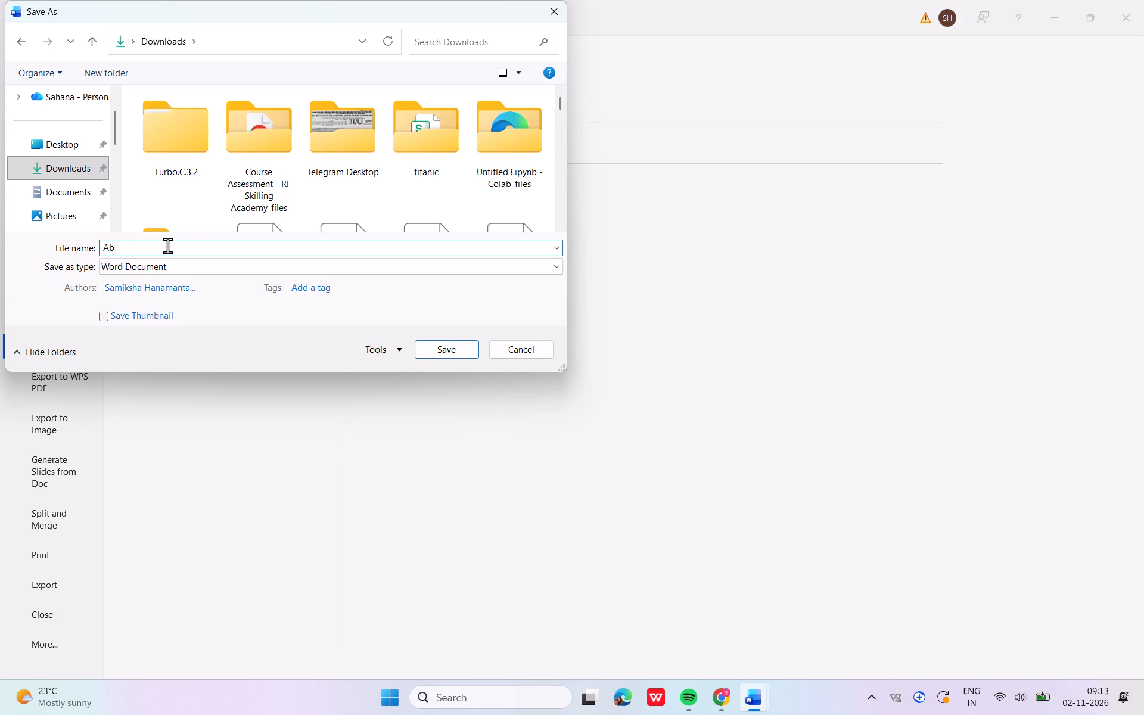
pyautogui.write('ou')
pyautogui.press('space')
pyautogui.write('BE')
pyautogui.press('BackSpace')
pyautogui.press('r')
pyautogui.press('BackSpace')
pyautogui.press('e')
pyautogui.write('n')
pyautogui.press('space')
pyautogui.write('dhem')
pyautogui.click(460, 351)
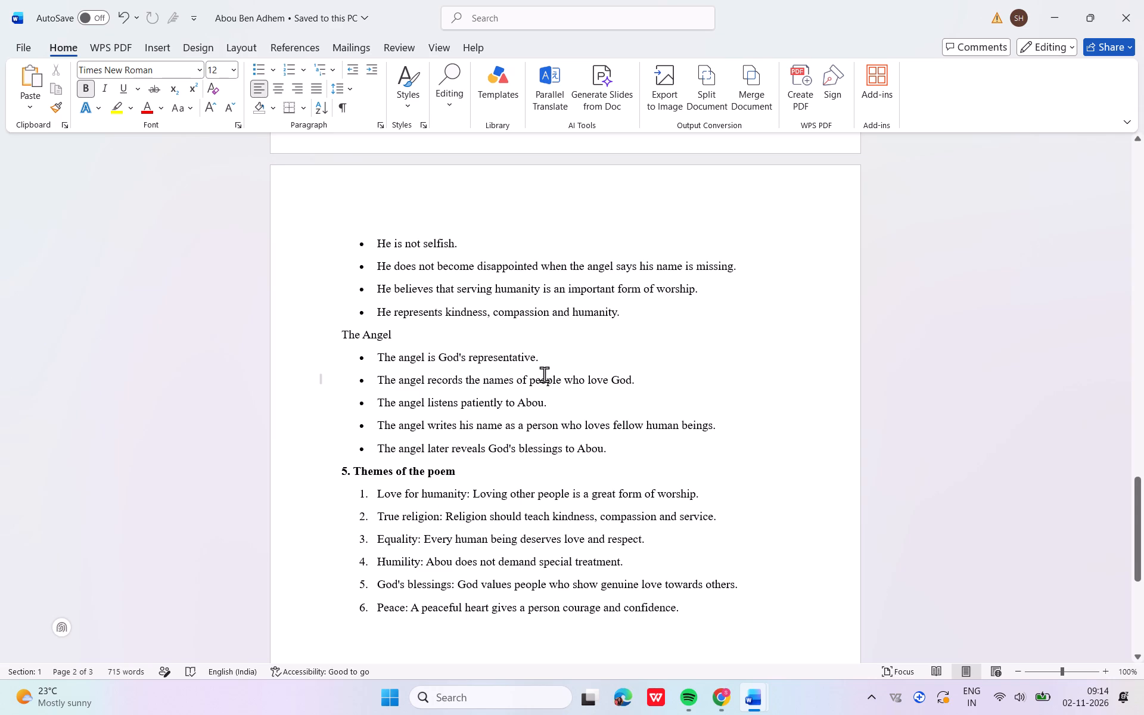
# Make the character subheadings "The Angel" and "Abou Ben Adhem" under "4. Important characters" bold.
pyautogui.scroll(-1, 544, 374)
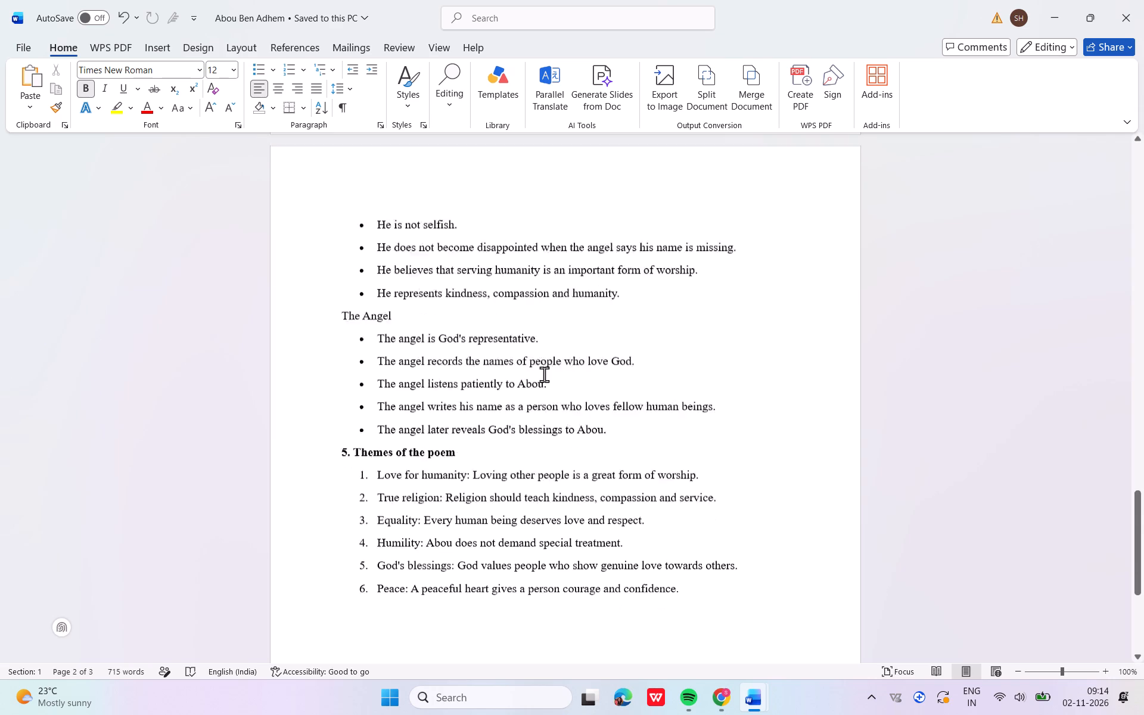
pyautogui.scroll(-1, 544, 374)
pyautogui.scroll(1, 544, 374)
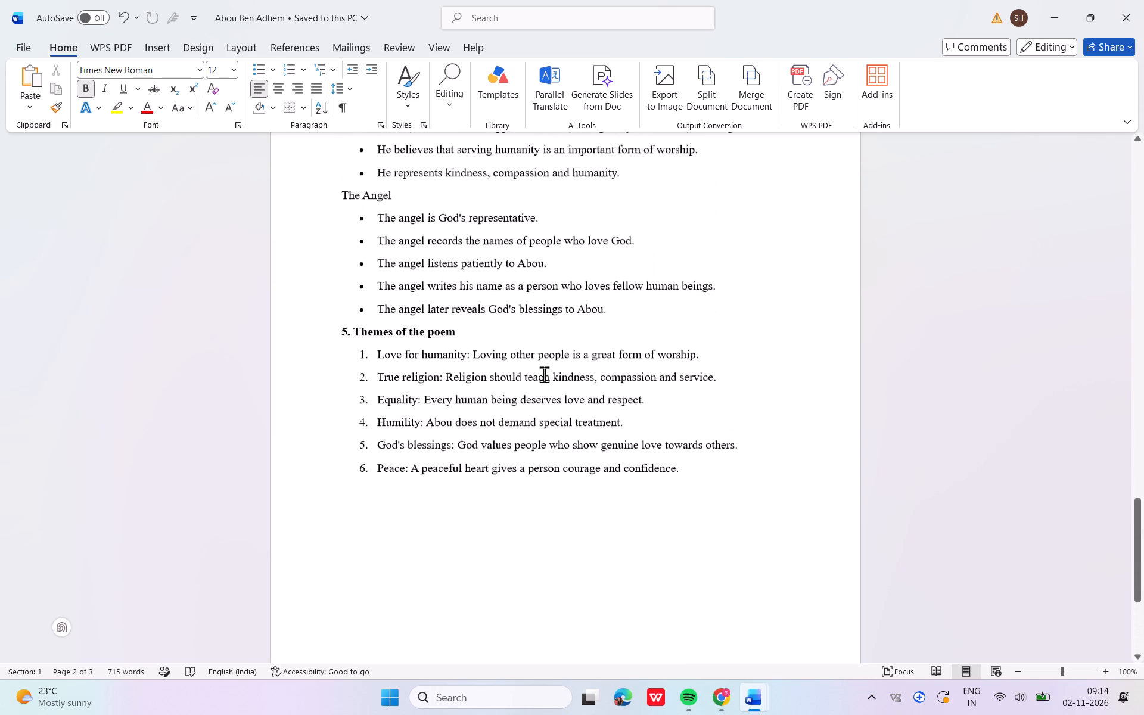
pyautogui.scroll(1, 544, 374)
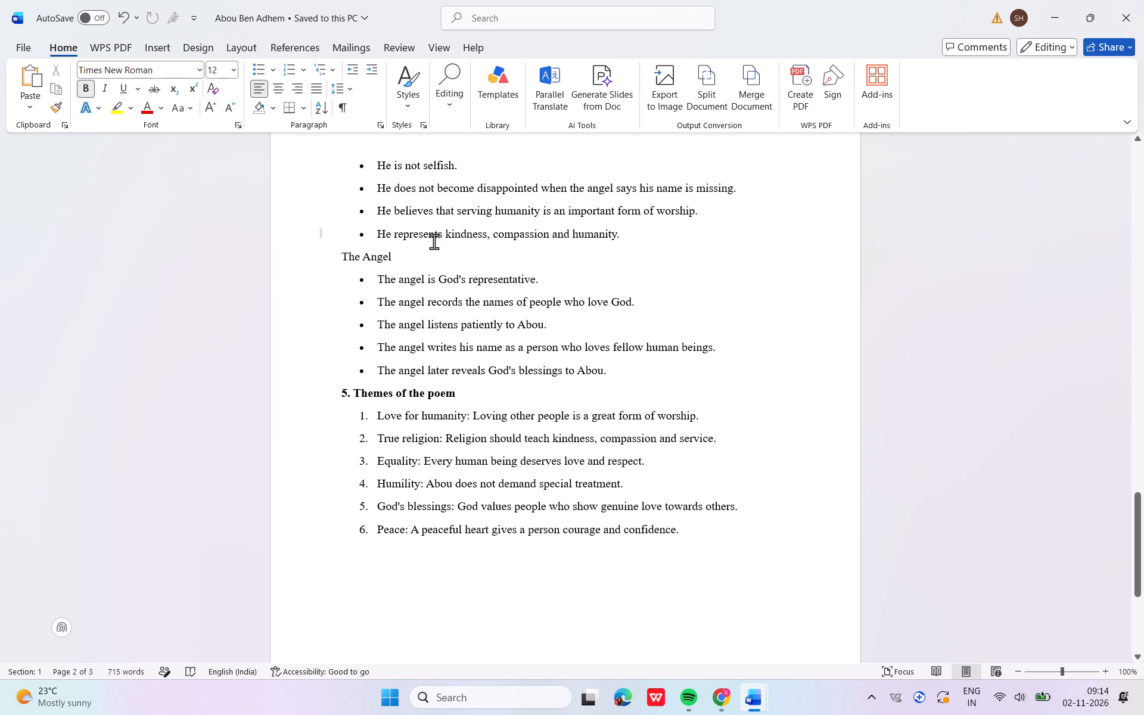
pyautogui.moveTo(405, 259); pyautogui.dragTo(328, 257)
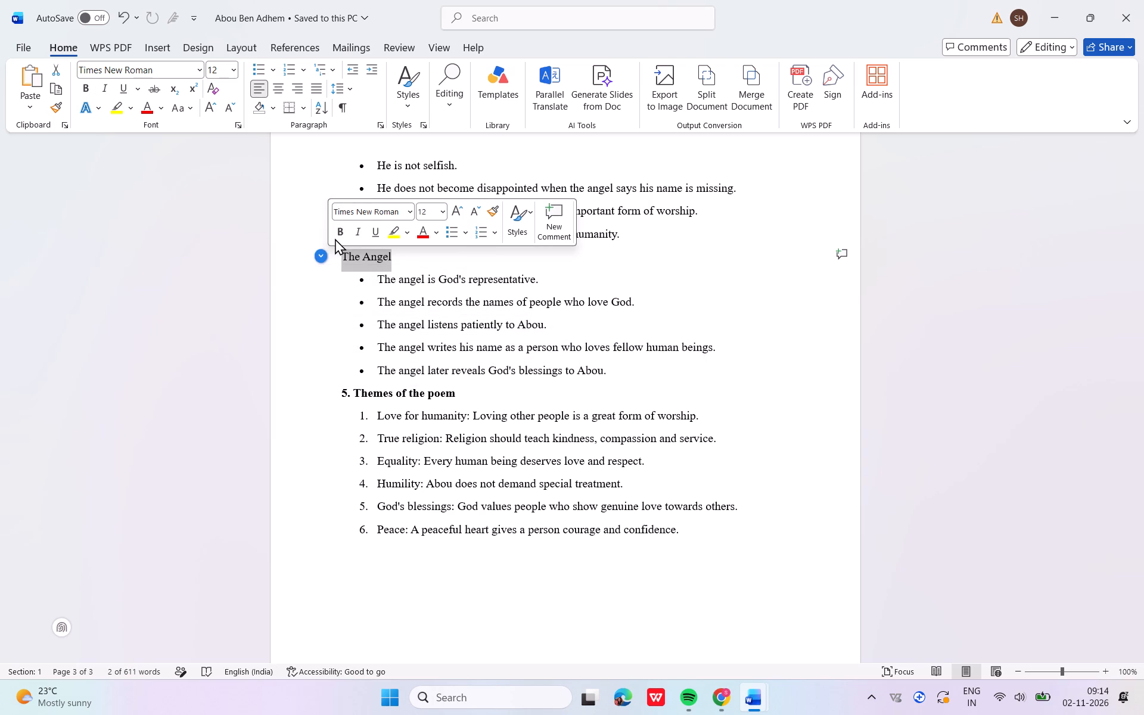
pyautogui.click(340, 231)
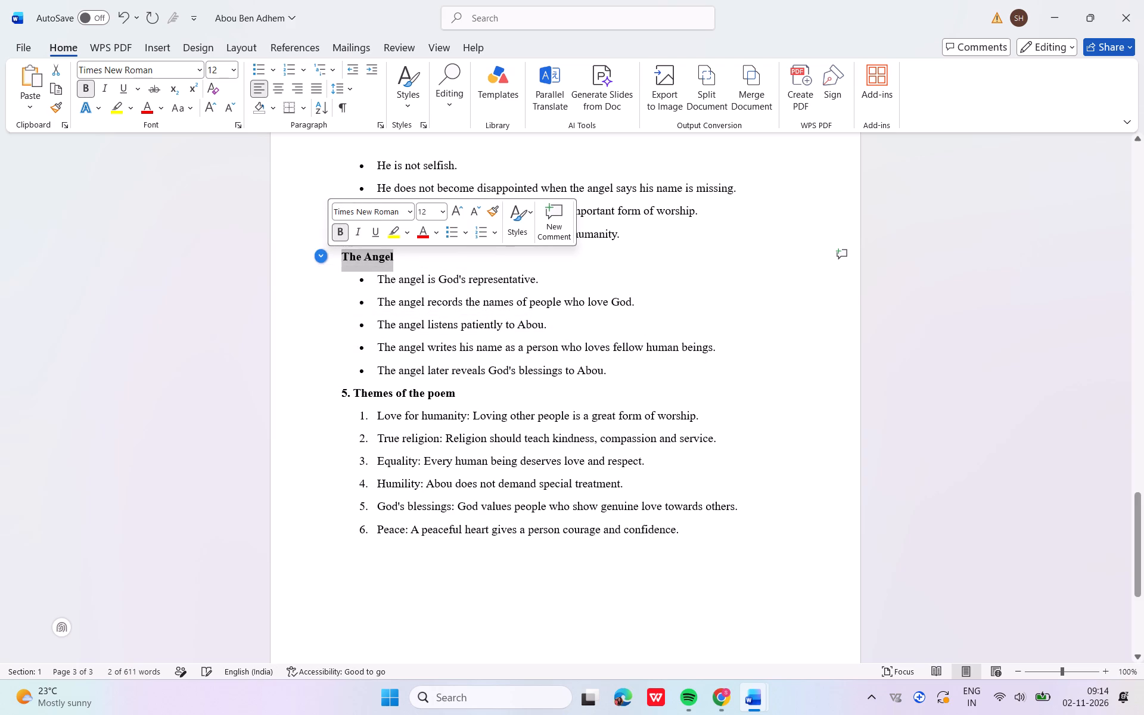
pyautogui.click(328, 340)
pyautogui.scroll(2, 328, 340)
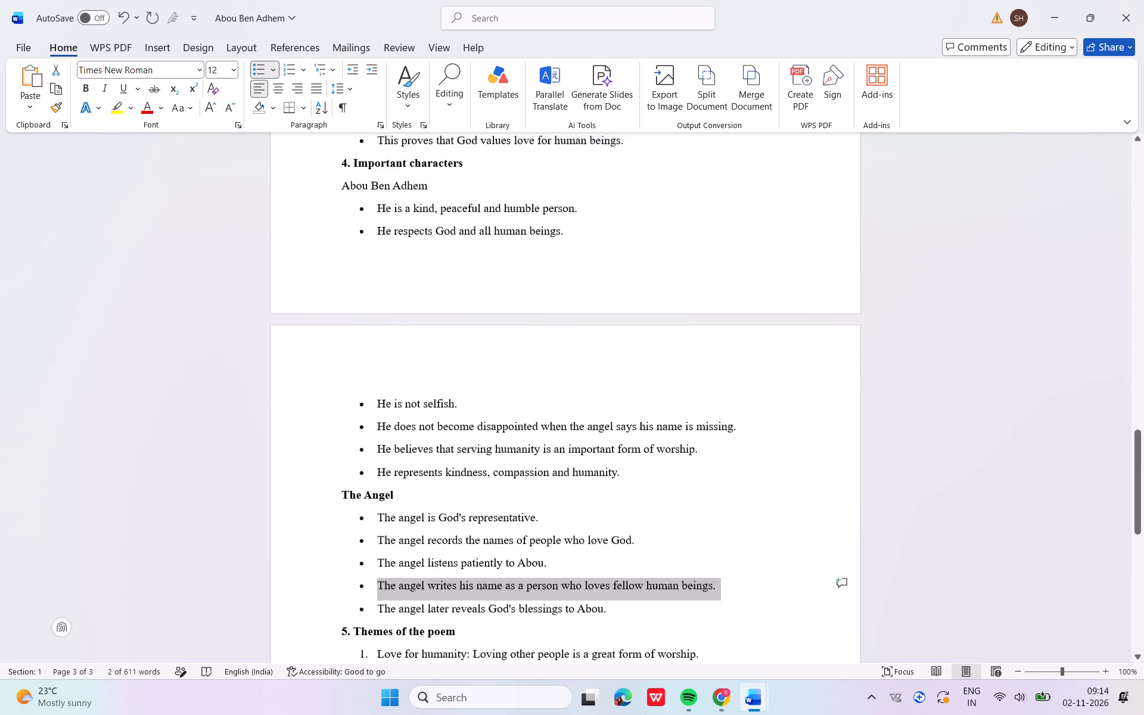
pyautogui.scroll(1, 328, 340)
pyautogui.moveTo(431, 276); pyautogui.dragTo(338, 278)
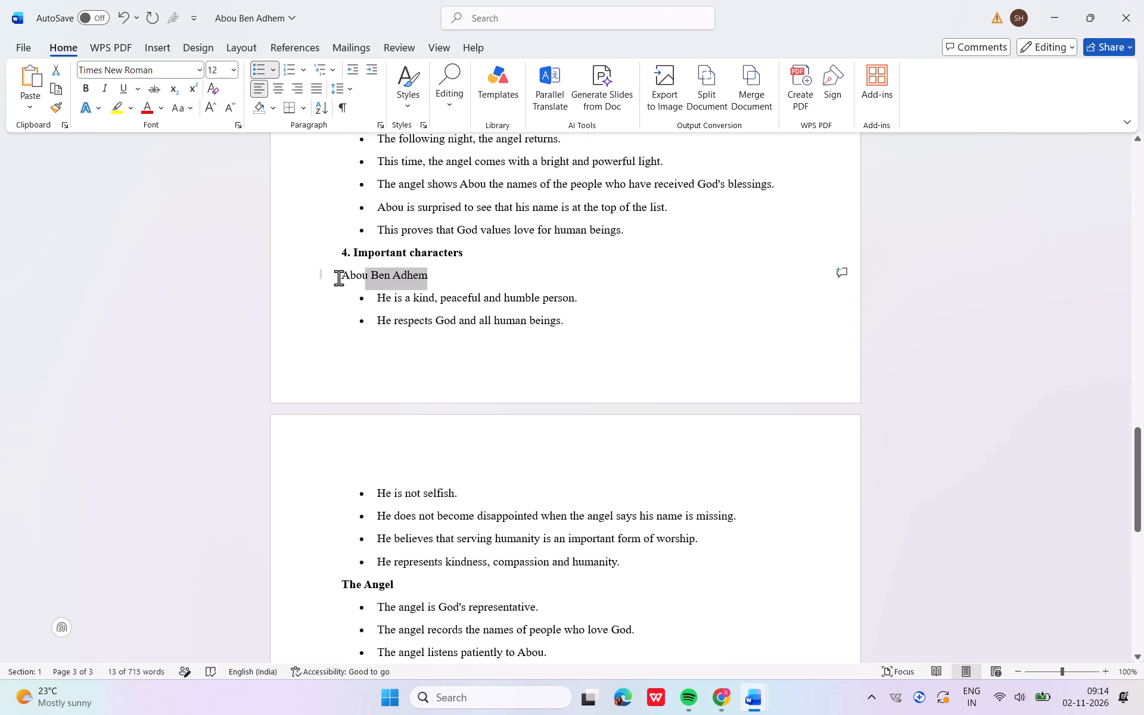
pyautogui.moveTo(338, 278); pyautogui.dragTo(313, 276)
pyautogui.click(327, 254)
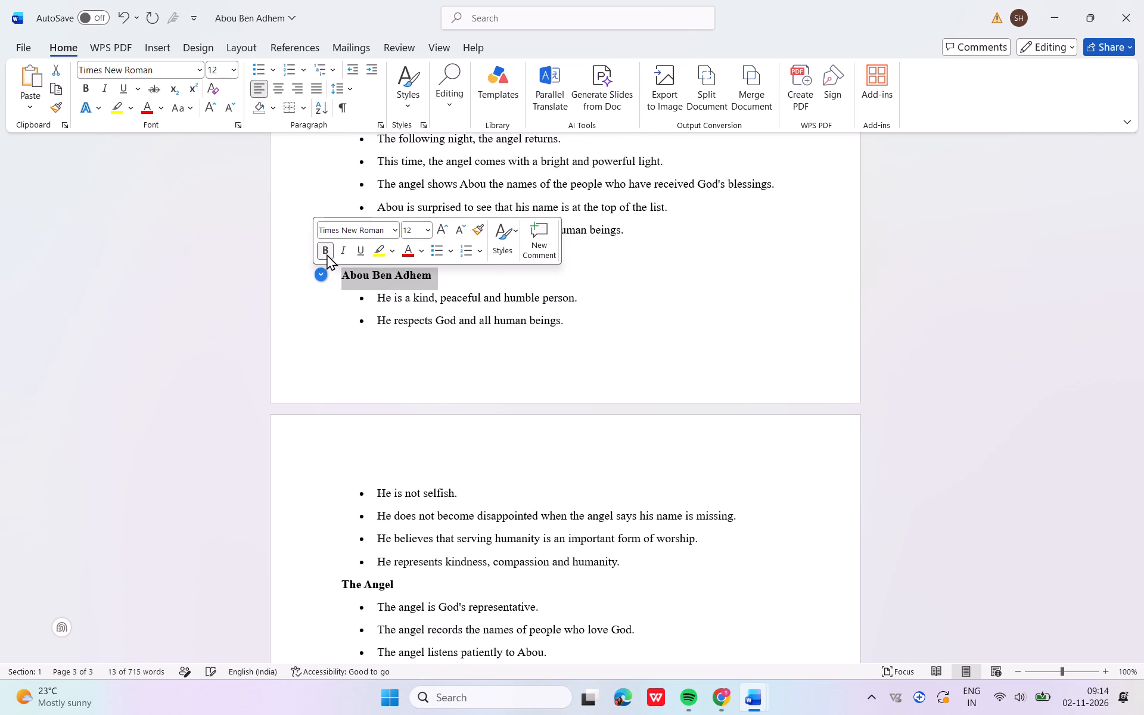
pyautogui.click(442, 388)
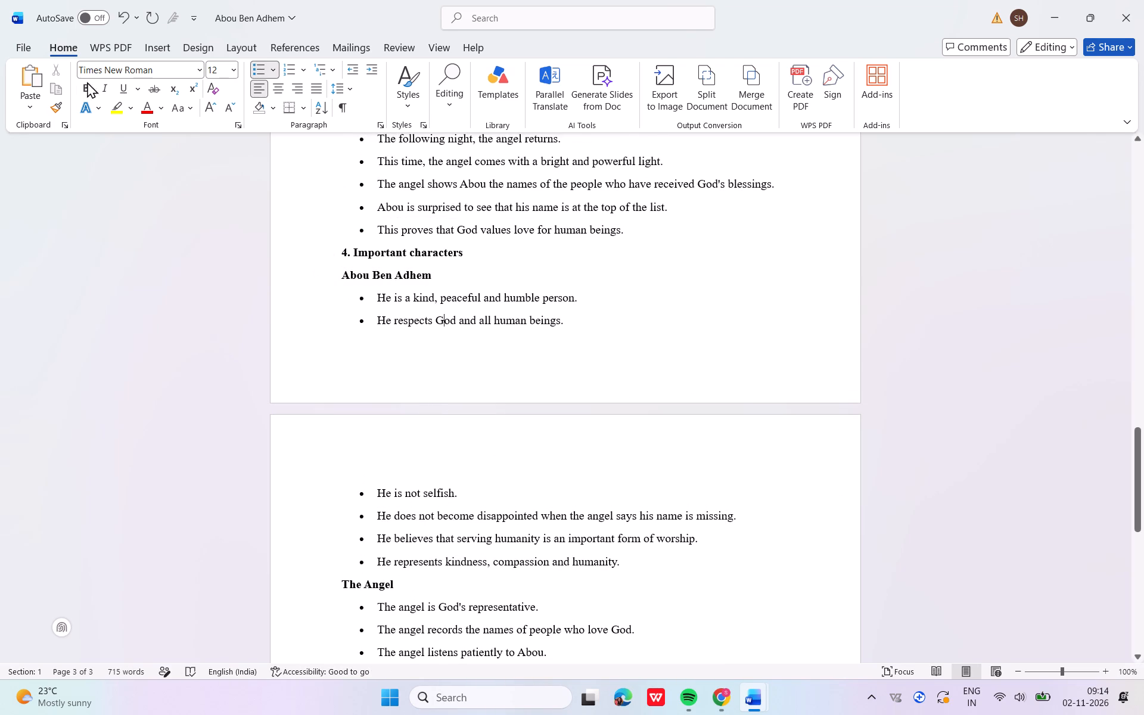
pyautogui.click(97, 12)
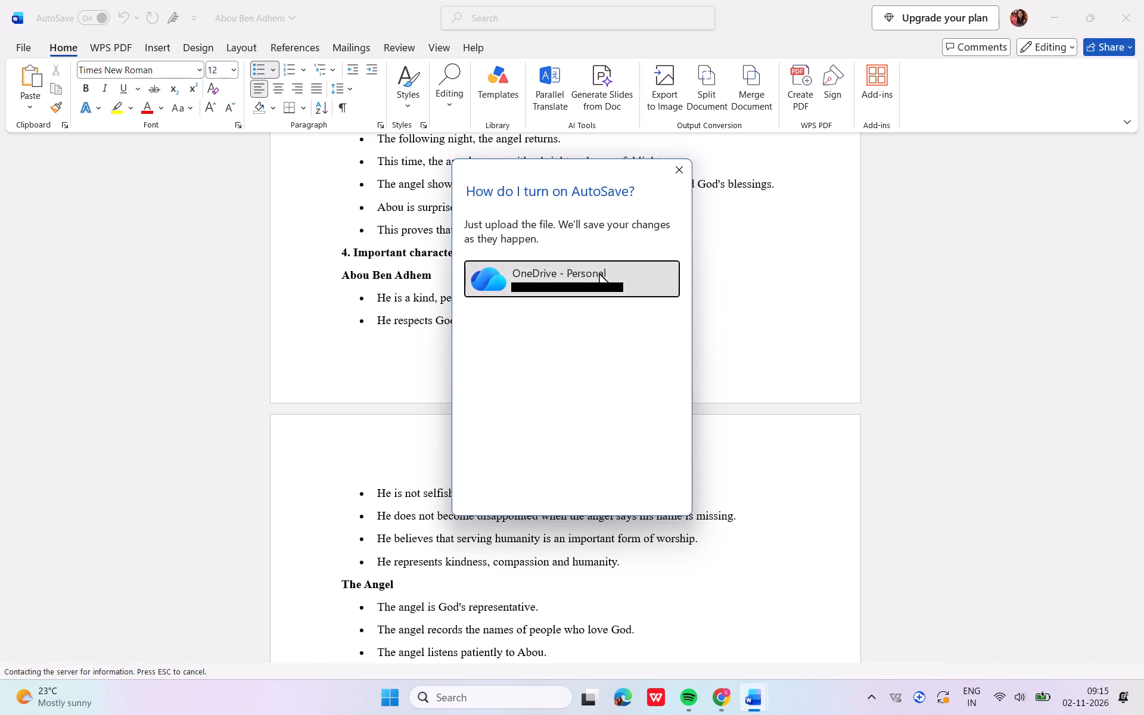
# Upload the Abou Ben Adhem document to OneDrive - Personal to turn on AutoSave.
pyautogui.tripleClick(599, 272)
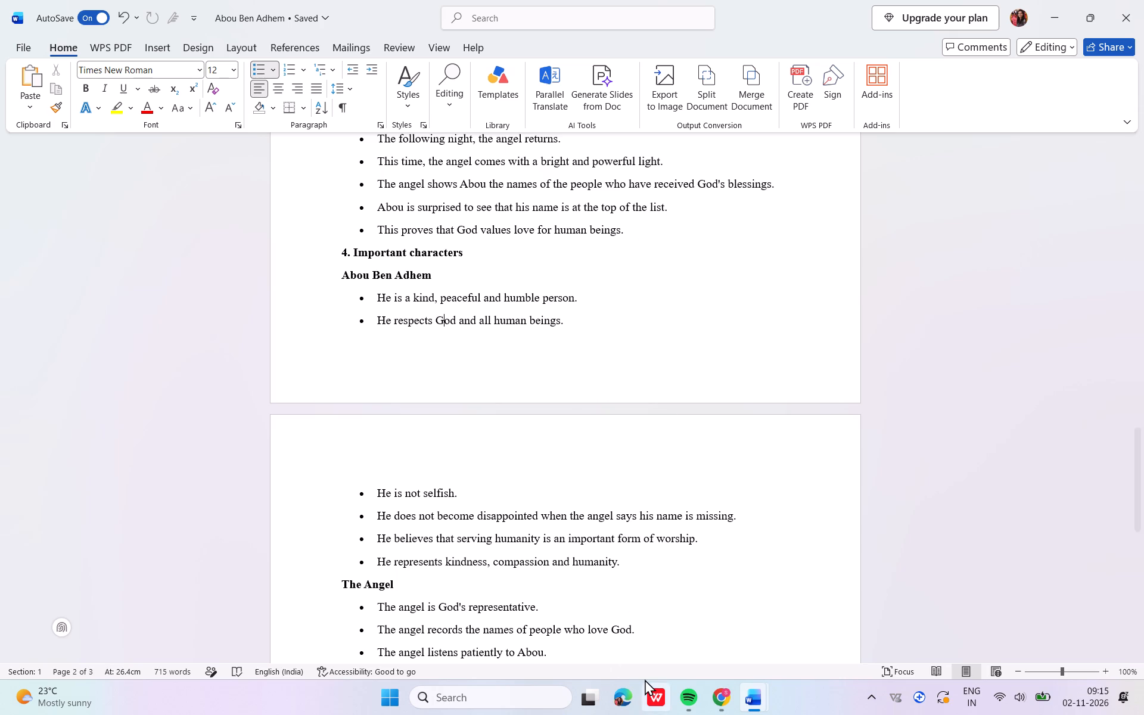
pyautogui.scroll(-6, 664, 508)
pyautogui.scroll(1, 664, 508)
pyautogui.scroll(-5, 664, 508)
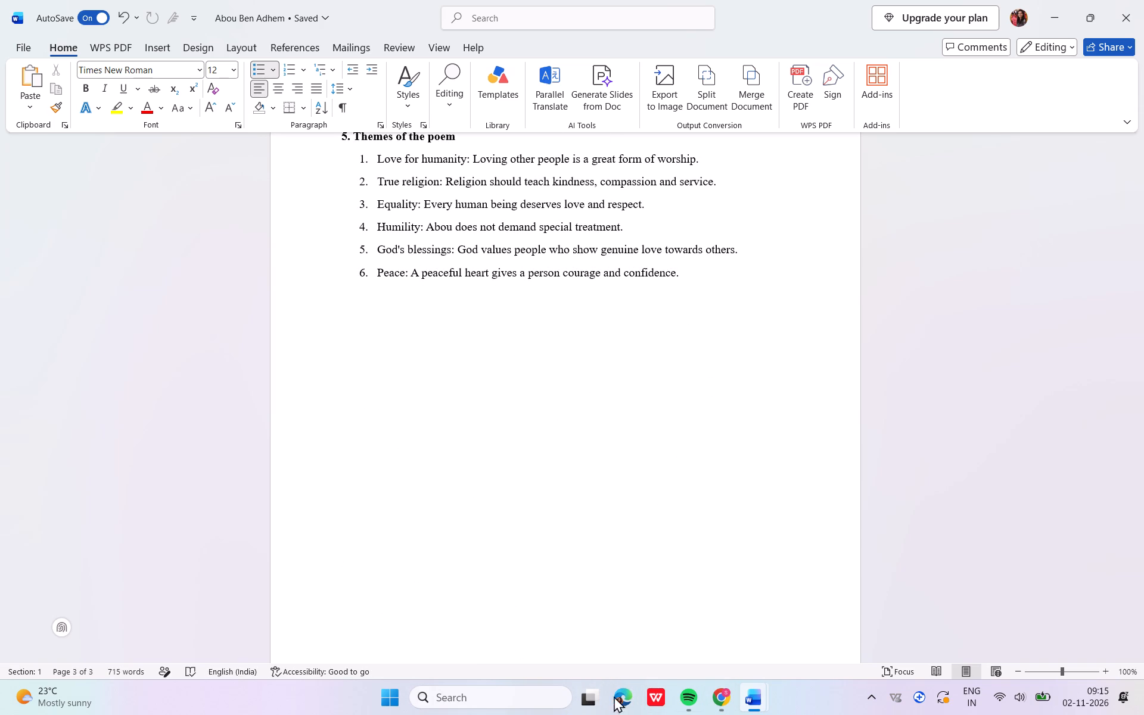
# Find WhatsApp among the installed apps to open it.
pyautogui.click(390, 696)
pyautogui.scroll(-1, 468, 447)
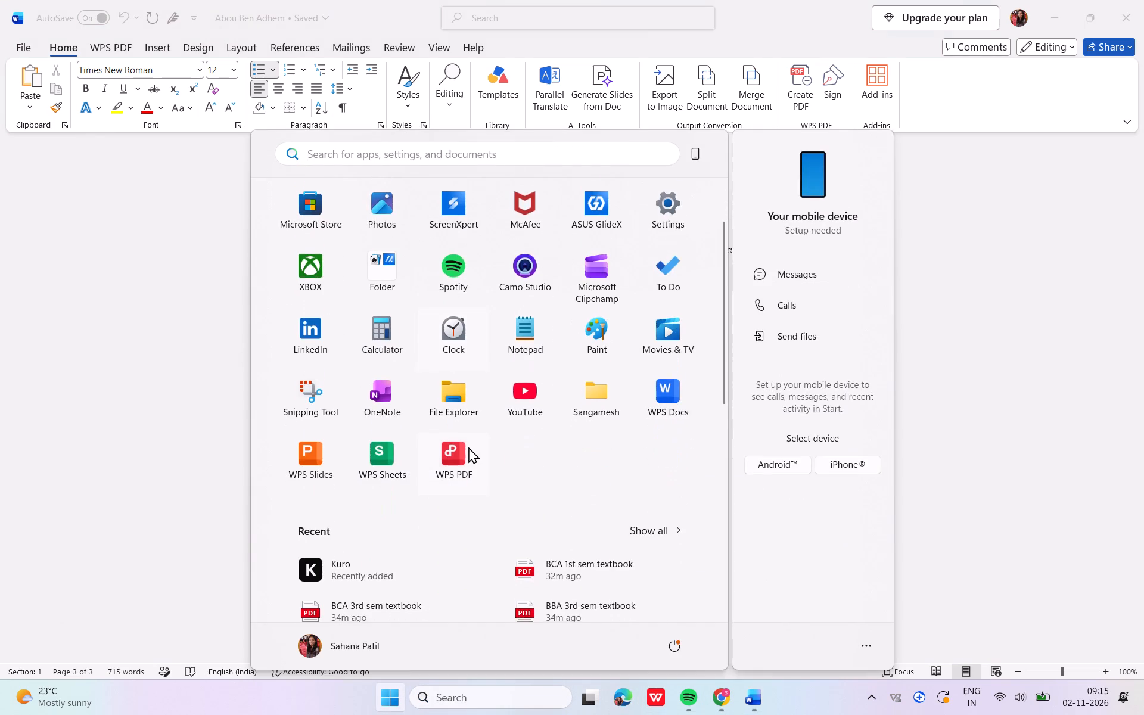
pyautogui.scroll(-2, 468, 447)
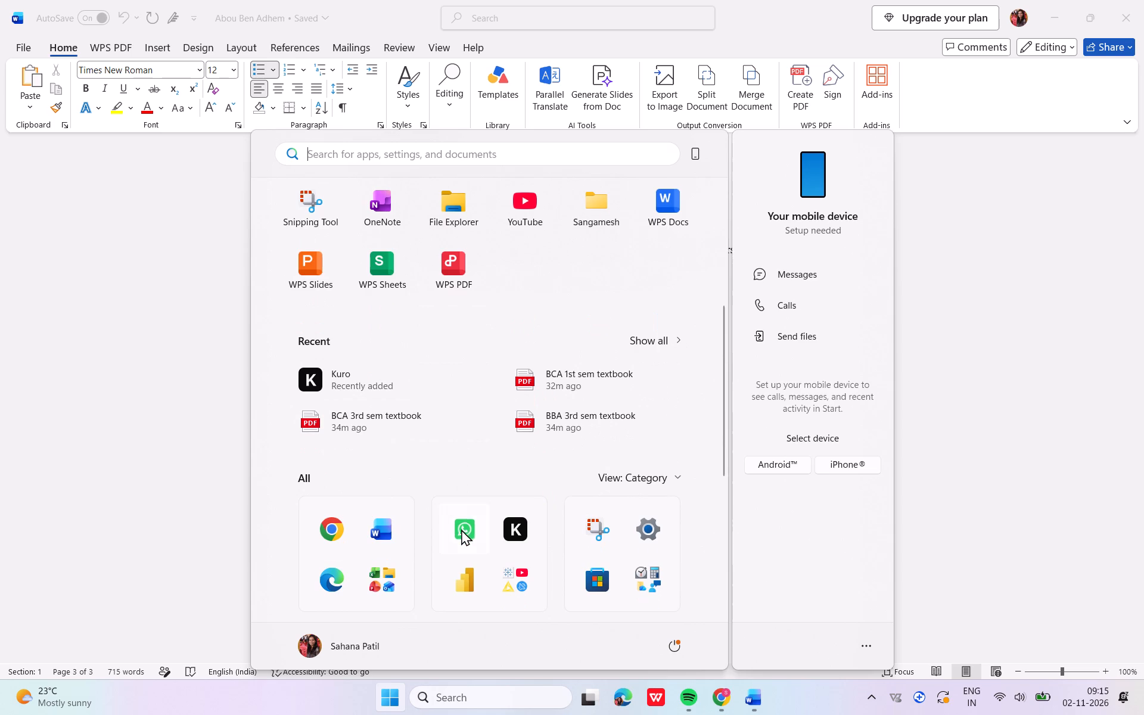
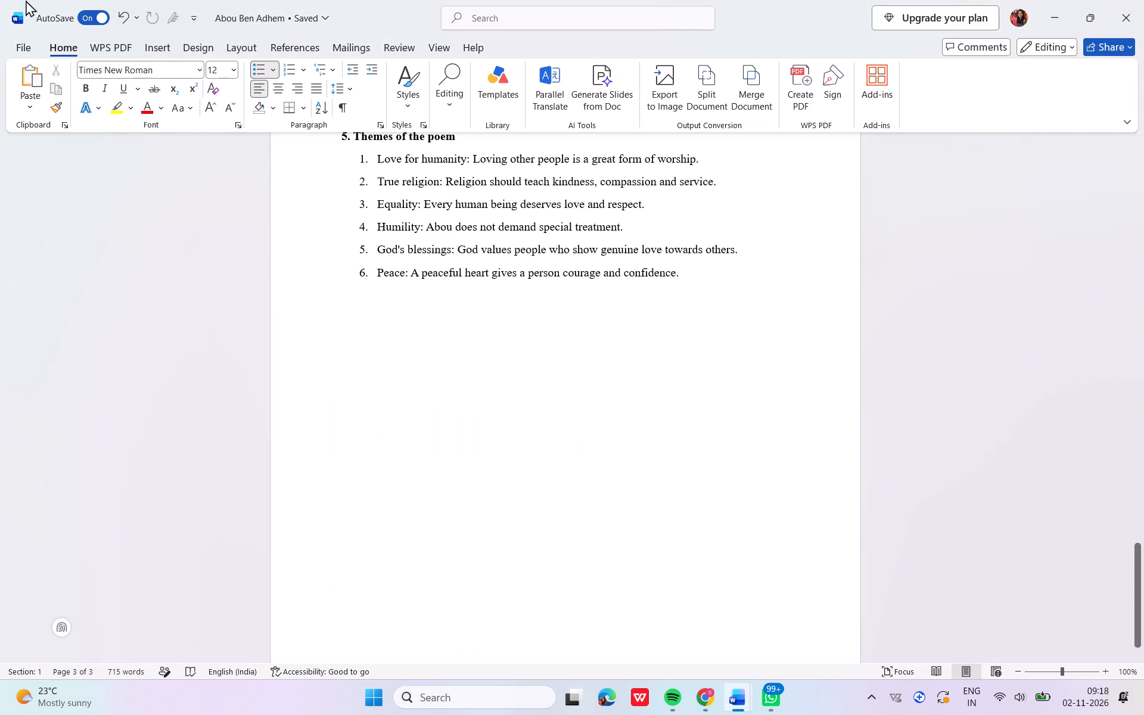
# Open Abou Ben Adhem from Word's recent documents and bring the recent documents list back up.
pyautogui.click(18, 50)
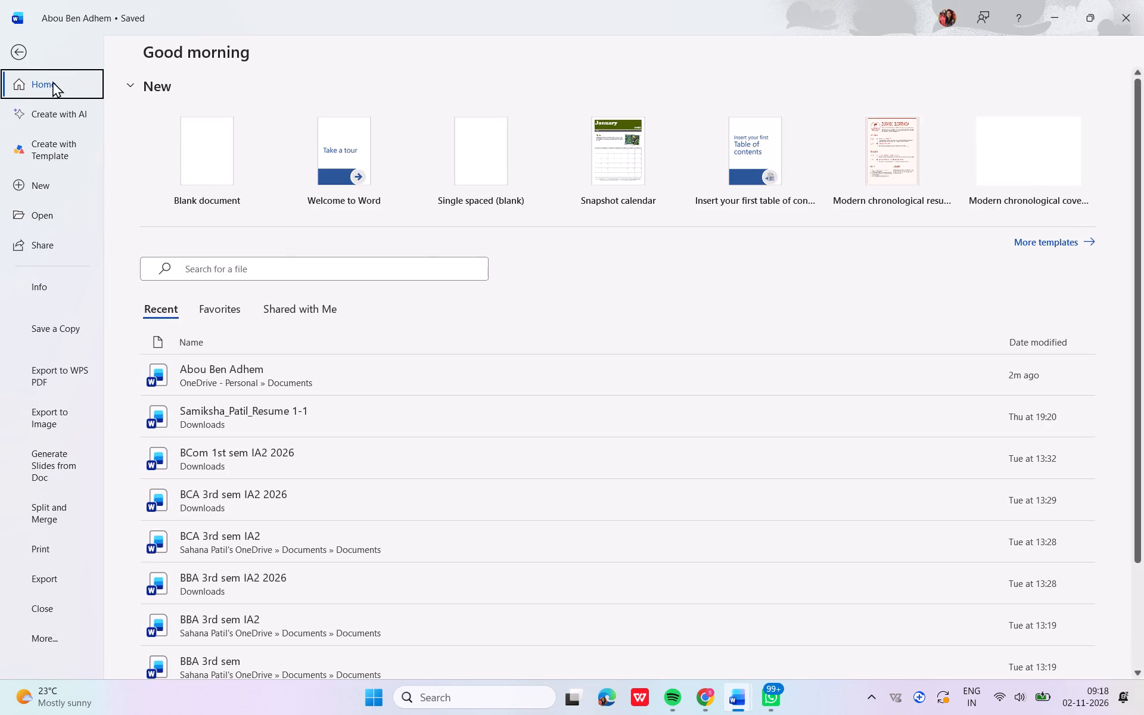
pyautogui.click(204, 375)
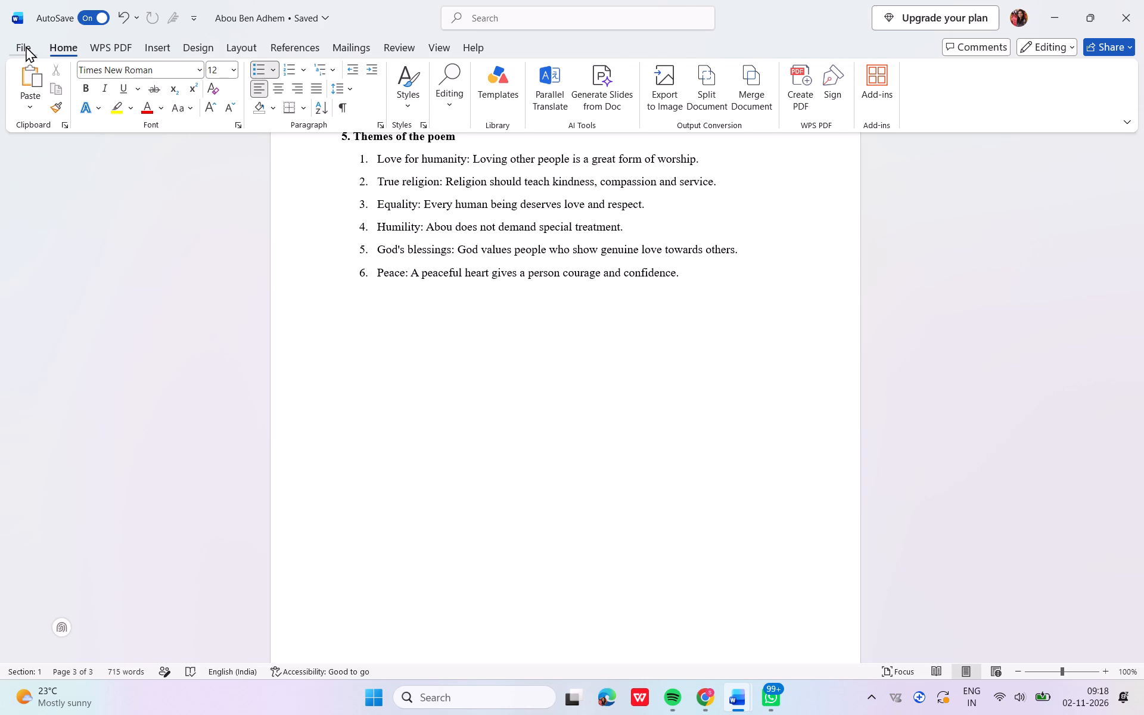
pyautogui.click(26, 46)
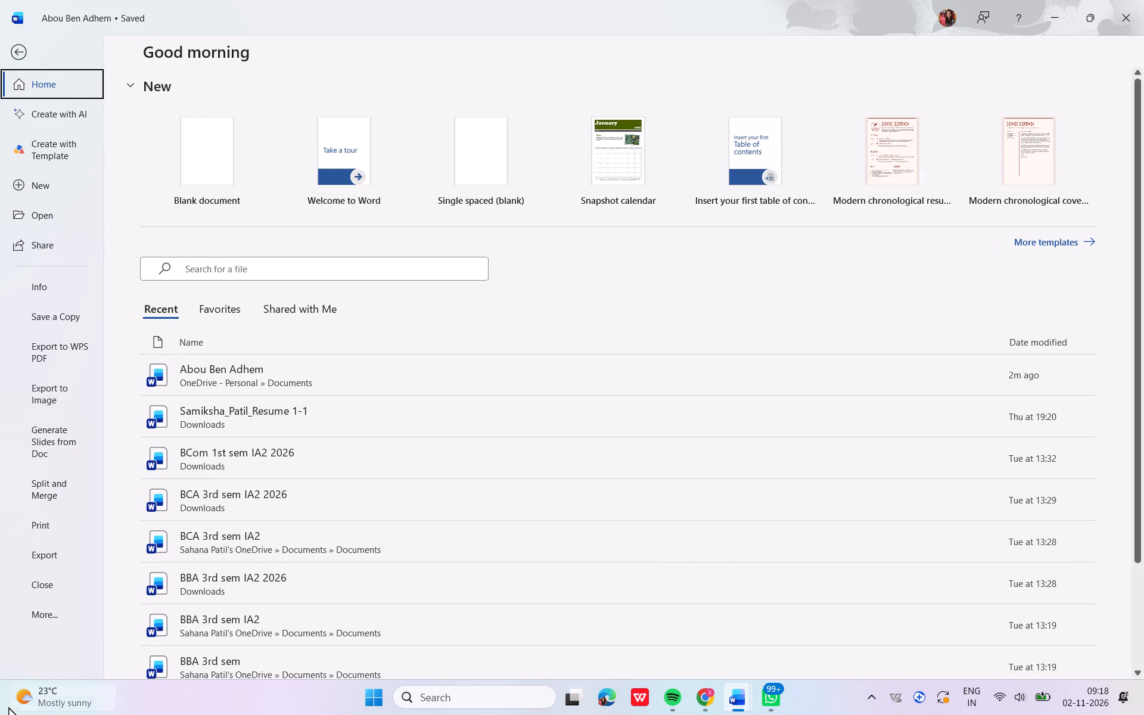
# Export the document as a PDF named Abou Ben Adhem in the Downloads folder.
pyautogui.click(46, 559)
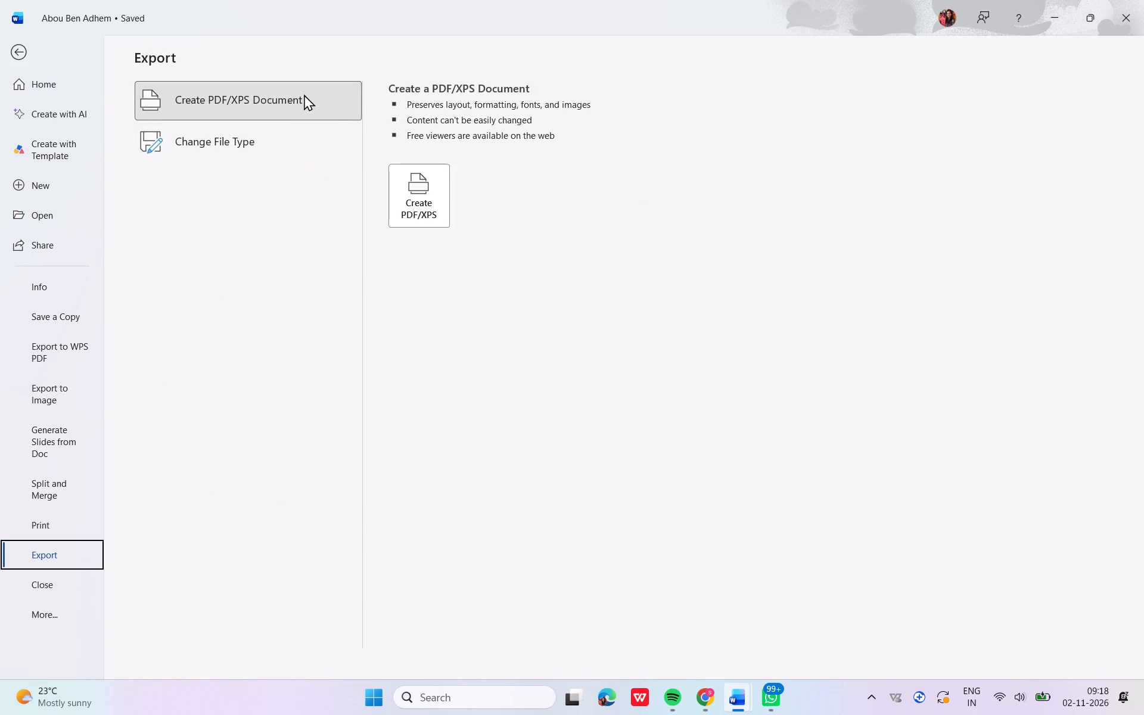
pyautogui.doubleClick(218, 110)
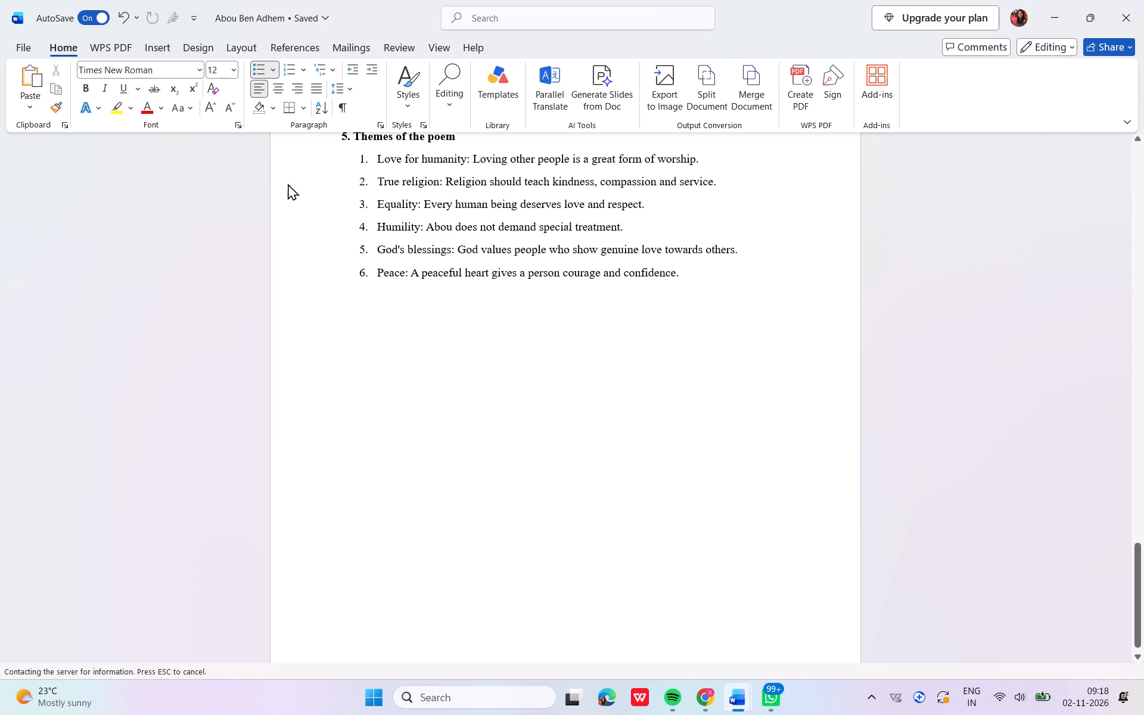
pyautogui.click(21, 46)
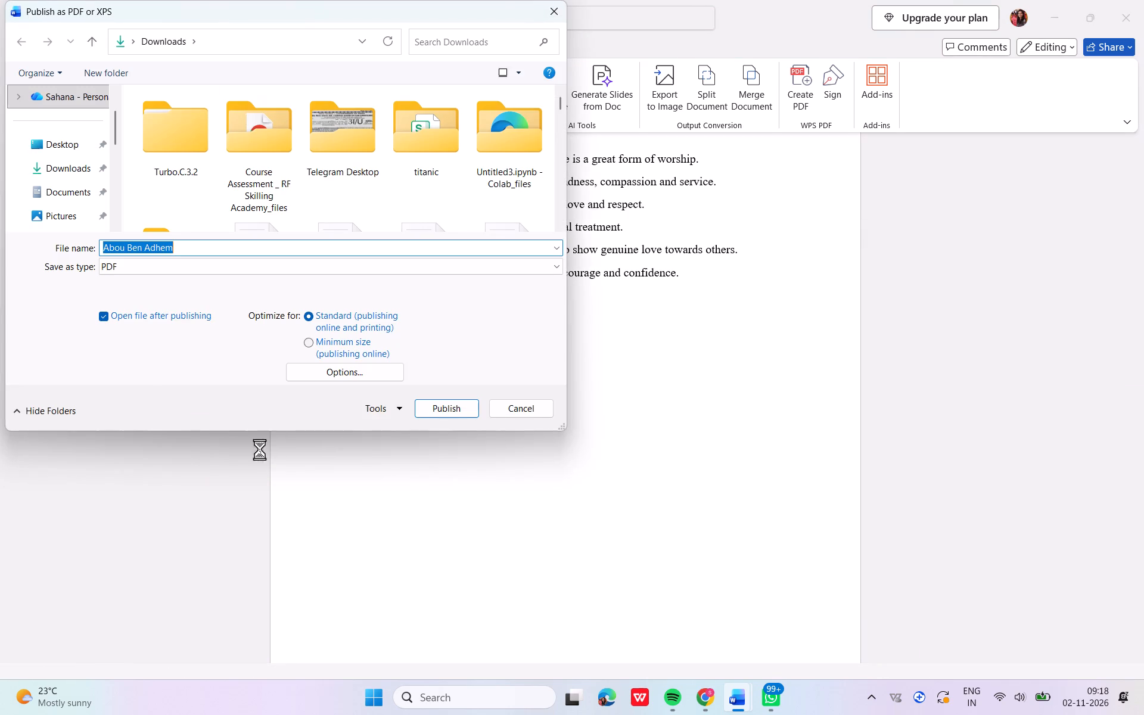
pyautogui.click(263, 246)
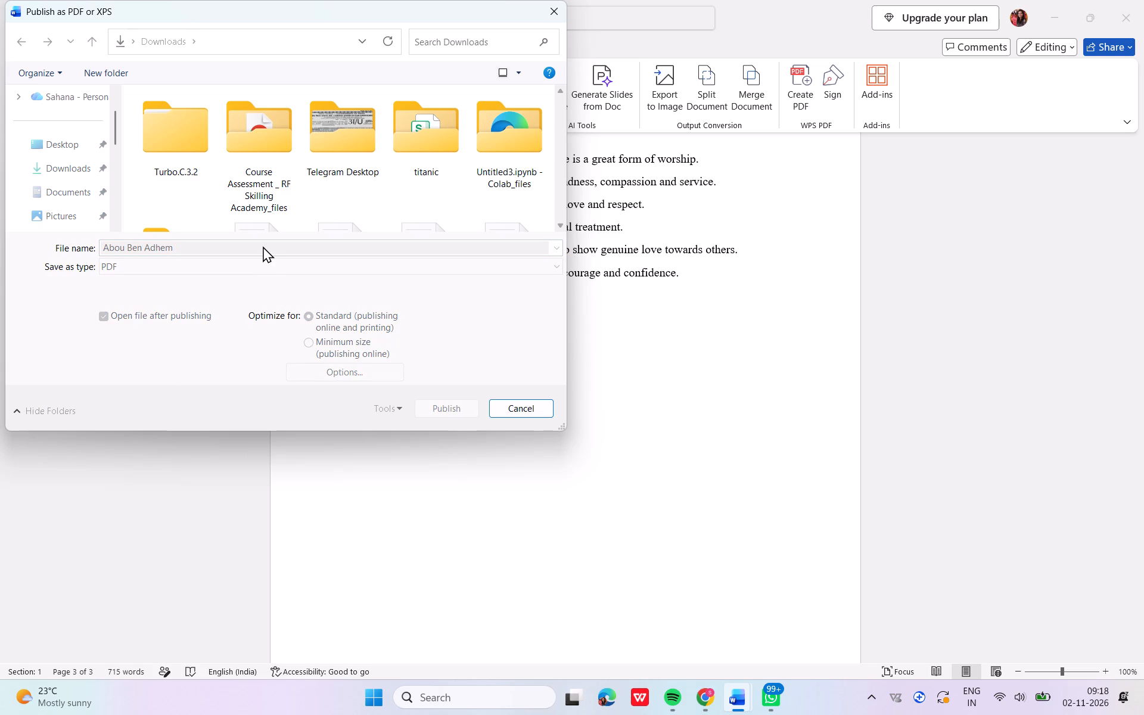
pyautogui.click(74, 166)
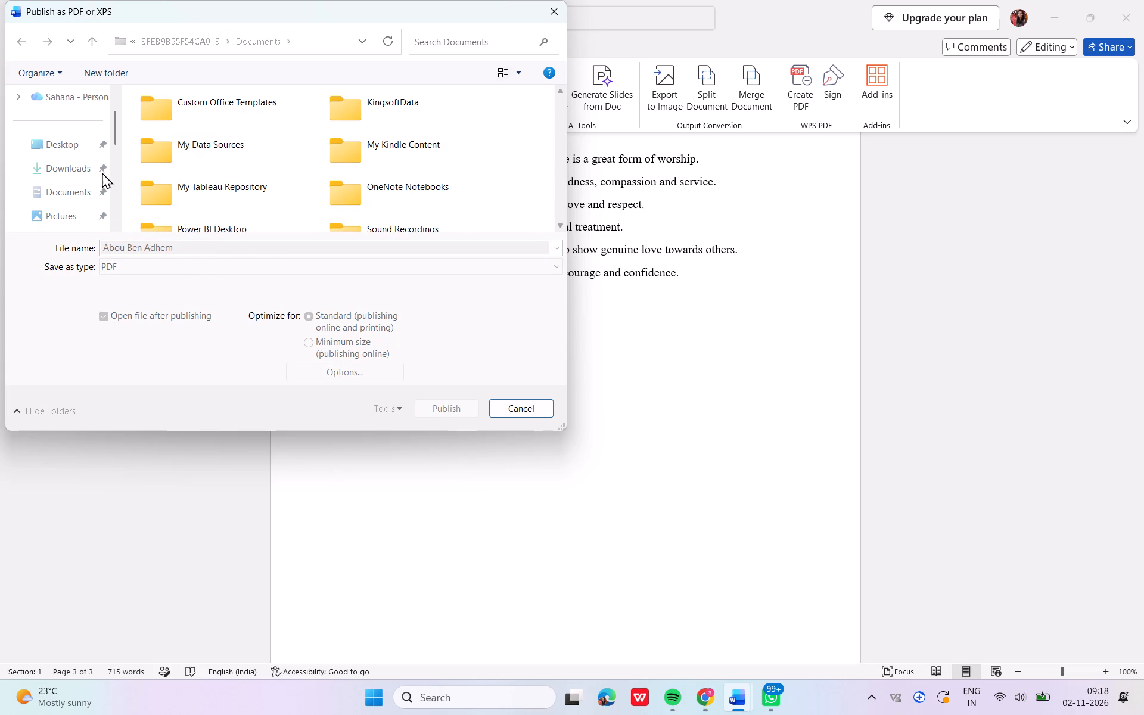
pyautogui.click(76, 165)
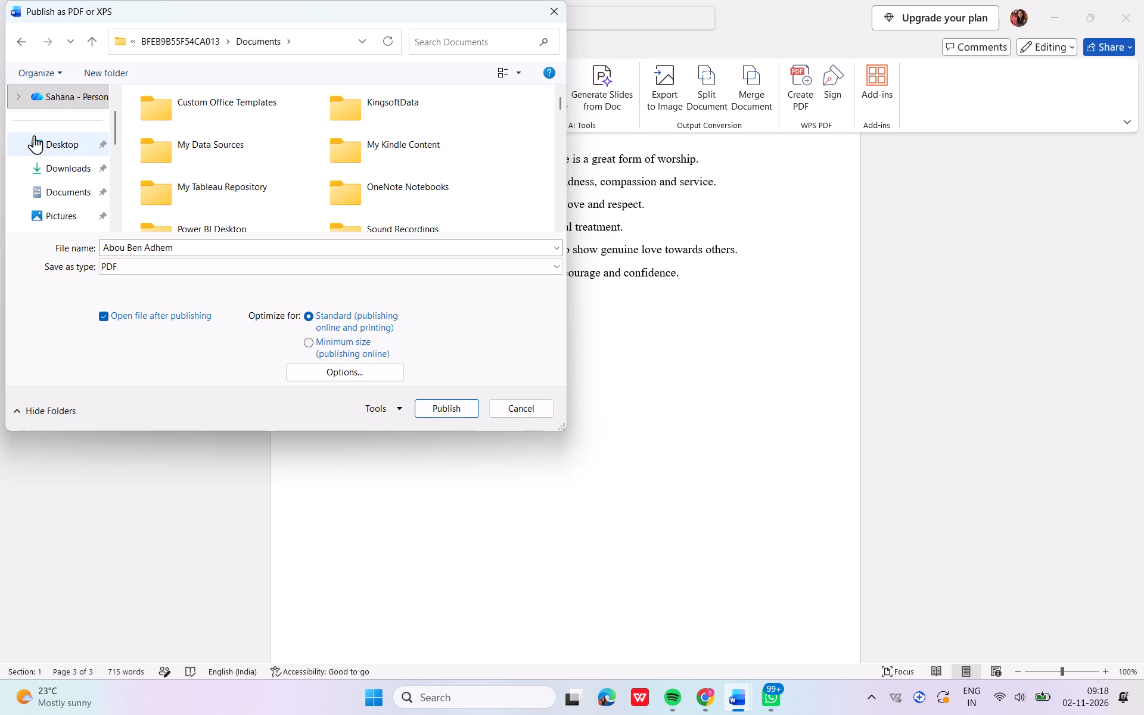
pyautogui.click(70, 163)
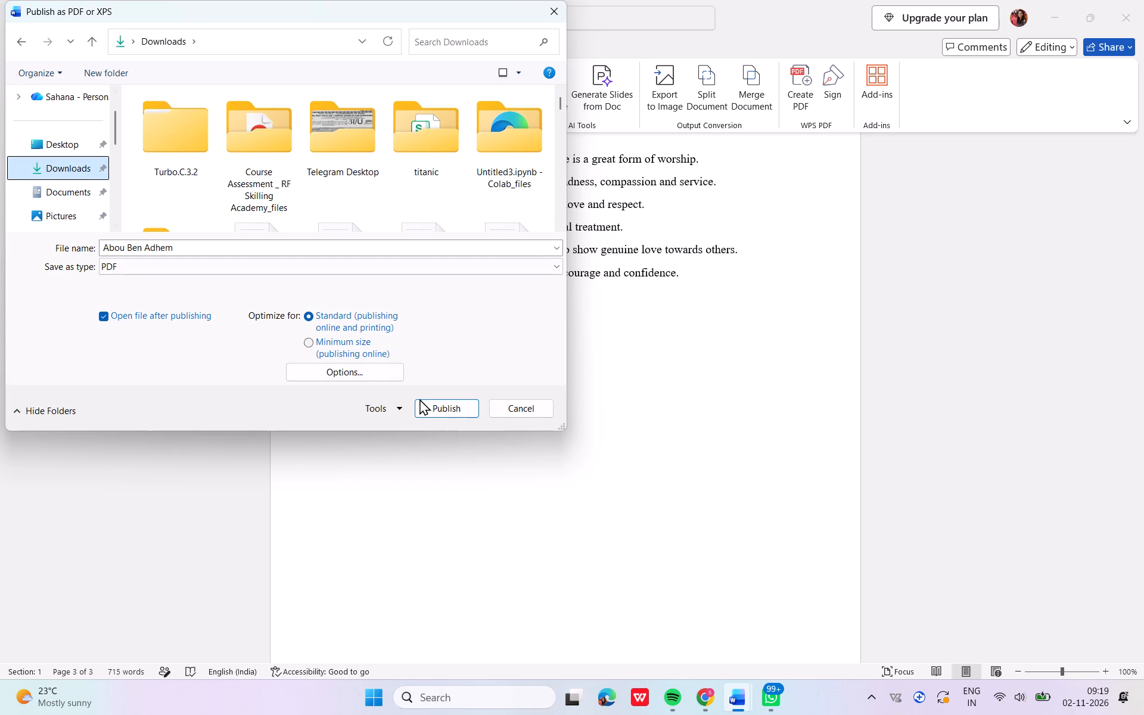
pyautogui.click(421, 401)
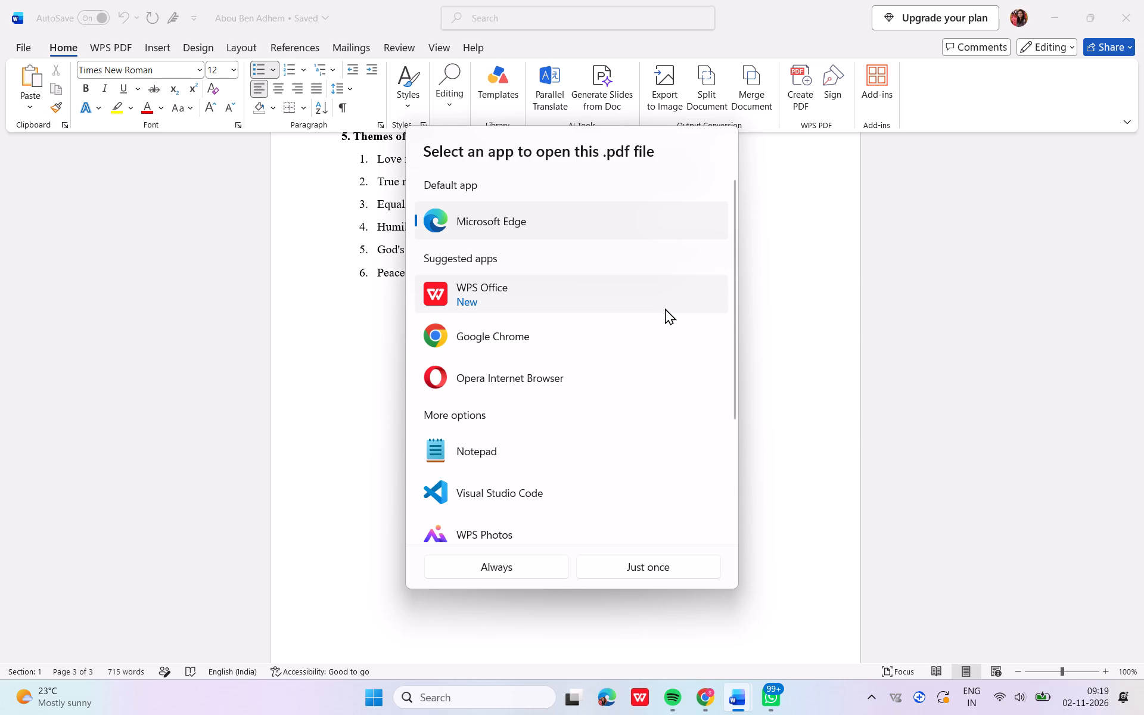
# View the exported PDF in Microsoft Edge for this one time only, and close it to return to Word.
pyautogui.scroll(-3, 627, 443)
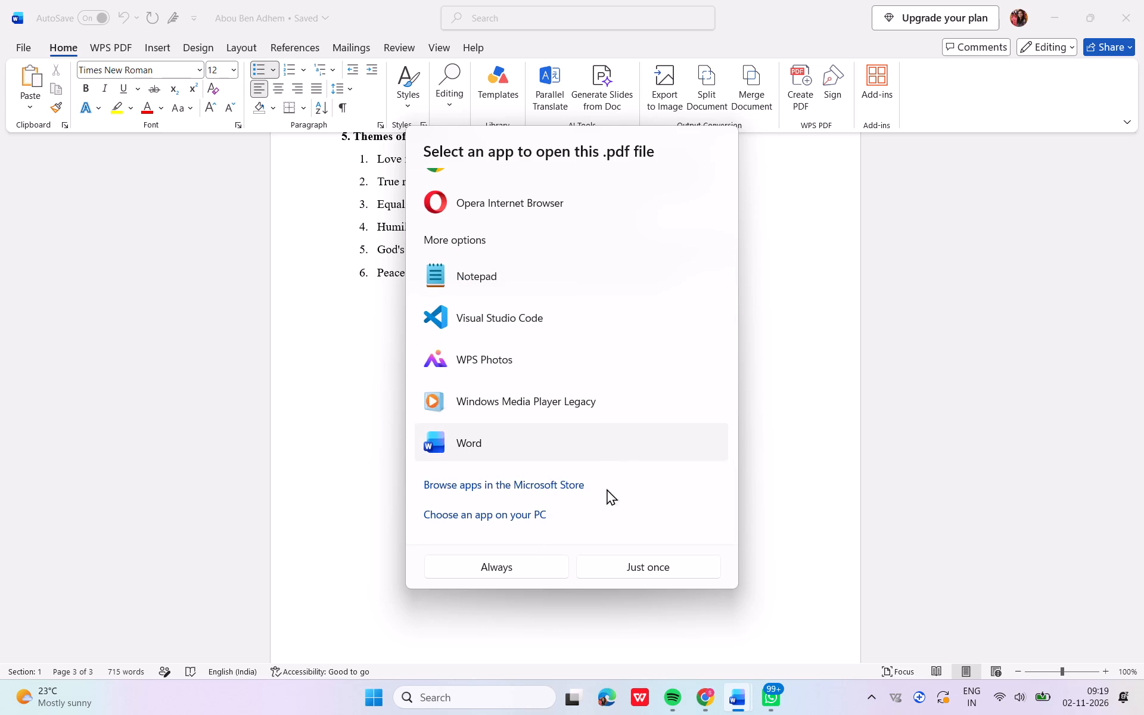
pyautogui.scroll(1, 623, 317)
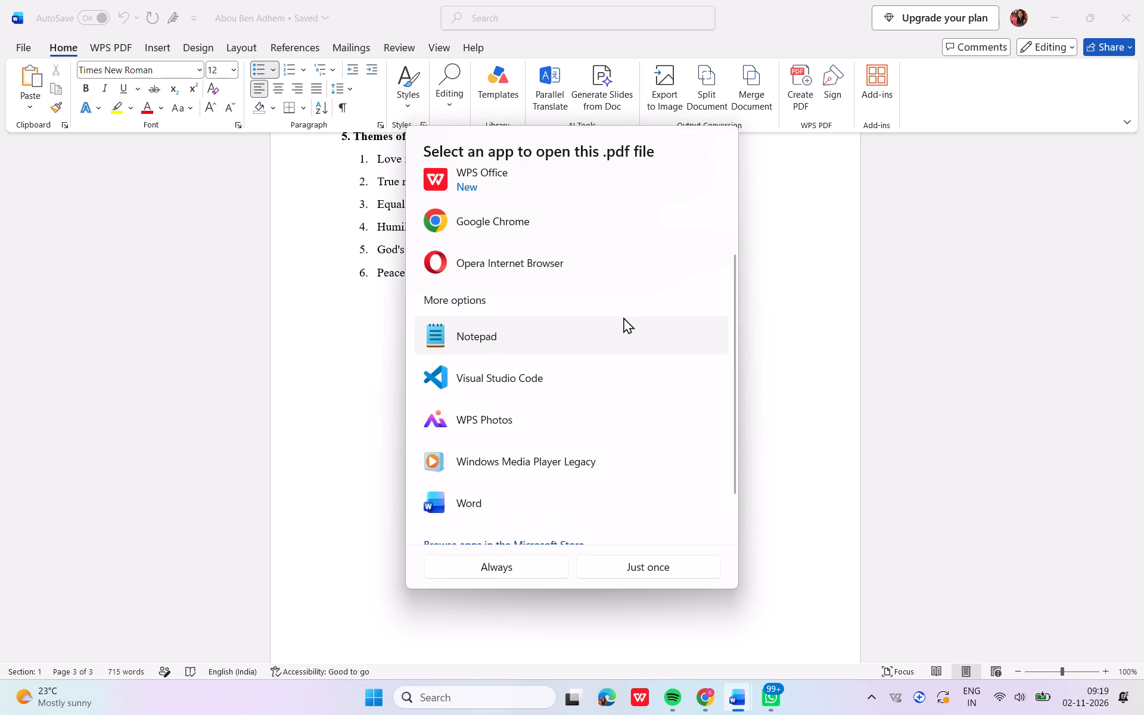
pyautogui.click(642, 562)
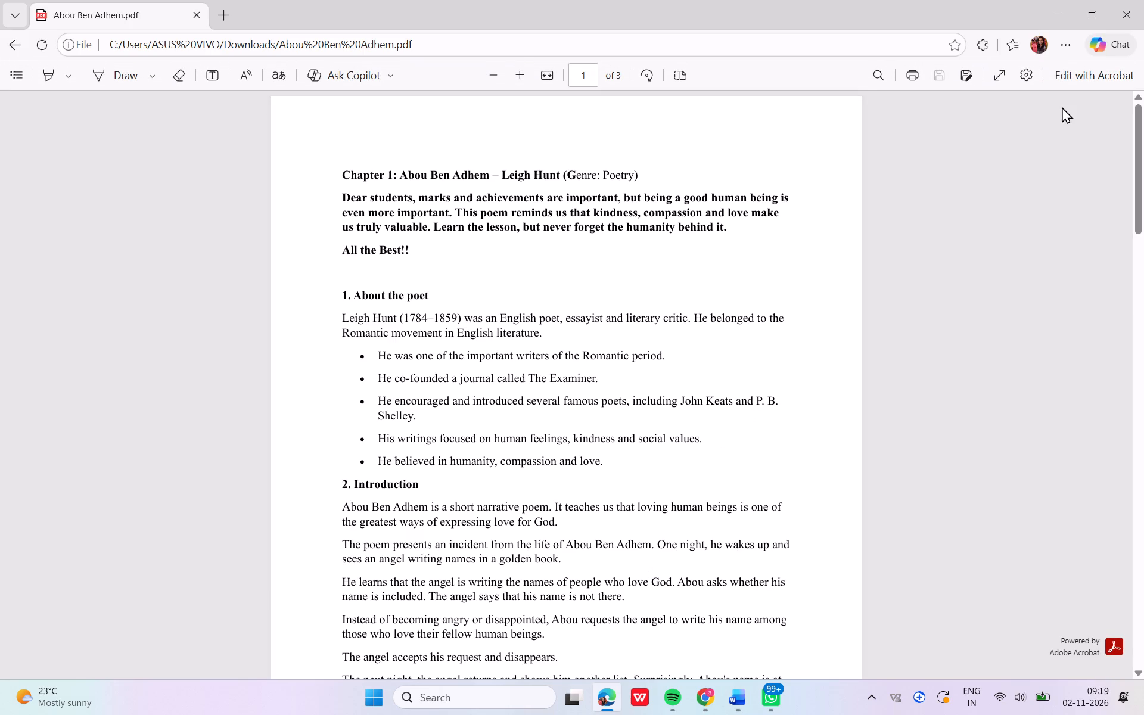
pyautogui.click(1143, 0)
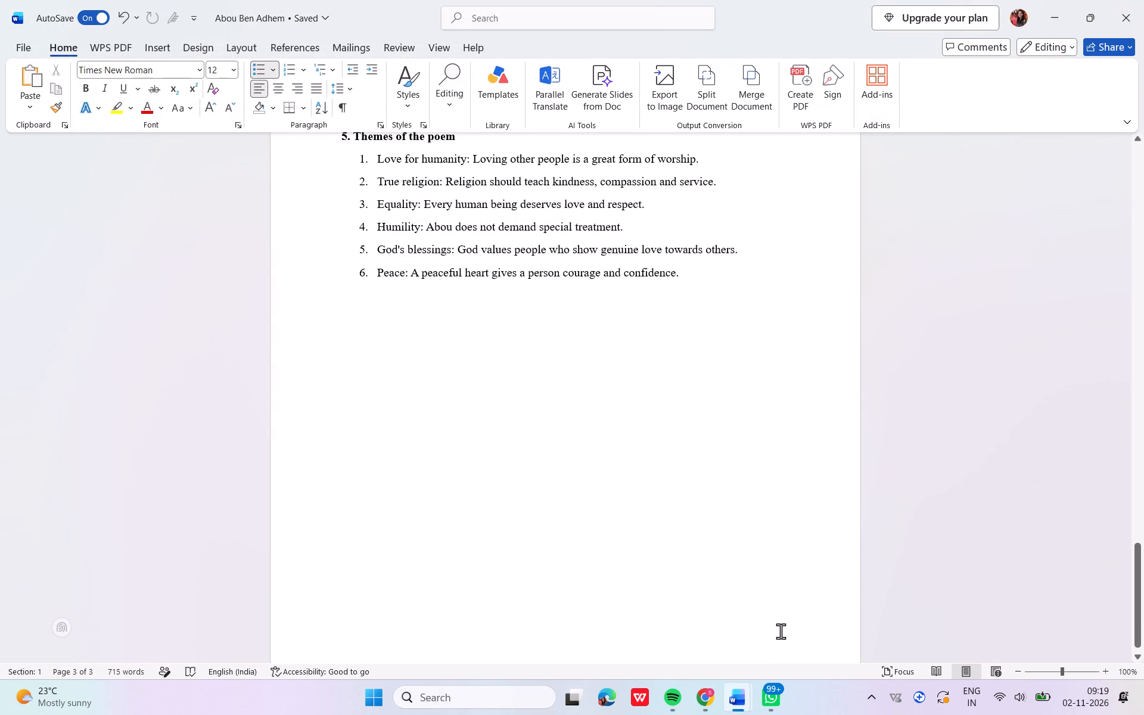
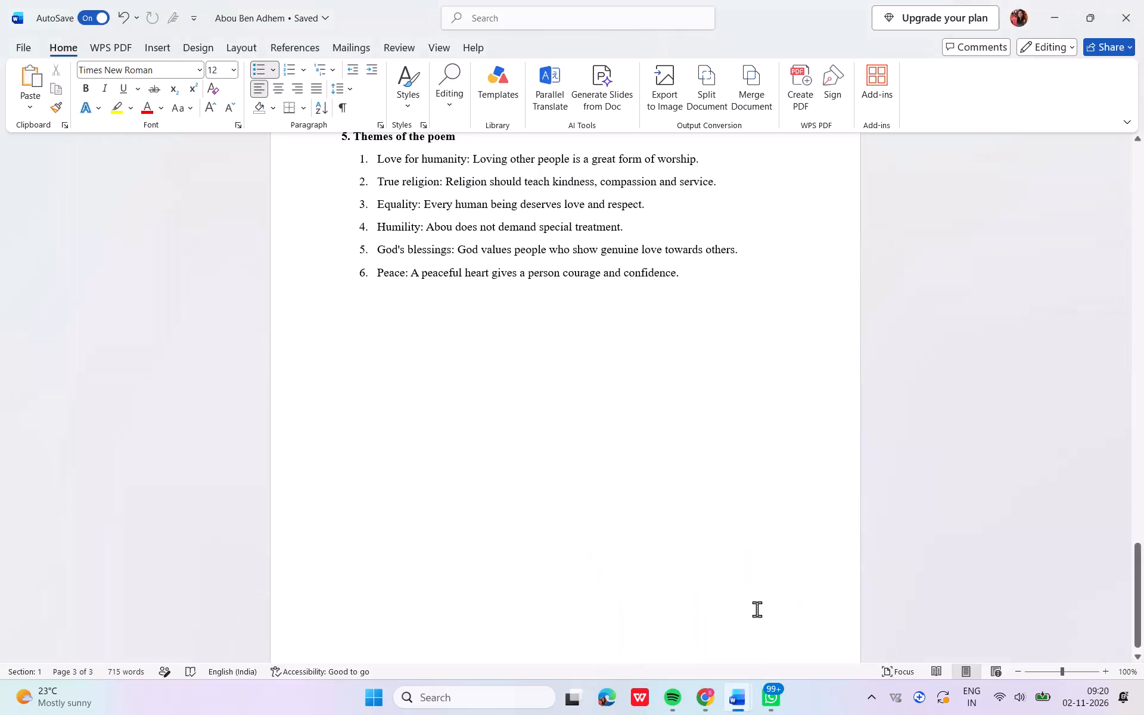
# Delete all the text in the Abou Ben Adhem document, from the chapter title to the end of the themes list.
pyautogui.moveTo(706, 284); pyautogui.dragTo(499, 192)
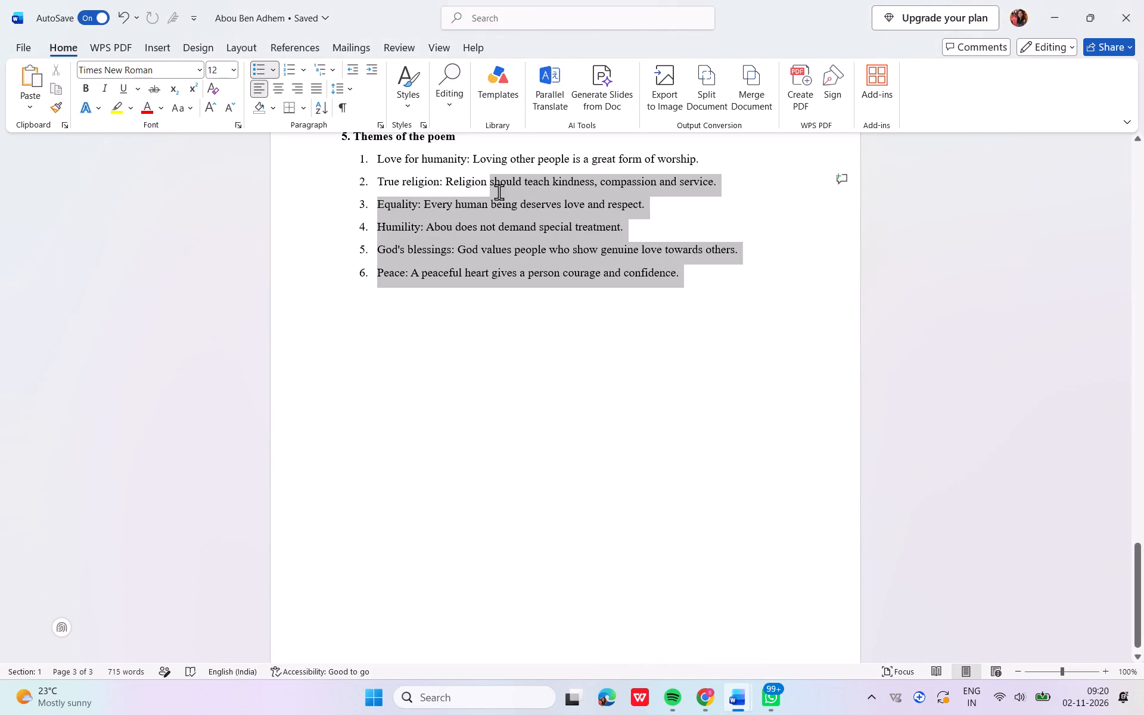
pyautogui.moveTo(499, 192); pyautogui.dragTo(437, 63)
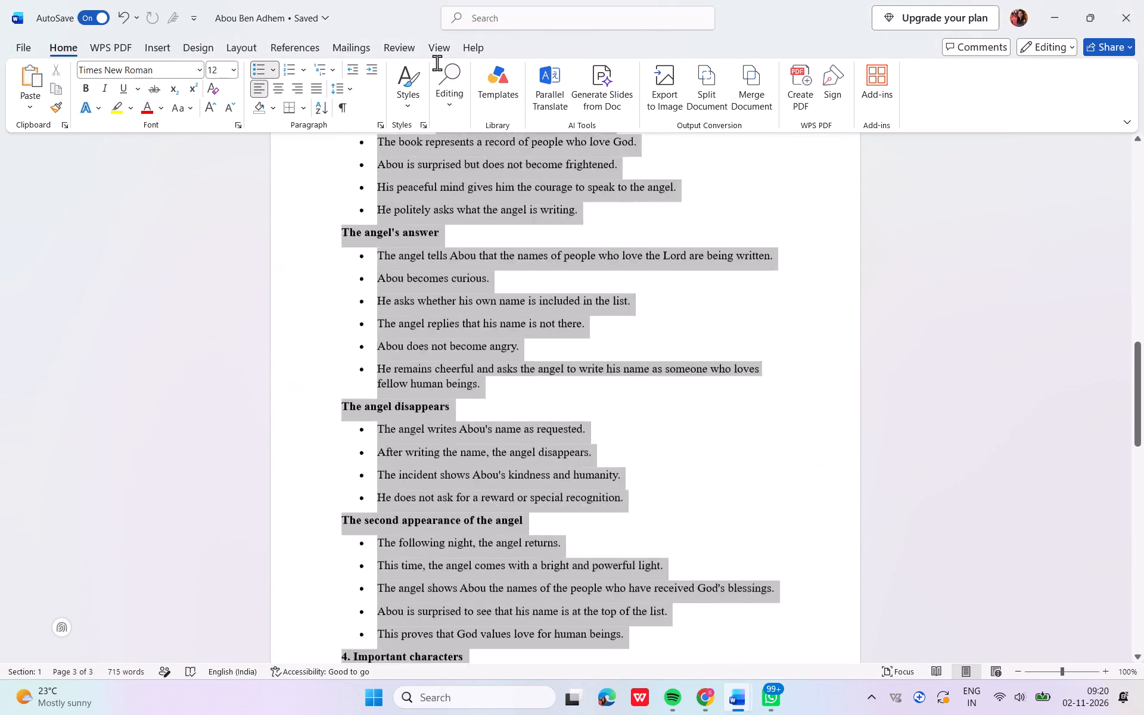
pyautogui.moveTo(437, 63); pyautogui.dragTo(375, 195)
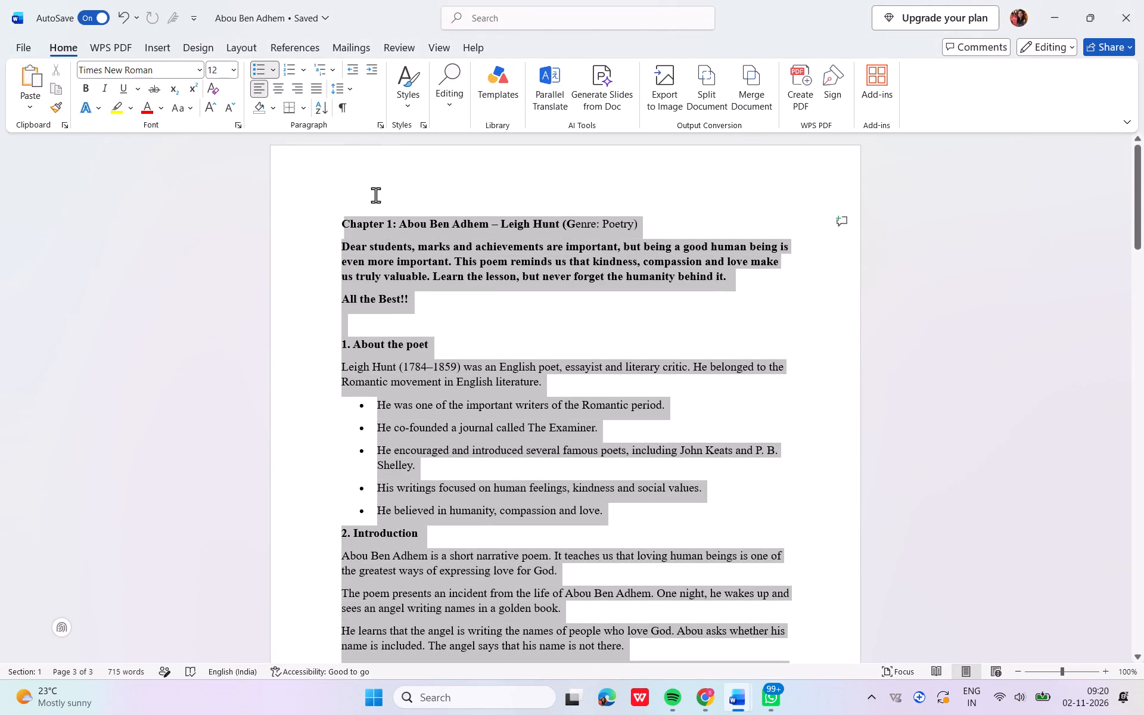
pyautogui.moveTo(375, 195); pyautogui.dragTo(327, 203)
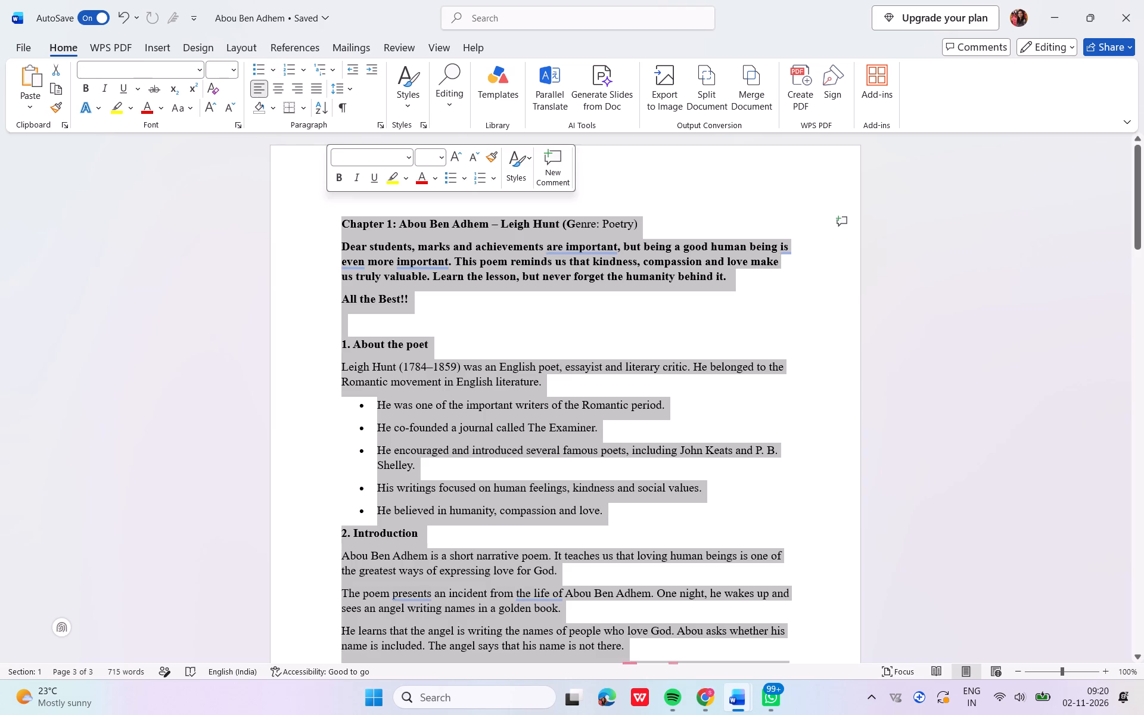
pyautogui.press('BackSpace')
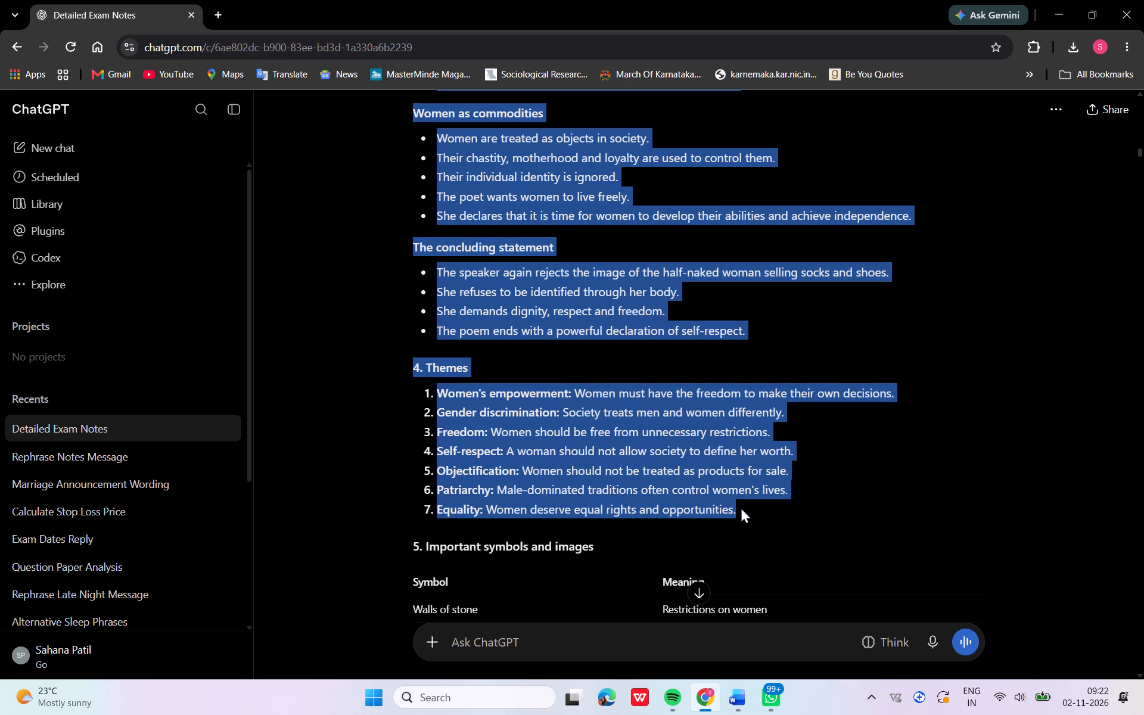
pyautogui.scroll(-2, 741, 507)
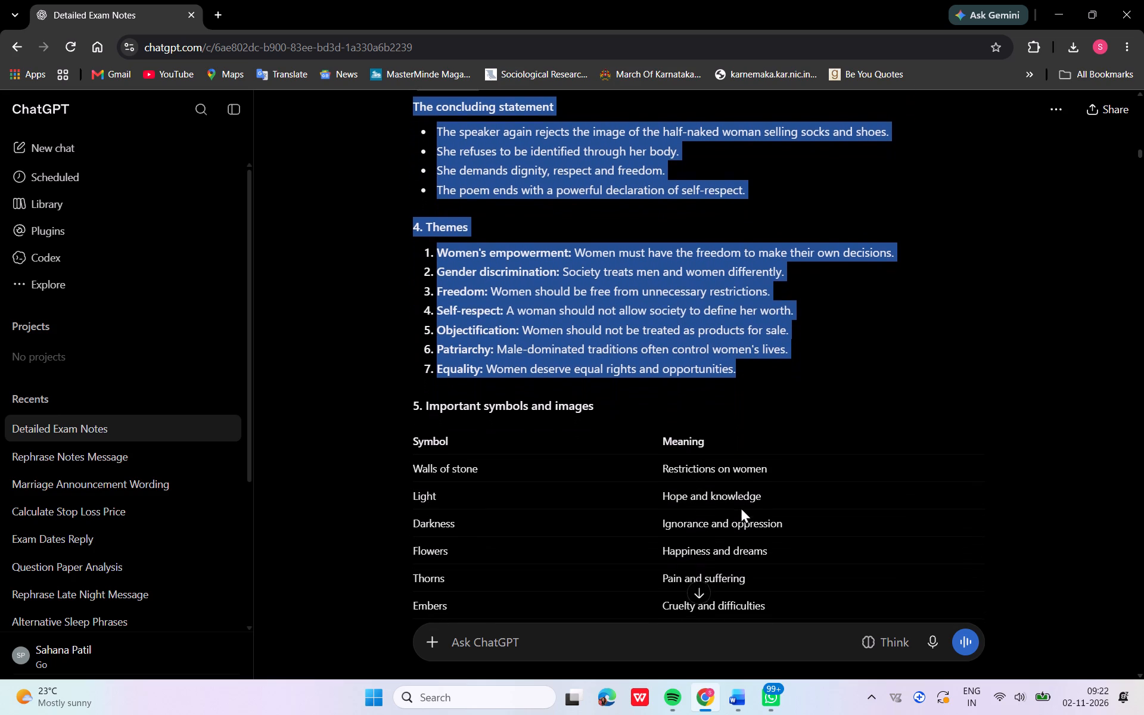
pyautogui.scroll(-1, 741, 507)
pyautogui.hotkey('ctrl', 'c')
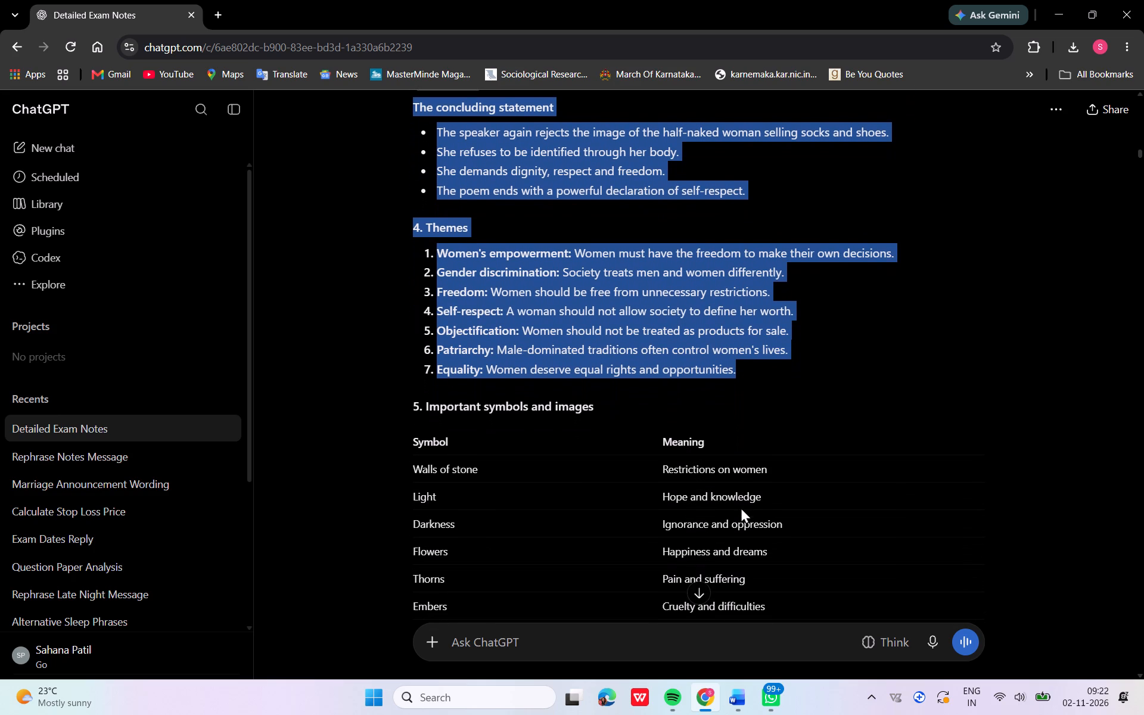
# Extend the selection through the end of the Important symbols and images table, and copy the selected Chapter 2 notes.
pyautogui.scroll(-3, 741, 507)
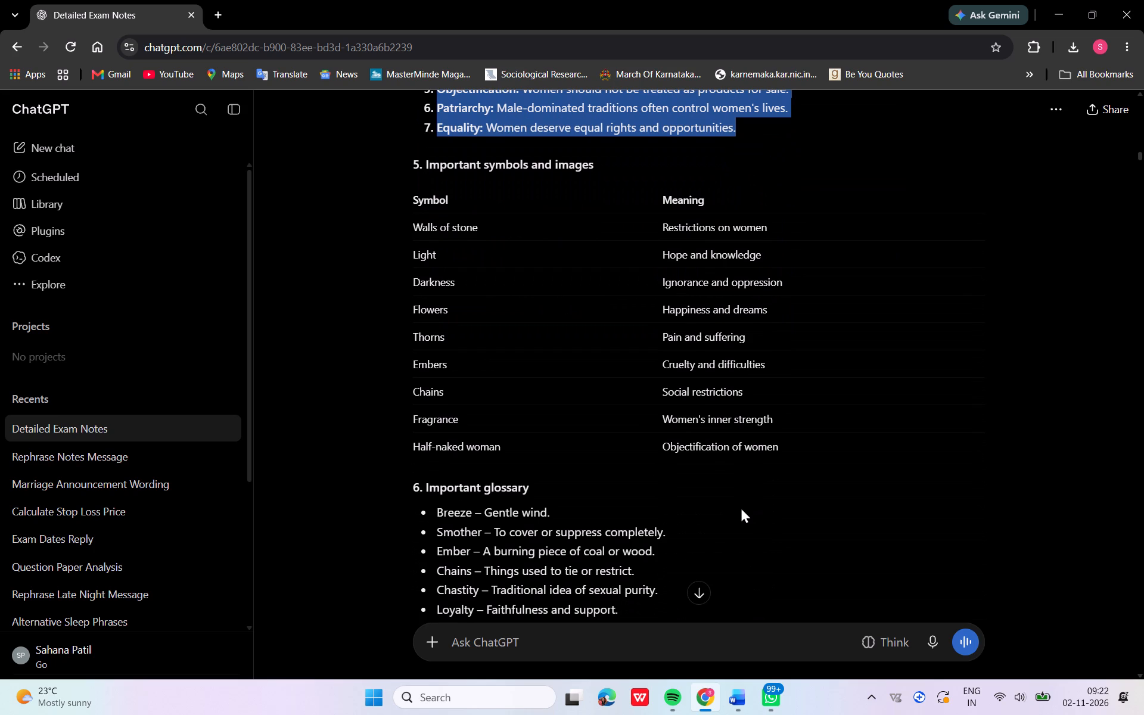
pyautogui.hotkey('shift', 'Down')
pyautogui.hotkey('shift', 'Down')
pyautogui.hotkey('shift', 'Down')
pyautogui.hotkey('shift', 'Down')
pyautogui.hotkey('shift', 'Down')
pyautogui.hotkey('shift', 'Down')
pyautogui.hotkey('shift', 'Down')
pyautogui.hotkey('shift', 'Down')
pyautogui.hotkey('shift', 'Down')
pyautogui.hotkey('shift', 'Down')
pyautogui.hotkey('shift', 'Down')
pyautogui.hotkey('shift', 'Down')
pyautogui.hotkey('shift', 'Down')
pyautogui.hotkey('shift', 'Down')
pyautogui.hotkey('shift', 'Down')
pyautogui.hotkey('shift', 'Down')
pyautogui.hotkey('shift', 'Down')
pyautogui.hotkey('shift', 'Down')
pyautogui.hotkey('shift', 'Down')
pyautogui.hotkey('shift', 'Down')
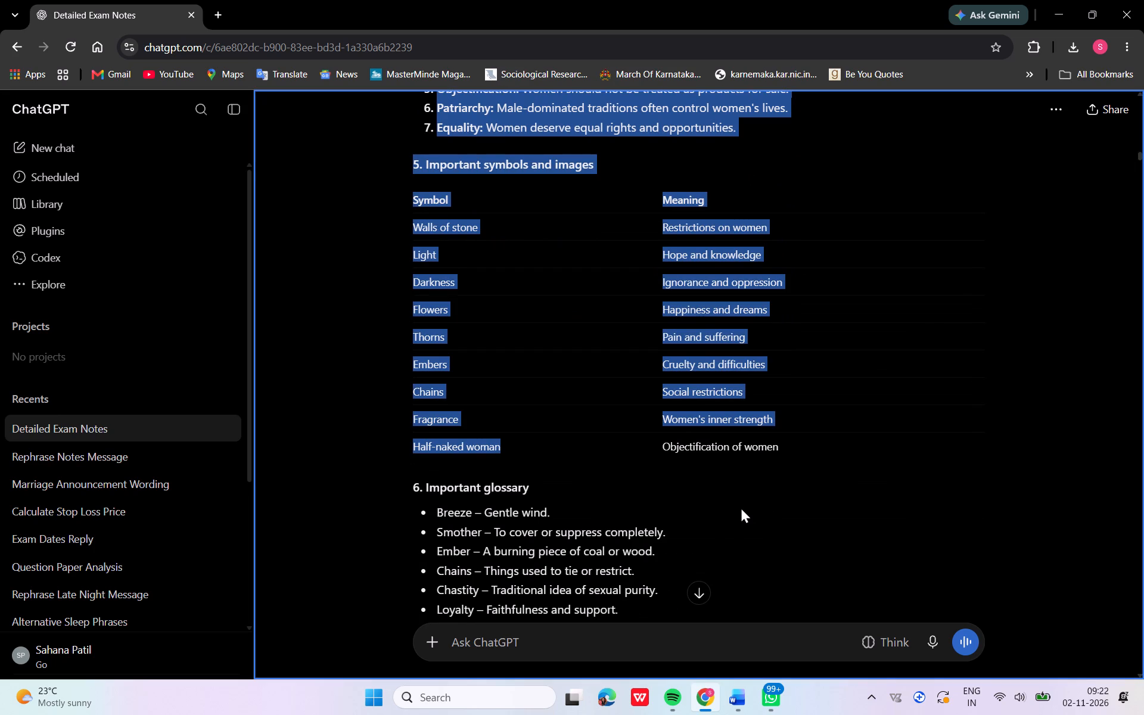
pyautogui.hotkey('shift', 'Down')
pyautogui.hotkey('shift', 'Down')
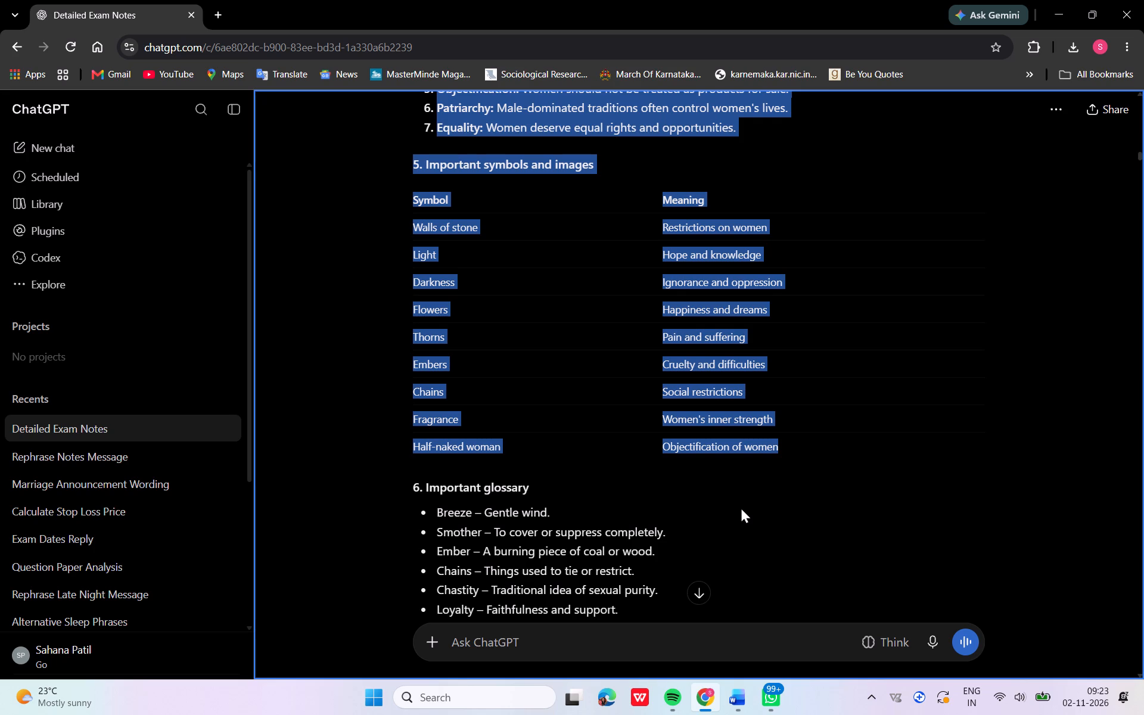
pyautogui.hotkey('ctrl', 'c')
# Switch to the Abou Ben Adhem document in Word and paste the copied notes below the student message, separated by a blank line.
pyautogui.click(794, 630)
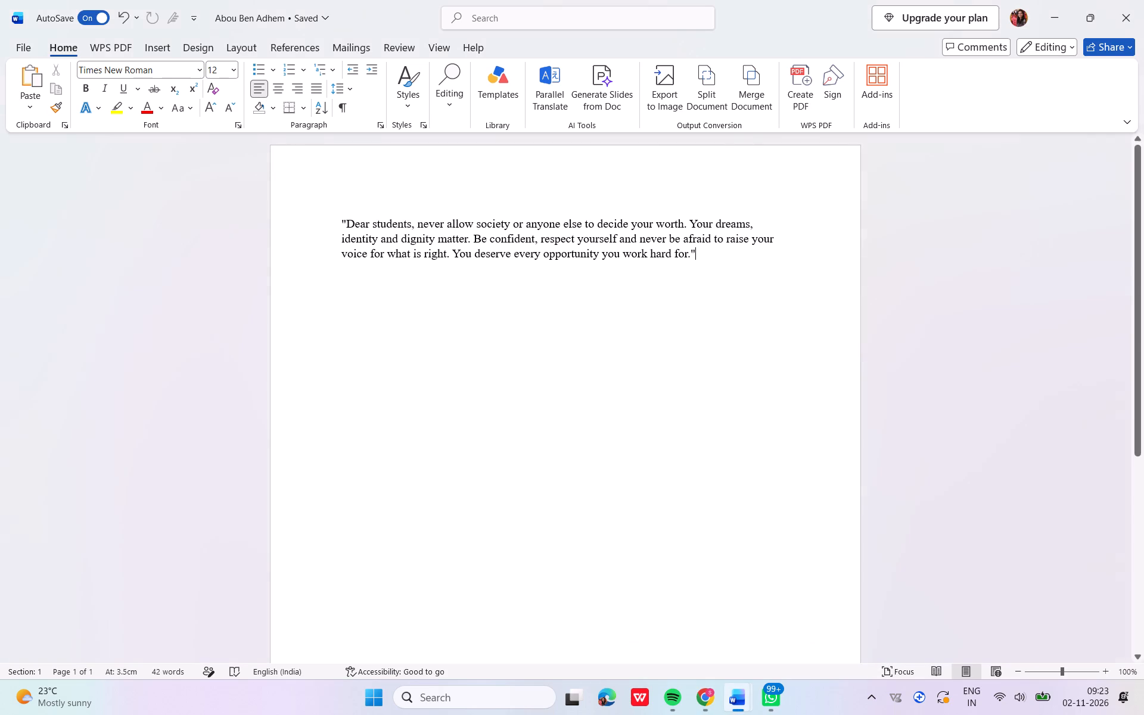
pyautogui.click(650, 386)
pyautogui.click(725, 257)
pyautogui.press('Return')
pyautogui.press('Return')
pyautogui.hotkey('ctrl', 'v')
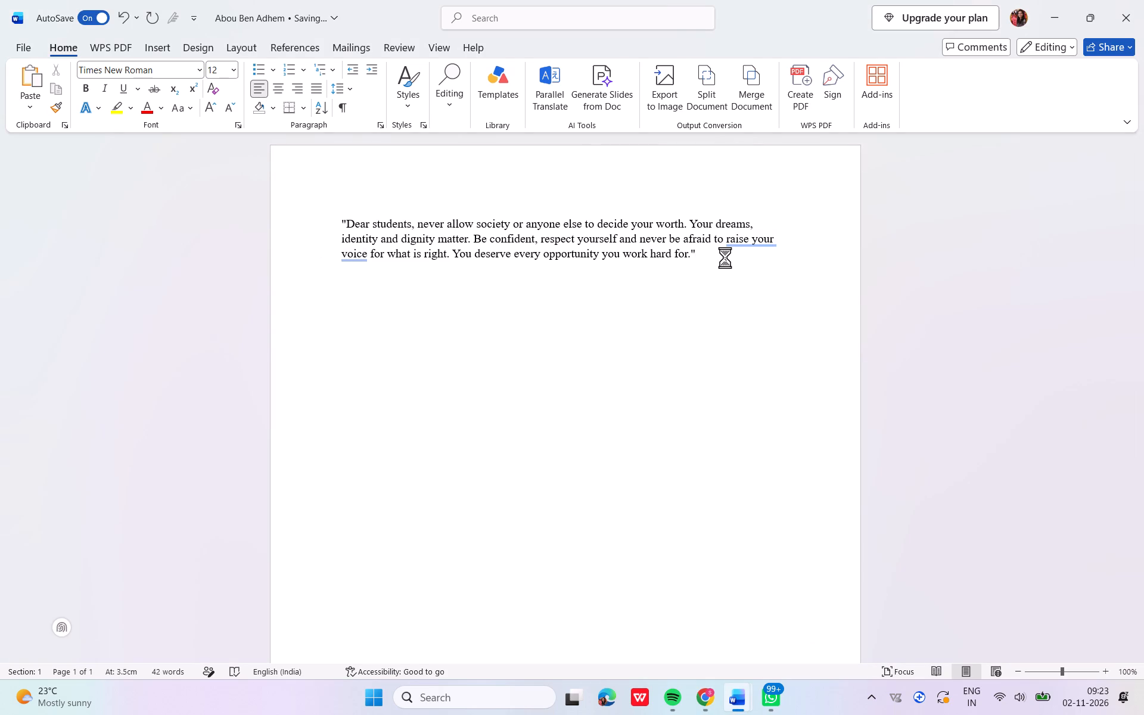
# Move the title "Chapter 2: I Am Not That Woman – Kishwar Naheed" above the student message and remove the message's opening quotation mark.
pyautogui.scroll(20, 725, 257)
pyautogui.scroll(3, 725, 257)
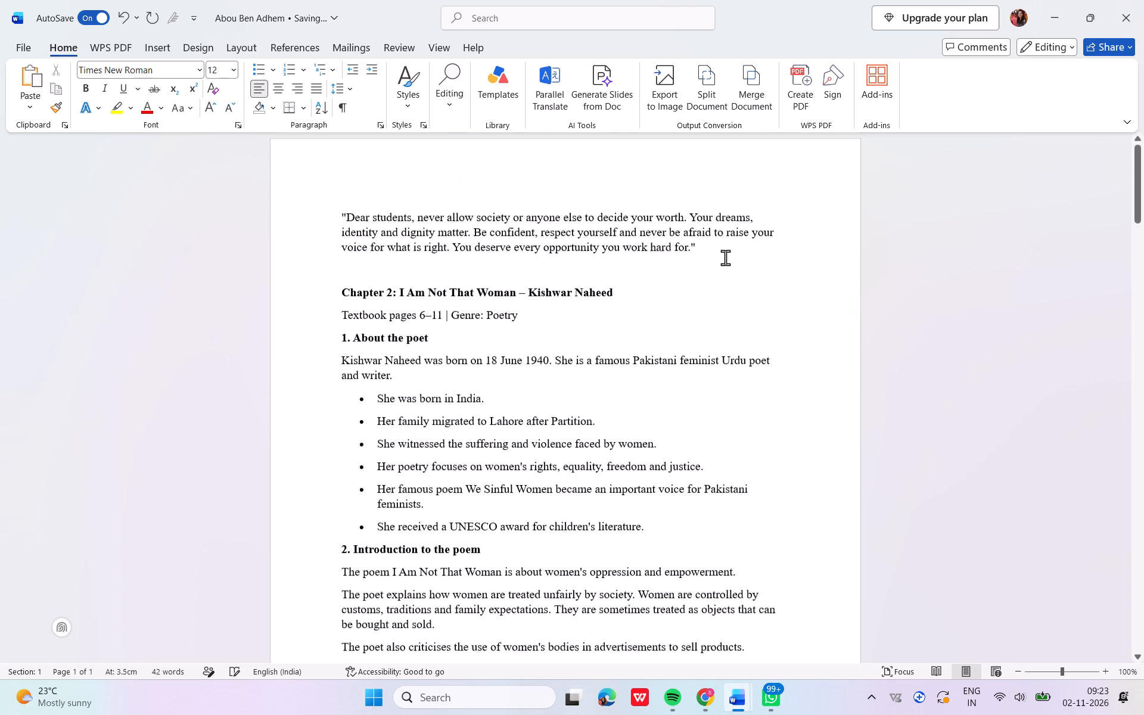
pyautogui.scroll(16, 725, 257)
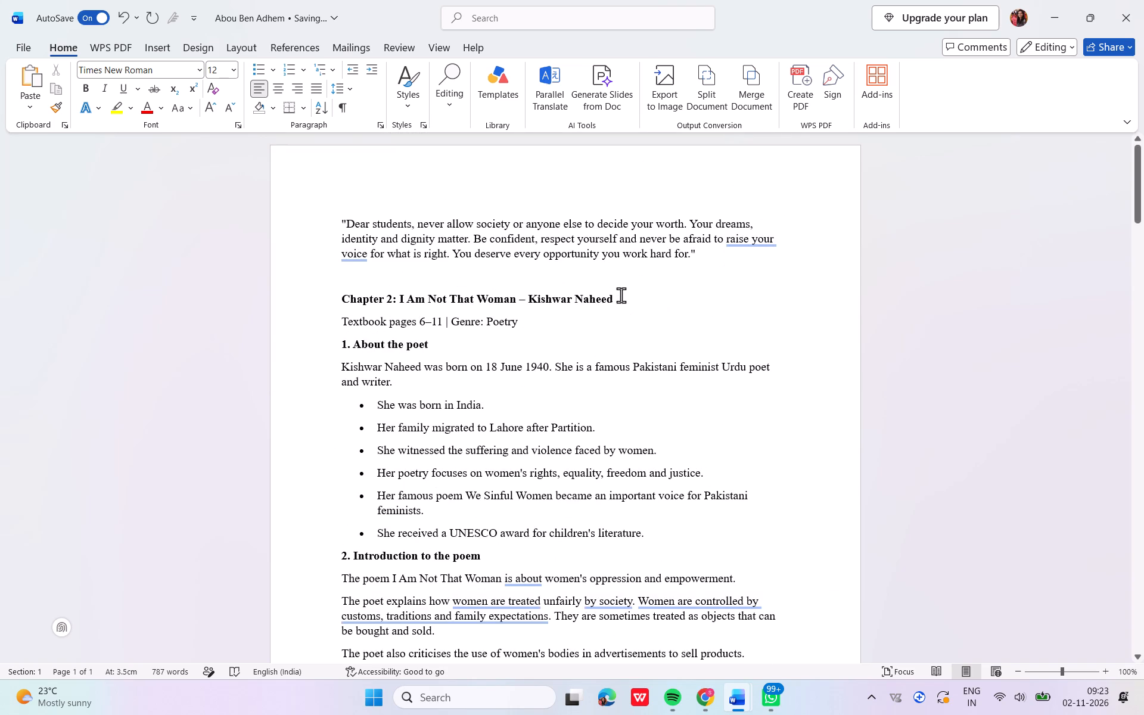
pyautogui.moveTo(621, 295); pyautogui.dragTo(341, 296)
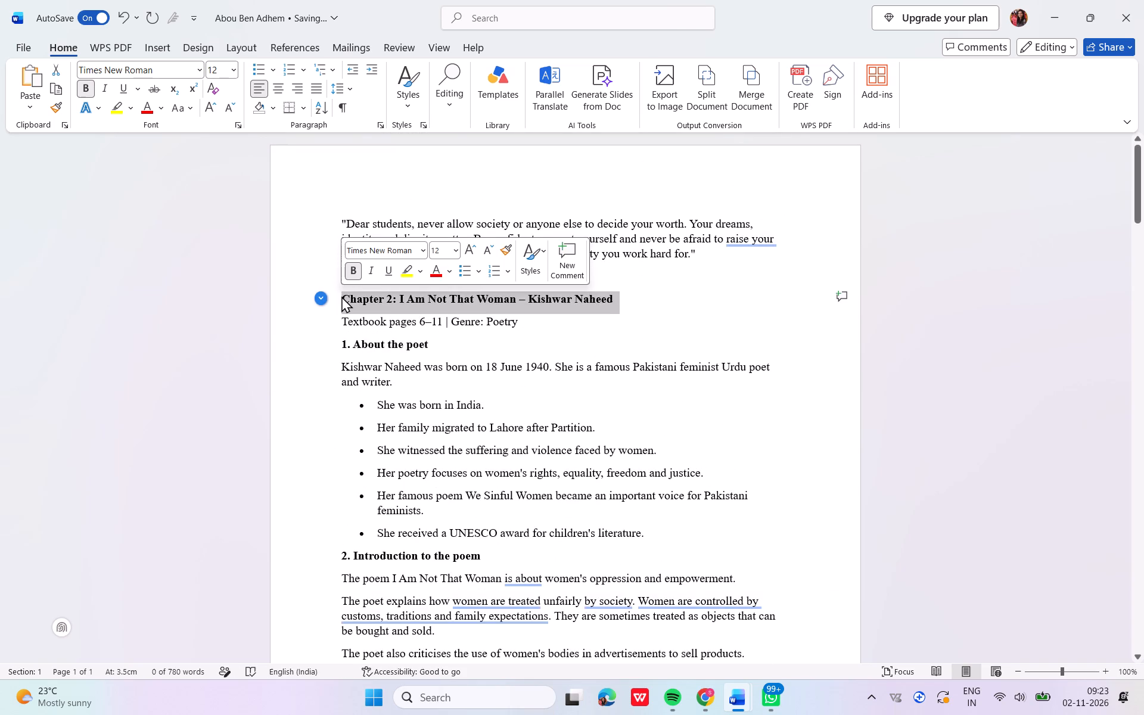
pyautogui.rightClick(411, 294)
pyautogui.click(468, 325)
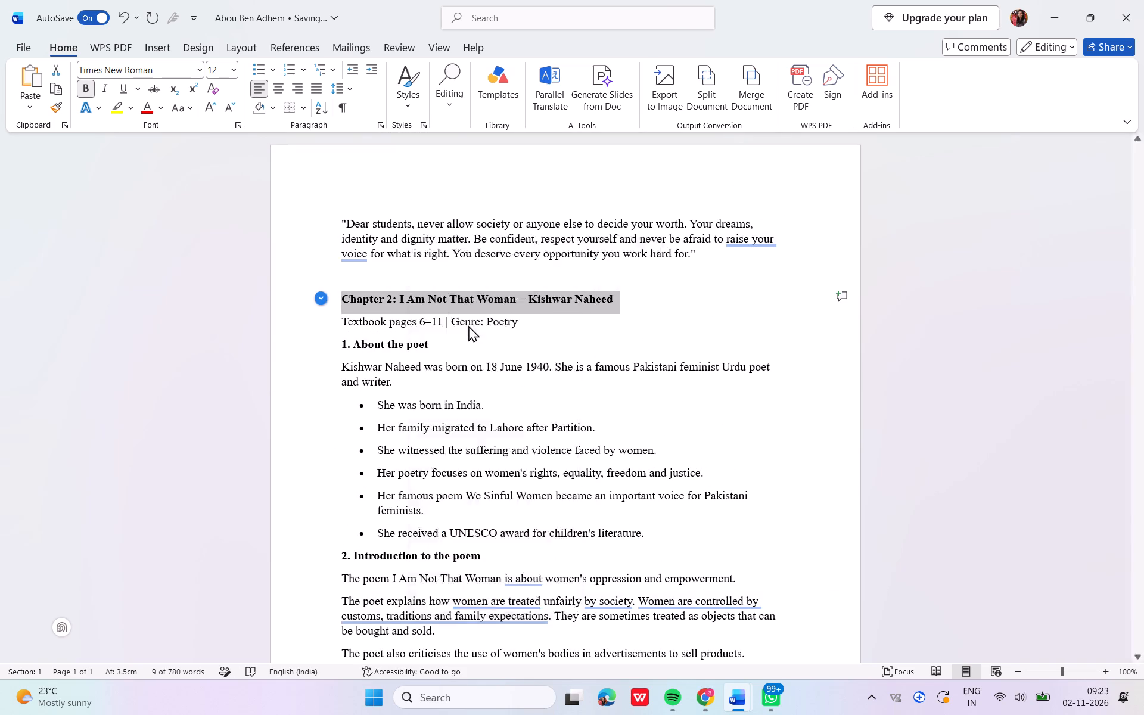
pyautogui.click(480, 195)
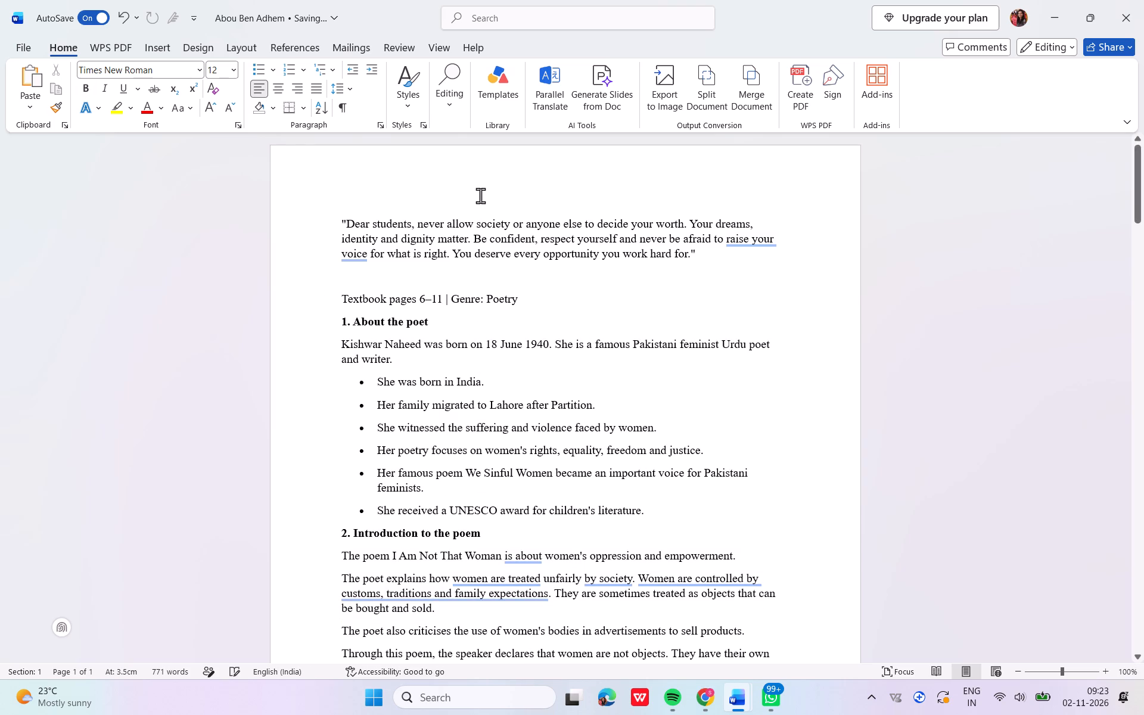
pyautogui.click(346, 223)
pyautogui.press('BackSpace')
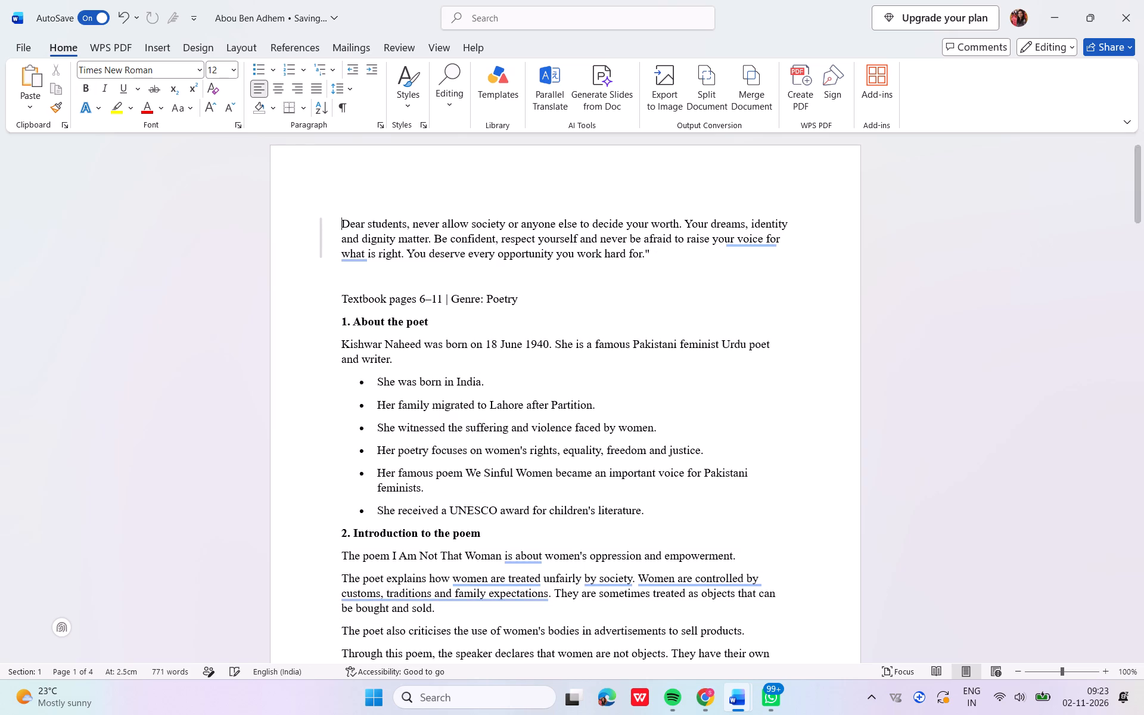
pyautogui.press('BackSpace')
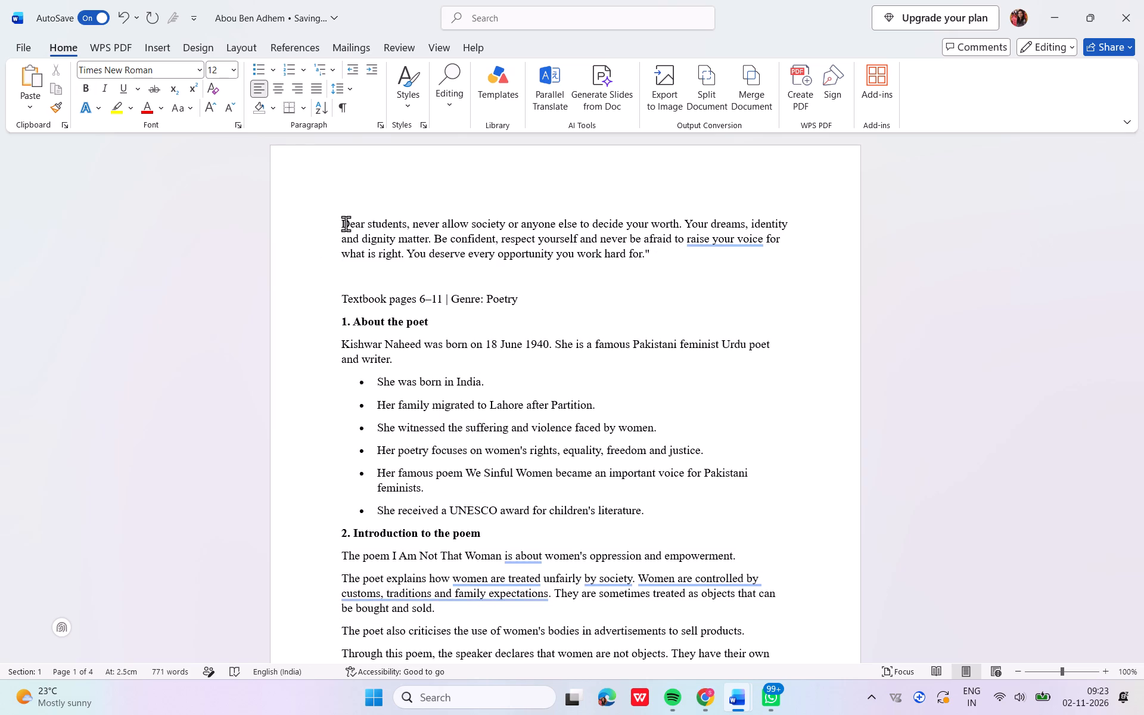
pyautogui.hotkey('ctrl', 'v')
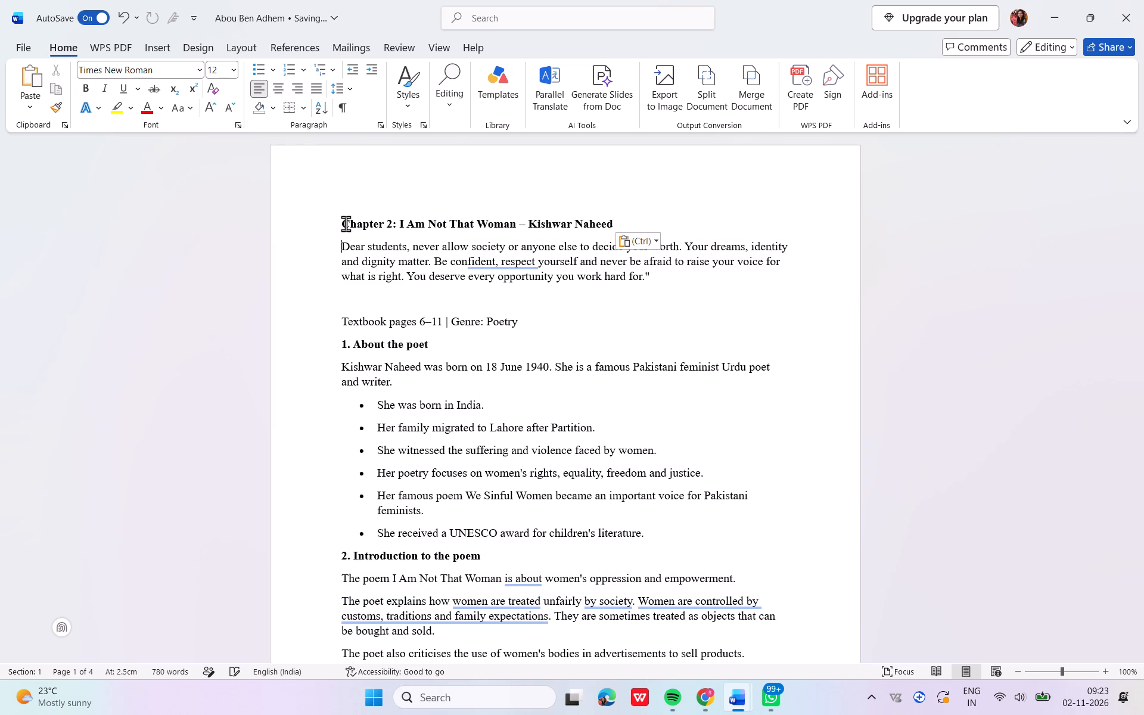
# Remove the closing quotation mark from the student message and make the whole message bold.
pyautogui.click(666, 279)
pyautogui.press('BackSpace')
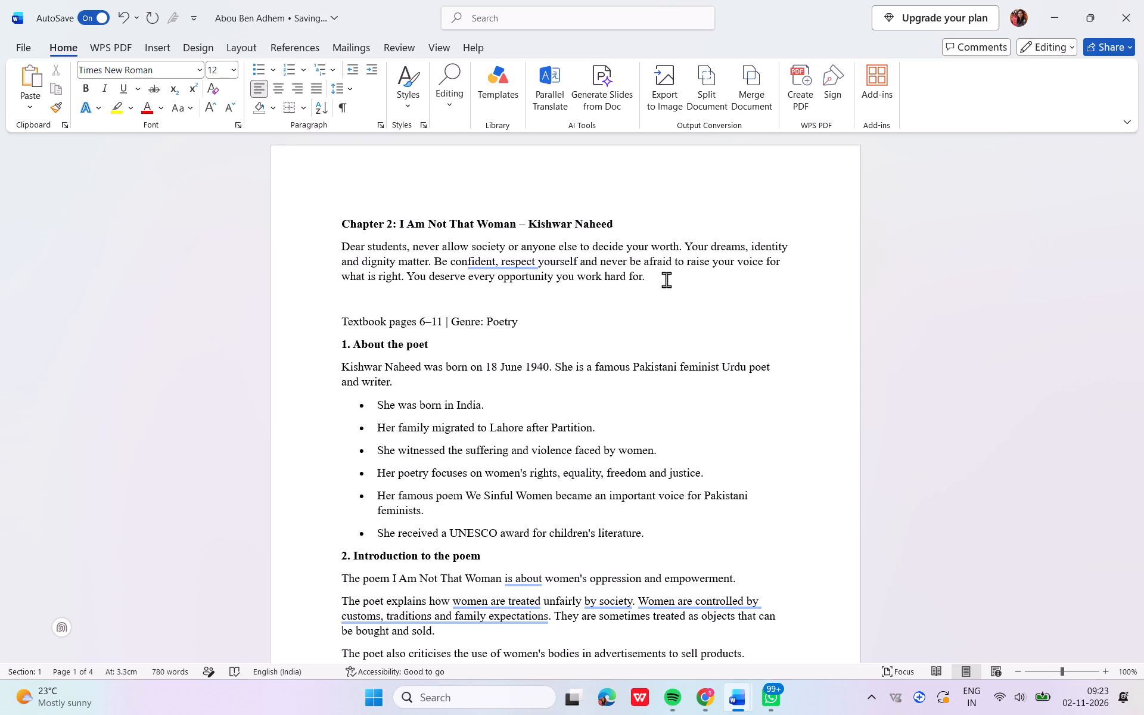
pyautogui.hotkey('shift', 'Up')
pyautogui.hotkey('shift', 'Up')
pyautogui.hotkey('shift', 'Up')
pyautogui.hotkey('shift', 'Up')
pyautogui.hotkey('shift', 'Down')
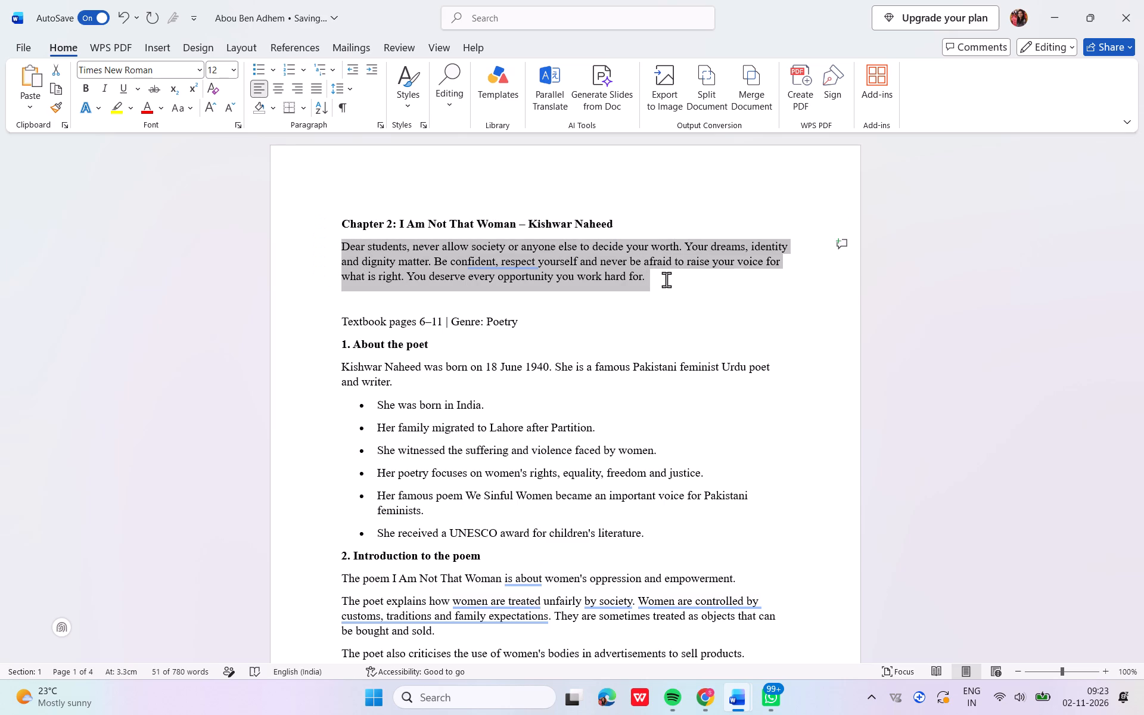
pyautogui.click(83, 90)
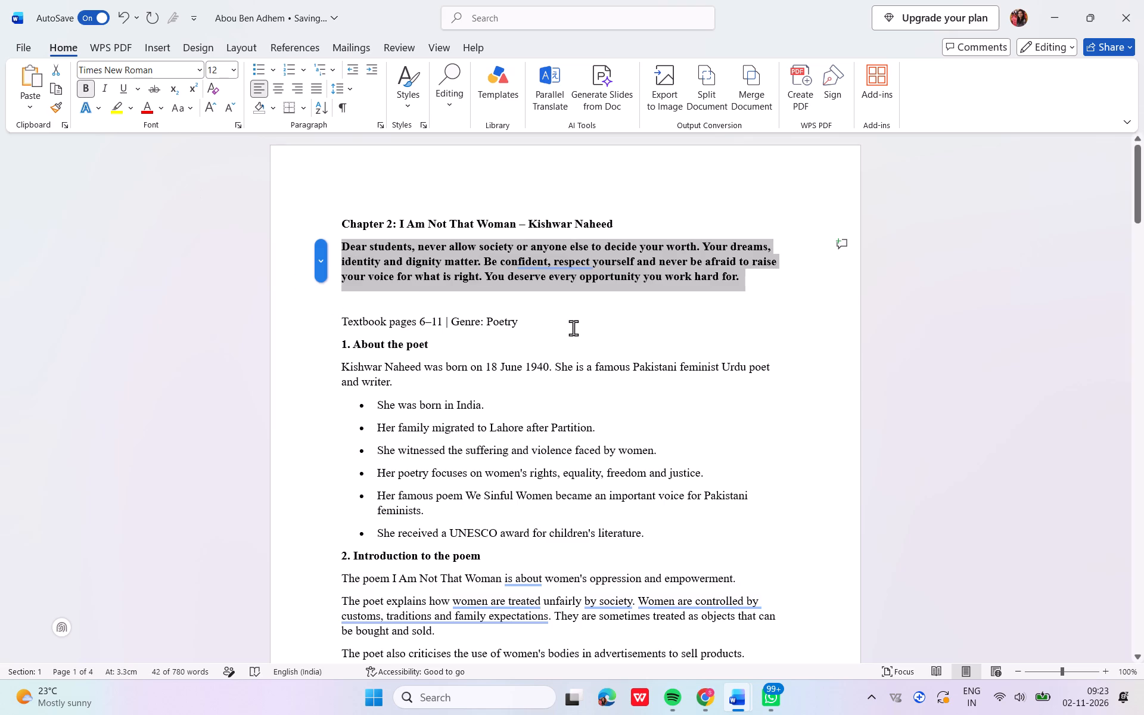
# Delete the "Textbook pages 6–11 | Genre: Poetry" line, keeping one blank line above the "1. About the poet" heading.
pyautogui.moveTo(537, 318); pyautogui.dragTo(471, 325)
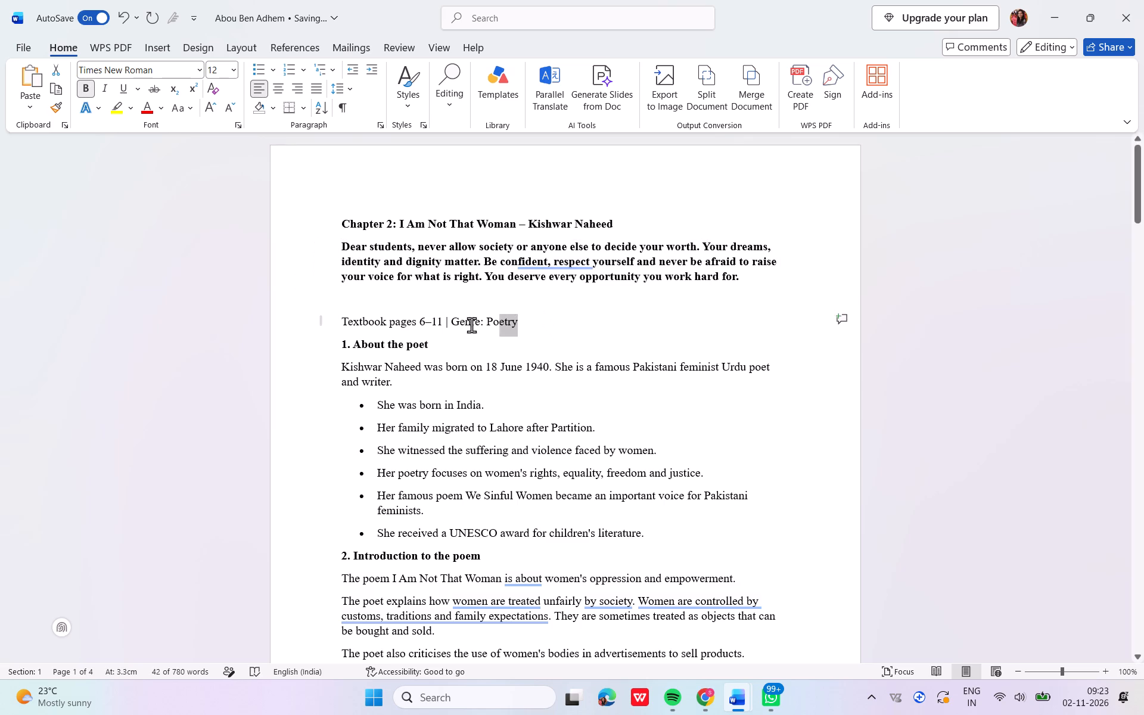
pyautogui.moveTo(471, 325); pyautogui.dragTo(341, 325)
pyautogui.press('BackSpace')
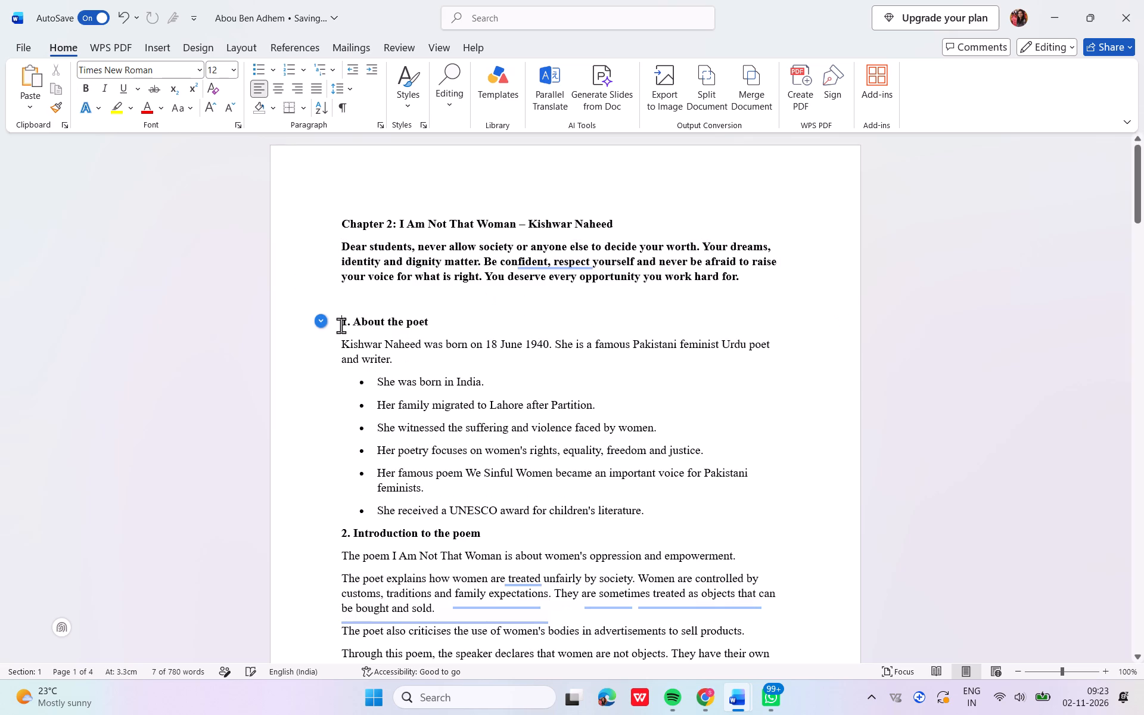
pyautogui.press('BackSpace')
pyautogui.press('Return')
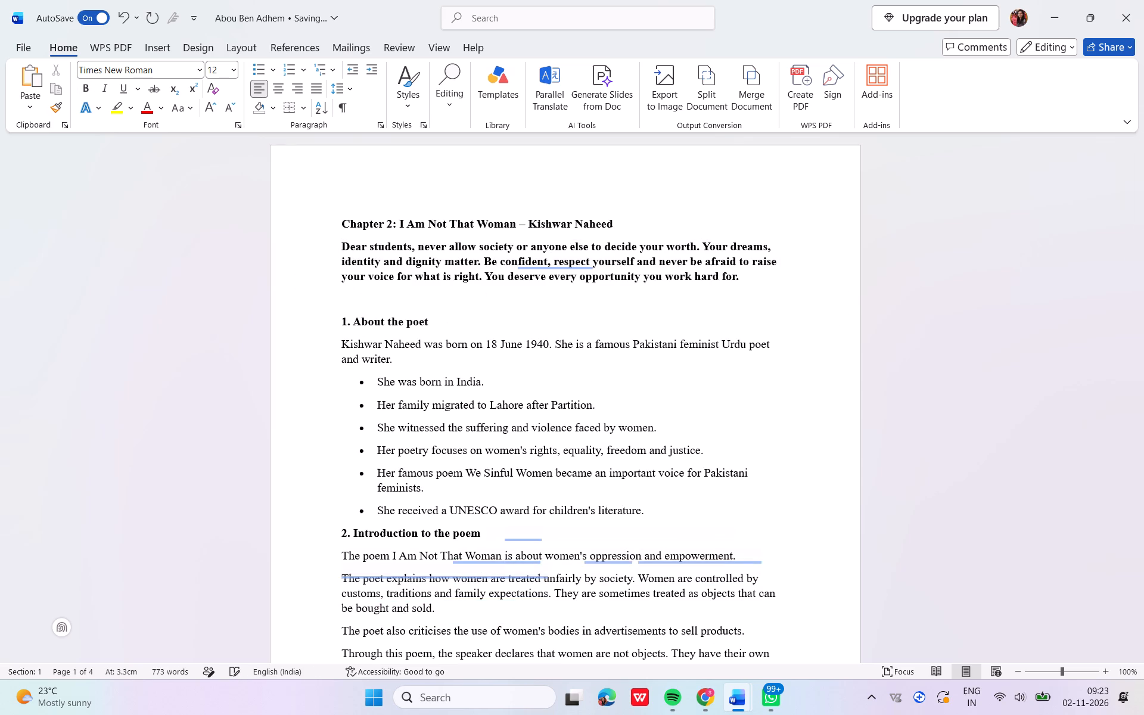
# Add the bold line "All the Best!!" directly below the student message.
pyautogui.click(754, 279)
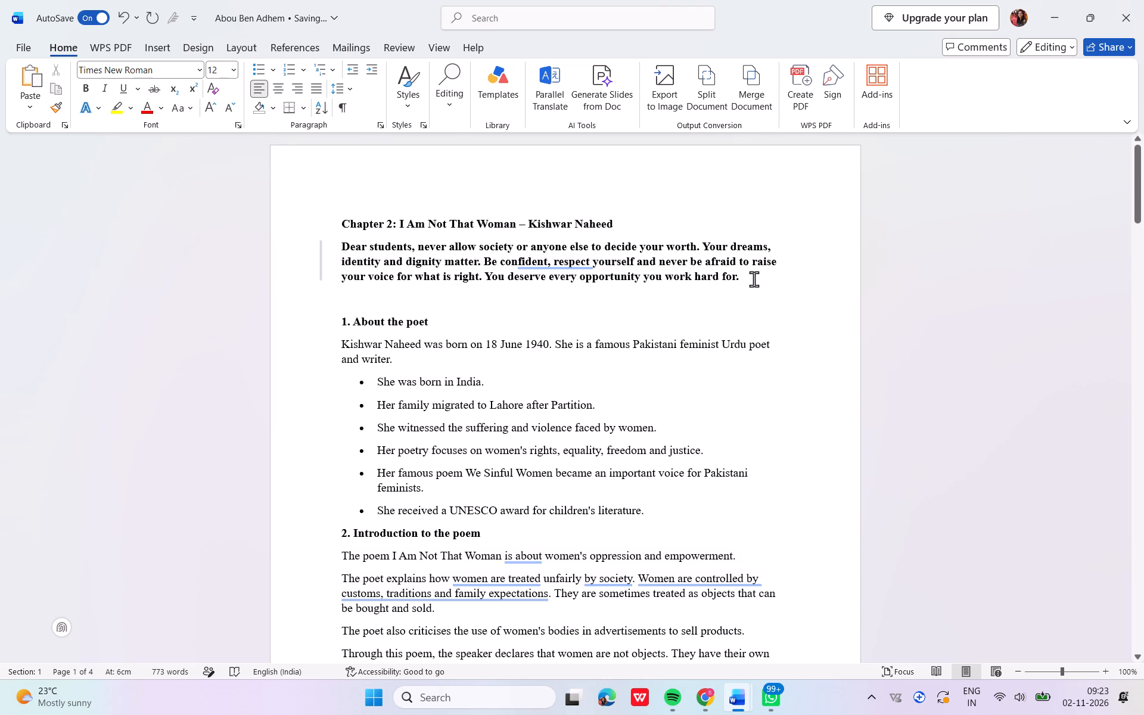
pyautogui.press('Return')
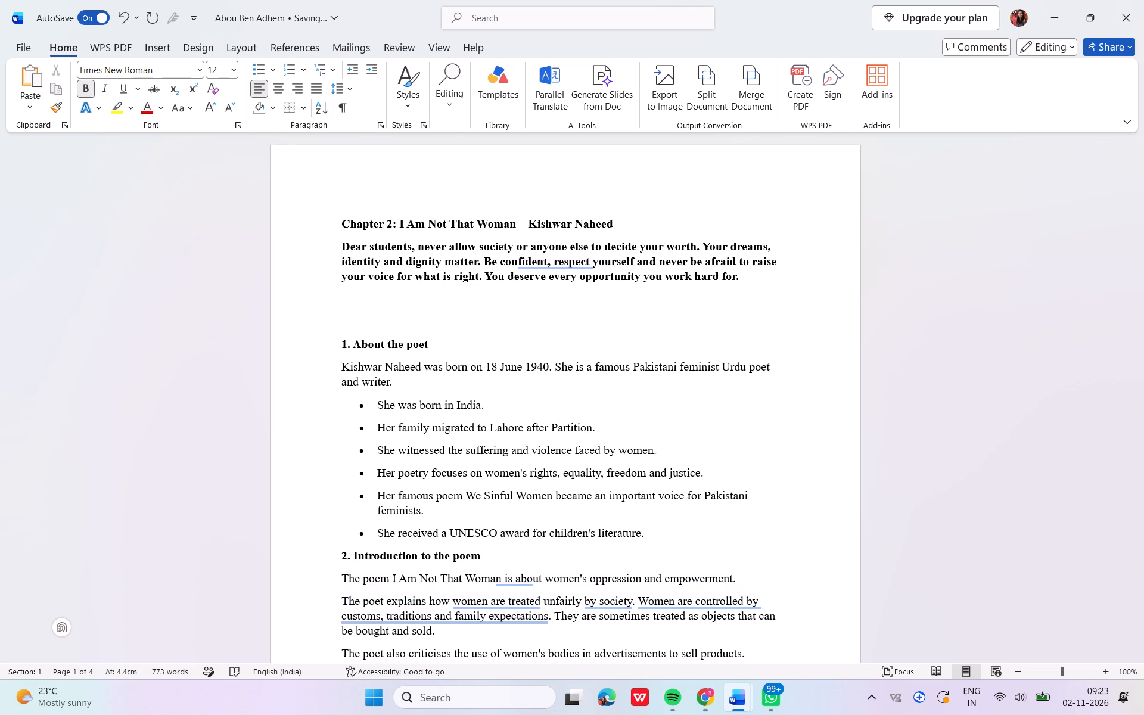
pyautogui.write('ll the')
pyautogui.press('space')
pyautogui.write('est')
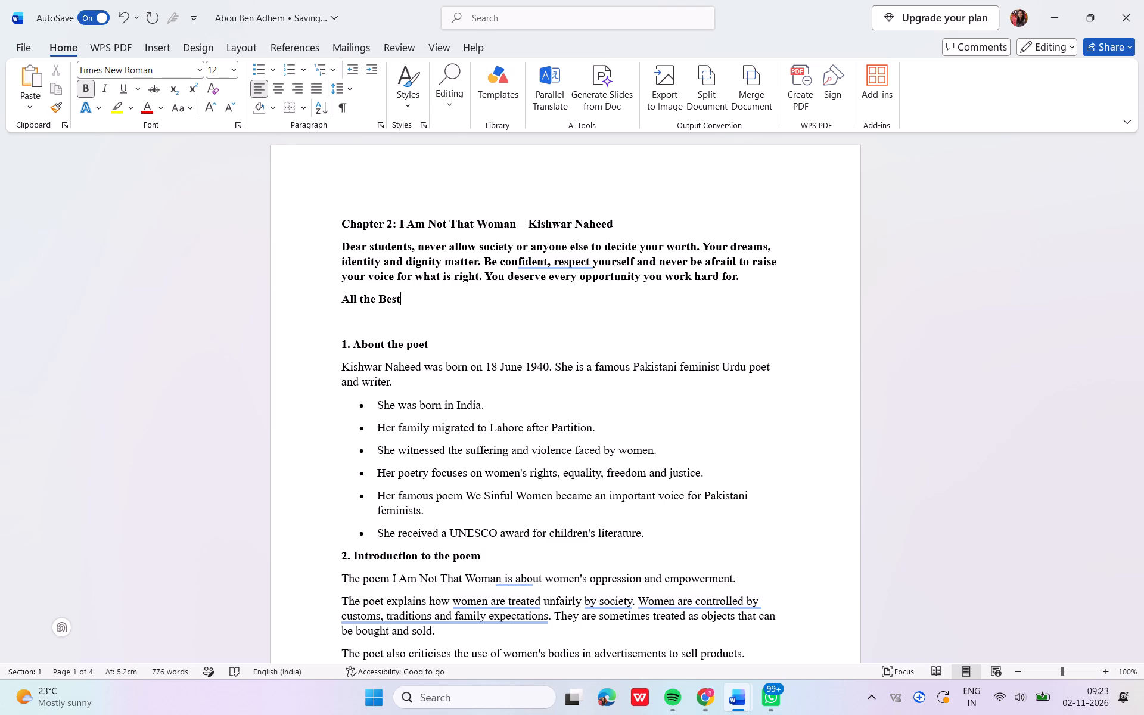
pyautogui.write('!!')
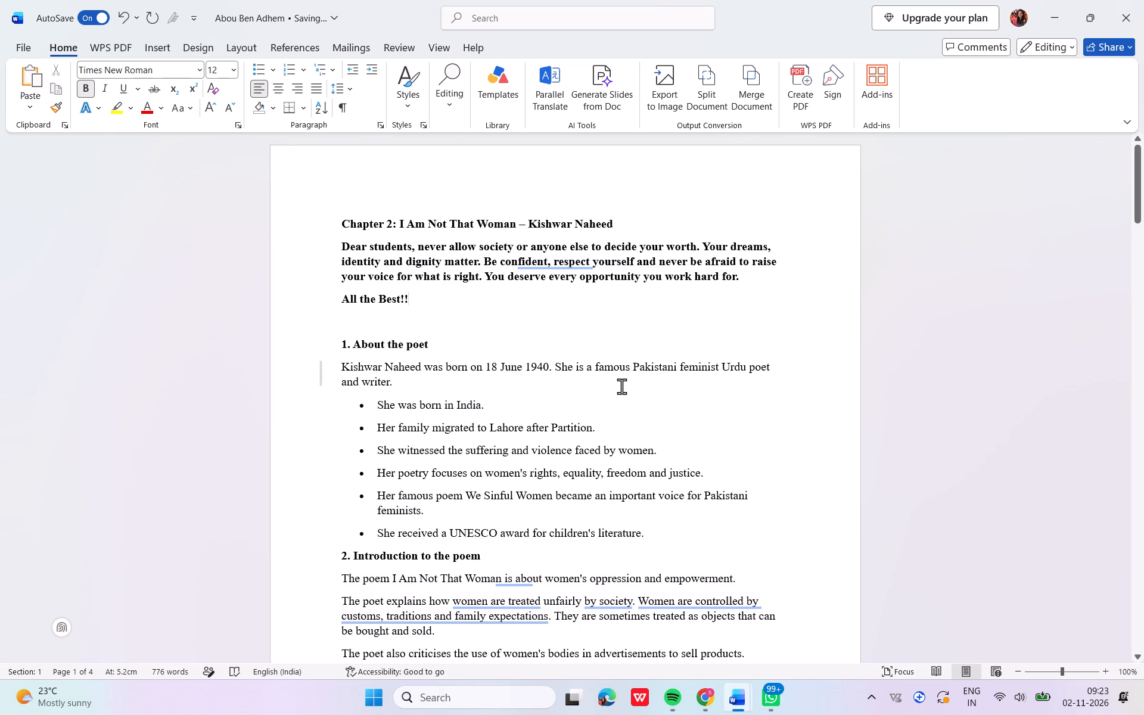
# Delete the "3. Detailed explanation" heading line so the "Opening lines" subheading directly follows the poem introduction.
pyautogui.scroll(-1, 621, 386)
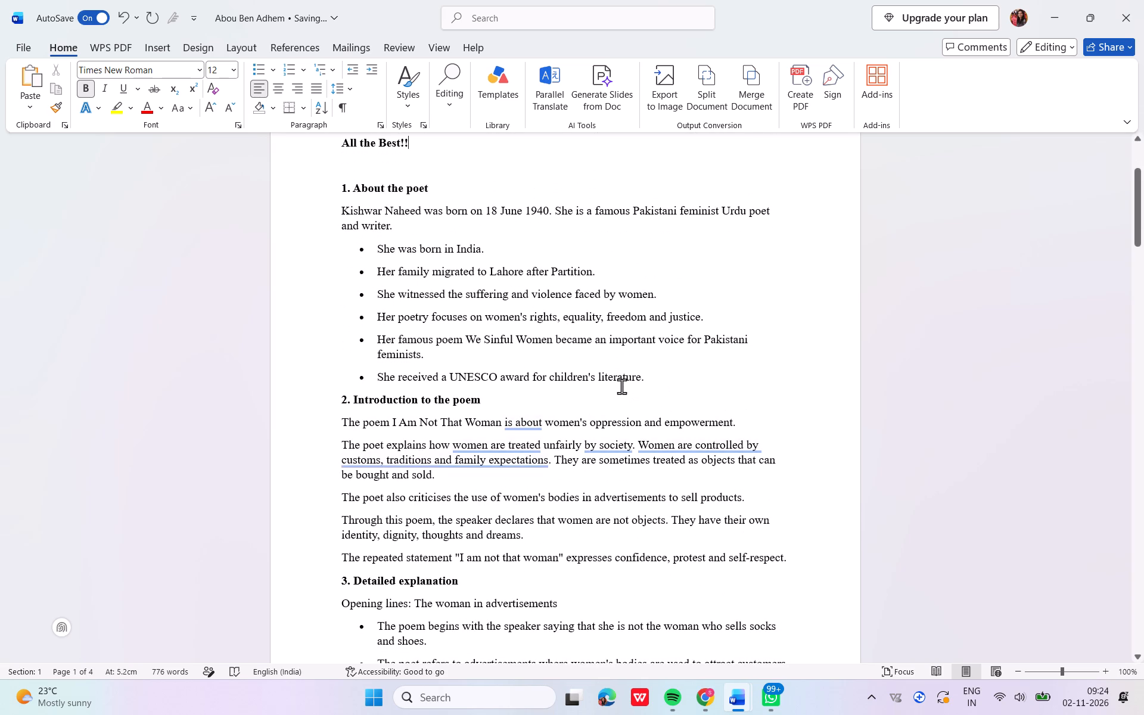
pyautogui.scroll(-1, 598, 420)
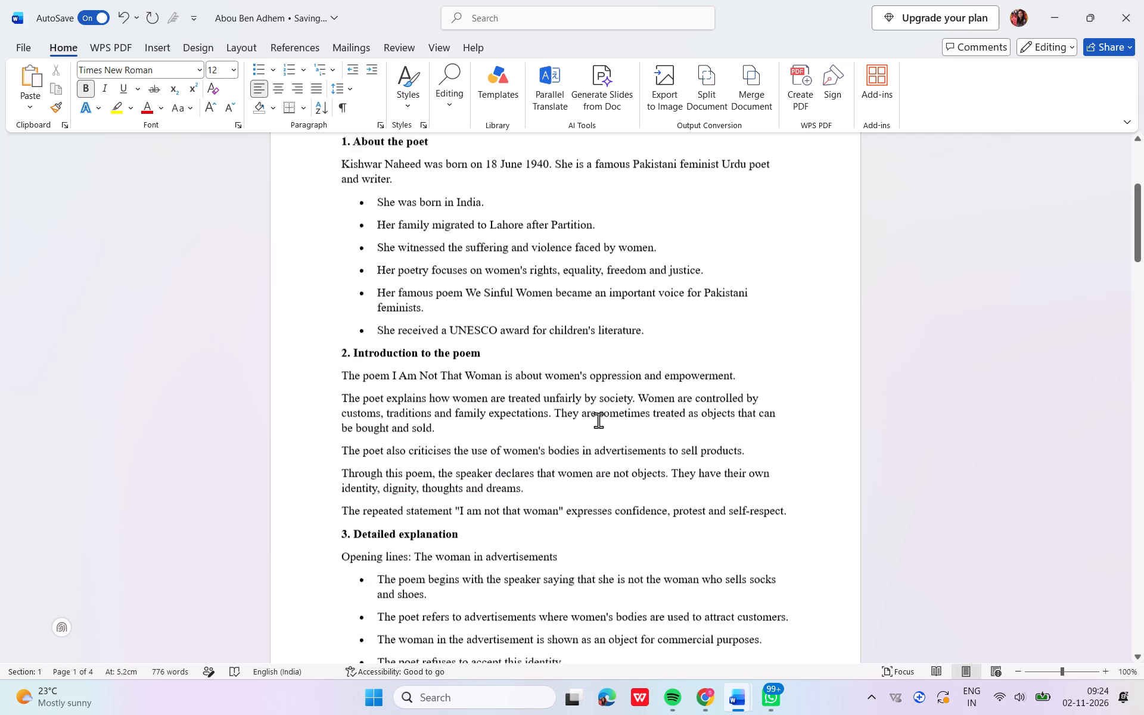
pyautogui.scroll(-1, 598, 420)
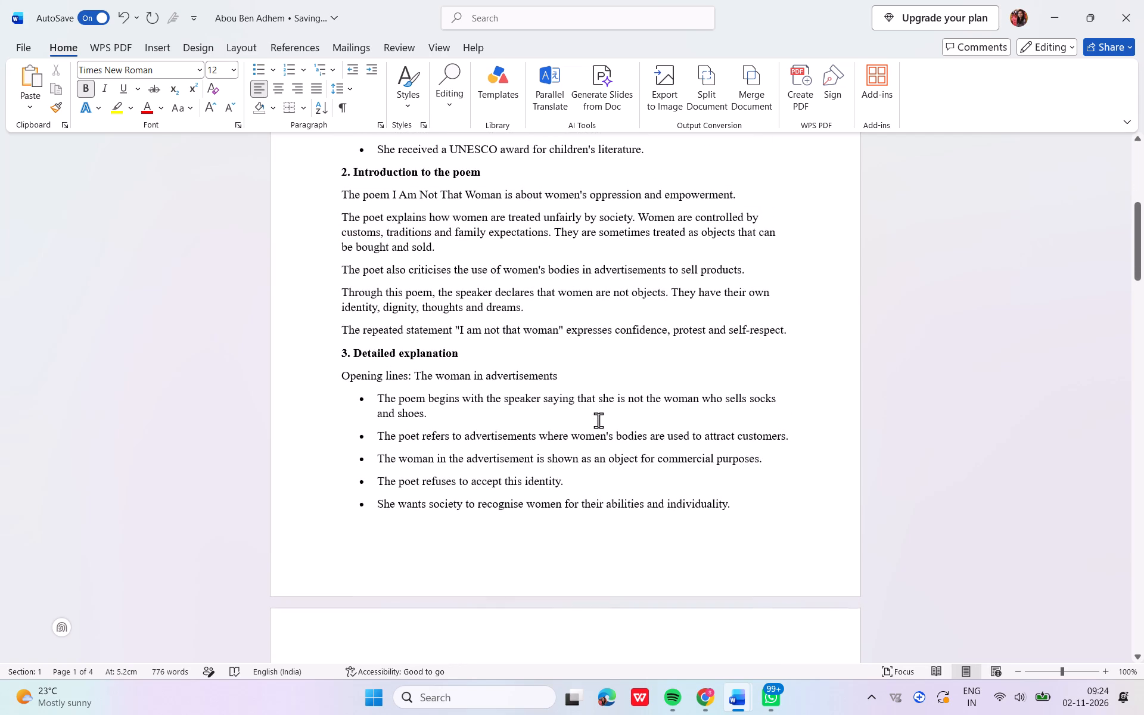
pyautogui.scroll(-1, 598, 420)
pyautogui.moveTo(480, 345); pyautogui.dragTo(395, 352)
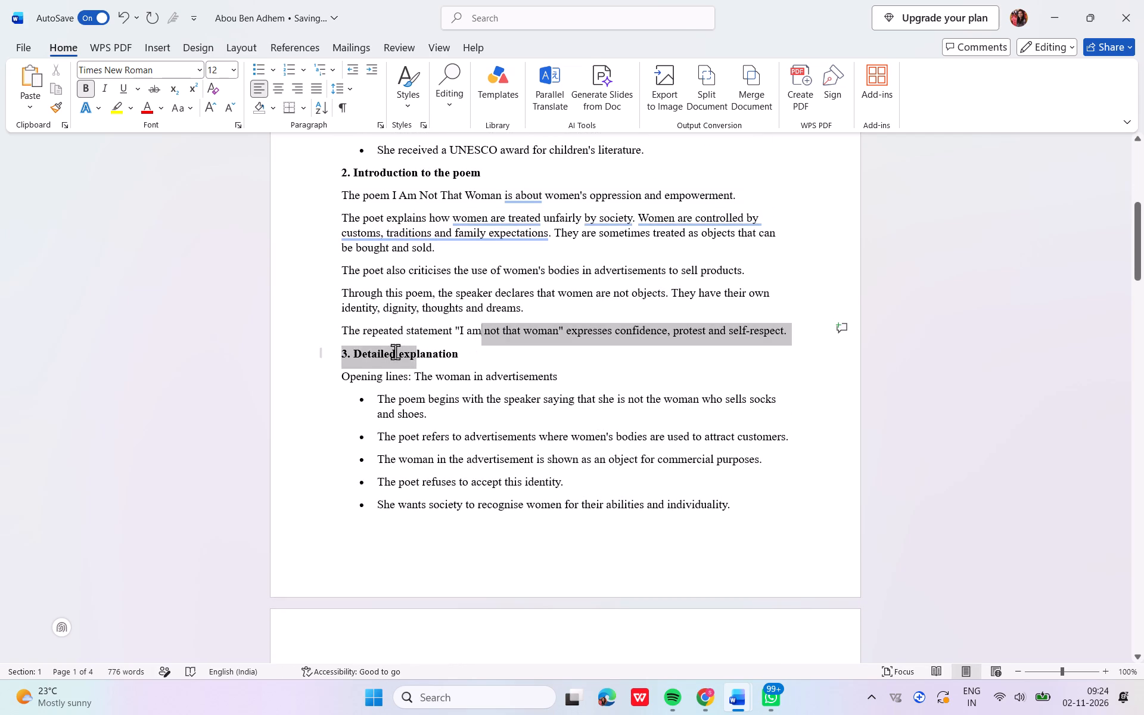
pyautogui.moveTo(395, 352); pyautogui.dragTo(353, 357)
pyautogui.click(468, 356)
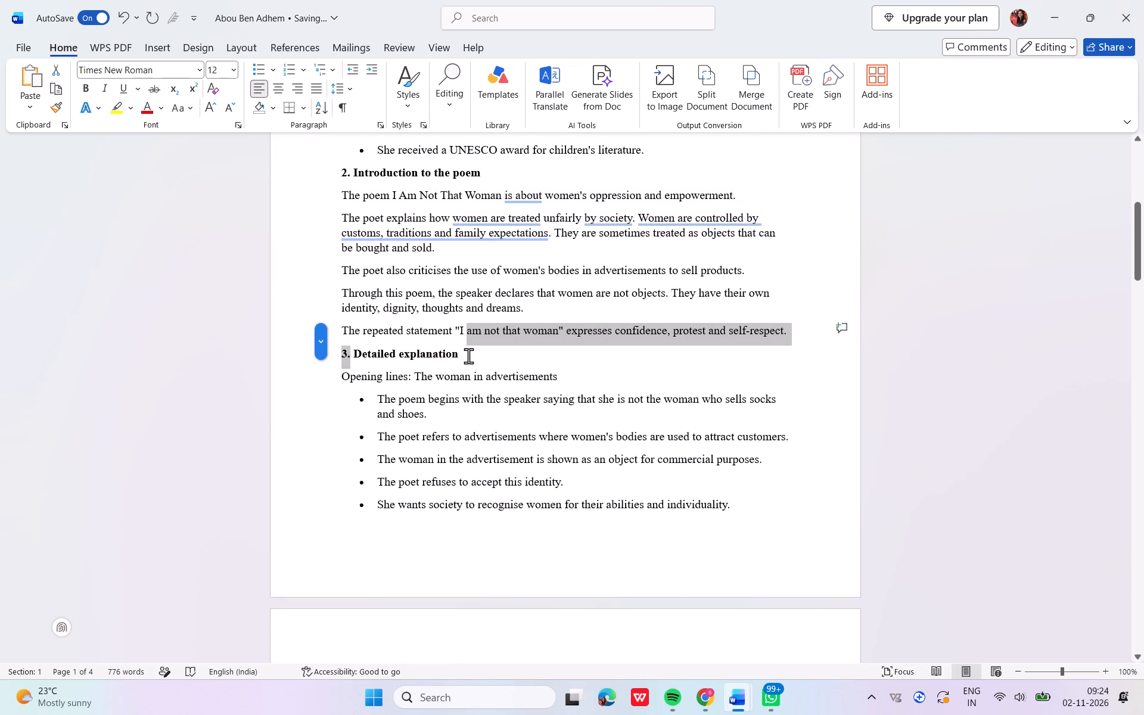
pyautogui.moveTo(468, 356); pyautogui.dragTo(352, 354)
pyautogui.press('BackSpace')
pyautogui.press('BackSpace')
pyautogui.press('BackSpace')
pyautogui.press('BackSpace')
pyautogui.press('BackSpace')
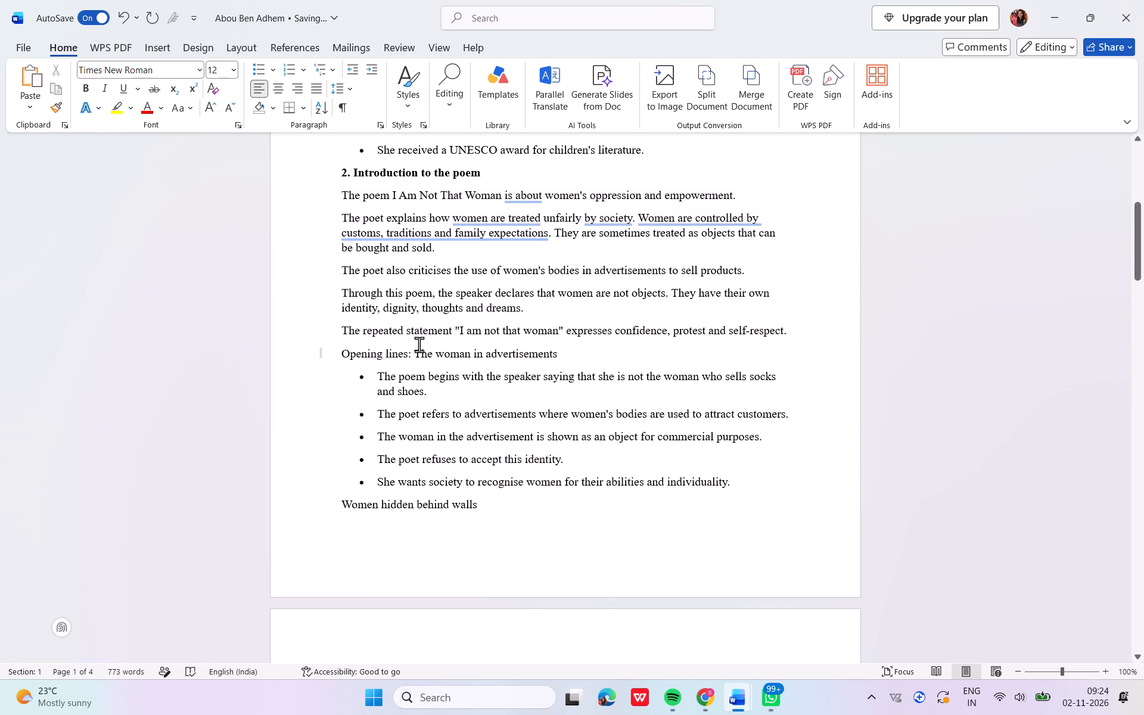
# Make the four subheadings from "Opening lines: The woman in advertisements" through "Flowers, thorns and embers" bold.
pyautogui.moveTo(568, 353); pyautogui.dragTo(344, 347)
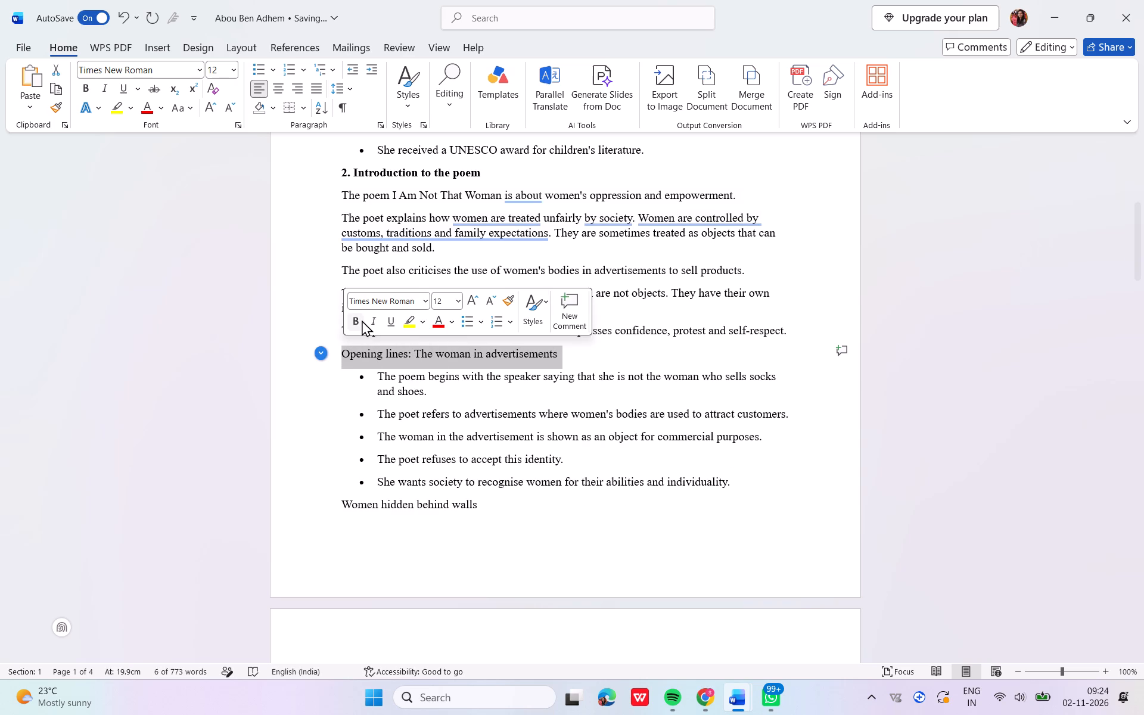
pyautogui.hotkey('ctrl', 'b')
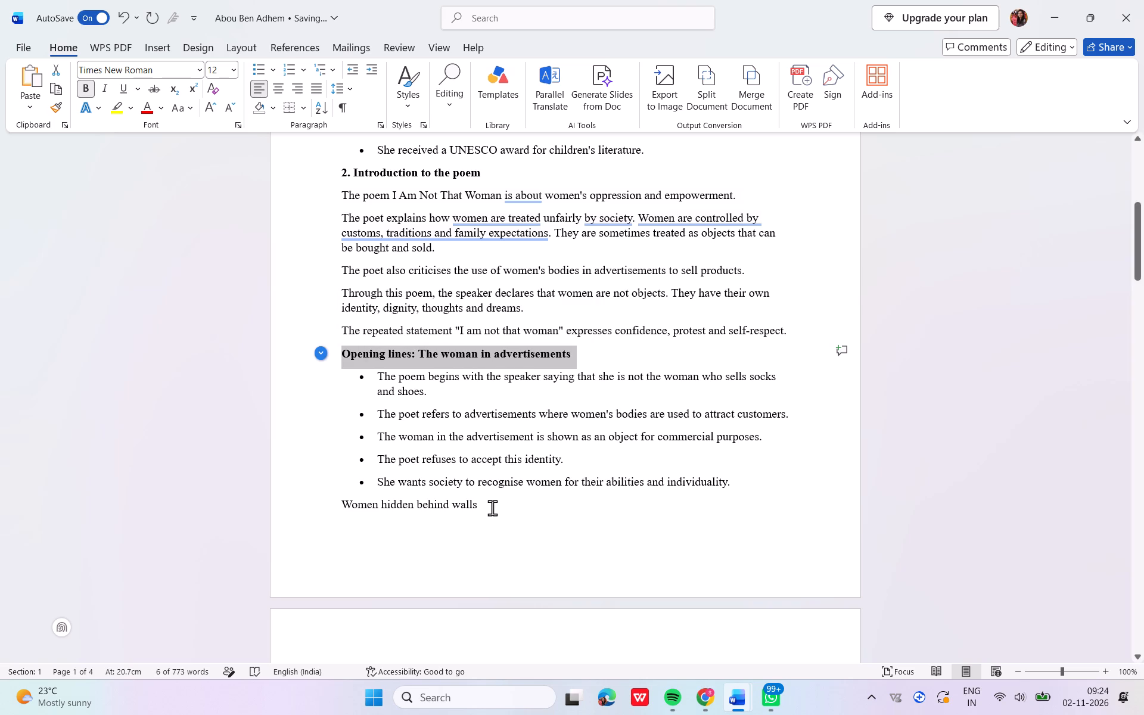
pyautogui.moveTo(492, 508); pyautogui.dragTo(338, 503)
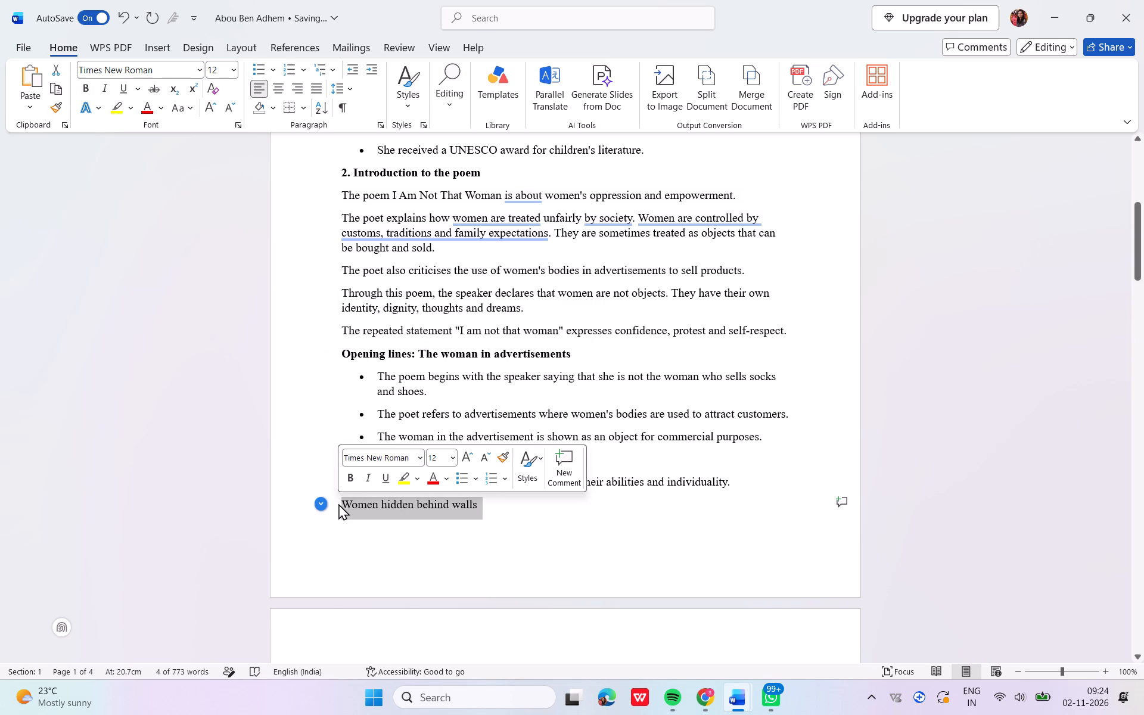
pyautogui.hotkey('ctrl', 'b')
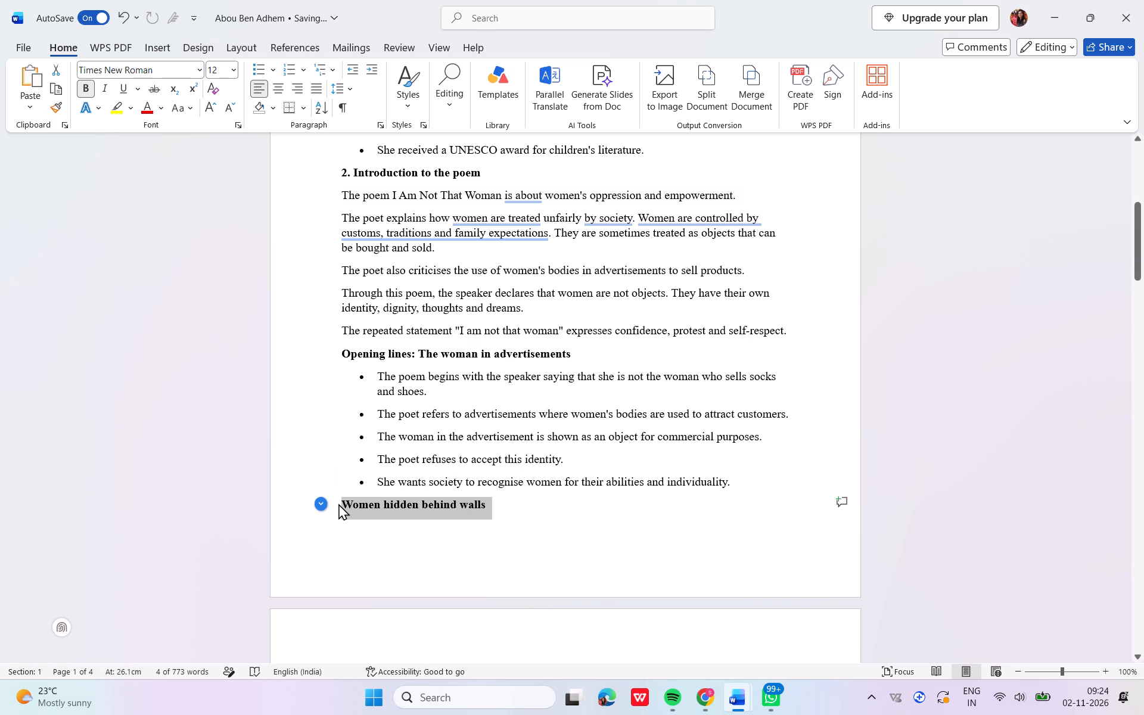
pyautogui.scroll(-3, 338, 503)
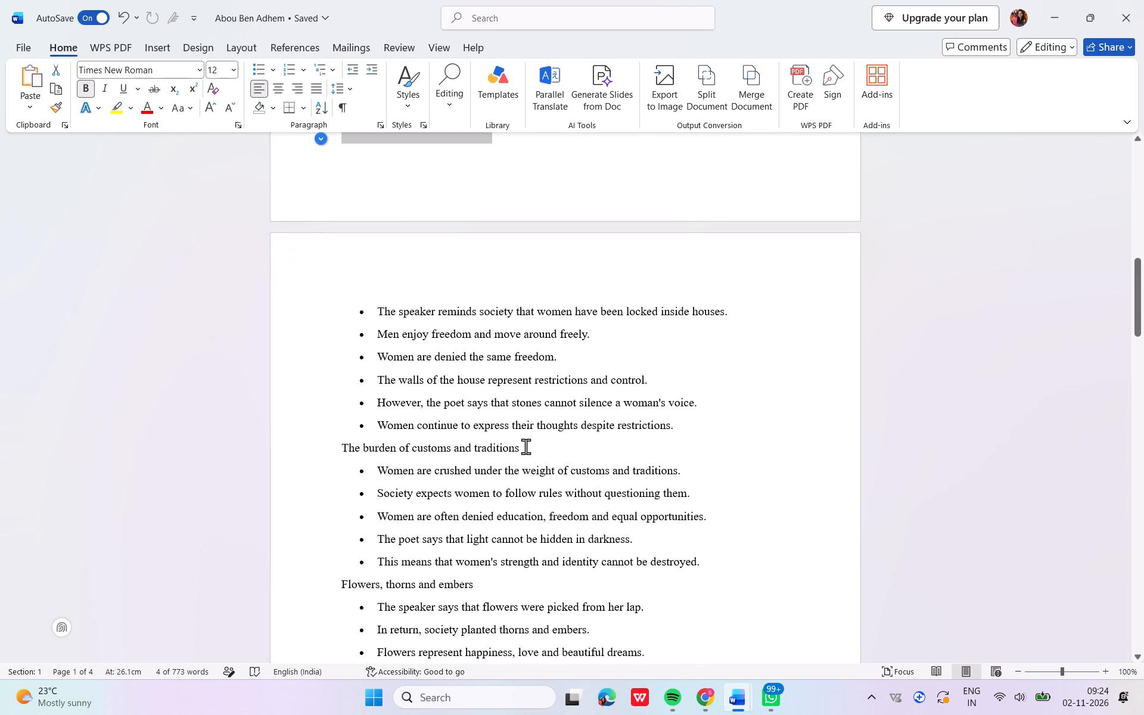
pyautogui.moveTo(526, 446); pyautogui.dragTo(343, 443)
pyautogui.hotkey('ctrl', 'b')
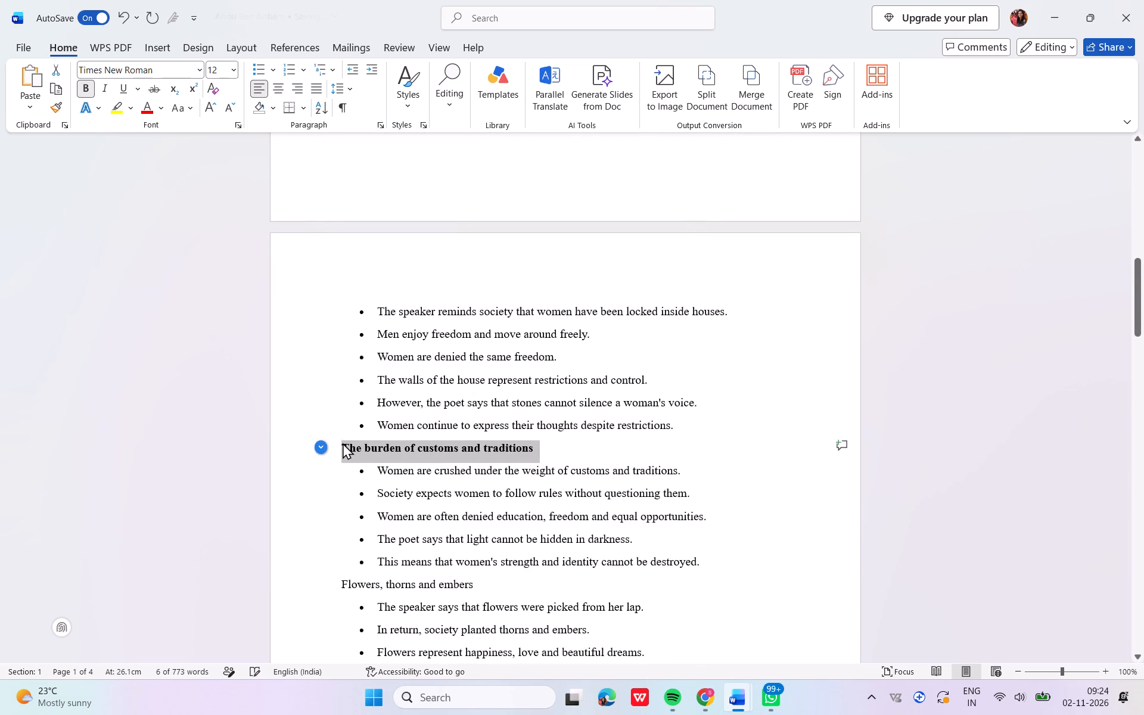
pyautogui.moveTo(498, 591); pyautogui.dragTo(352, 580)
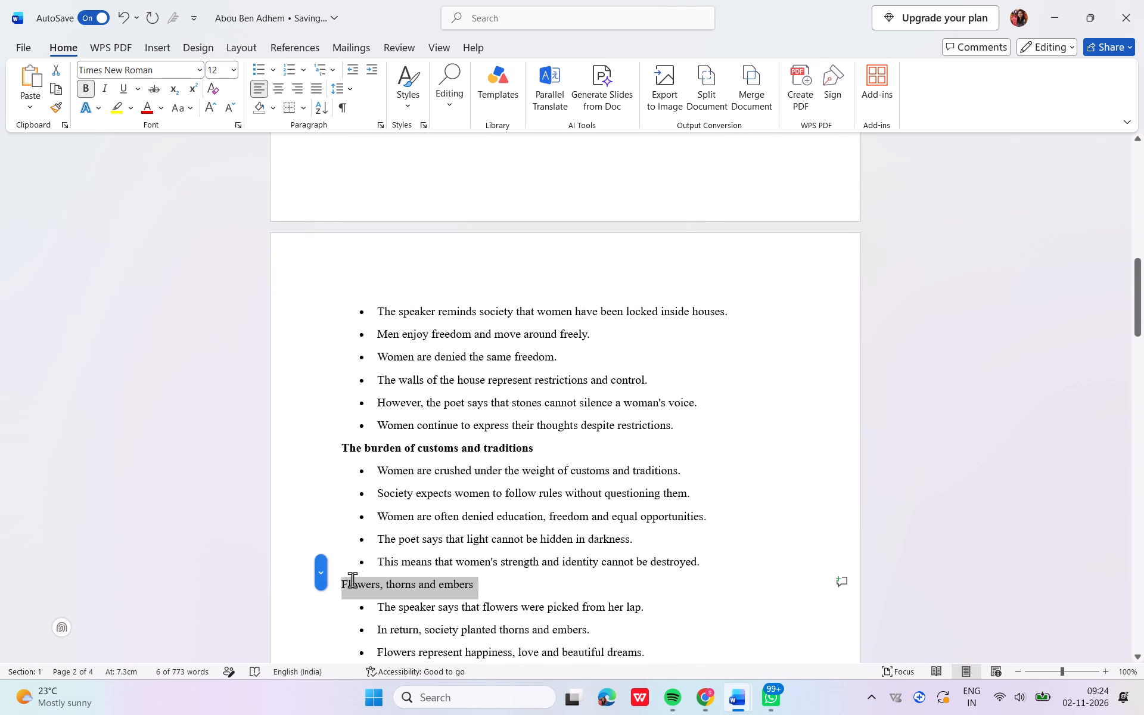
pyautogui.moveTo(352, 580); pyautogui.dragTo(350, 585)
pyautogui.hotkey('ctrl', 'b')
# Make the subheadings "Women treated as commodities", "Marriage as a burden" and "Women as commodities" bold.
pyautogui.scroll(-2, 350, 585)
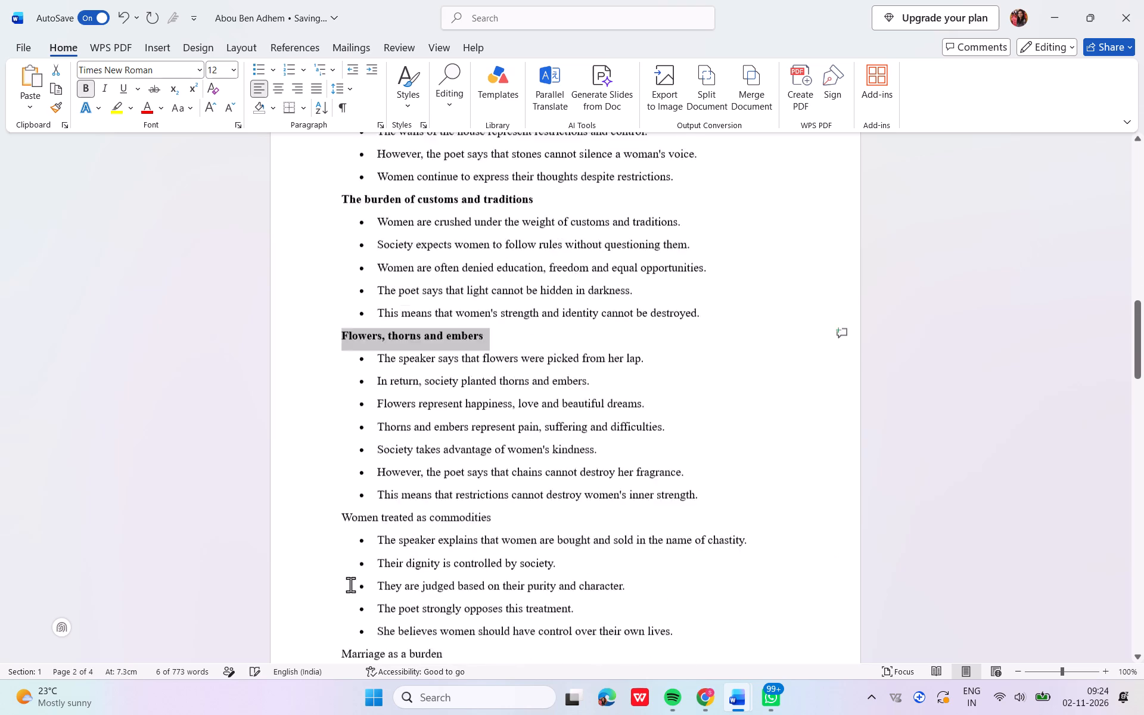
pyautogui.scroll(-2, 350, 585)
pyautogui.moveTo(497, 338); pyautogui.dragTo(351, 353)
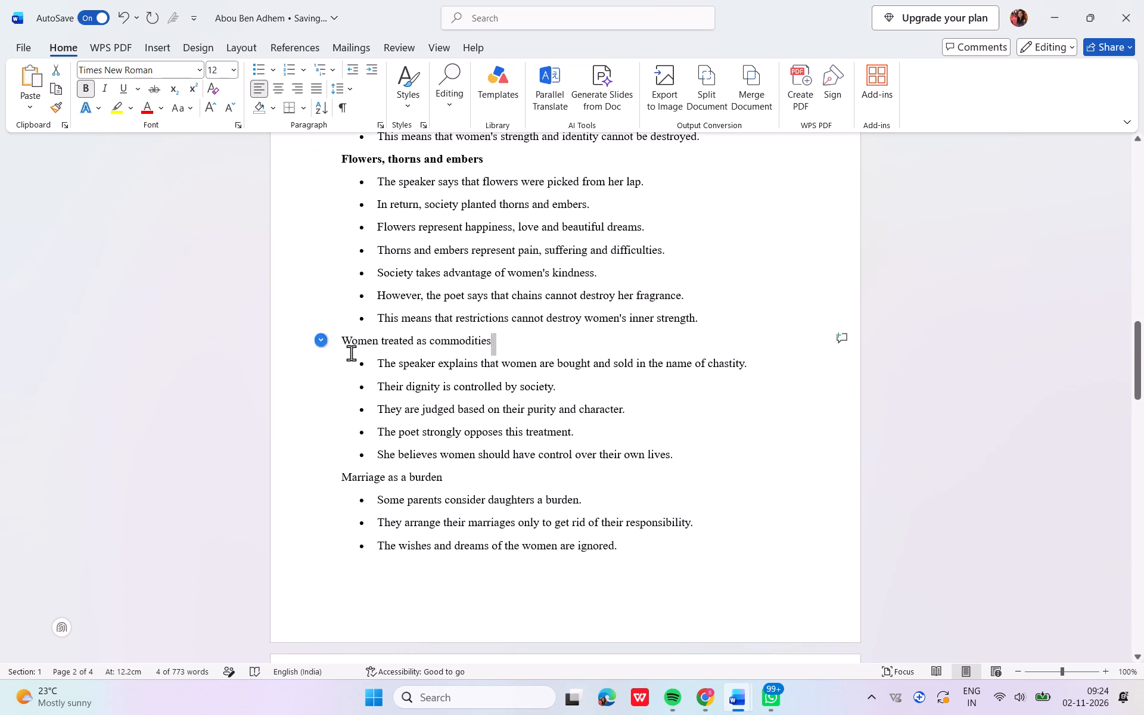
pyautogui.moveTo(351, 353); pyautogui.dragTo(338, 345)
pyautogui.hotkey('ctrl', 'b')
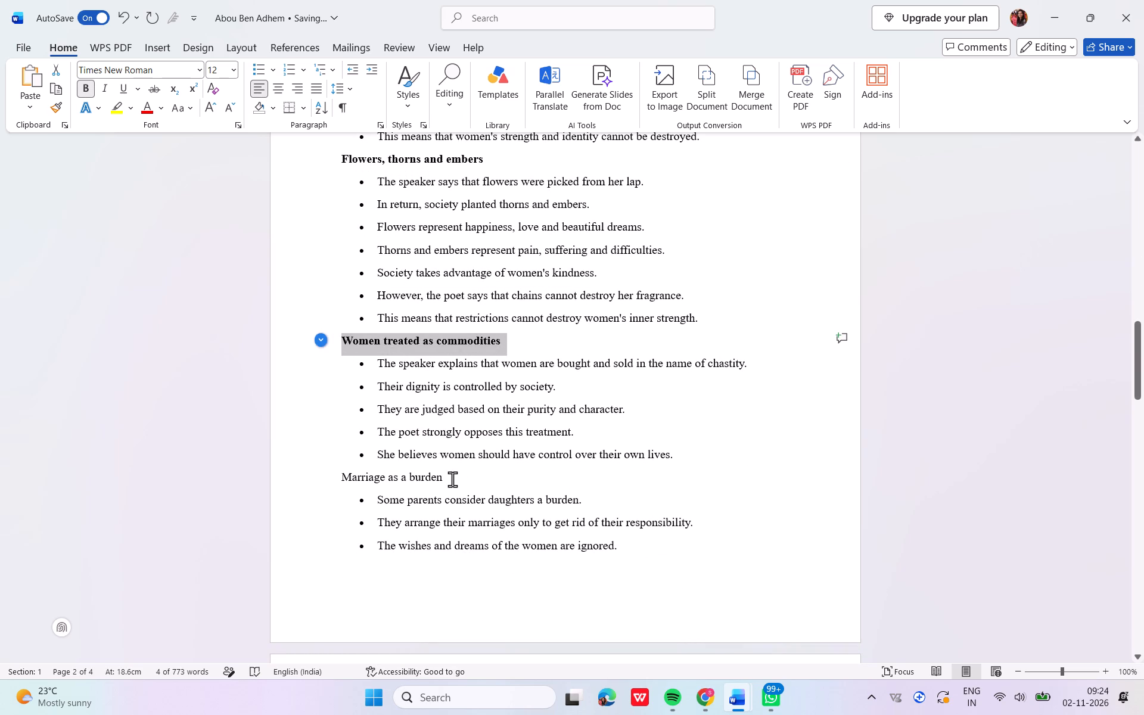
pyautogui.moveTo(452, 479); pyautogui.dragTo(337, 484)
pyautogui.hotkey('ctrl', 'b')
pyautogui.scroll(-1, 337, 484)
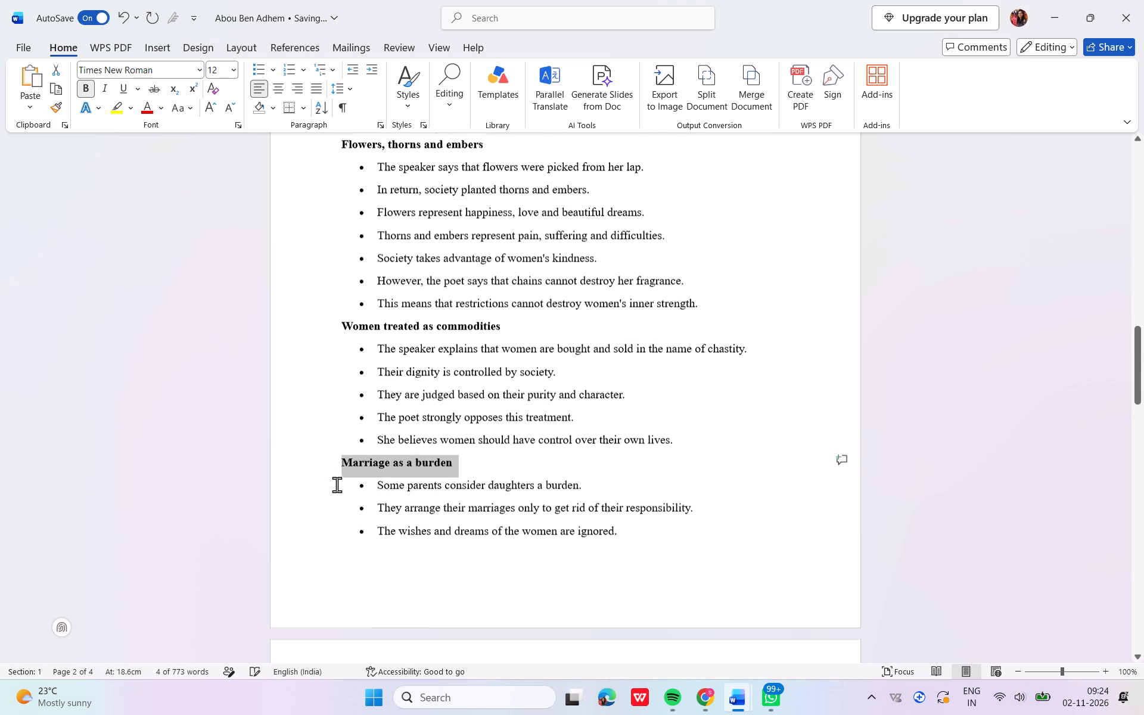
pyautogui.scroll(-3, 337, 484)
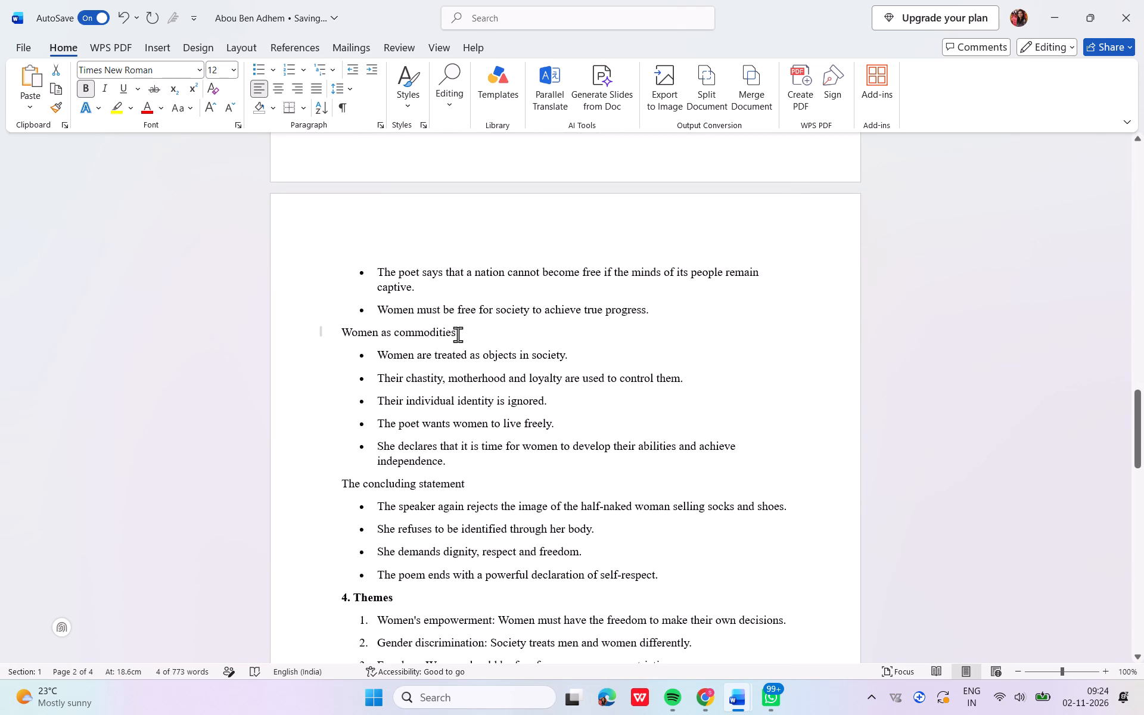
pyautogui.moveTo(458, 334); pyautogui.dragTo(312, 341)
pyautogui.hotkey('ctrl', 'b')
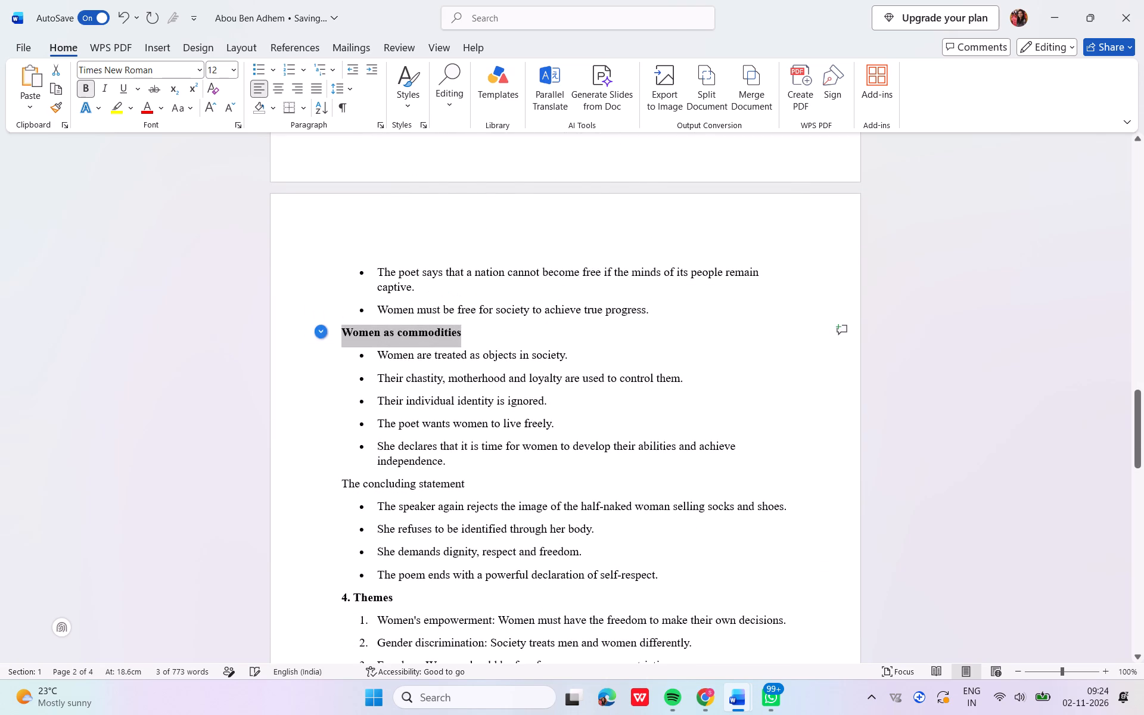
# Make the subheading "The concluding statement" above the "4. Themes" section bold.
pyautogui.scroll(-1, 312, 341)
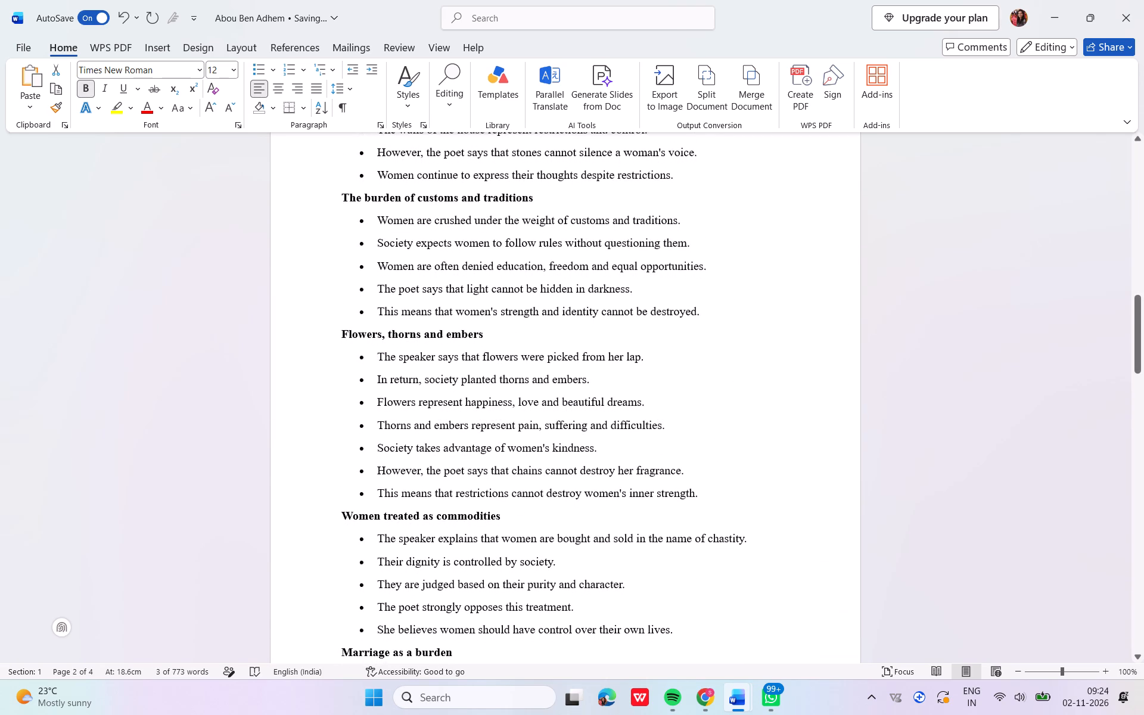
pyautogui.scroll(-1, 312, 341)
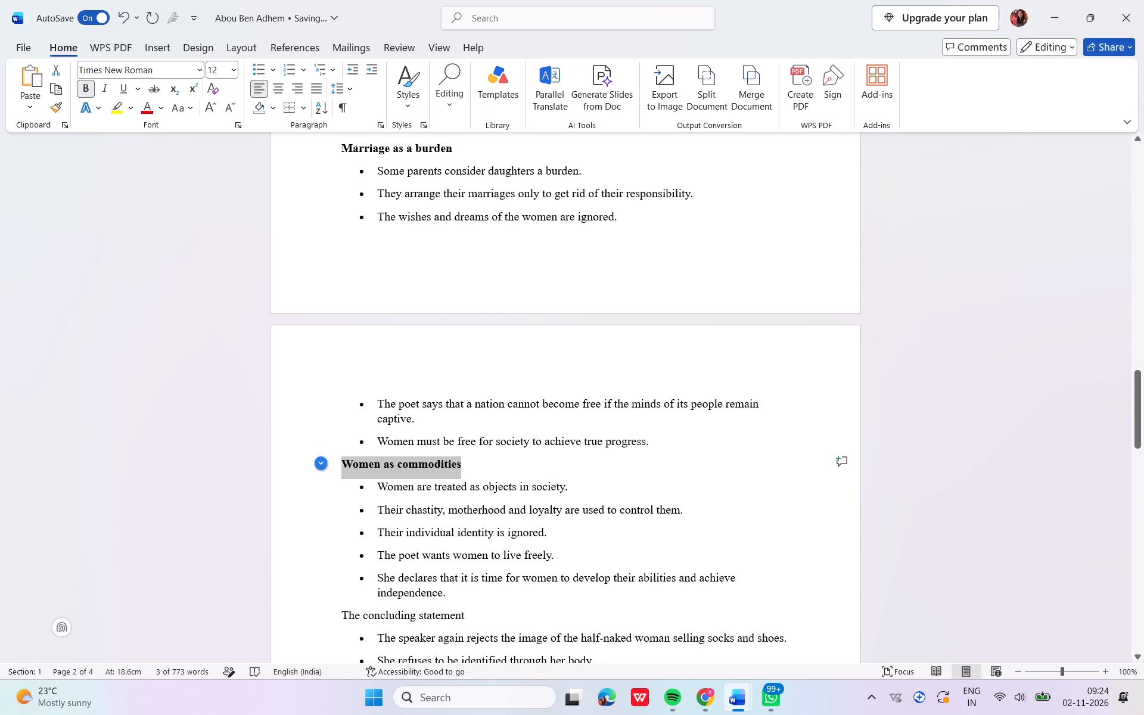
pyautogui.scroll(-1, 312, 341)
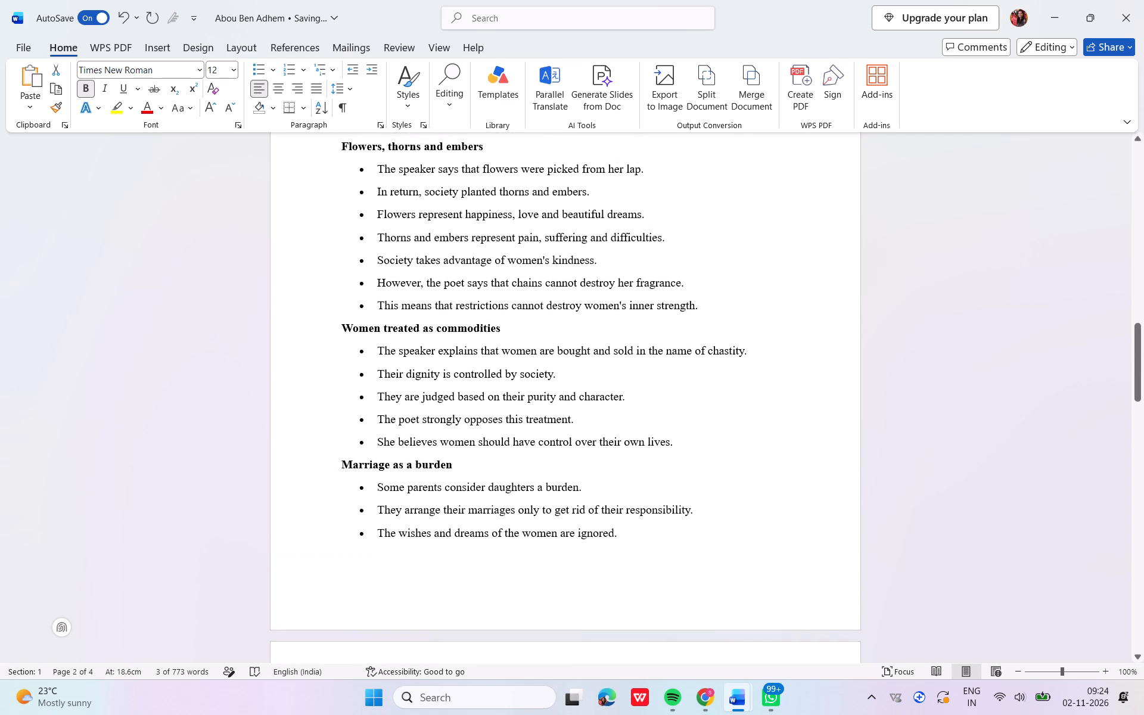
pyautogui.scroll(-1, 312, 341)
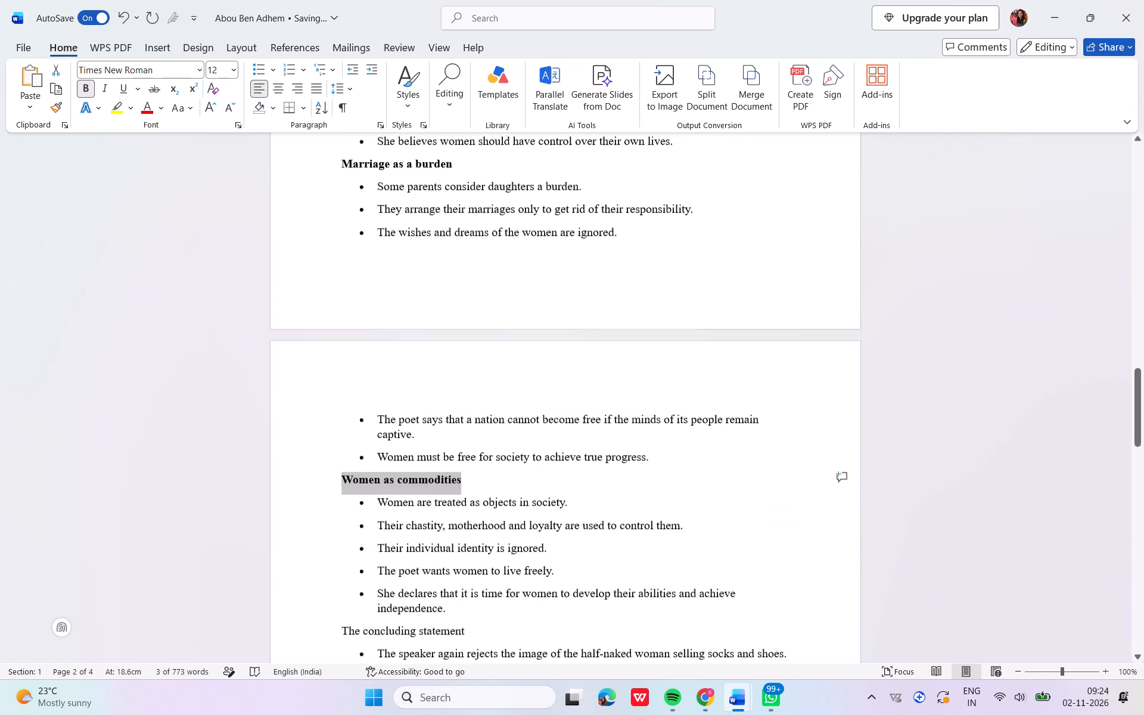
pyautogui.scroll(-1, 312, 341)
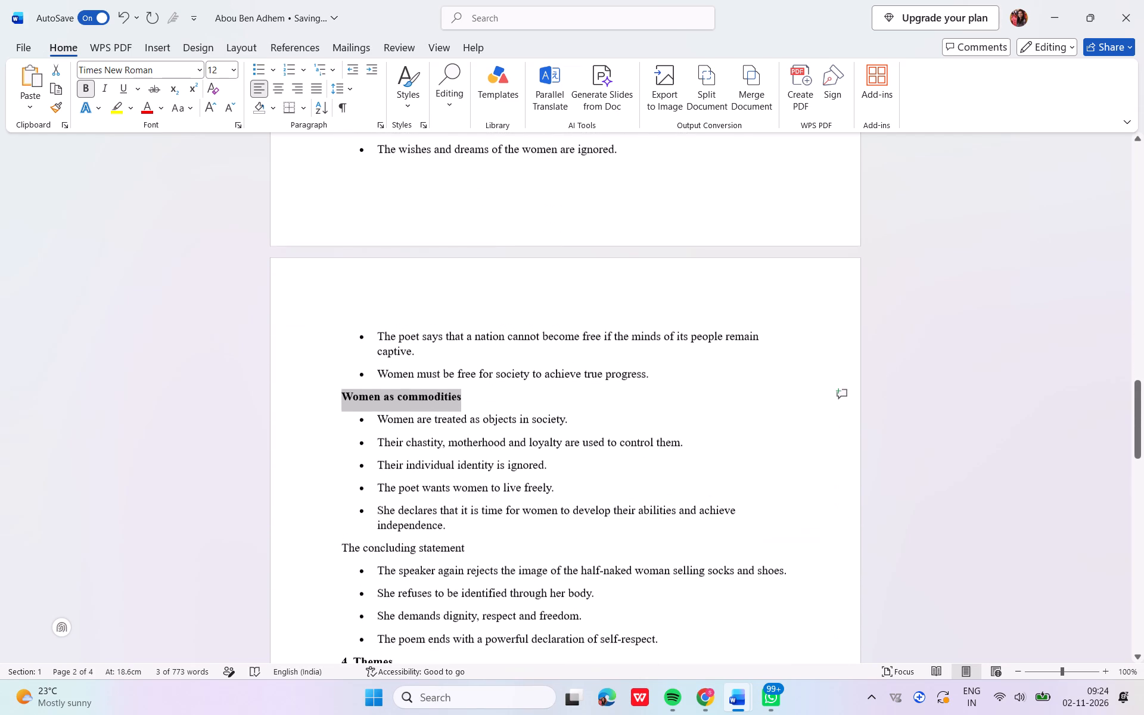
pyautogui.scroll(-2, 312, 341)
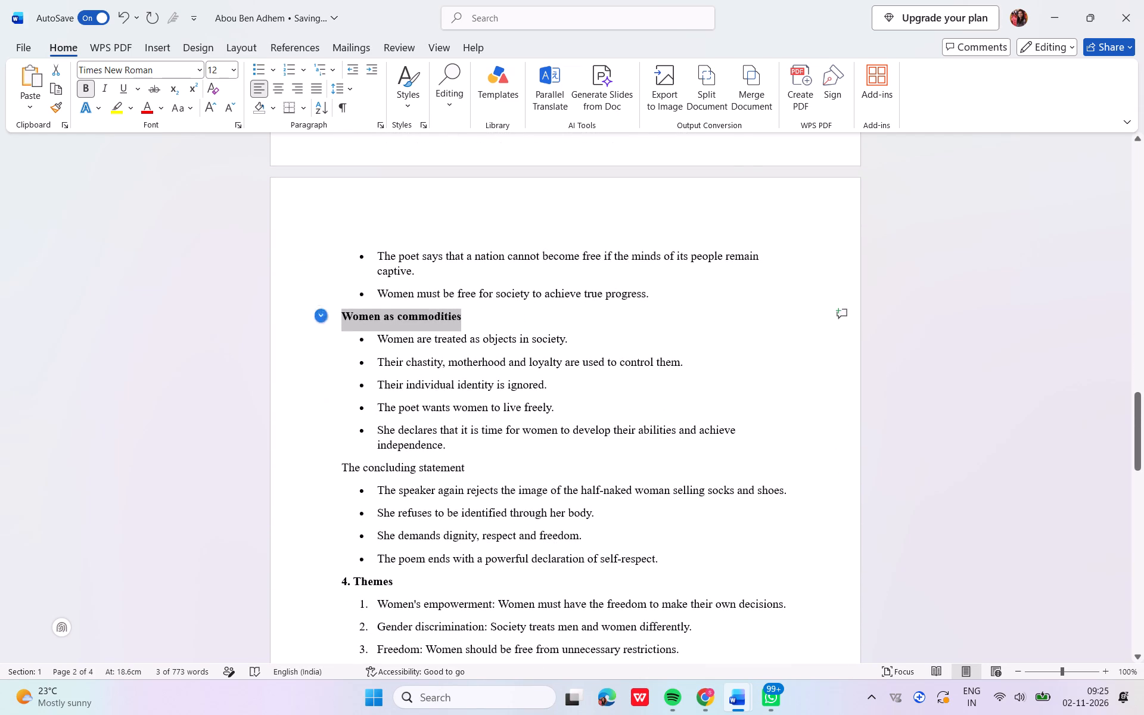
pyautogui.scroll(-1, 312, 341)
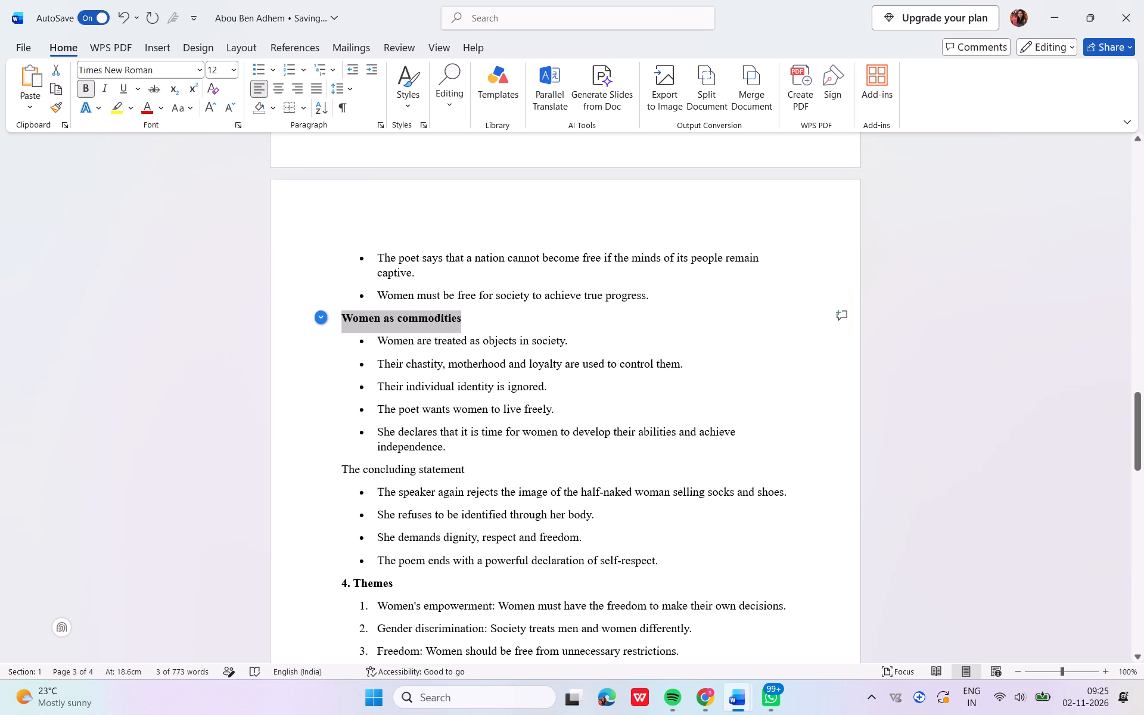
pyautogui.scroll(-1, 312, 341)
pyautogui.scroll(3, 481, 493)
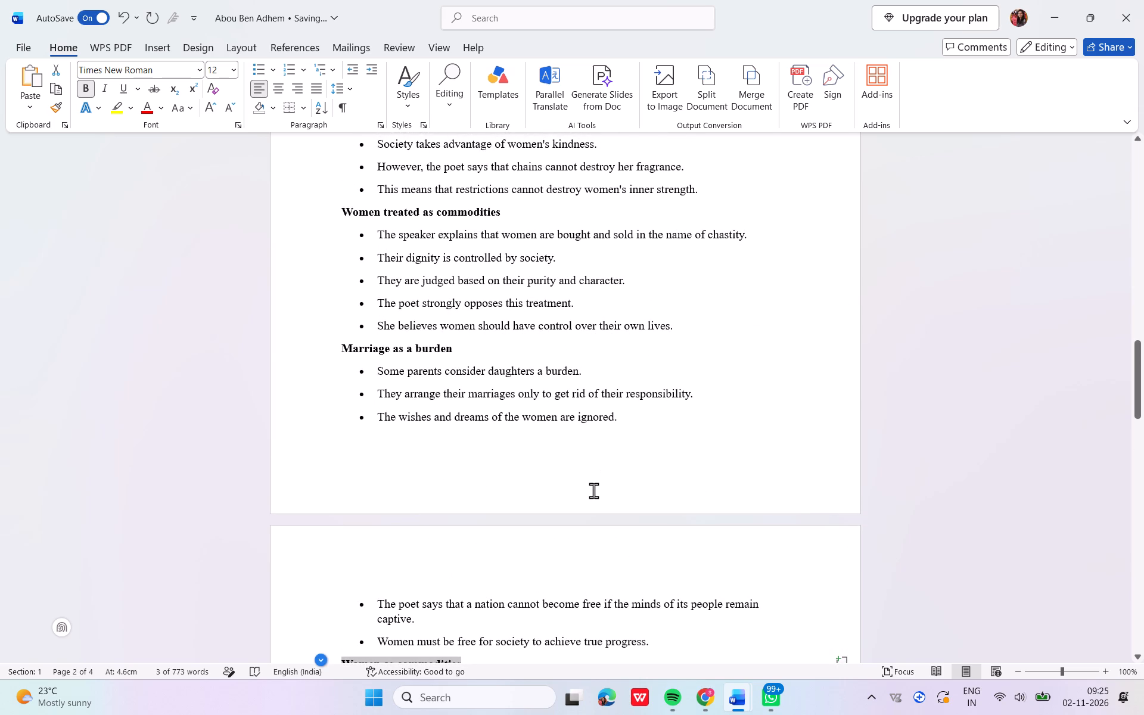
pyautogui.scroll(-1, 593, 490)
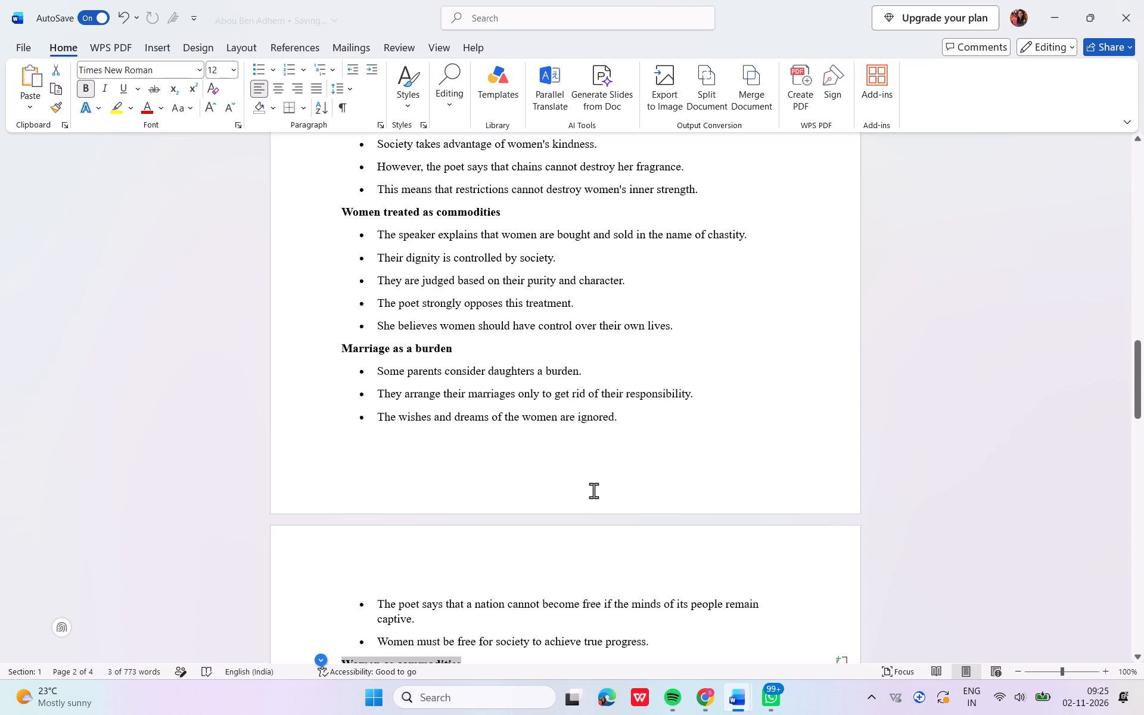
pyautogui.scroll(-1, 593, 490)
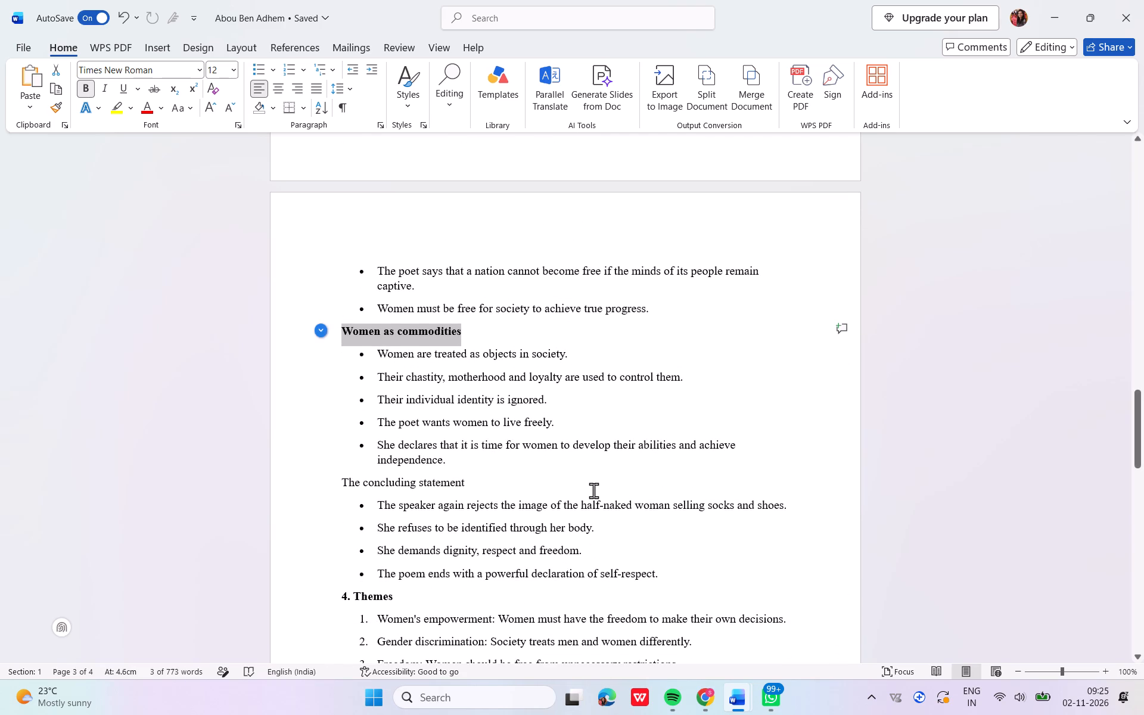
pyautogui.scroll(-1, 593, 490)
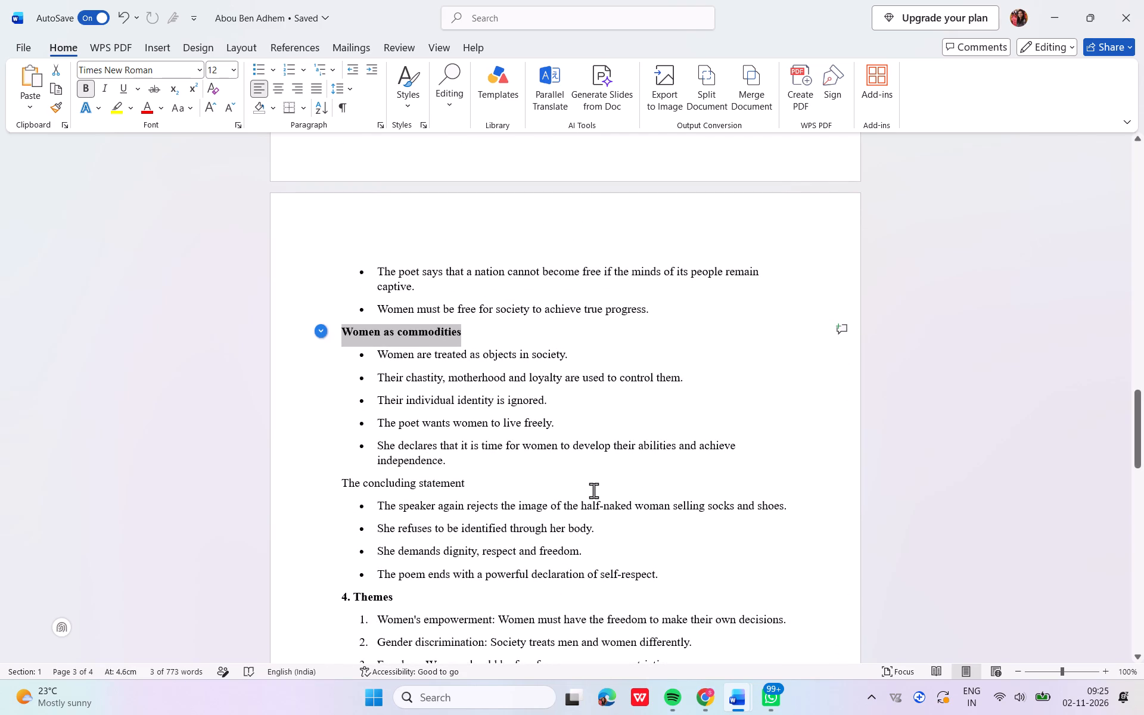
pyautogui.scroll(-2, 593, 490)
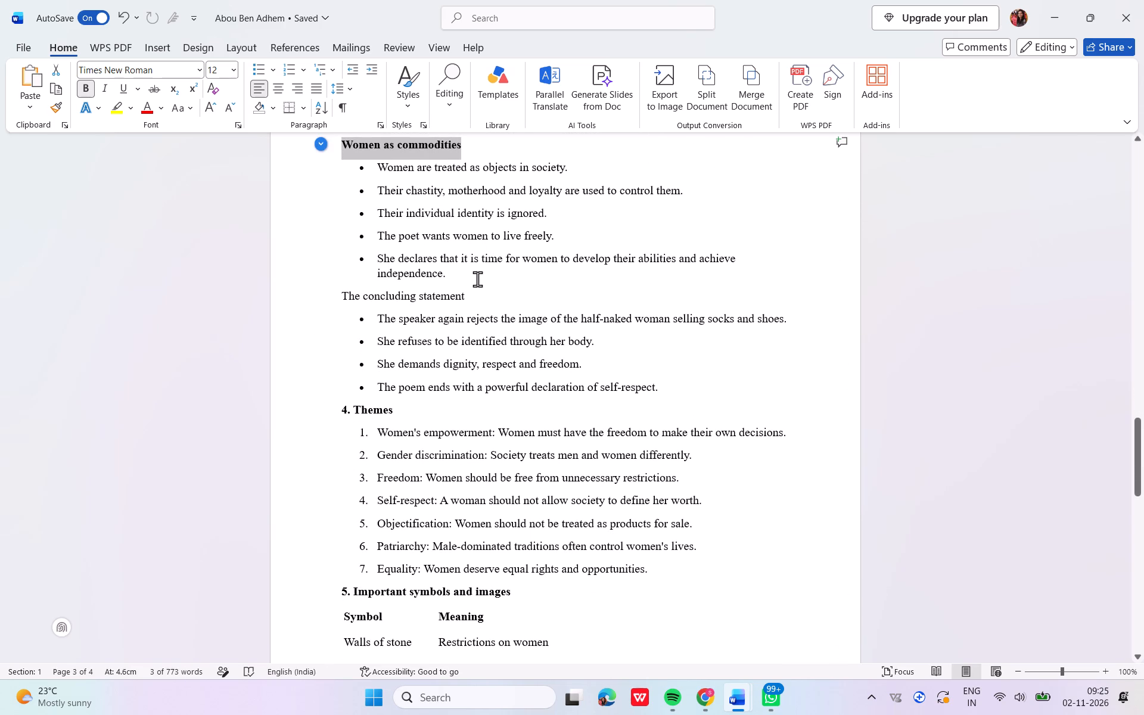
pyautogui.moveTo(474, 289); pyautogui.dragTo(334, 302)
pyautogui.hotkey('ctrl', 'b')
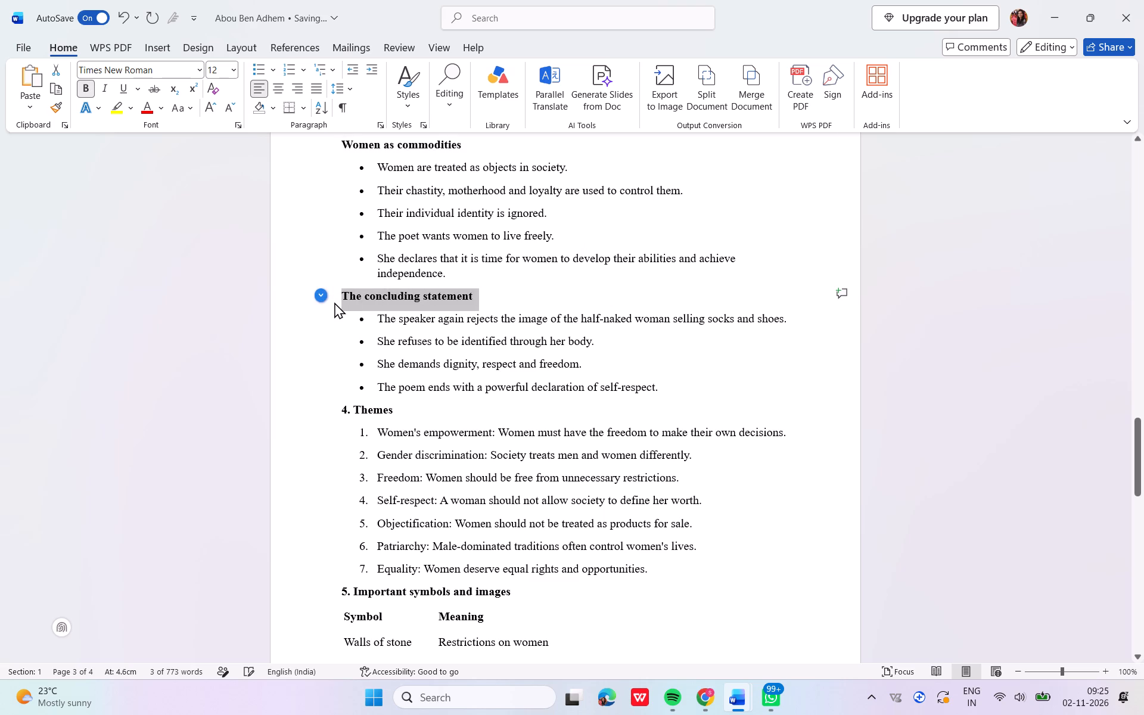
# Start exporting the finished notes as a PDF document and choose the Downloads folder as the destination.
pyautogui.scroll(-2, 472, 458)
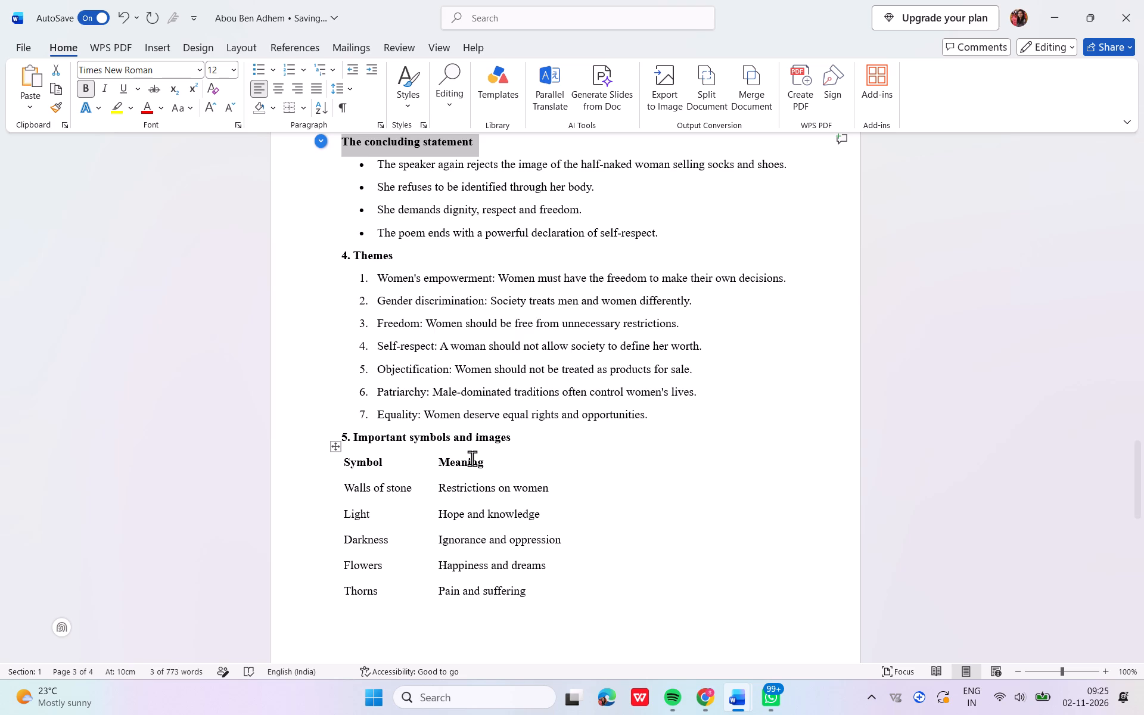
pyautogui.scroll(-1, 472, 458)
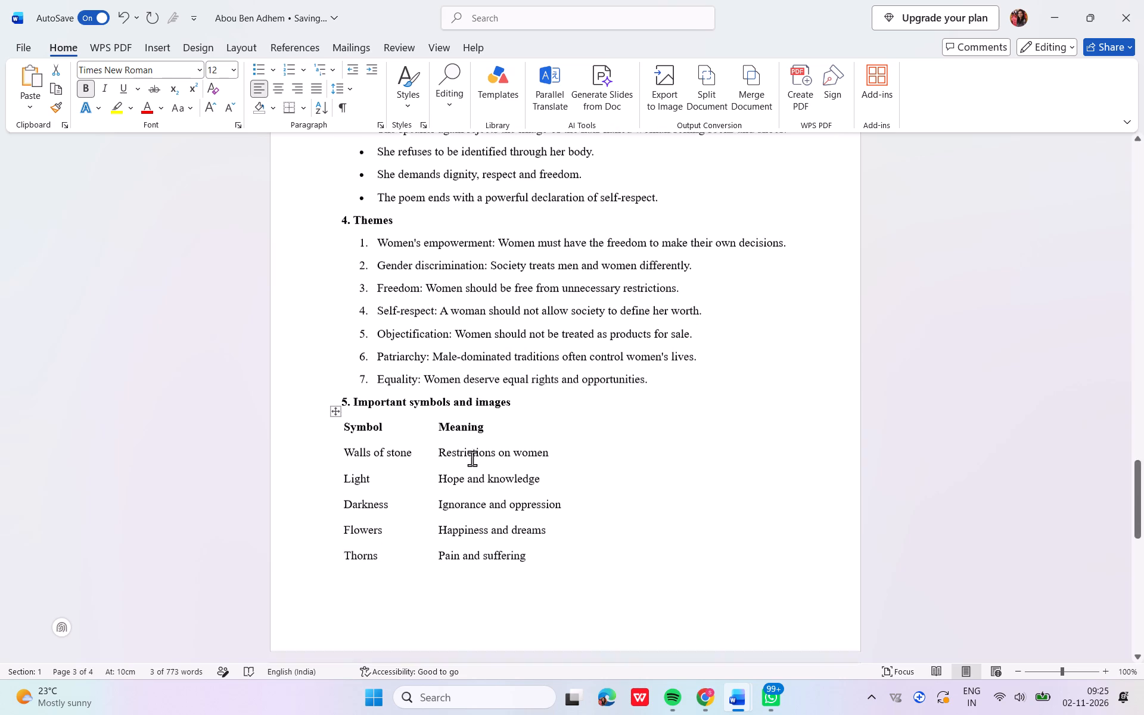
pyautogui.scroll(-2, 472, 458)
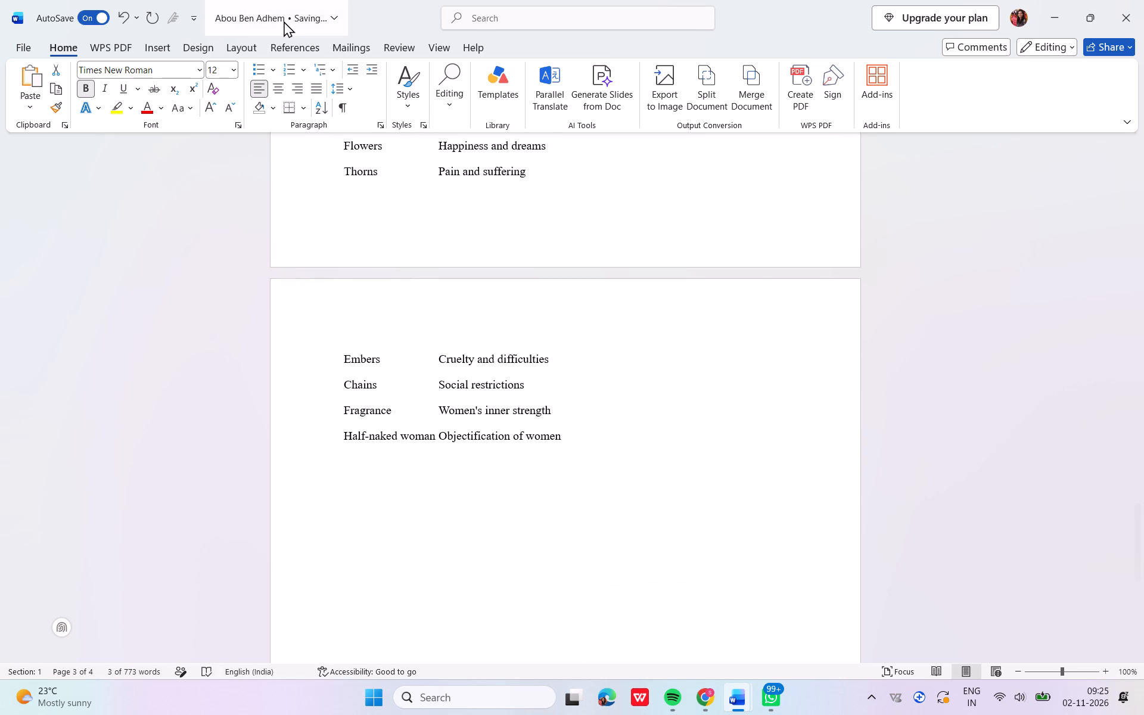
pyautogui.click(24, 42)
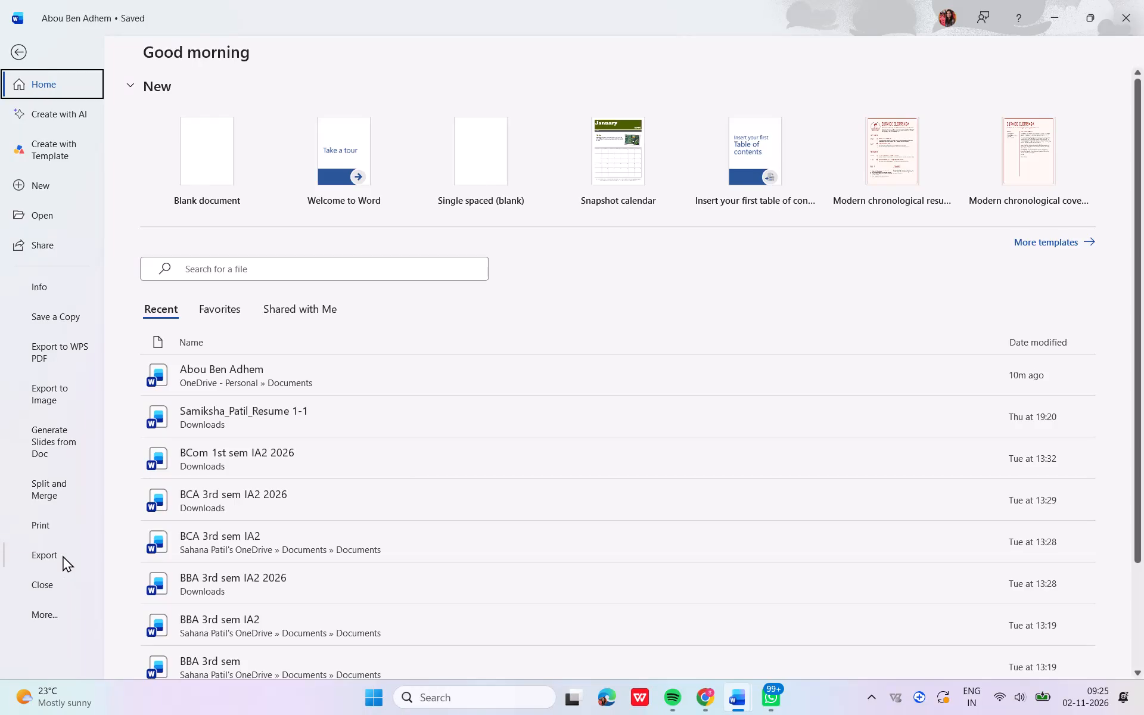
pyautogui.click(63, 555)
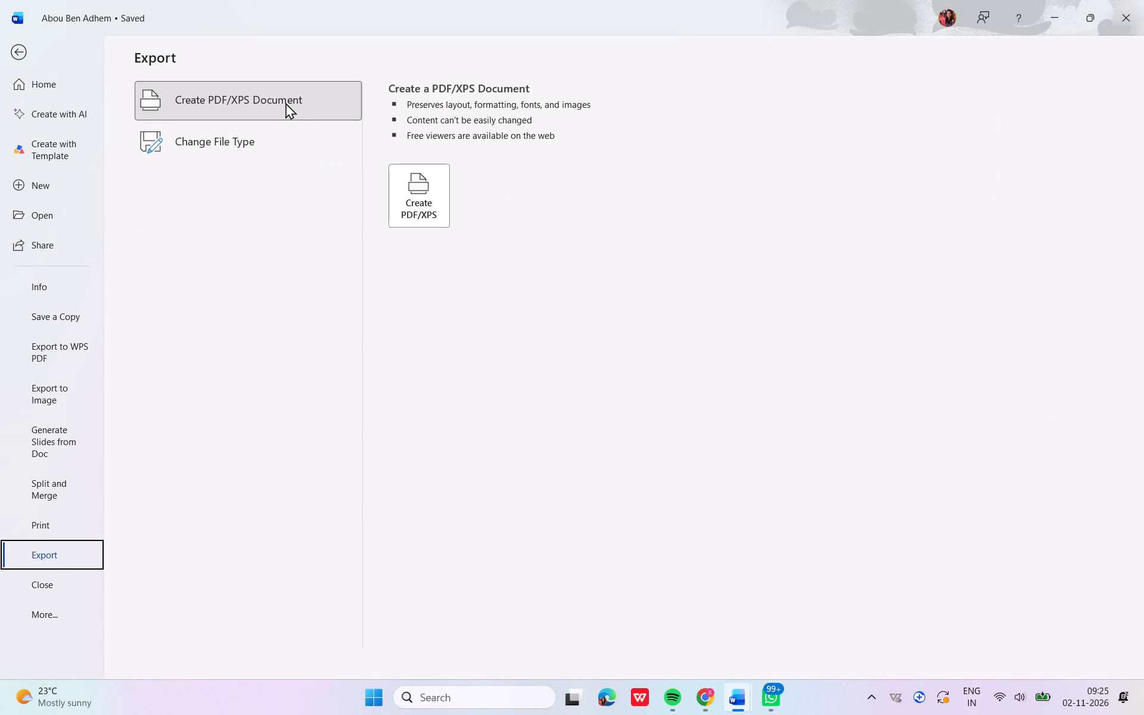
pyautogui.doubleClick(285, 102)
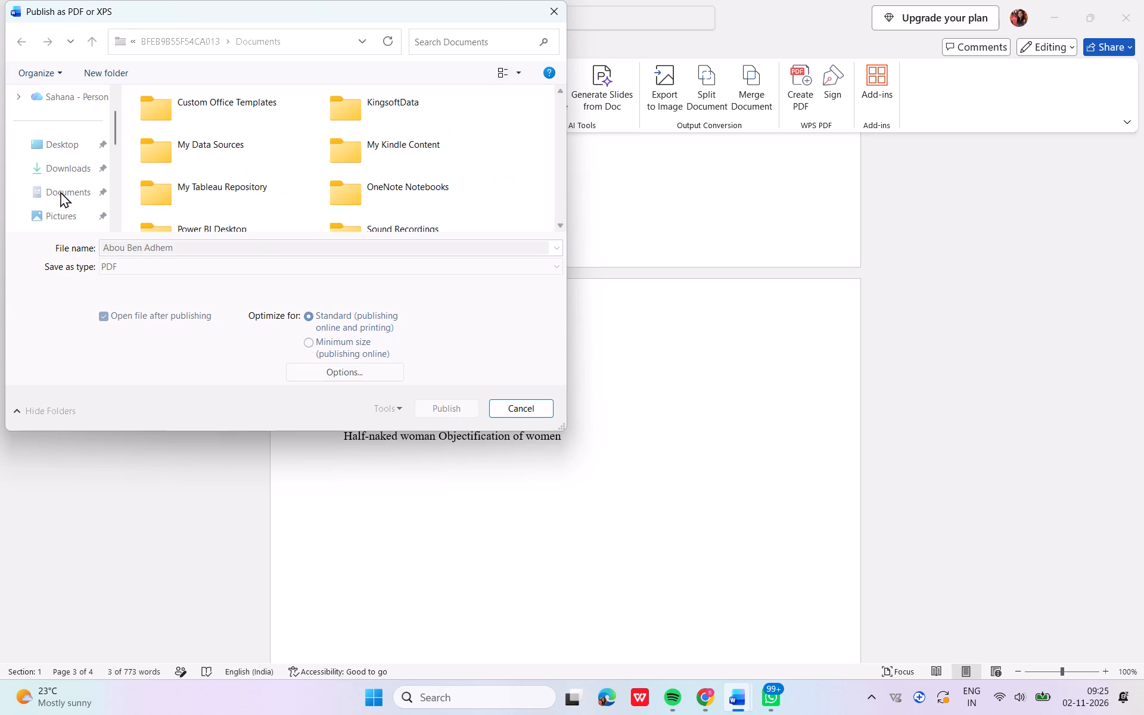
pyautogui.click(66, 167)
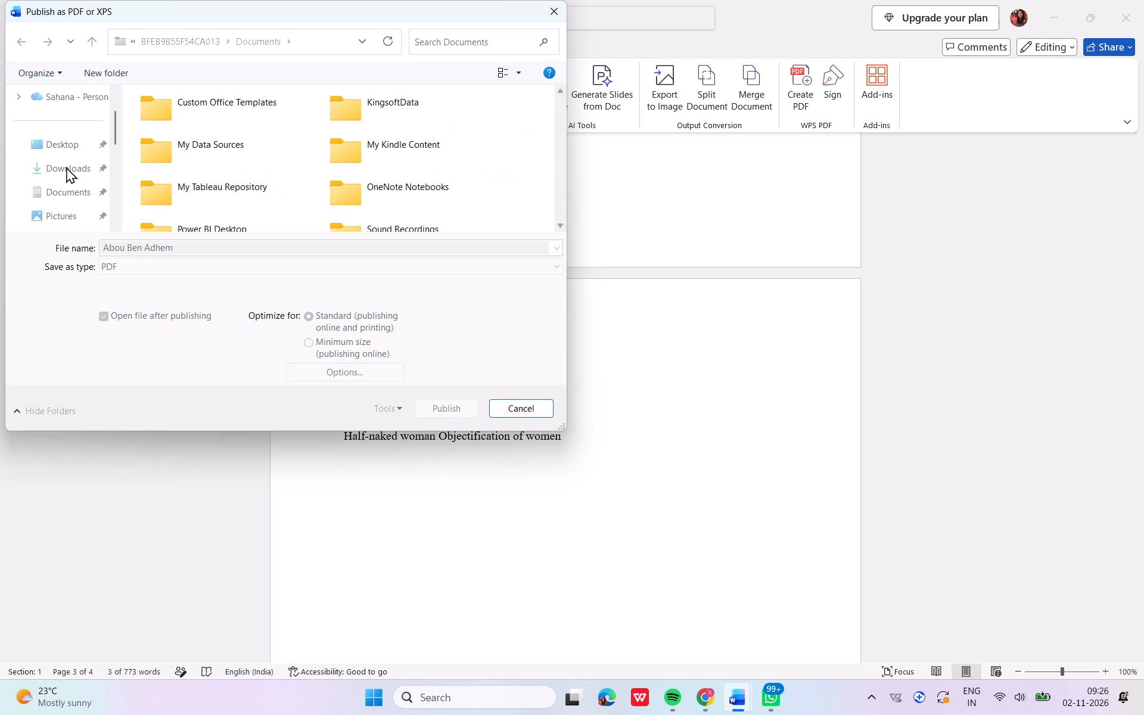
pyautogui.click(66, 167)
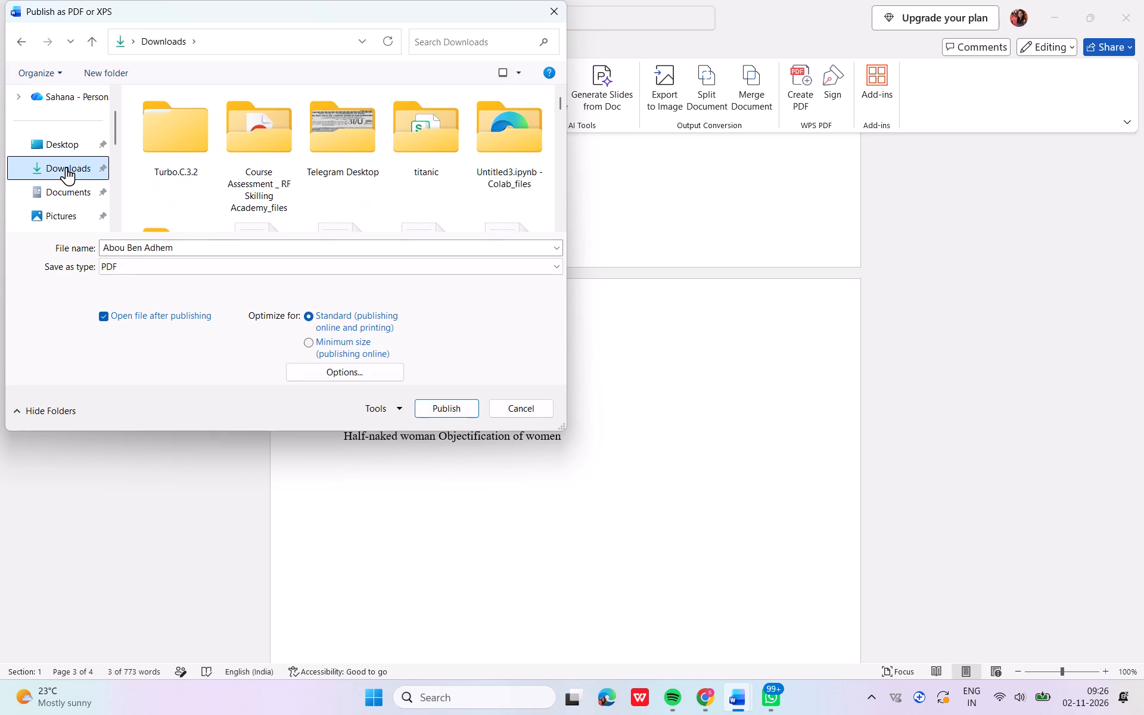
# Name the PDF "I am not that Woman." and publish it.
pyautogui.click(236, 247)
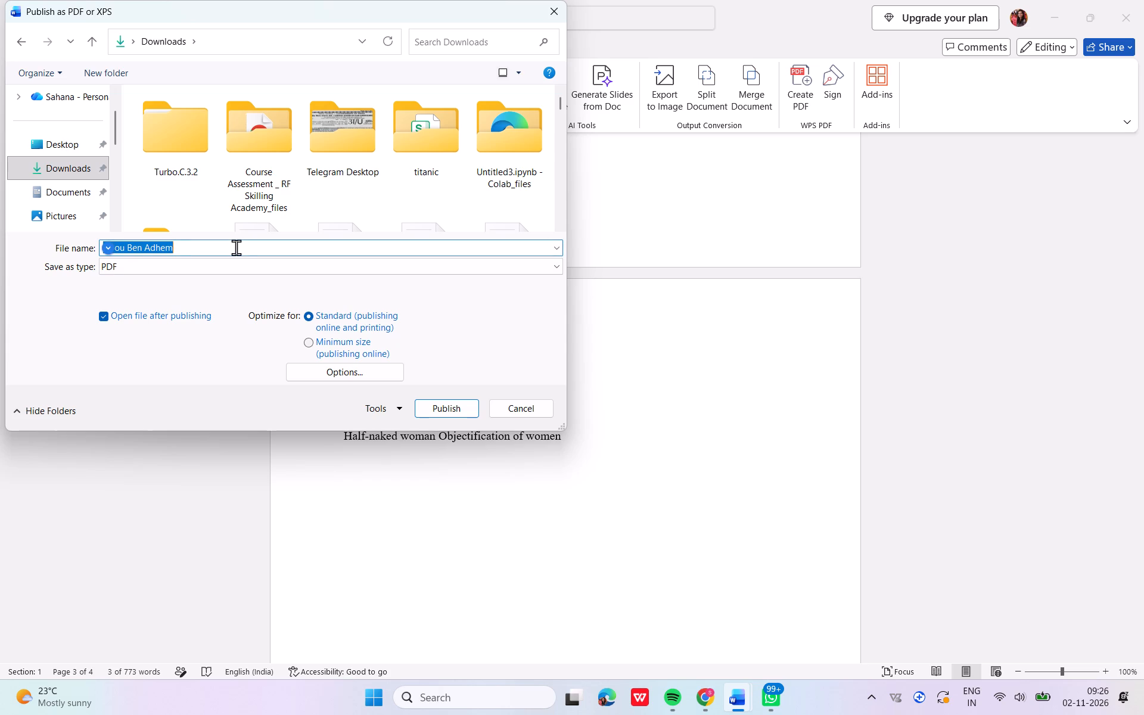
pyautogui.press('i')
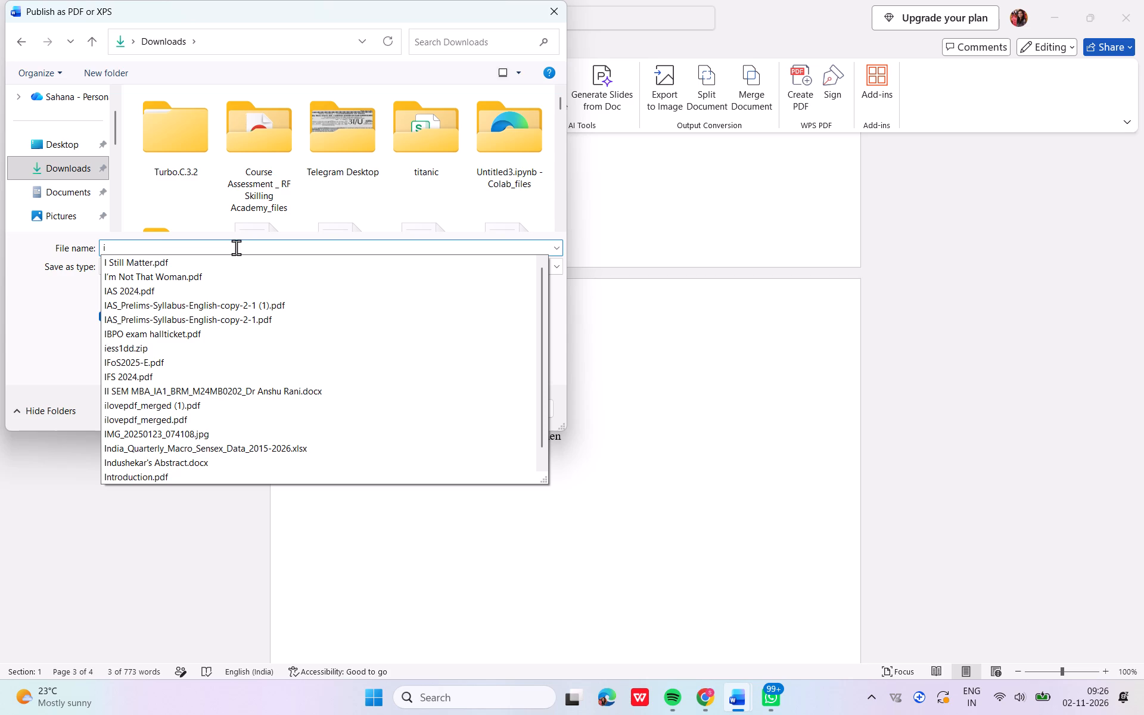
pyautogui.press('BackSpace')
pyautogui.write('I')
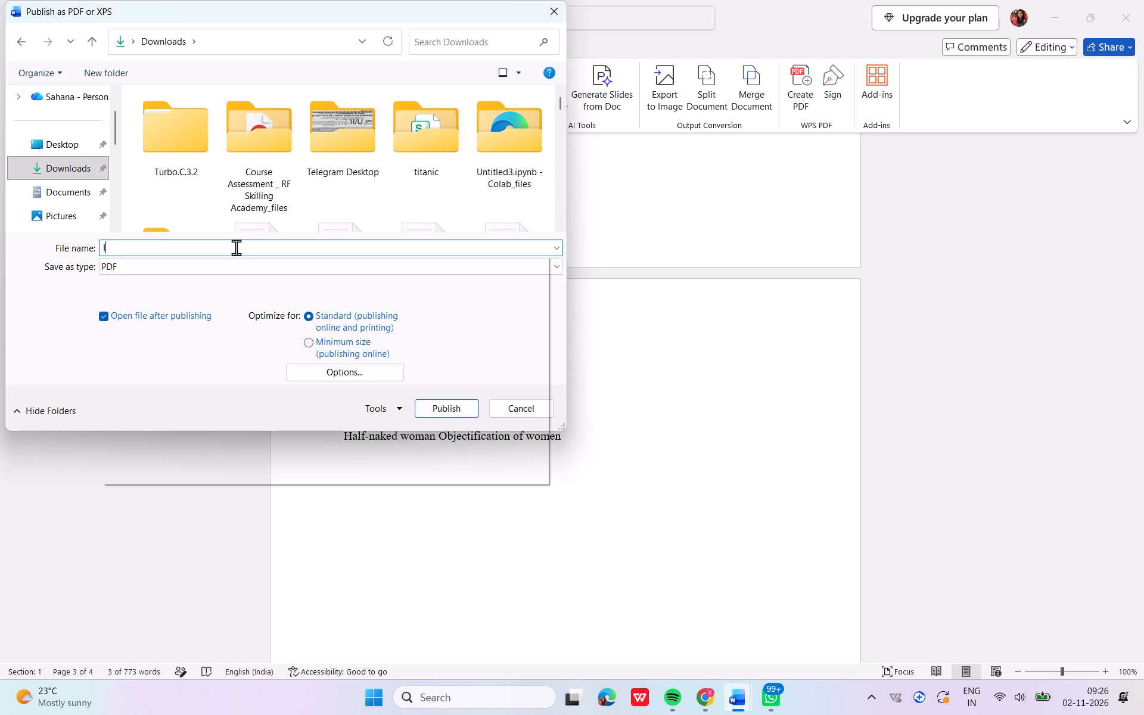
pyautogui.press('space')
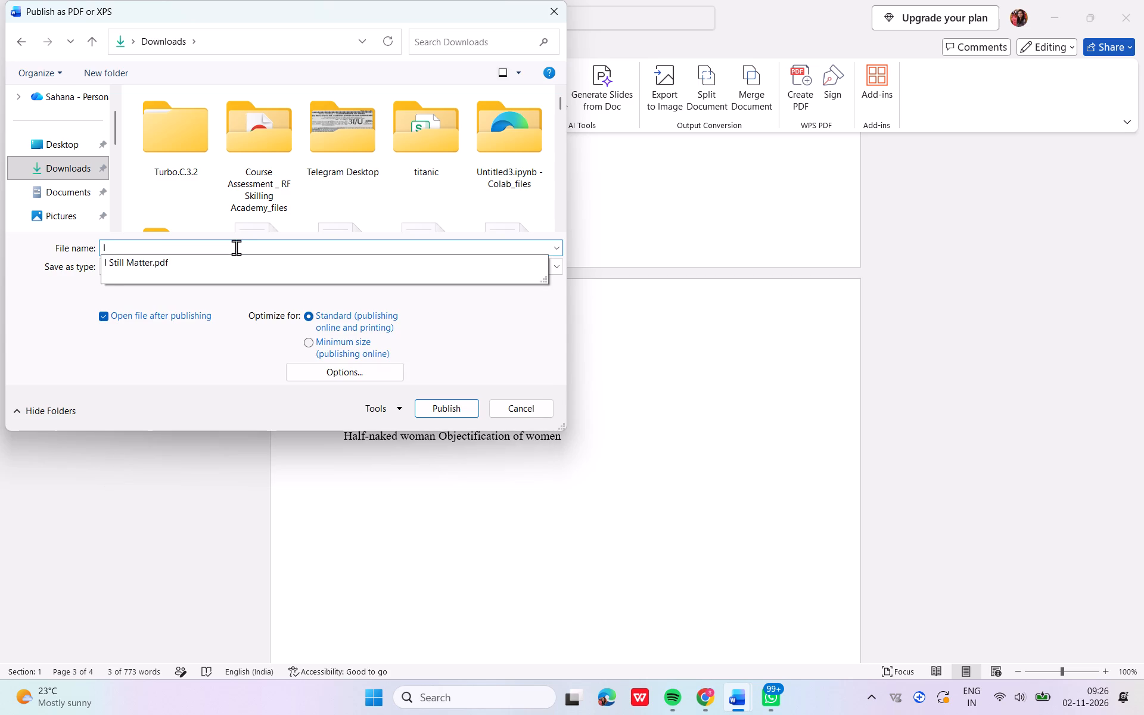
pyautogui.write('am')
pyautogui.press('space')
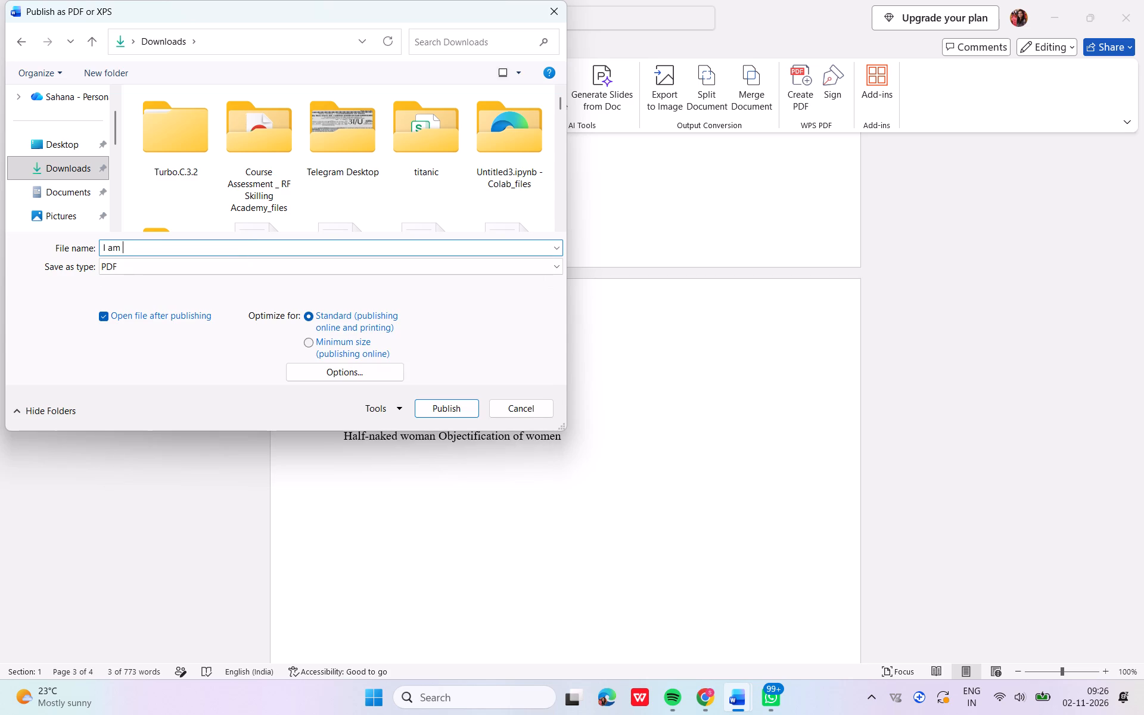
pyautogui.press('n')
pyautogui.write('ot that')
pyautogui.press('space')
pyautogui.press('w')
pyautogui.write('oman')
pyautogui.press('.')
pyautogui.click(453, 409)
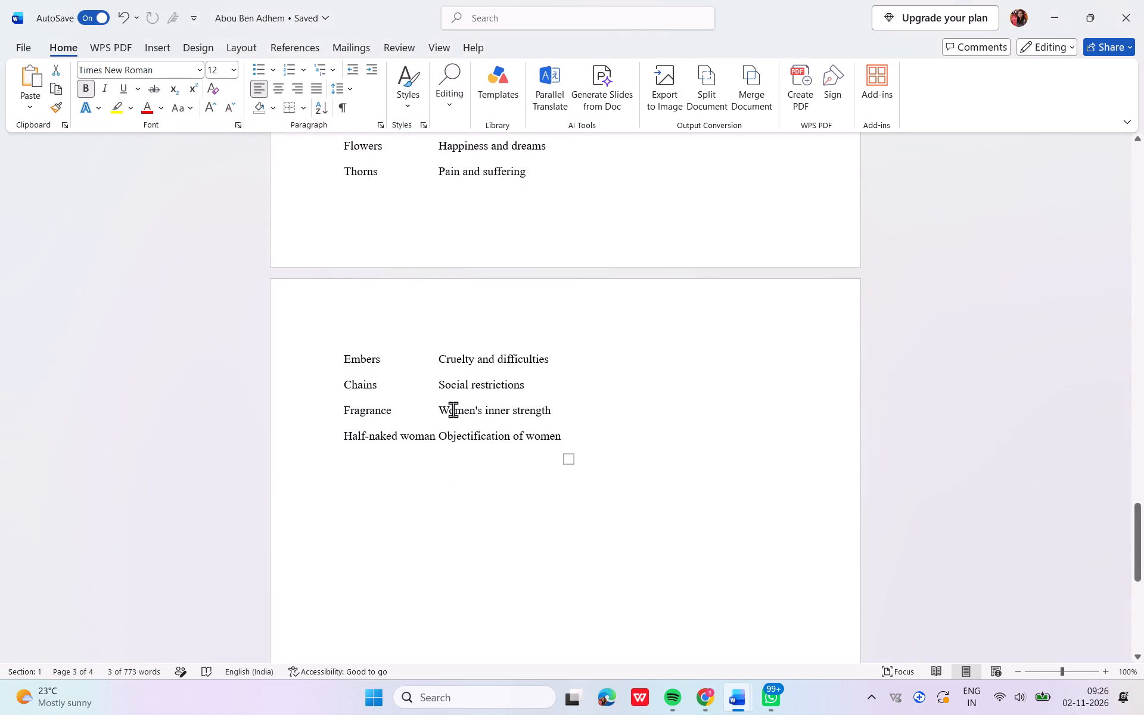
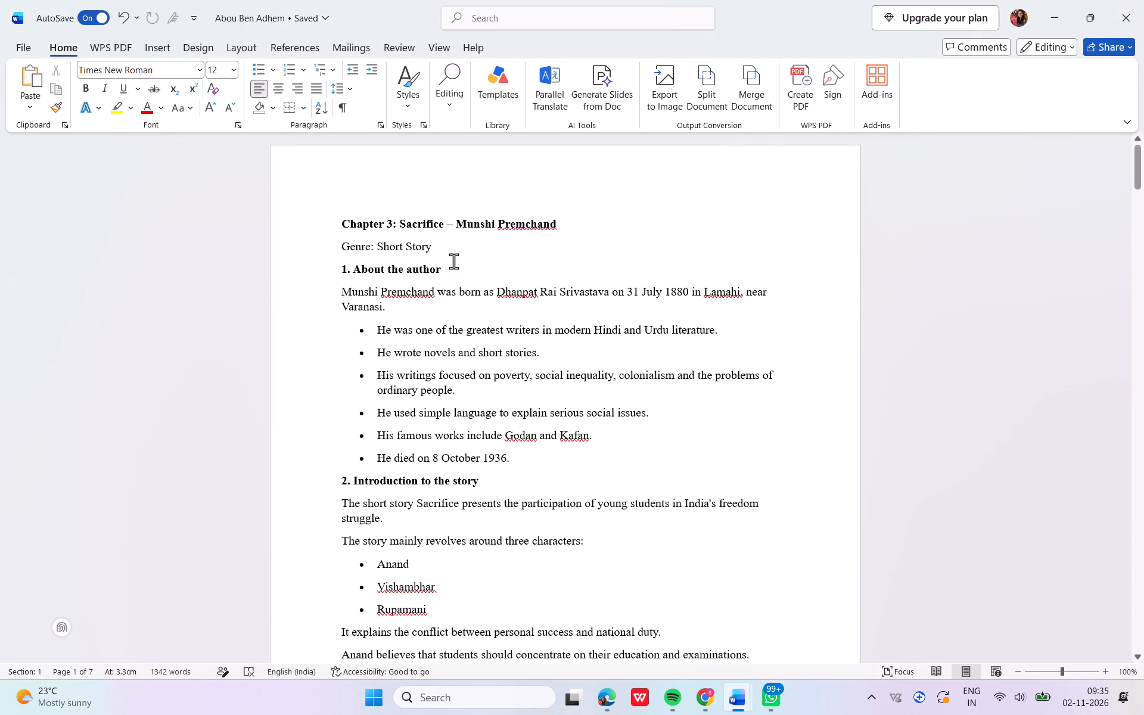
pyautogui.click(458, 246)
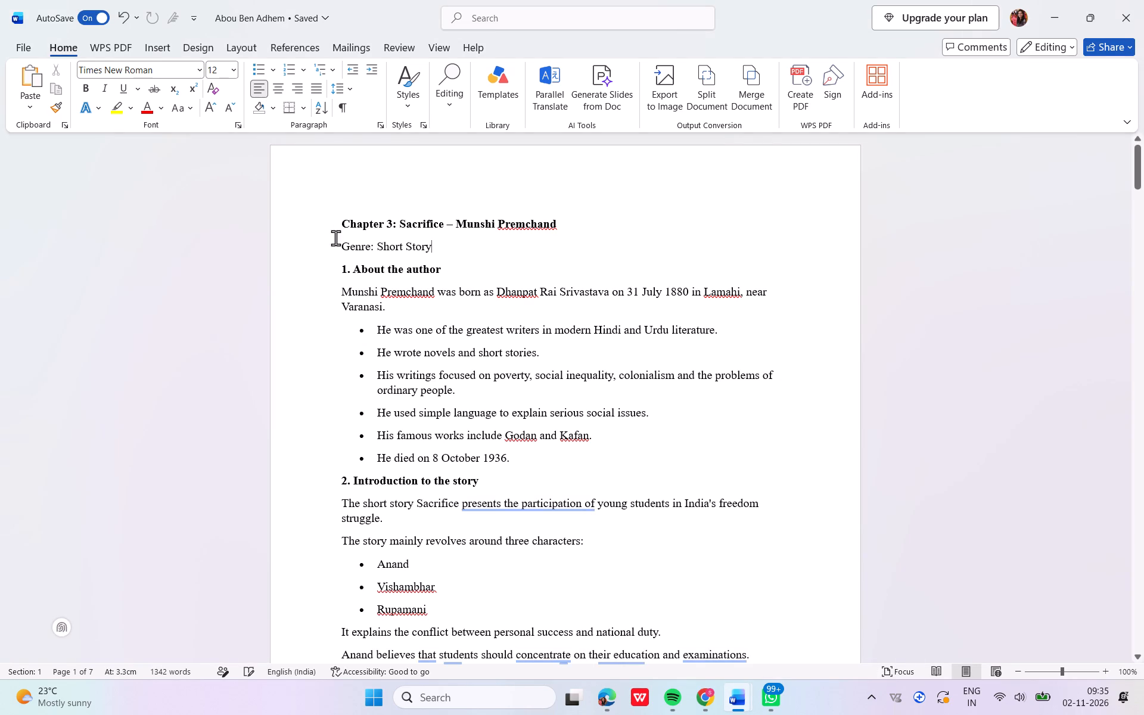
pyautogui.click(343, 243)
pyautogui.press('BackSpace')
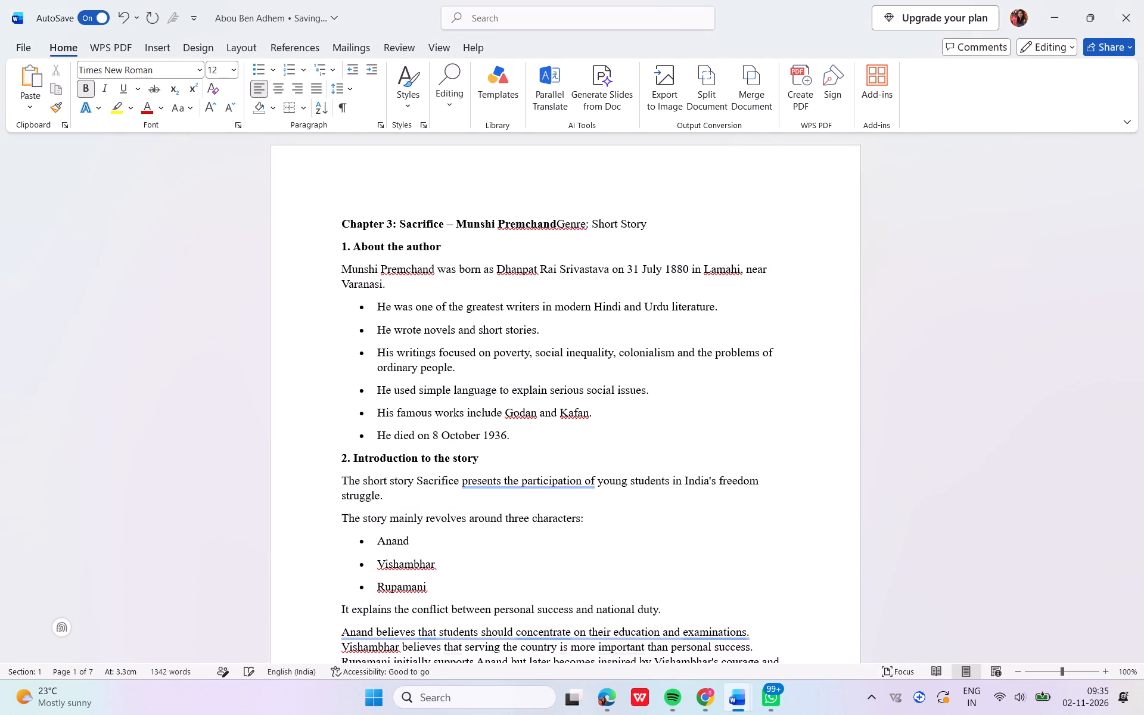
pyautogui.press('space')
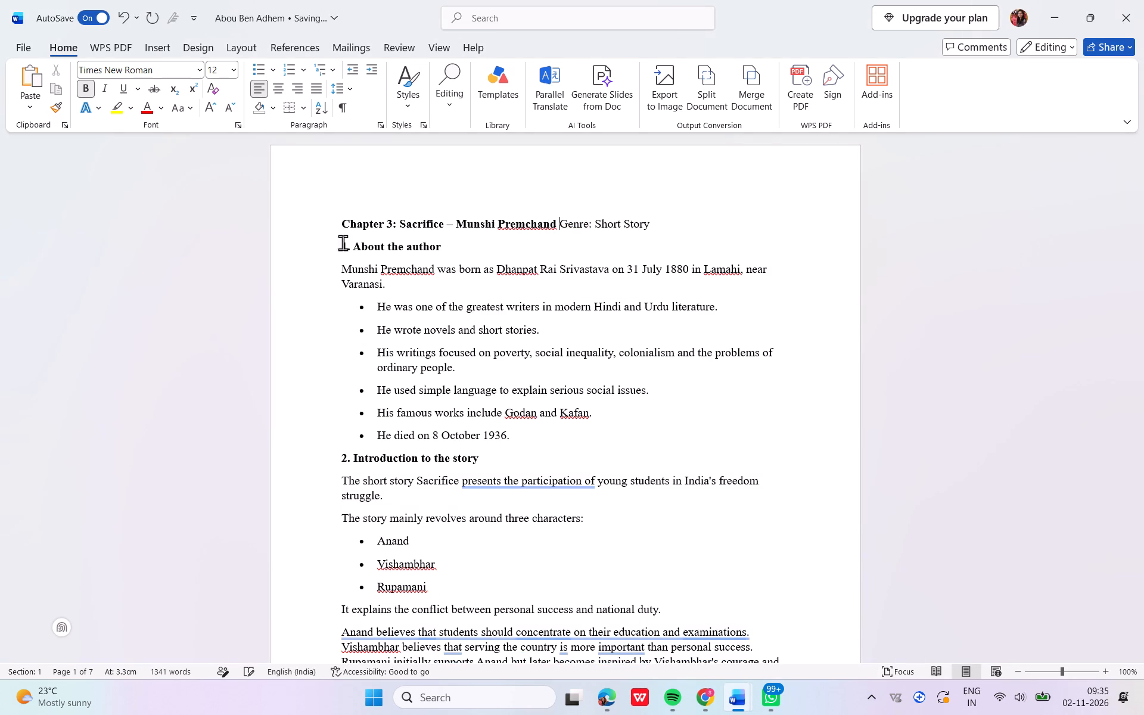
pyautogui.write('(')
pyautogui.press('Right')
pyautogui.press('Right')
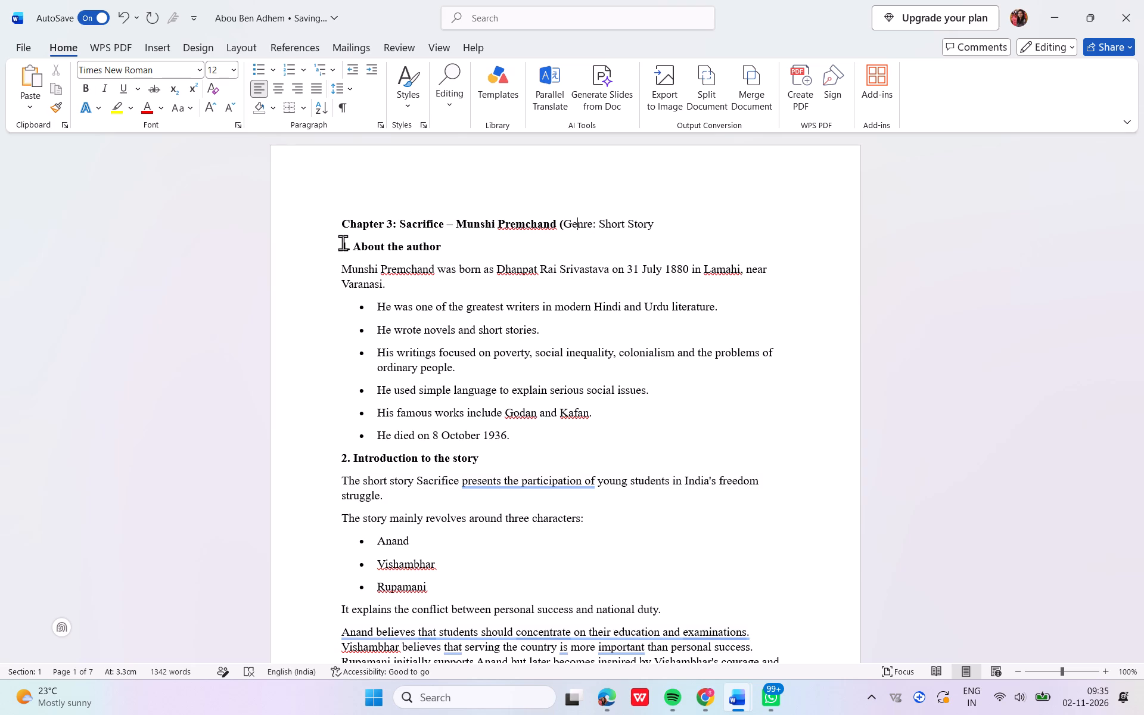
pyautogui.press('Right')
pyautogui.press('Right')
pyautogui.press('Right')
pyautogui.press('Right')
pyautogui.press('Right')
pyautogui.press('Right')
pyautogui.press('Right')
pyautogui.press('Right')
pyautogui.press('Right')
pyautogui.press('Right')
pyautogui.press('Right')
pyautogui.press('Right')
pyautogui.press('Right')
pyautogui.press('Right')
pyautogui.press('Right')
pyautogui.press('Right')
pyautogui.hotkey('shift', ')')
# Paste the copied message on a new line under the Chapter 3 title, followed by "All the Best!!" and a blank line.
pyautogui.press('Return')
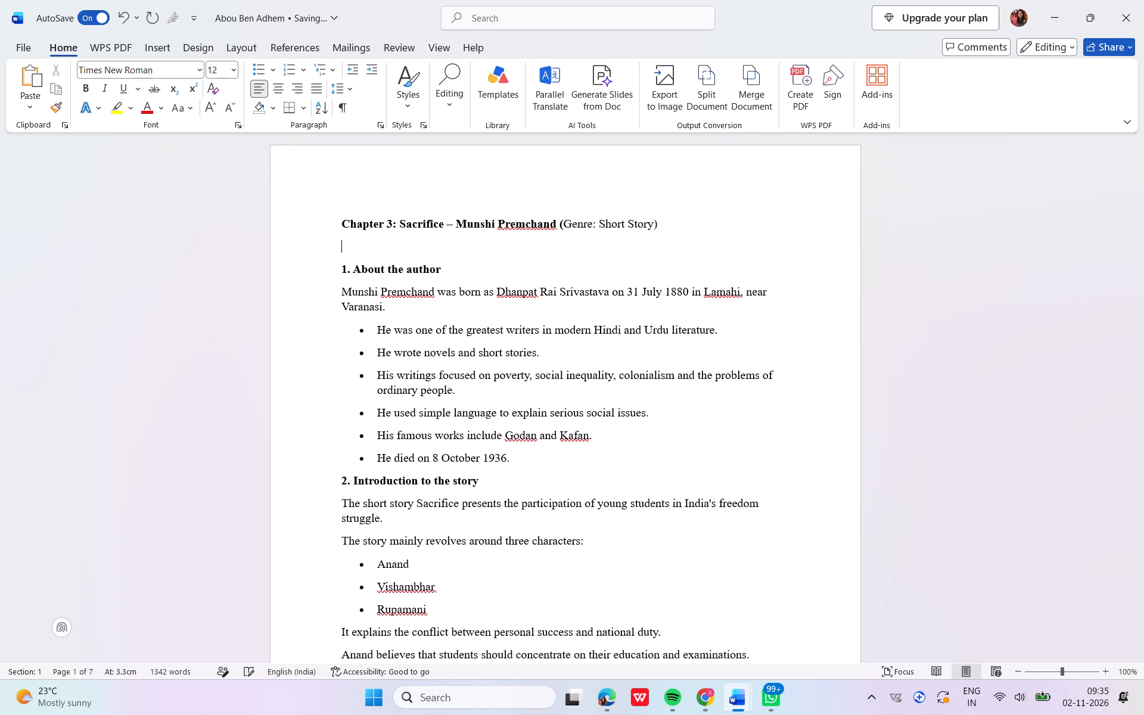
pyautogui.hotkey('ctrl', 'v')
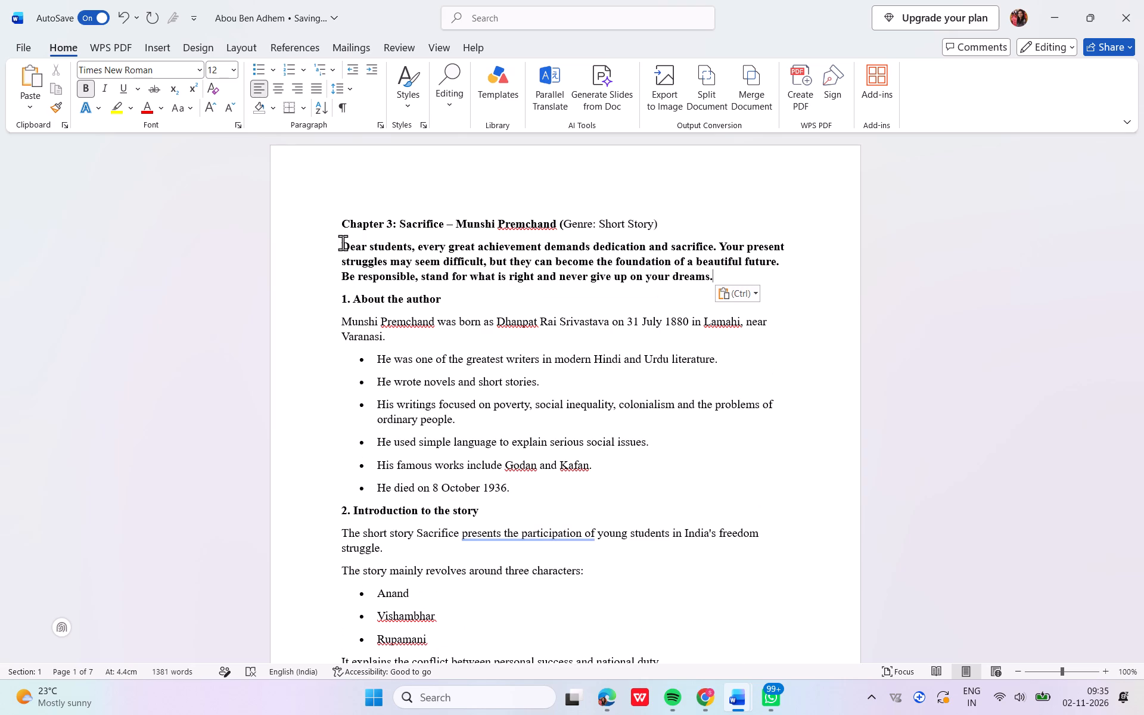
pyautogui.press('Return')
pyautogui.write('ll the')
pyautogui.press('space')
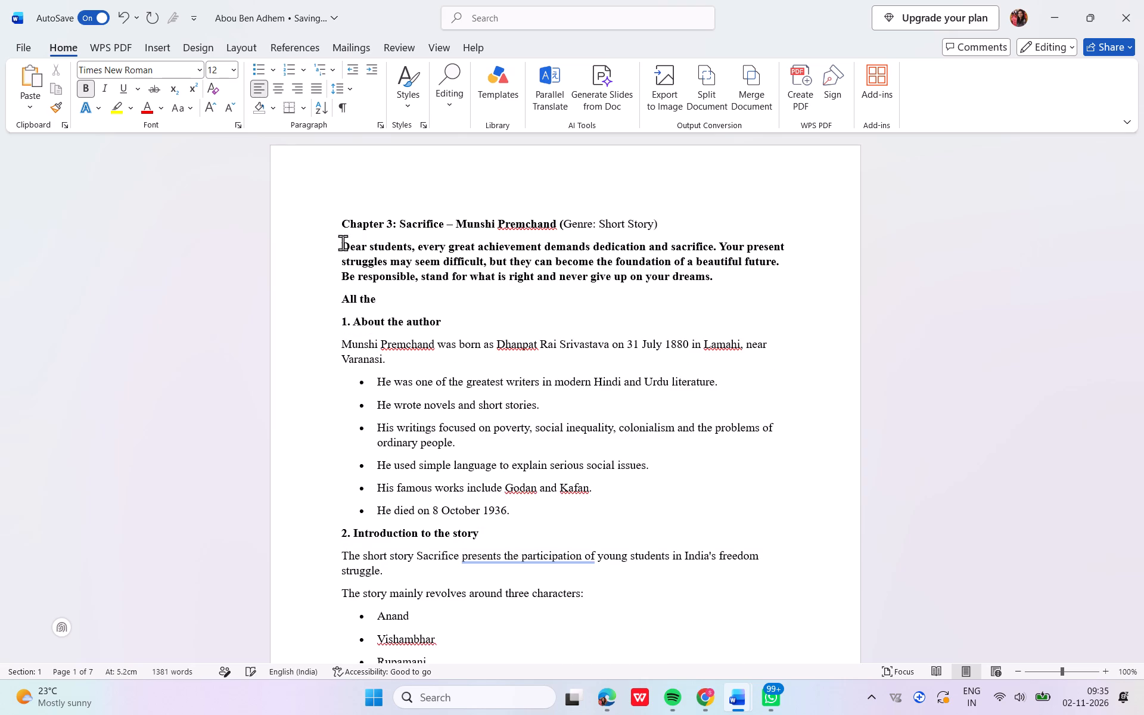
pyautogui.write('ea')
pyautogui.press('BackSpace')
pyautogui.write('st')
pyautogui.write('!!')
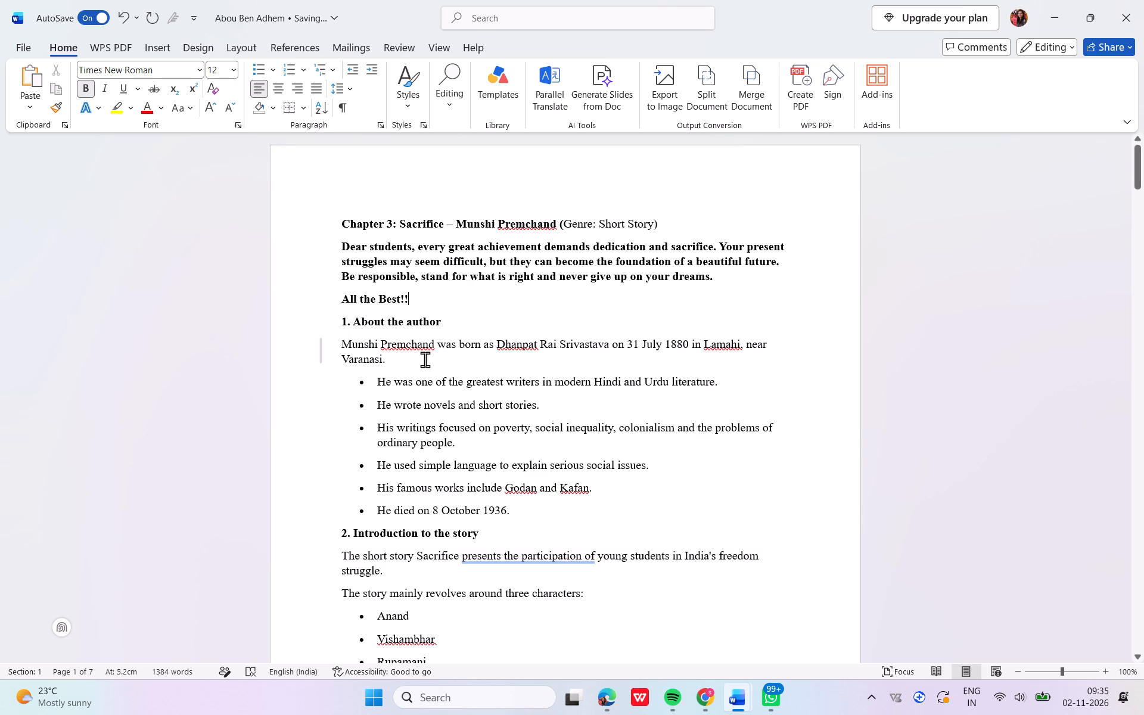
pyautogui.press('Return')
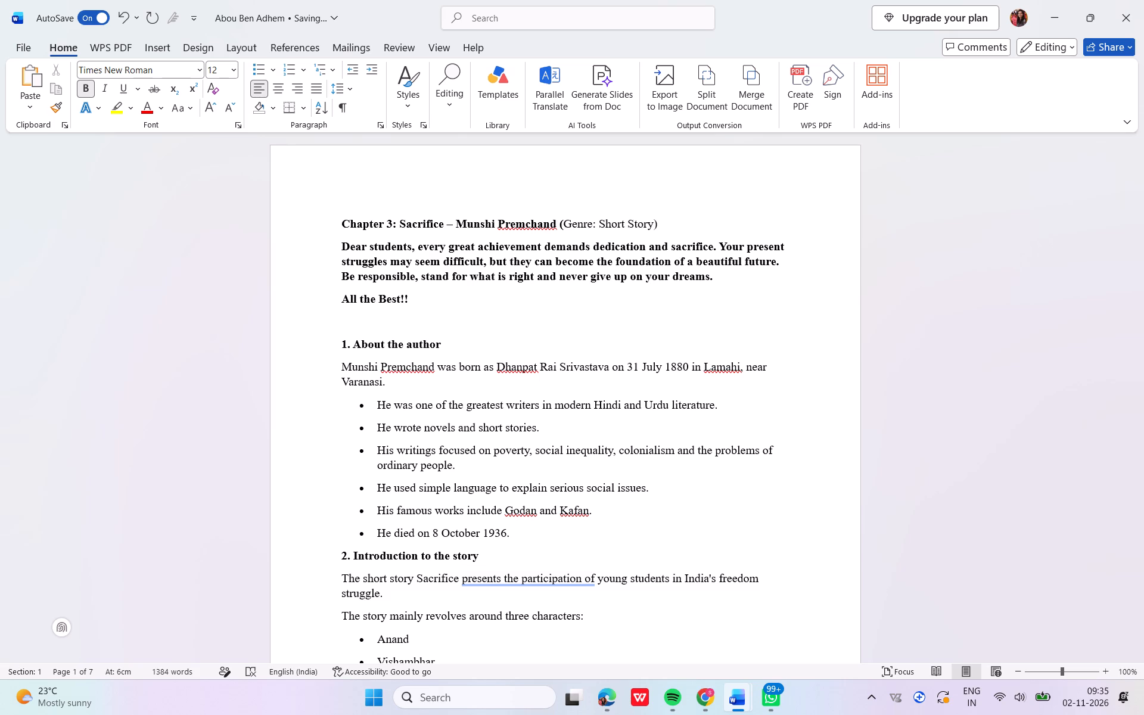
# Delete the "3. Detailed story explanation" heading above "Beginning of the story".
pyautogui.scroll(-1, 425, 359)
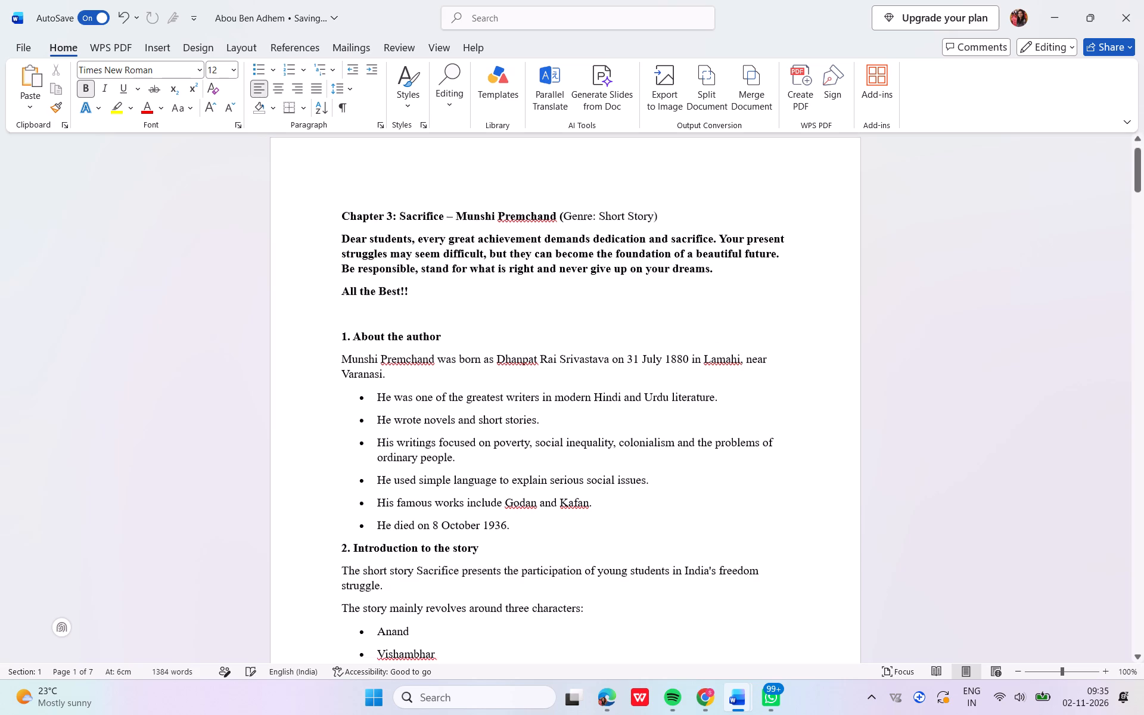
pyautogui.scroll(-1, 425, 359)
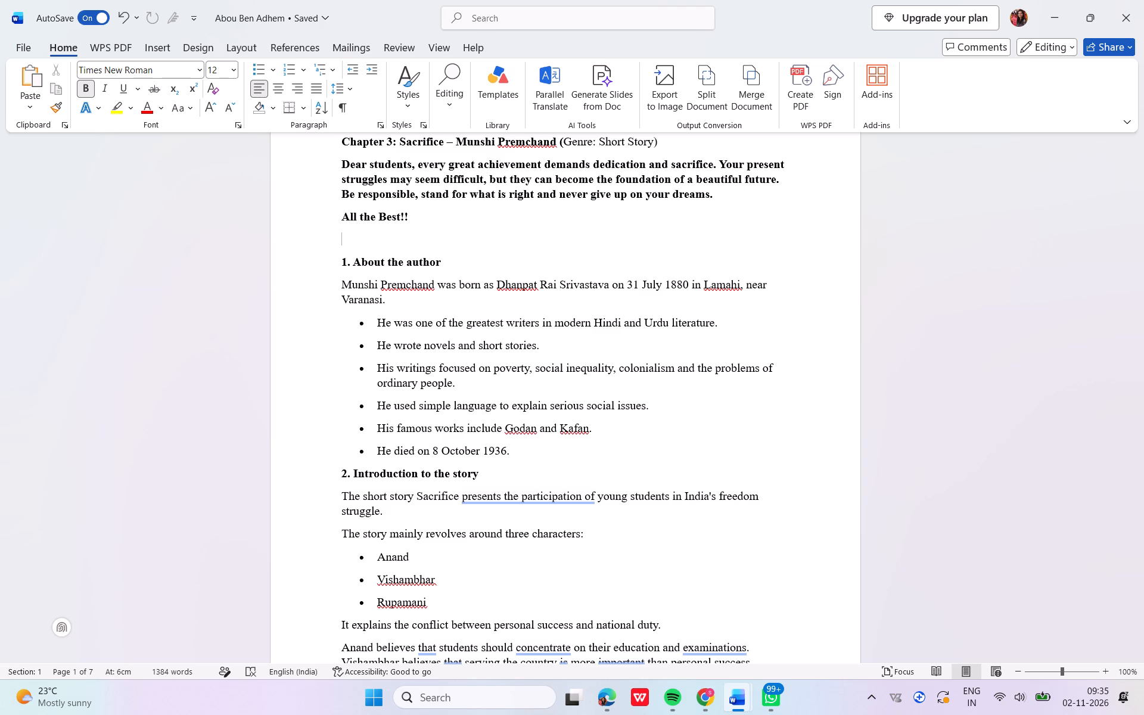
pyautogui.scroll(-1, 425, 359)
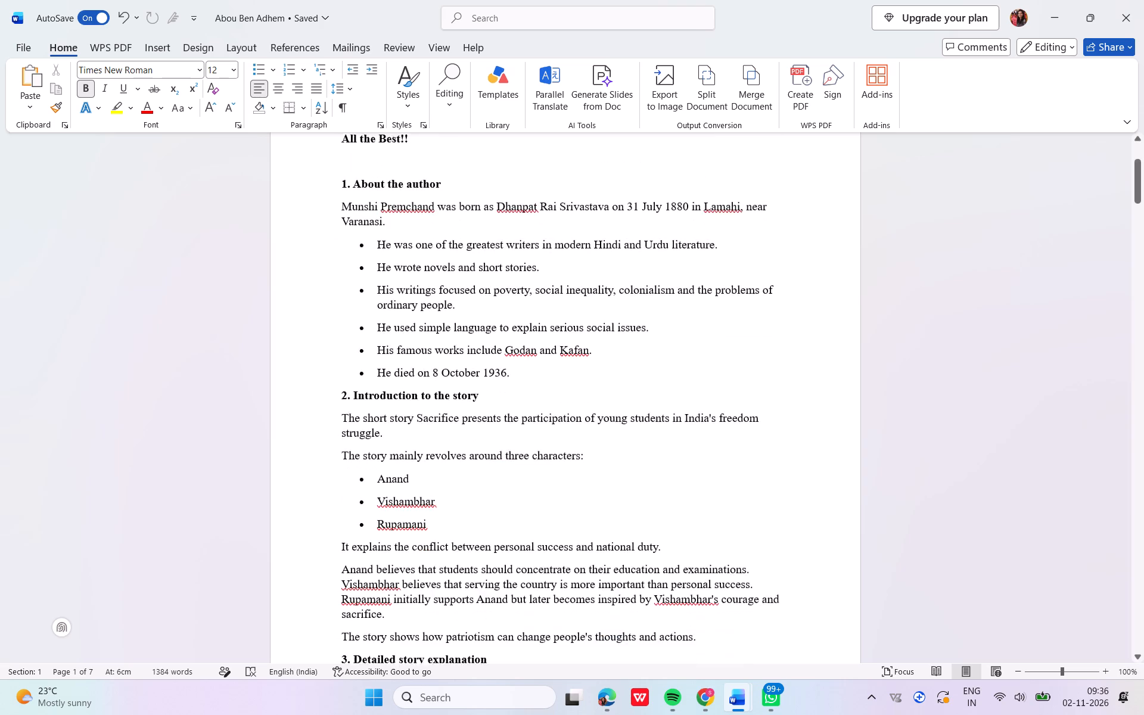
pyautogui.scroll(-2, 425, 359)
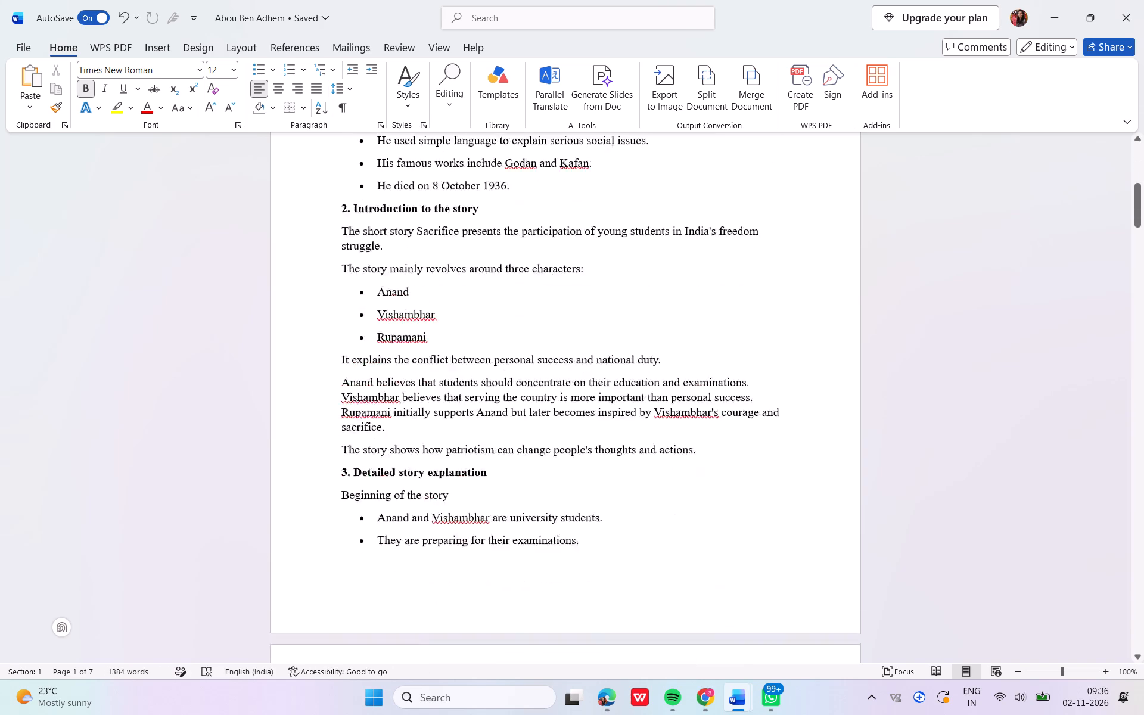
pyautogui.scroll(-1, 425, 359)
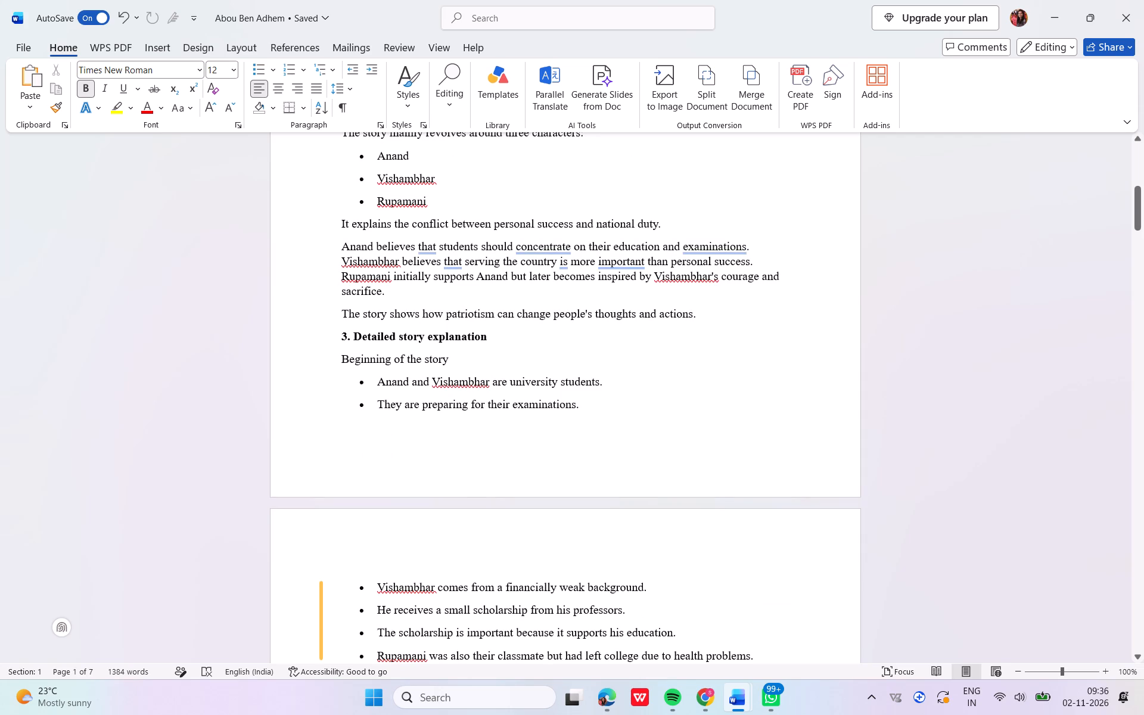
pyautogui.scroll(1, 425, 359)
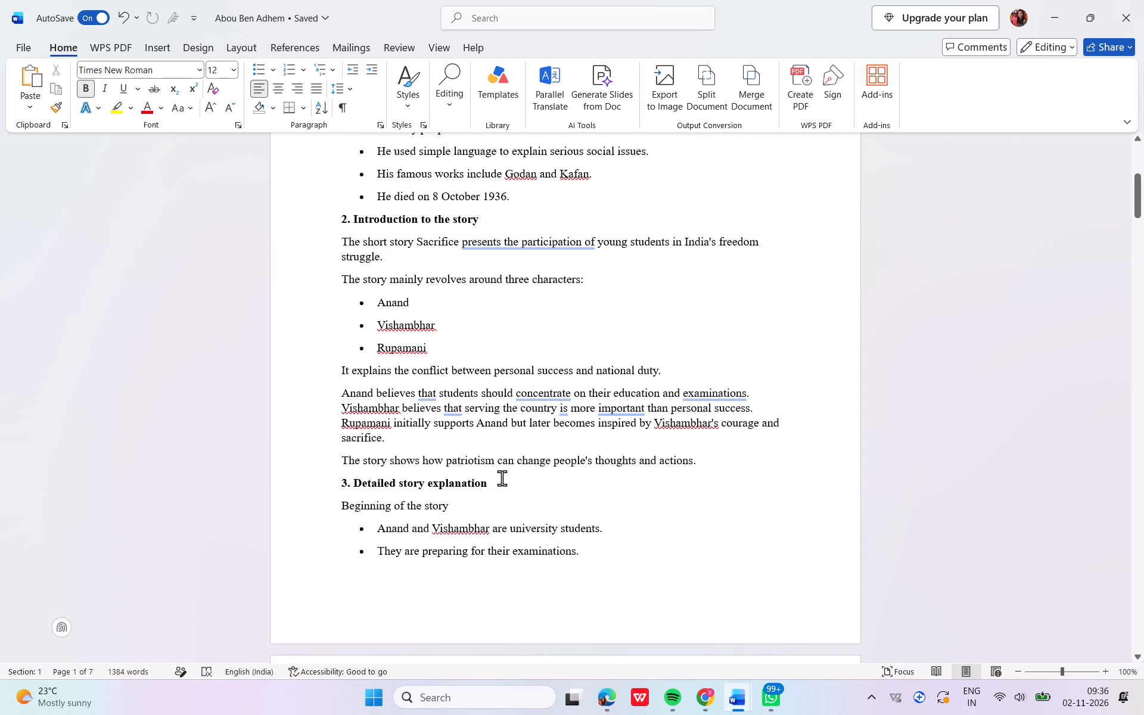
pyautogui.moveTo(502, 483); pyautogui.dragTo(327, 481)
pyautogui.press('BackSpace')
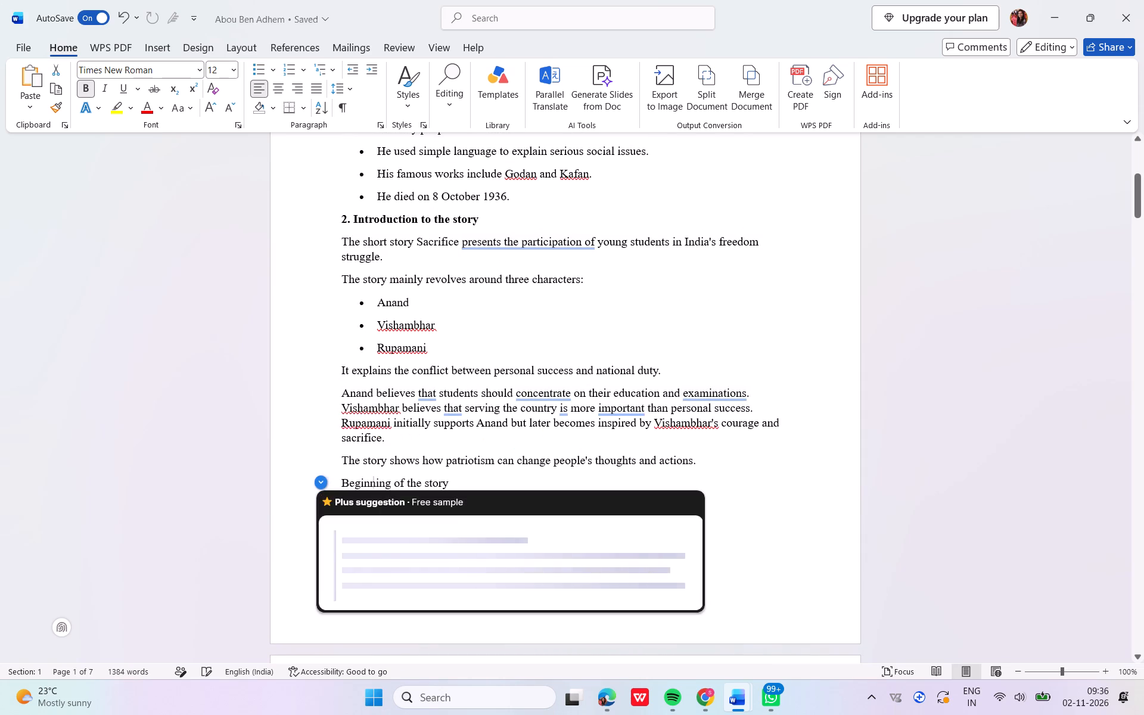
pyautogui.press('BackSpace')
pyautogui.press('Return')
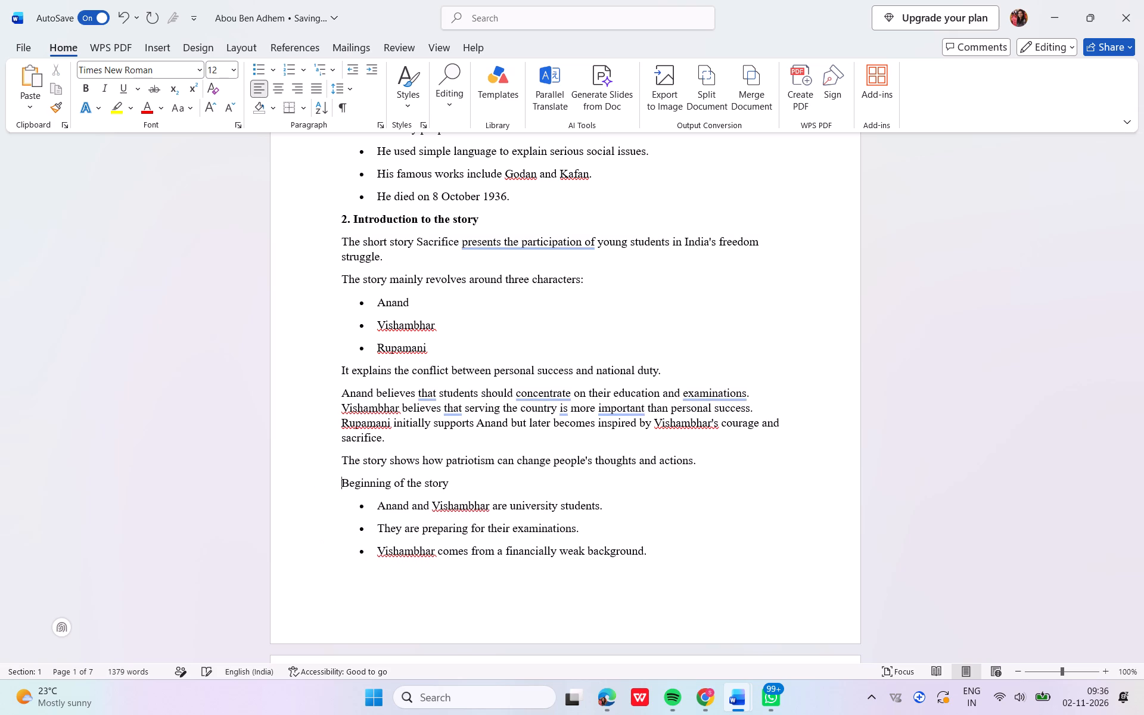
# Shorten the heading "2. Introduction to the story" to just "Introduction", removing its number.
pyautogui.click(354, 224)
pyautogui.press('BackSpace')
pyautogui.press('BackSpace')
pyautogui.press('BackSpace')
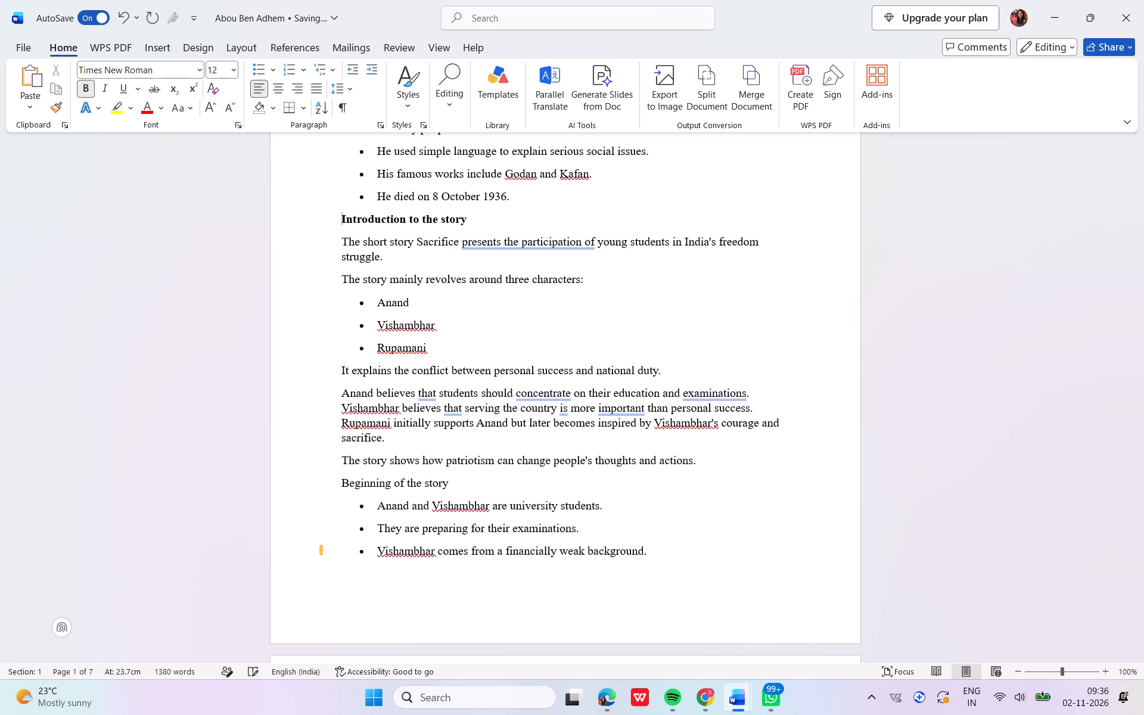
pyautogui.scroll(1, 354, 224)
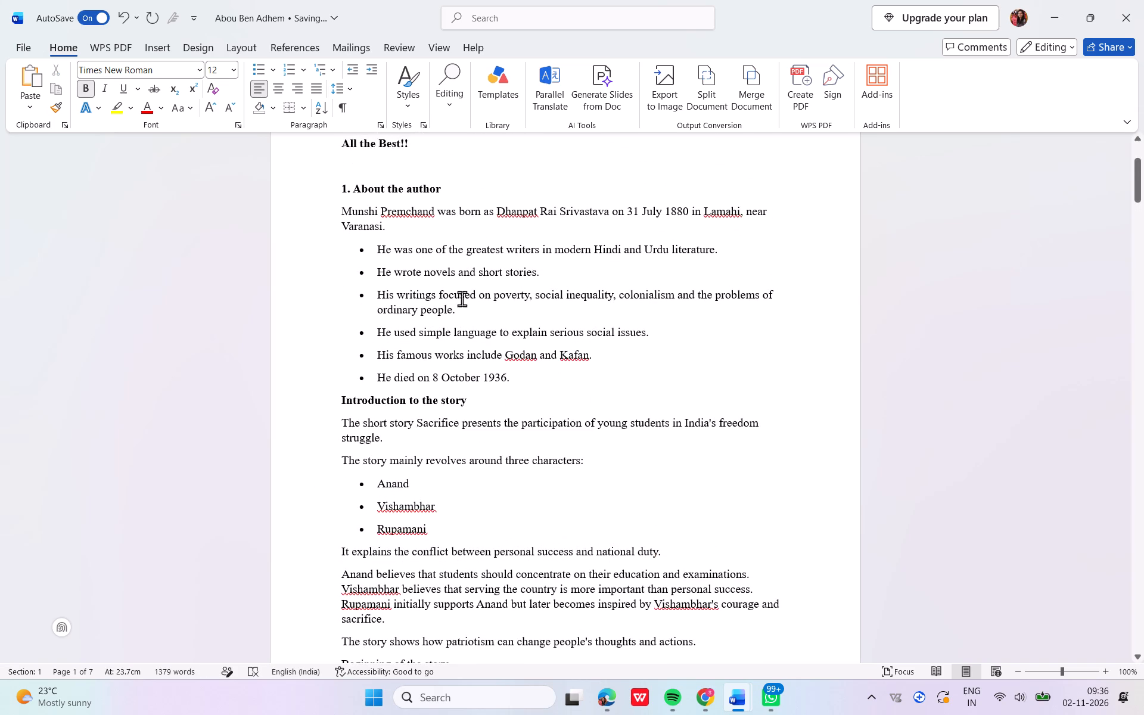
pyautogui.click(467, 402)
pyautogui.press('BackSpace')
pyautogui.press('BackSpace')
pyautogui.press('BackSpace')
pyautogui.press('BackSpace')
pyautogui.press('BackSpace')
pyautogui.press('BackSpace')
pyautogui.press('BackSpace')
pyautogui.press('BackSpace')
pyautogui.press('BackSpace')
pyautogui.press('BackSpace')
pyautogui.press('BackSpace')
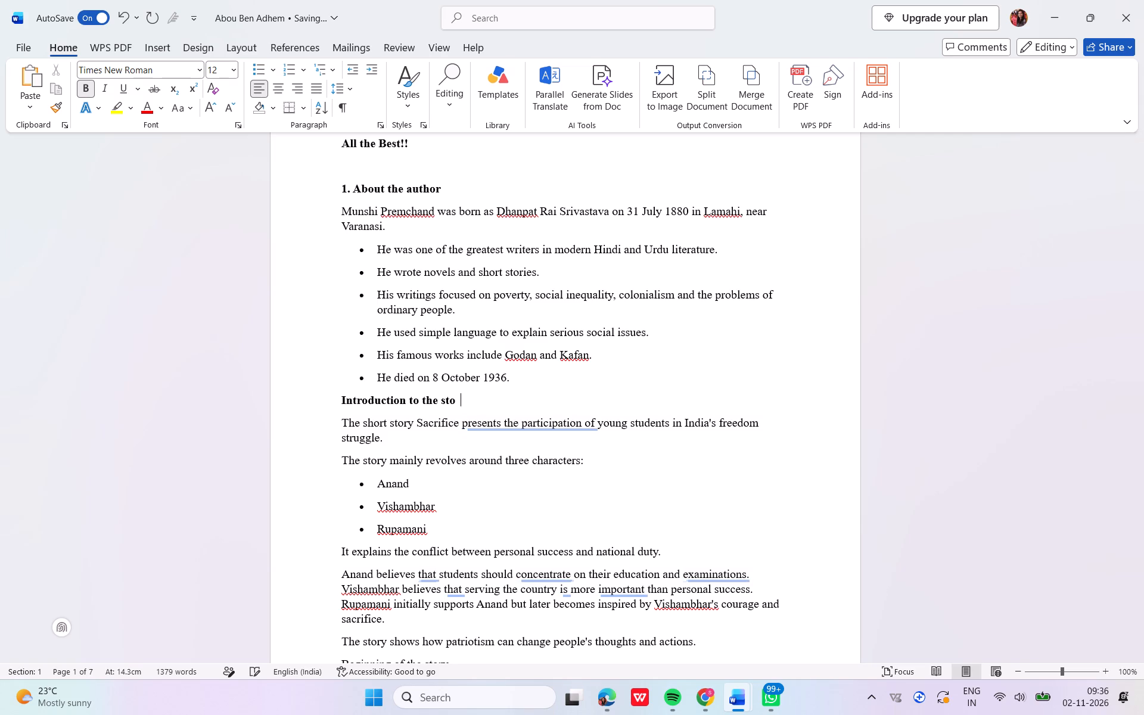
pyautogui.press('BackSpace')
# Bold the story subheadings "Beginning of the story", "Anand becomes angry" and "Vishambhar's internal conflict".
pyautogui.scroll(-2, 467, 402)
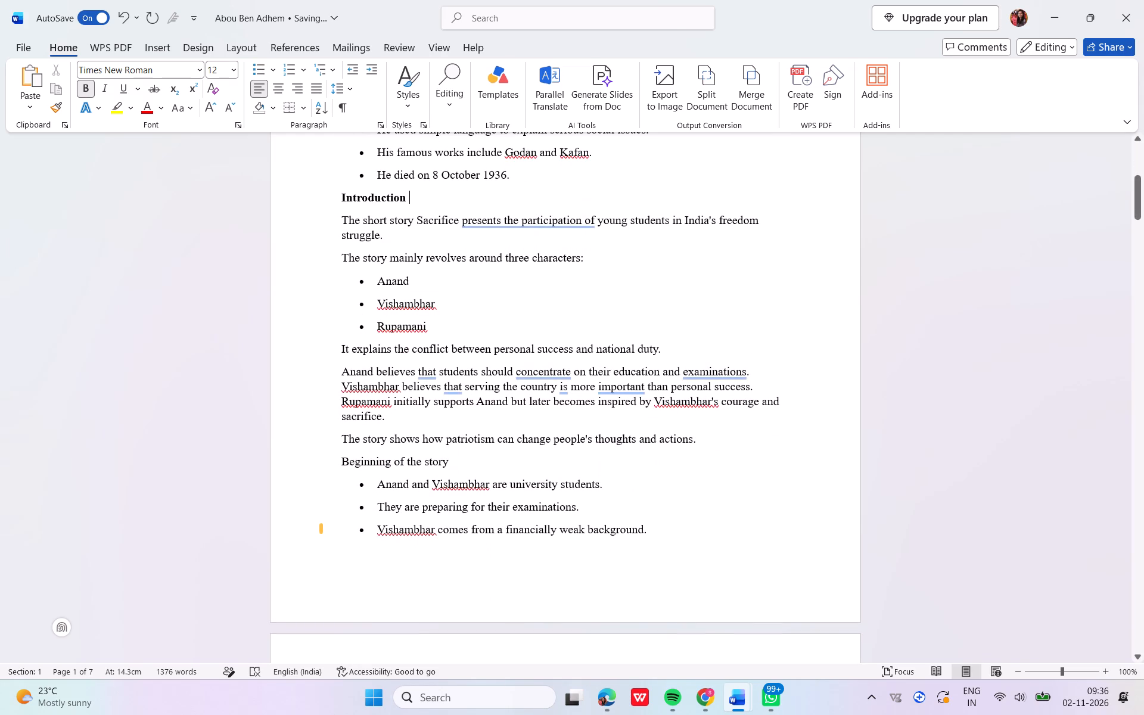
pyautogui.scroll(-1, 467, 402)
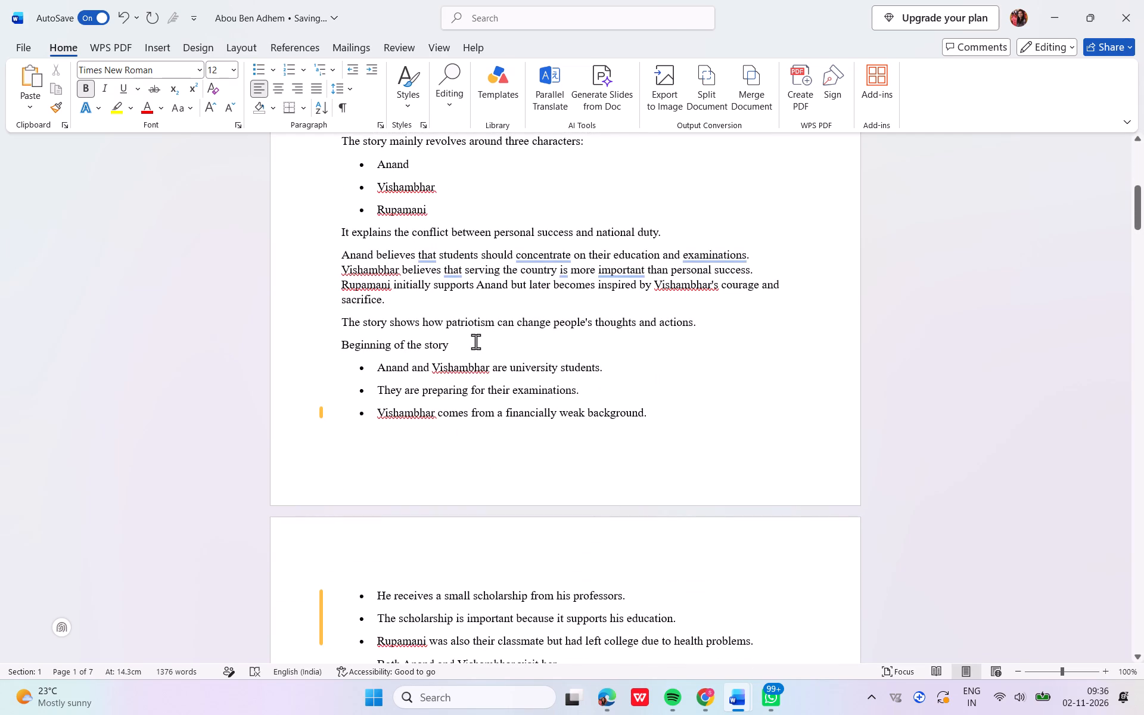
pyautogui.moveTo(470, 340); pyautogui.dragTo(347, 343)
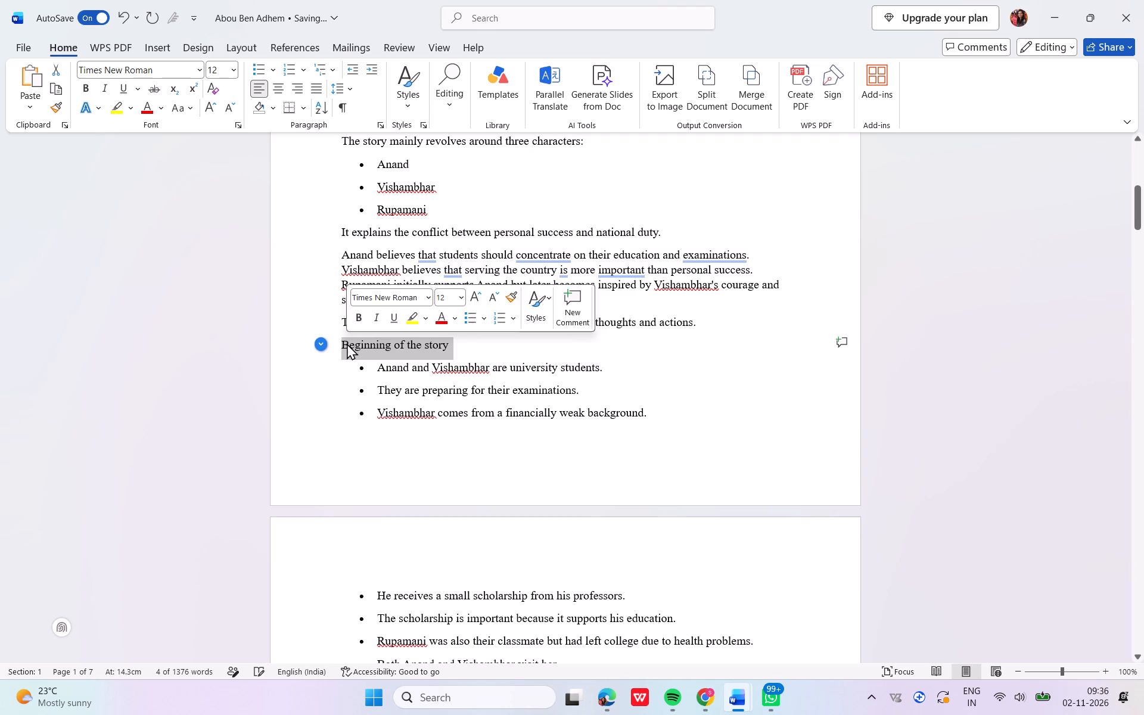
pyautogui.hotkey('ctrl', 'b')
pyautogui.scroll(-1, 347, 343)
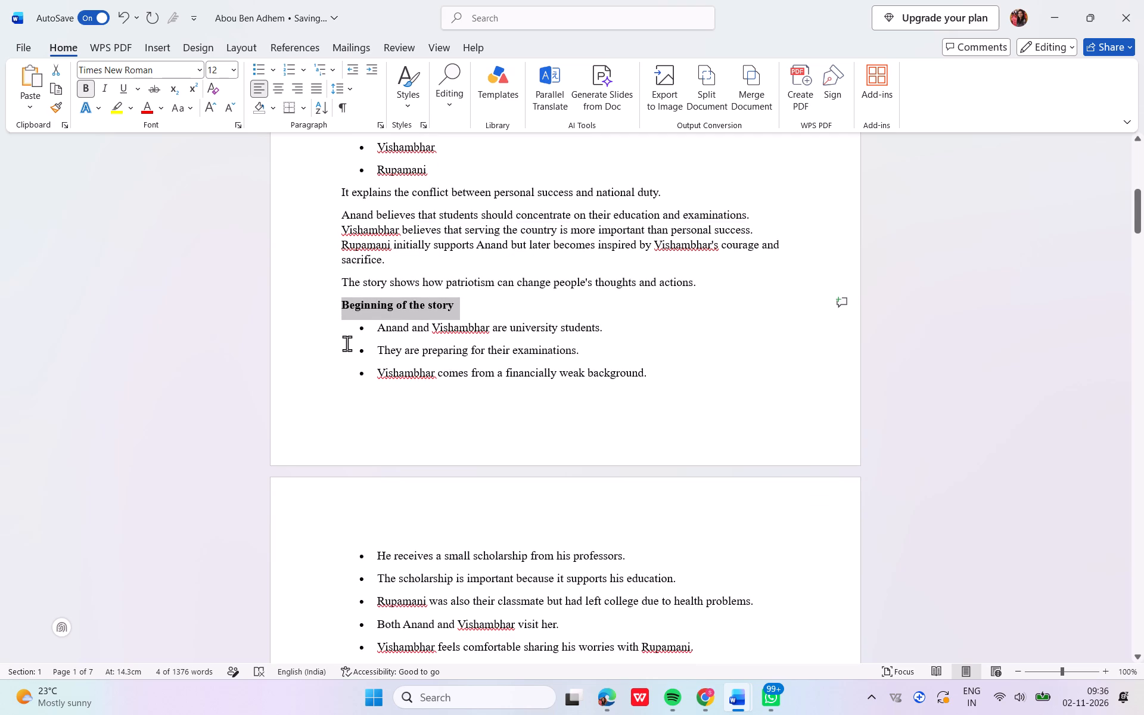
pyautogui.scroll(-1, 347, 343)
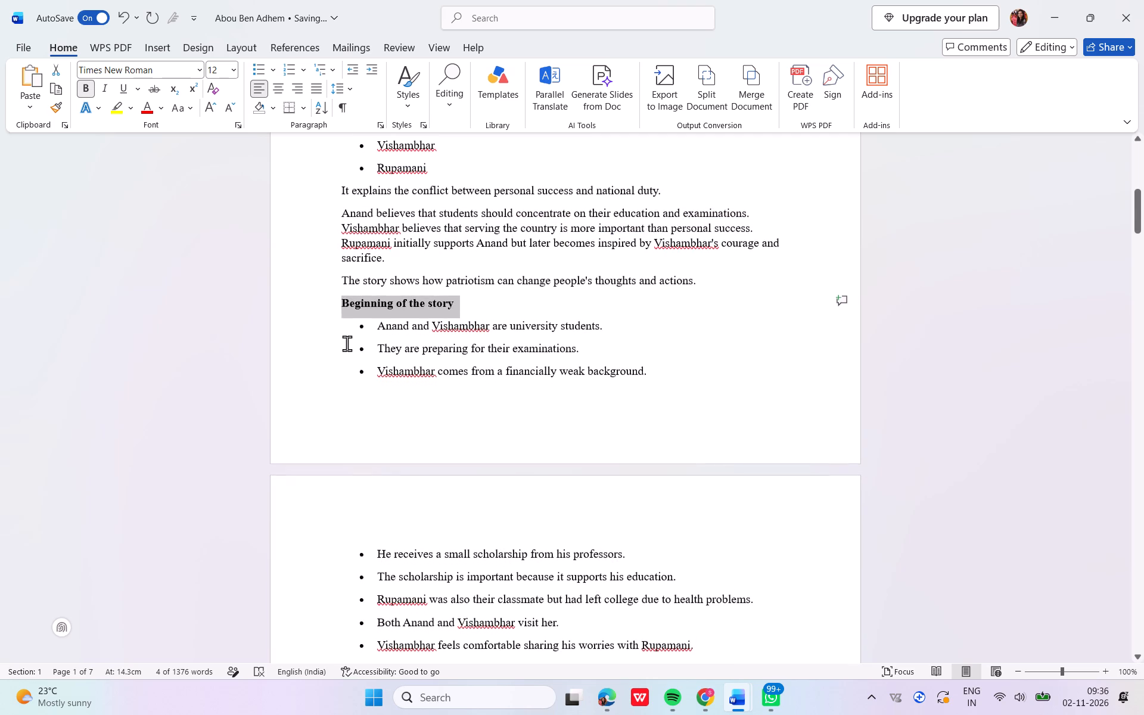
pyautogui.scroll(-1, 347, 343)
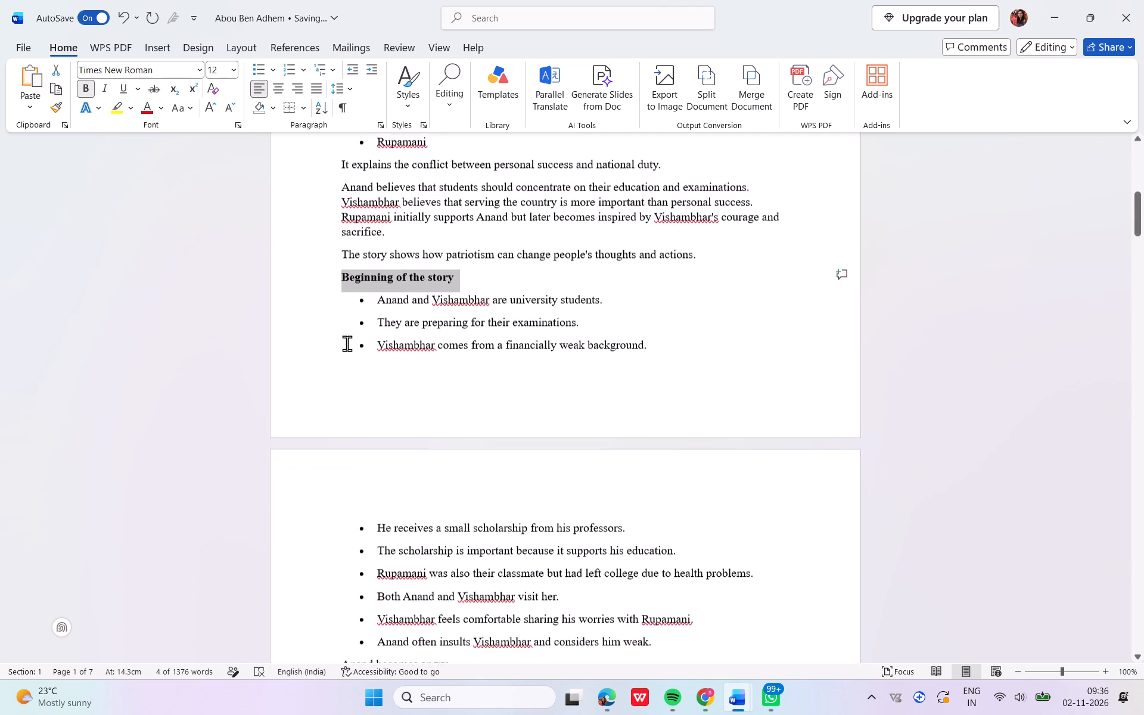
pyautogui.scroll(-2, 347, 343)
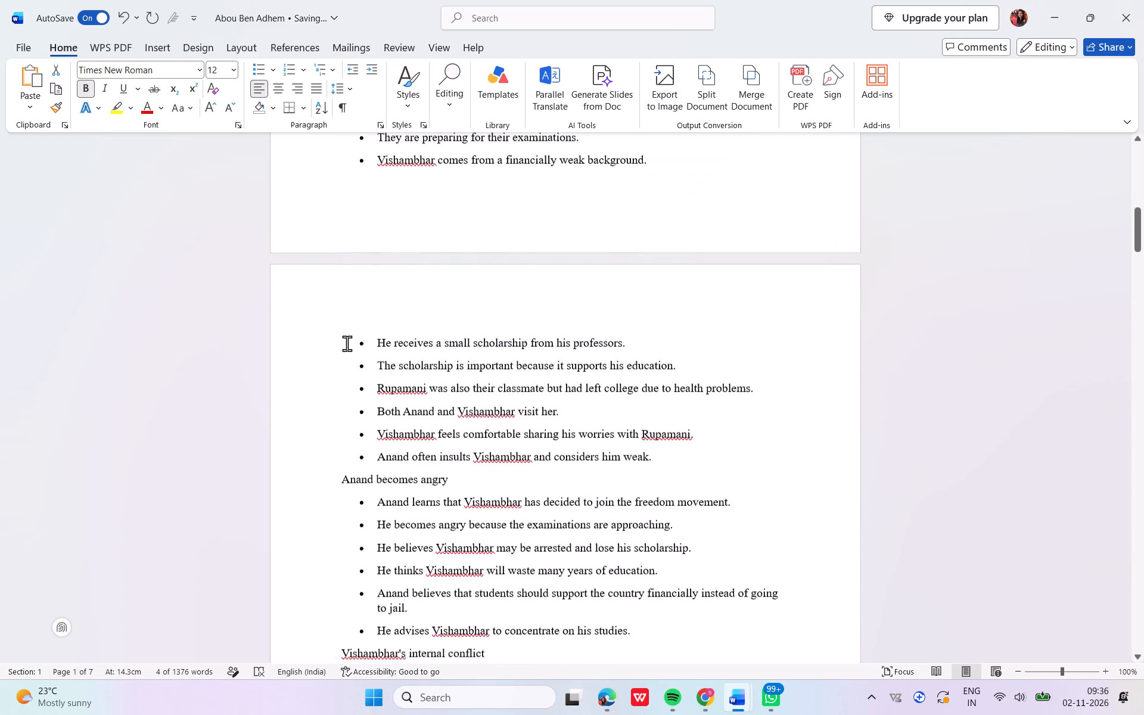
pyautogui.scroll(-2, 347, 343)
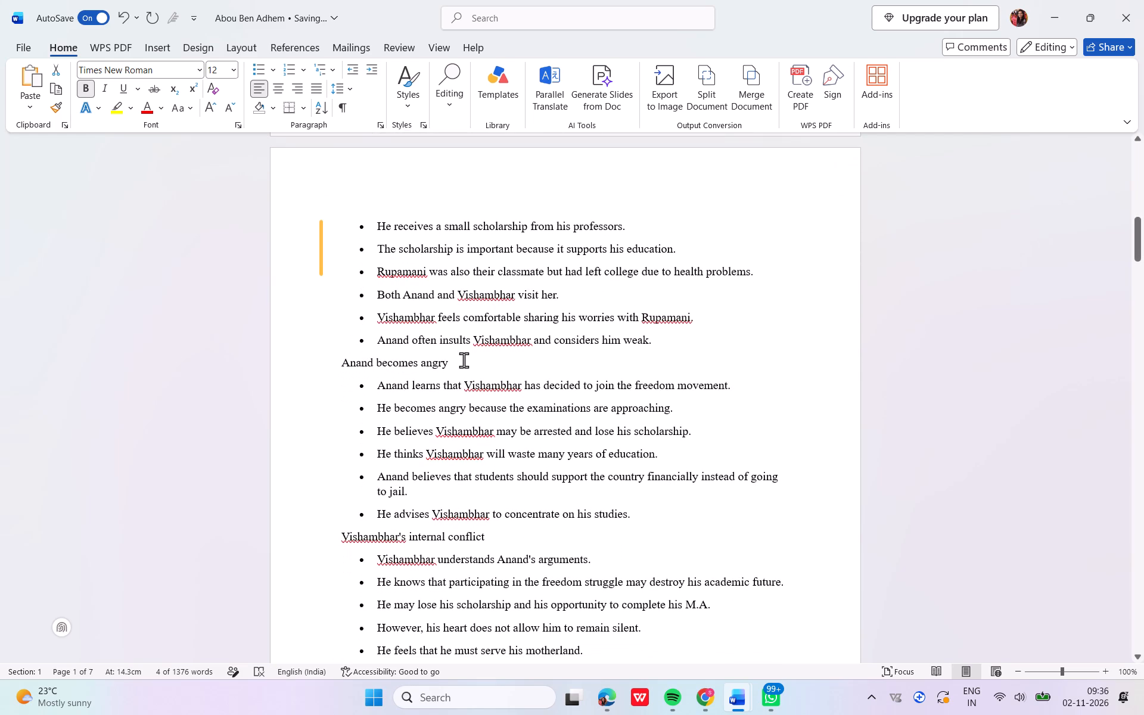
pyautogui.moveTo(464, 358); pyautogui.dragTo(348, 361)
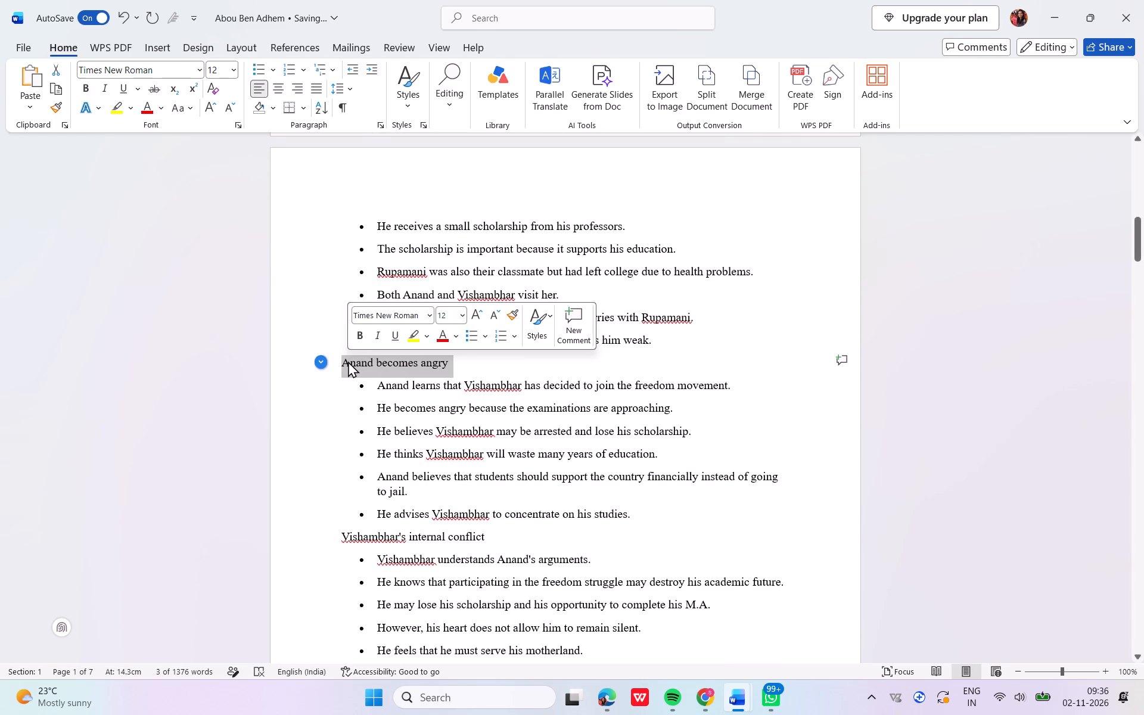
pyautogui.hotkey('ctrl', 'b')
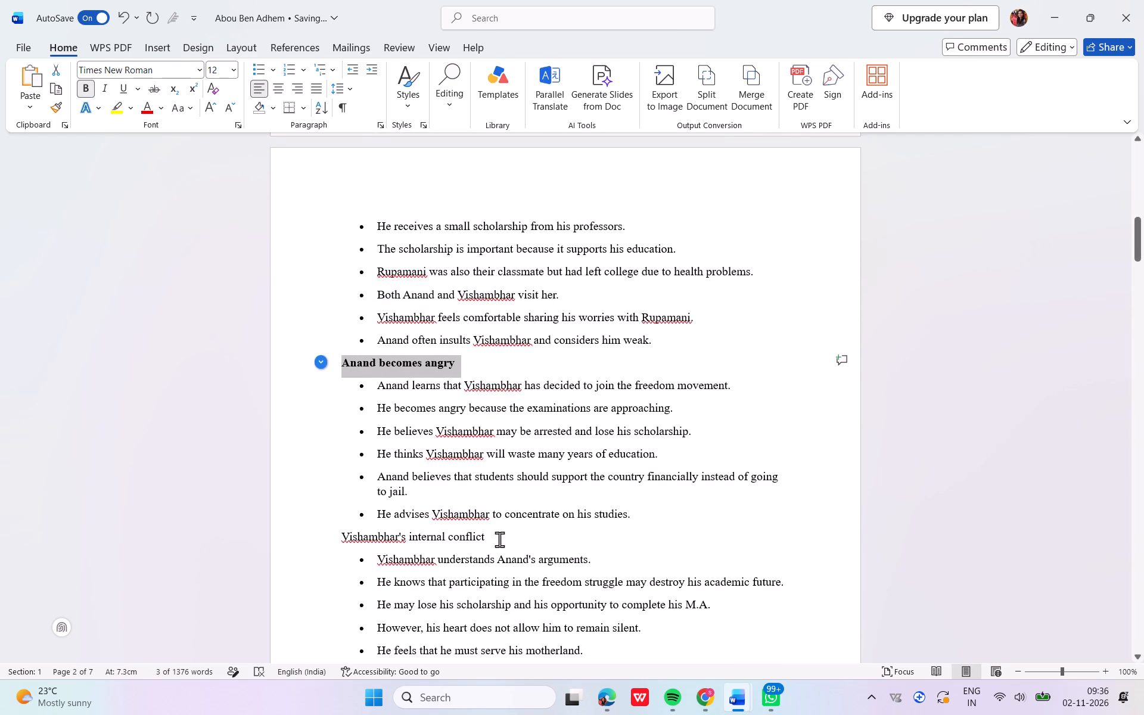
pyautogui.moveTo(498, 539); pyautogui.dragTo(339, 543)
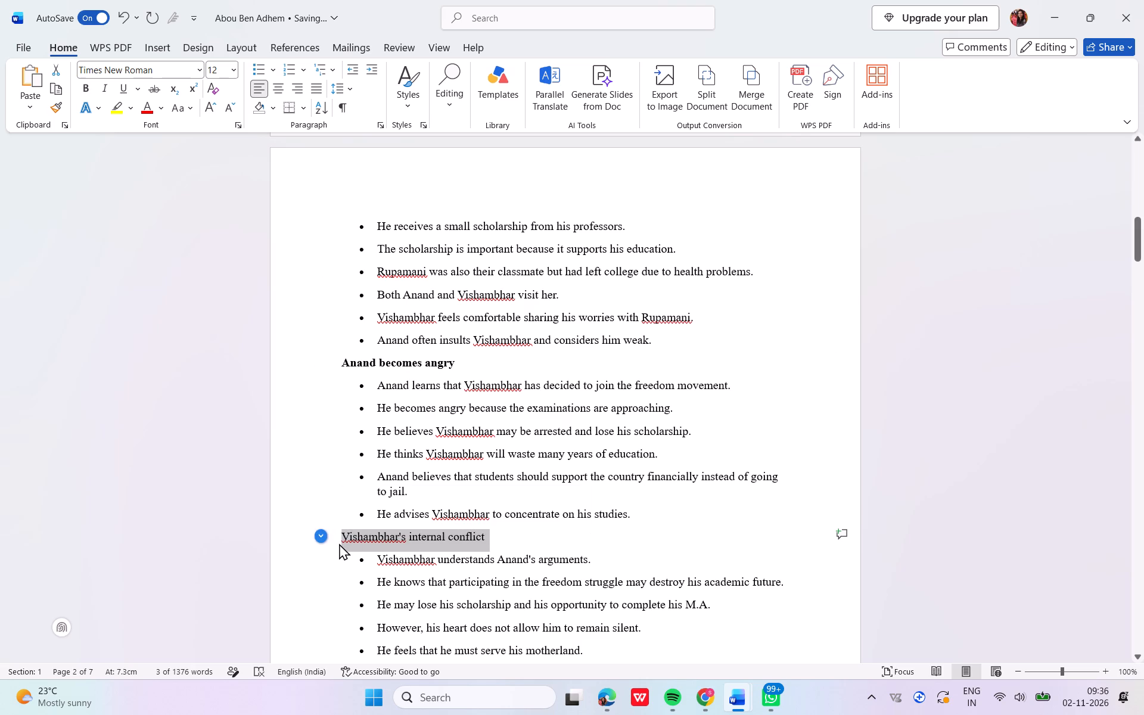
pyautogui.hotkey('ctrl', 'b')
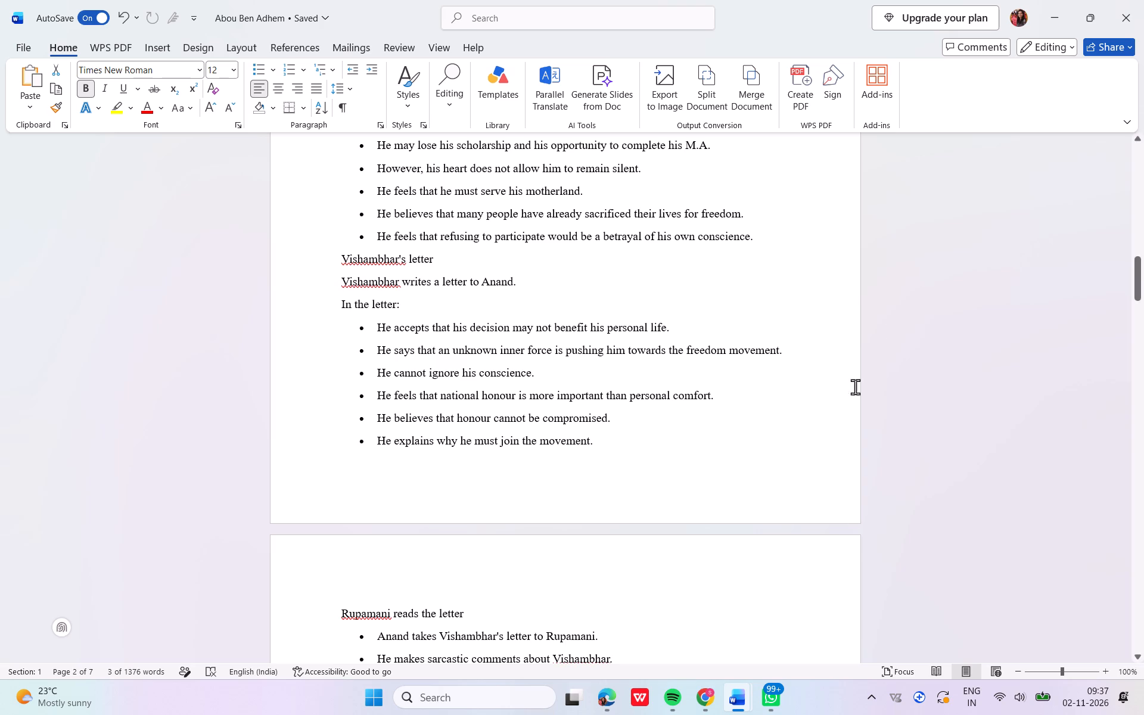
# Open the Windows power options.
pyautogui.click(366, 701)
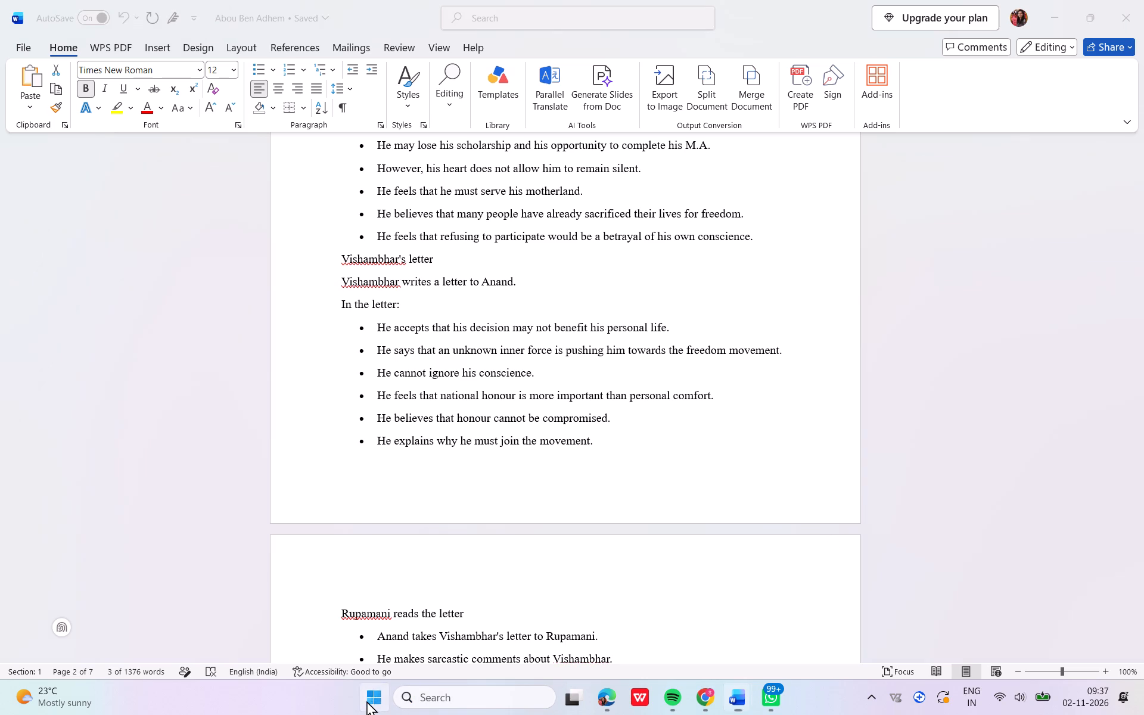
pyautogui.click(670, 639)
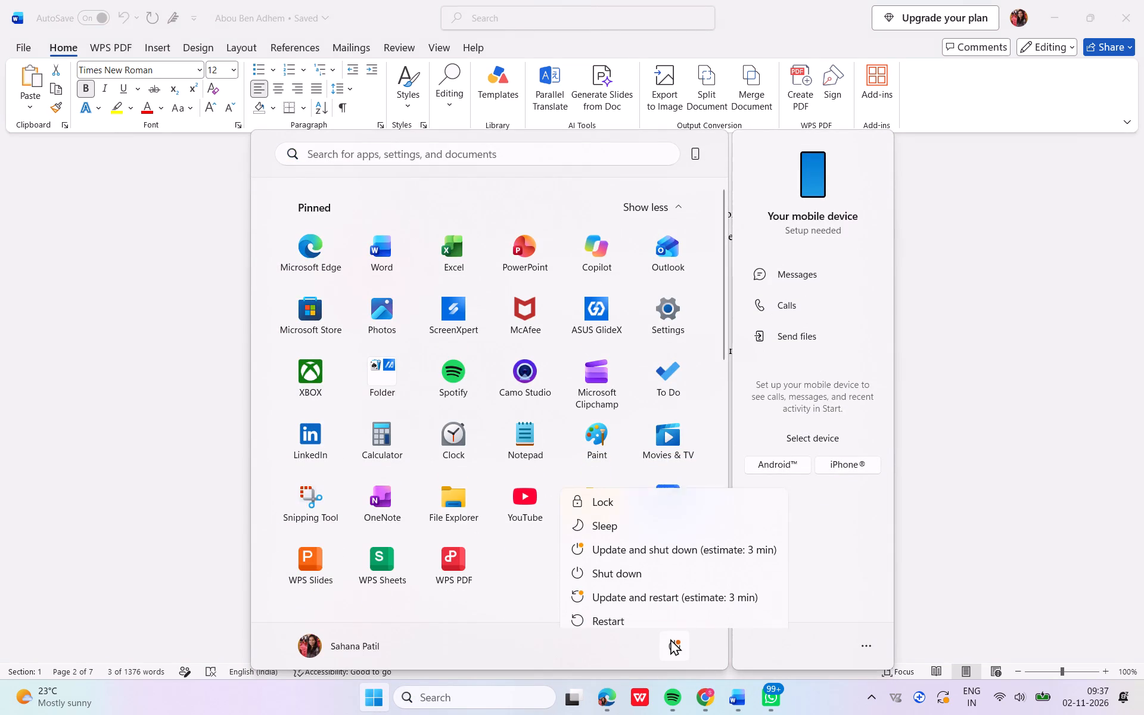
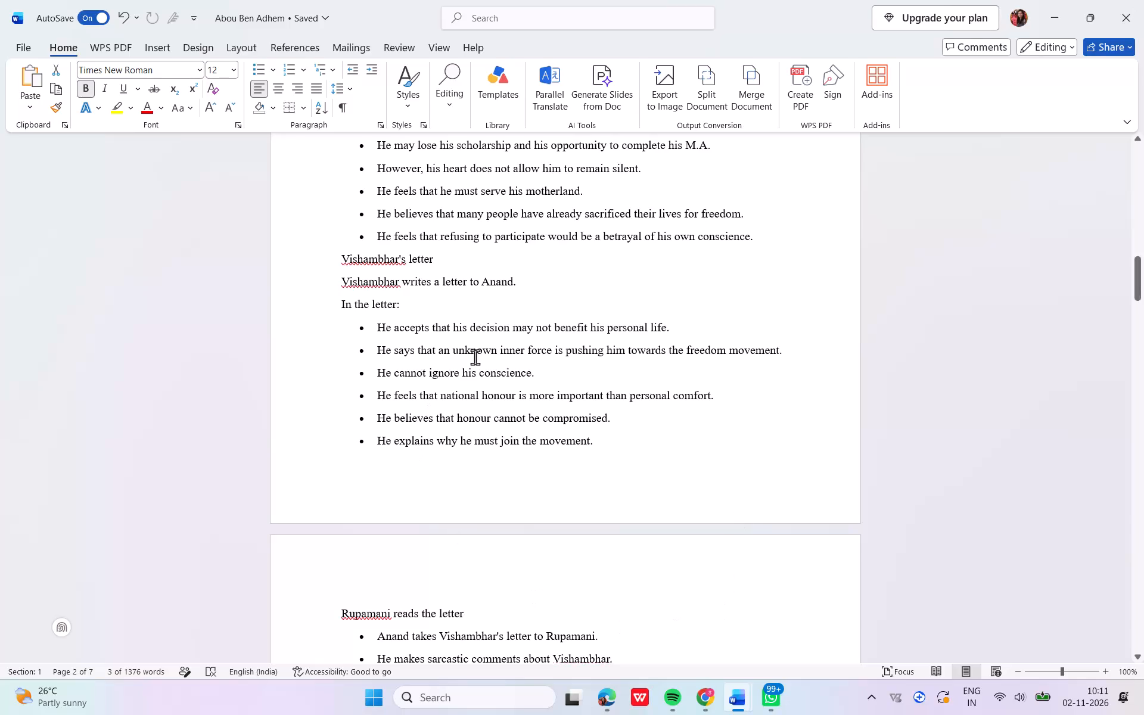
# Bold the subheading "Vishambhar's letter".
pyautogui.scroll(1, 475, 357)
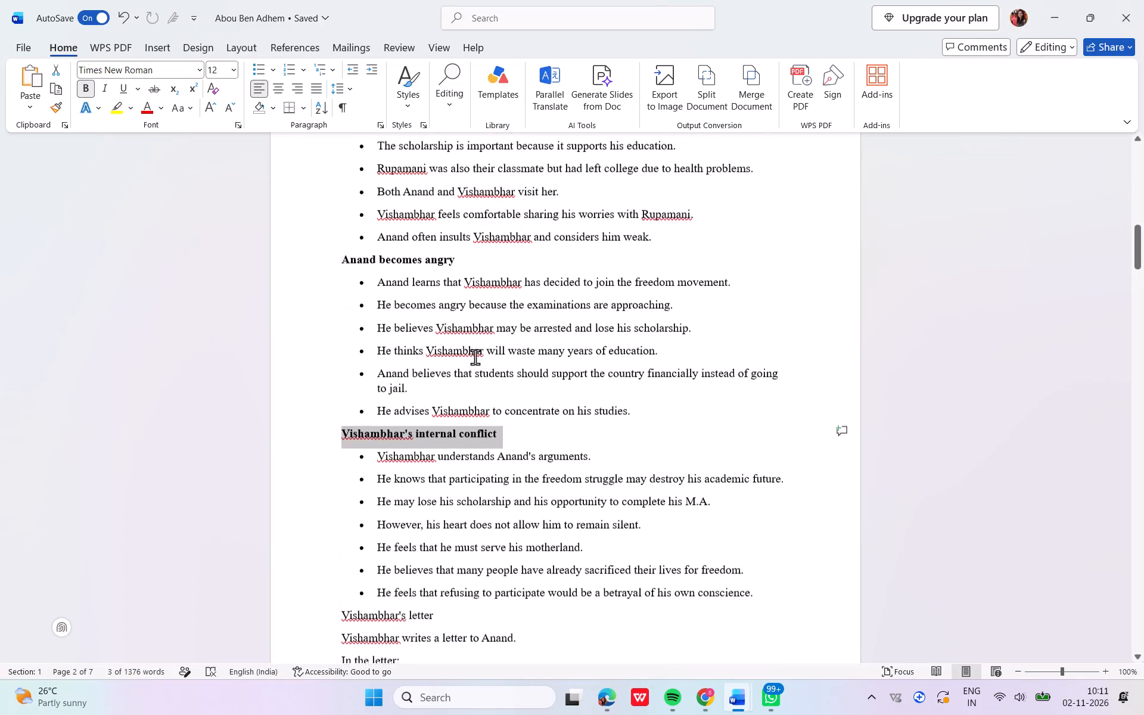
pyautogui.scroll(1, 475, 357)
pyautogui.moveTo(454, 435); pyautogui.dragTo(355, 445)
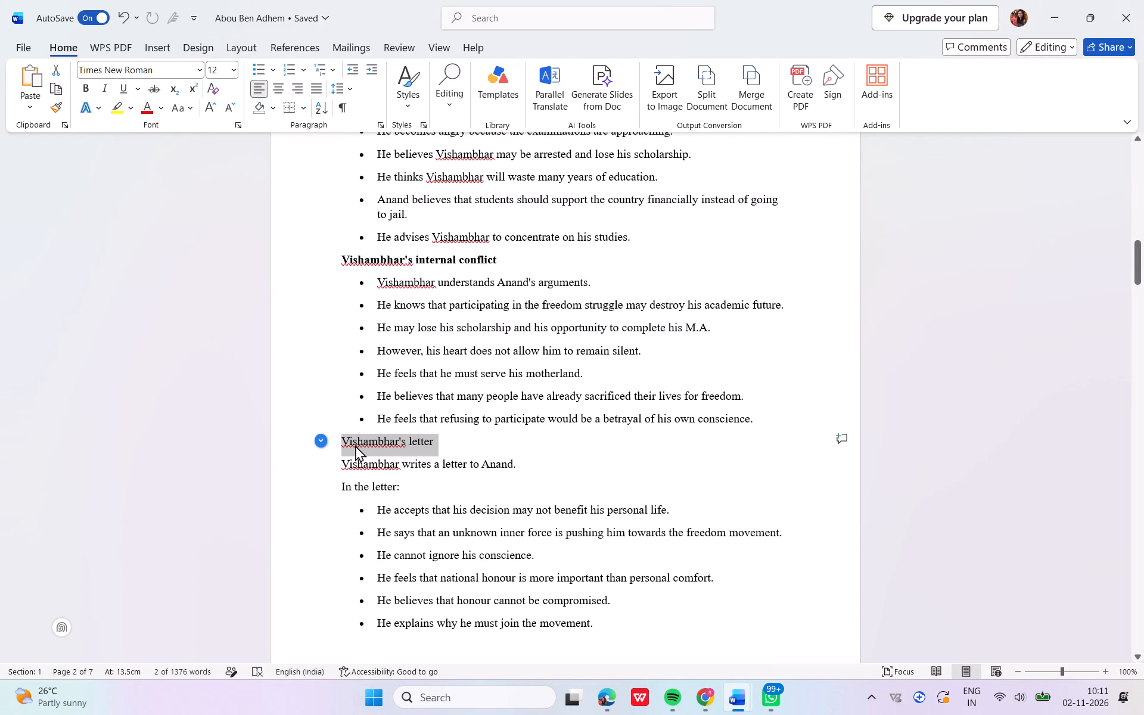
pyautogui.hotkey('ctrl', 'b')
# Bold the subheading "Rupamani reads the letter".
pyautogui.scroll(1, 355, 445)
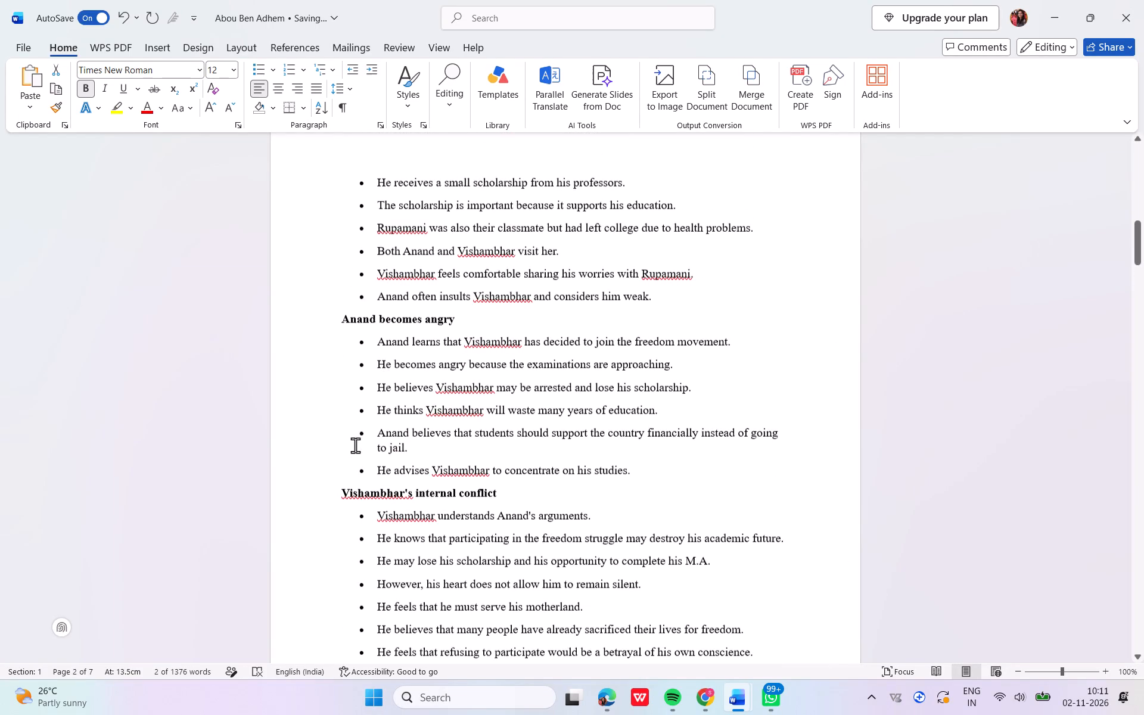
pyautogui.scroll(2, 355, 445)
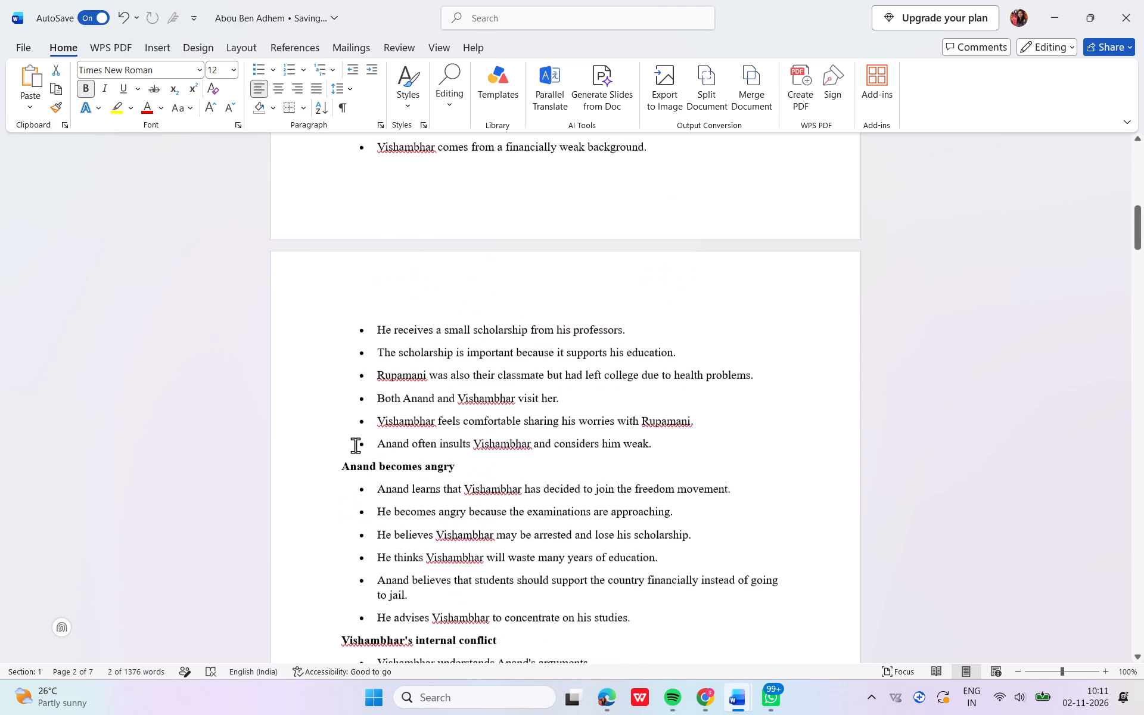
pyautogui.scroll(1, 355, 445)
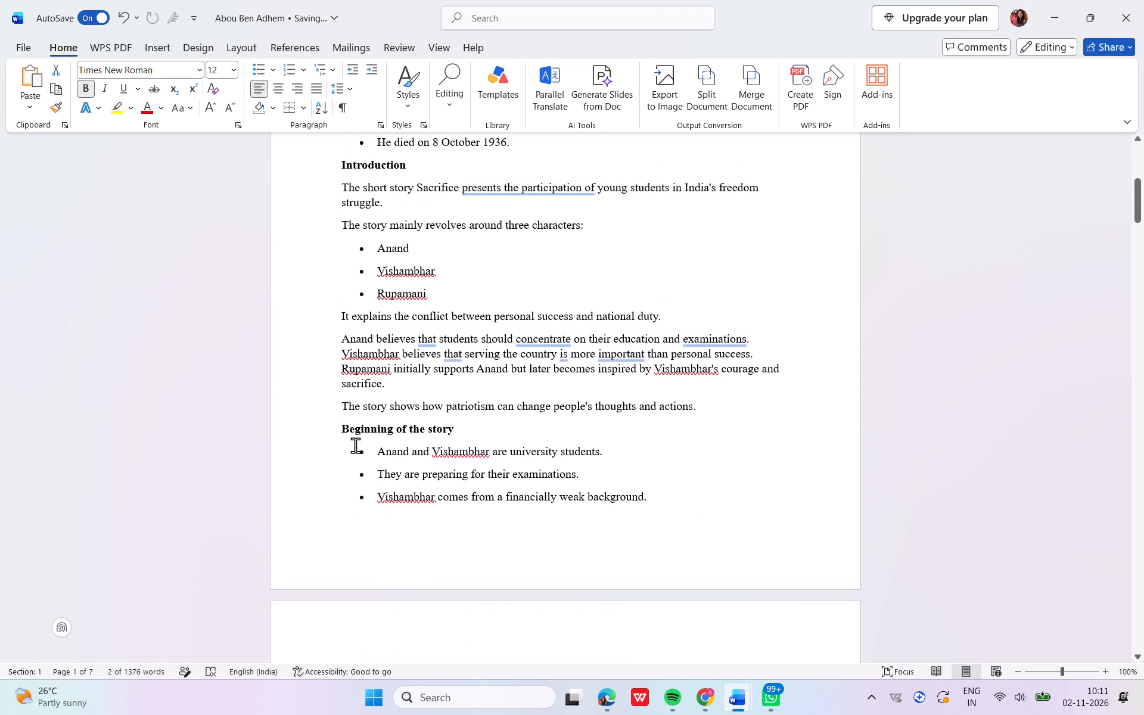
pyautogui.scroll(-8, 355, 445)
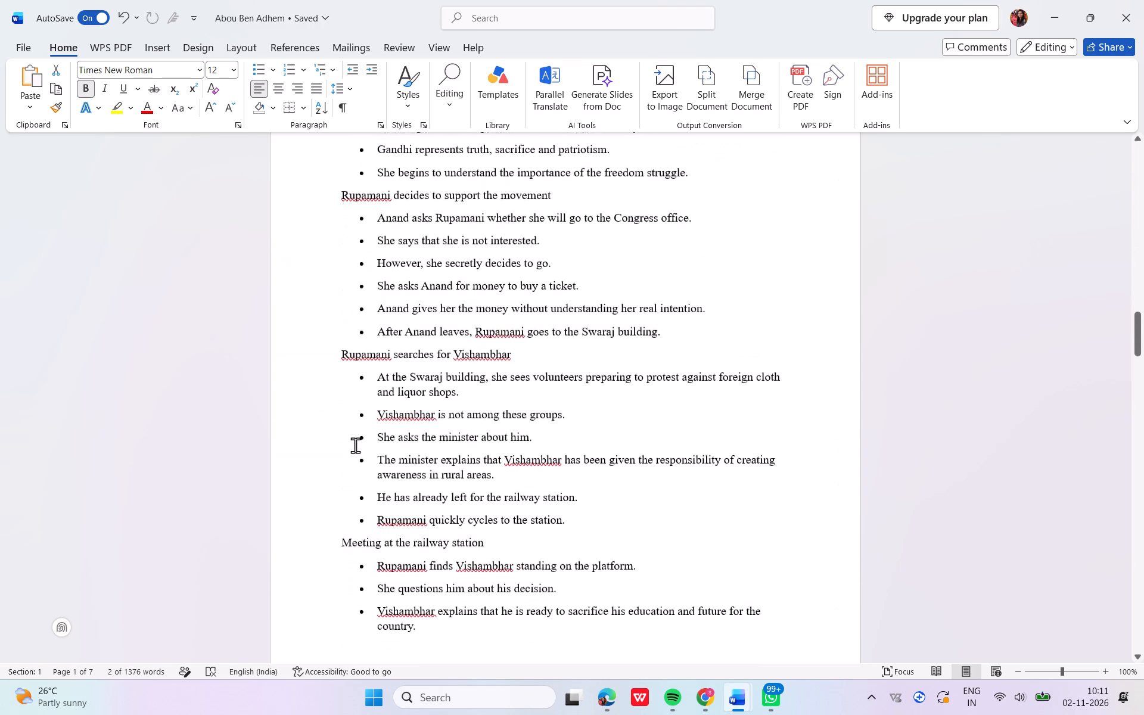
pyautogui.scroll(-1, 355, 445)
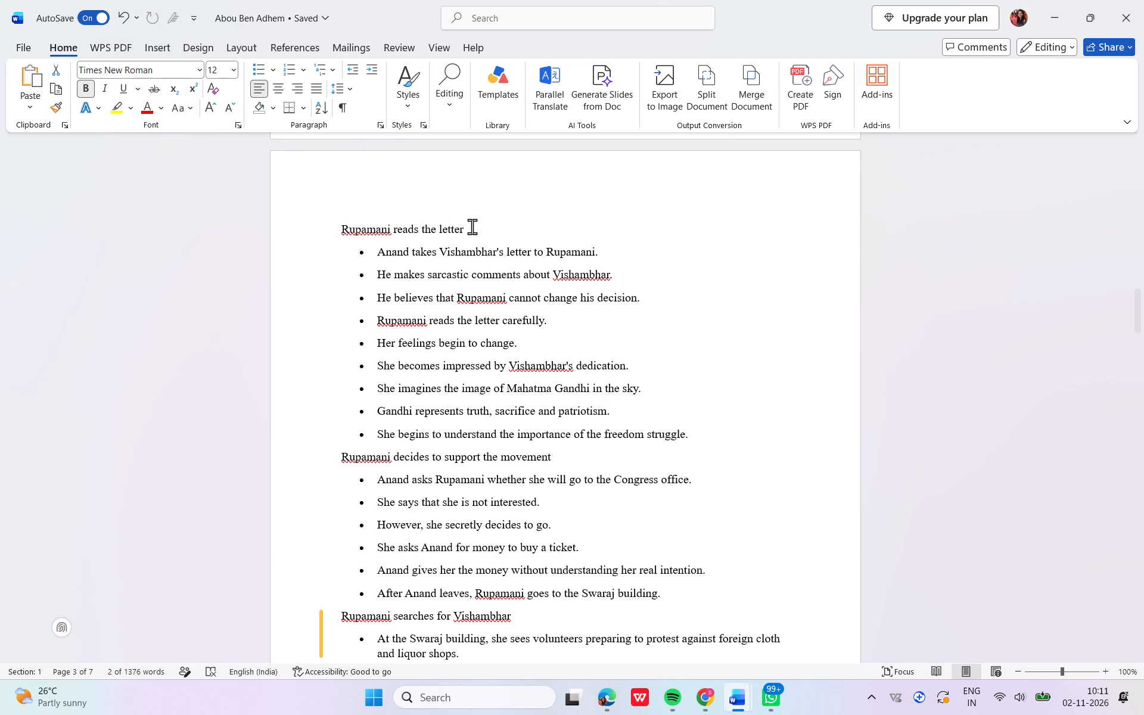
pyautogui.scroll(1, 472, 226)
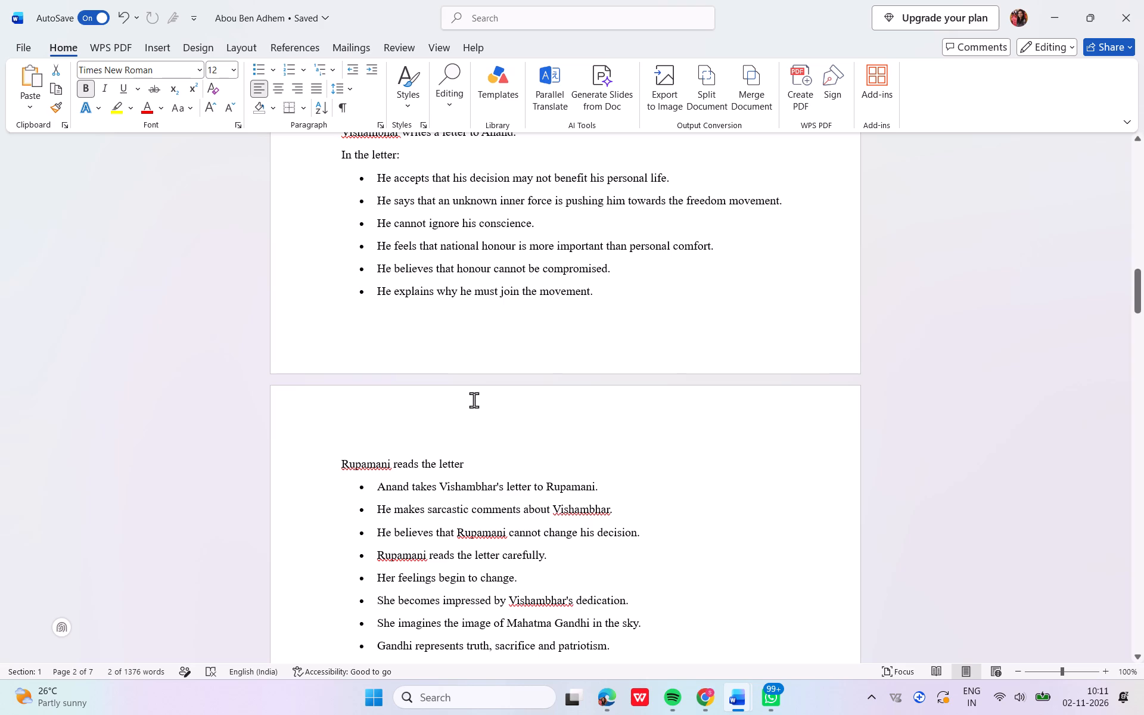
pyautogui.scroll(-1, 474, 400)
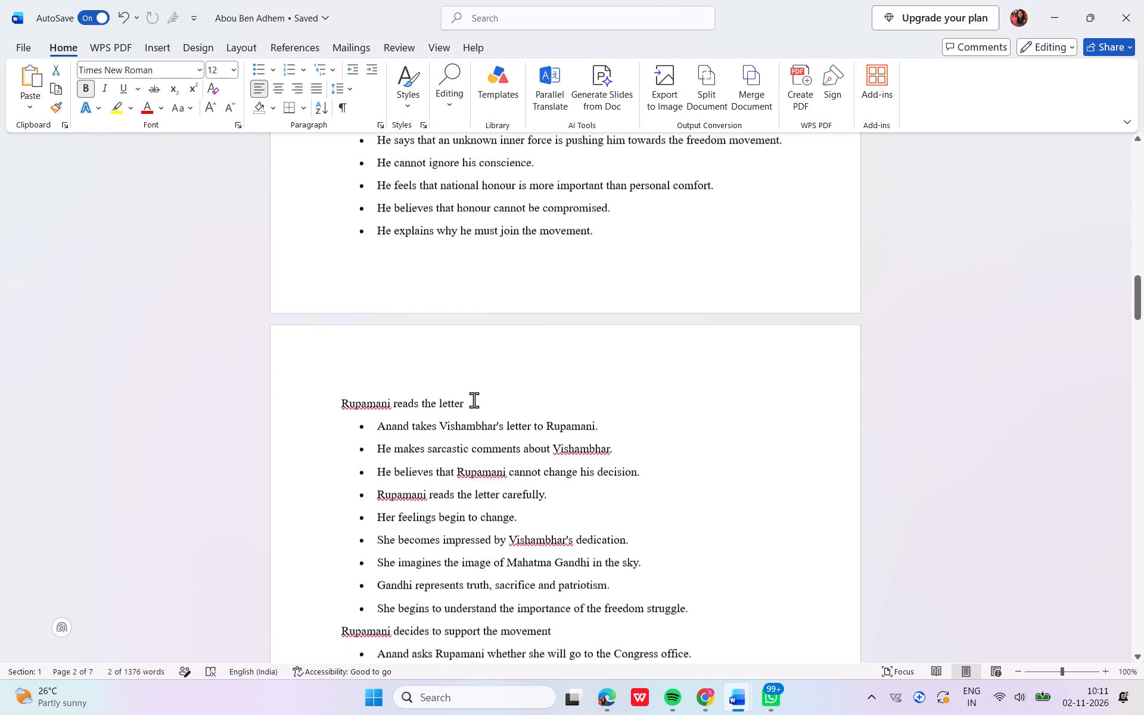
pyautogui.scroll(-1, 474, 400)
pyautogui.moveTo(474, 365); pyautogui.dragTo(415, 365)
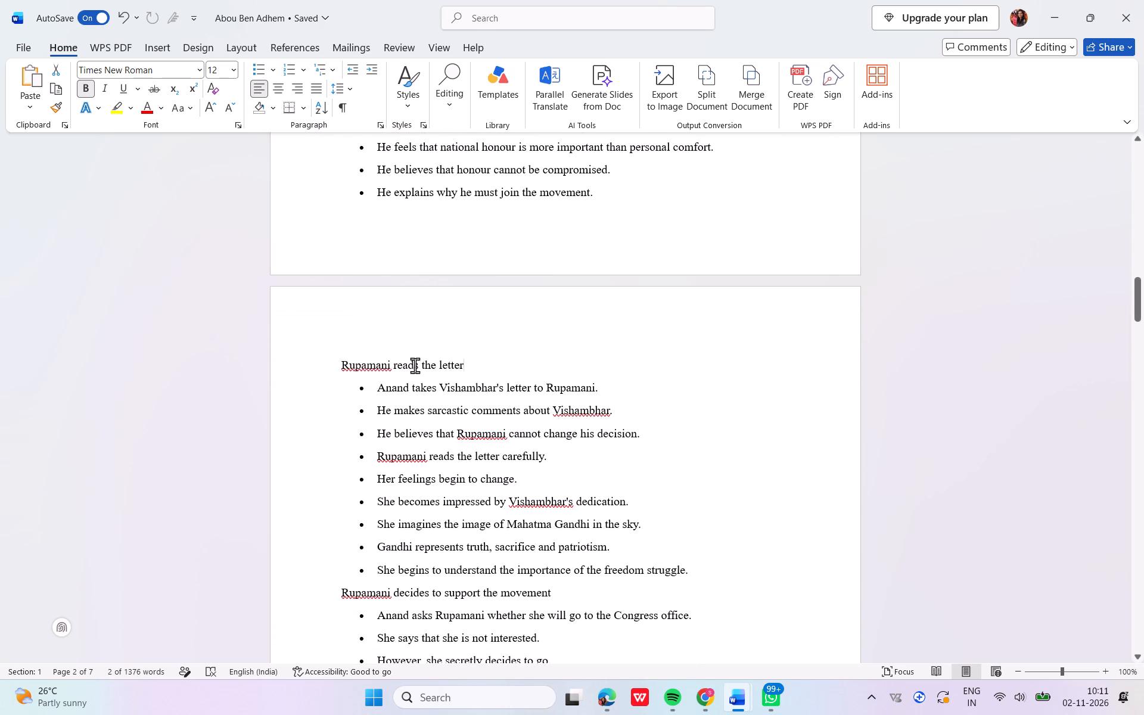
pyautogui.moveTo(415, 365); pyautogui.dragTo(333, 372)
pyautogui.hotkey('ctrl', 'b')
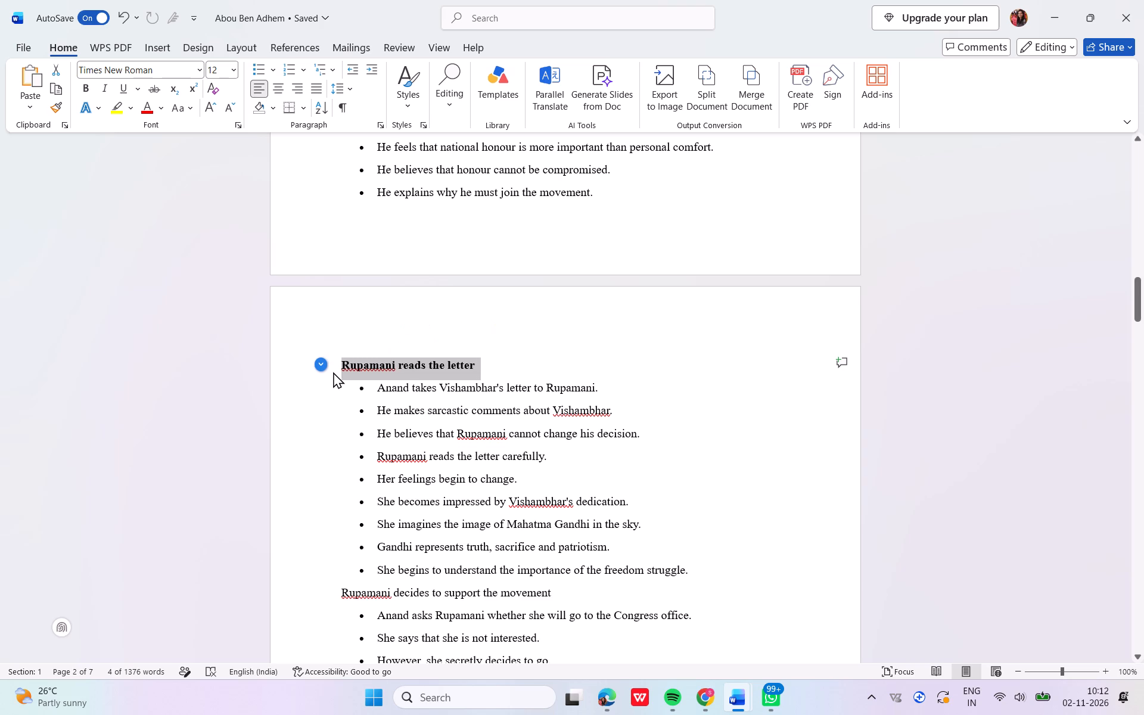
# Bold the subheadings "Rupamani decides to support the movement" and "Rupamani searches for Vishambhar".
pyautogui.scroll(-2, 333, 372)
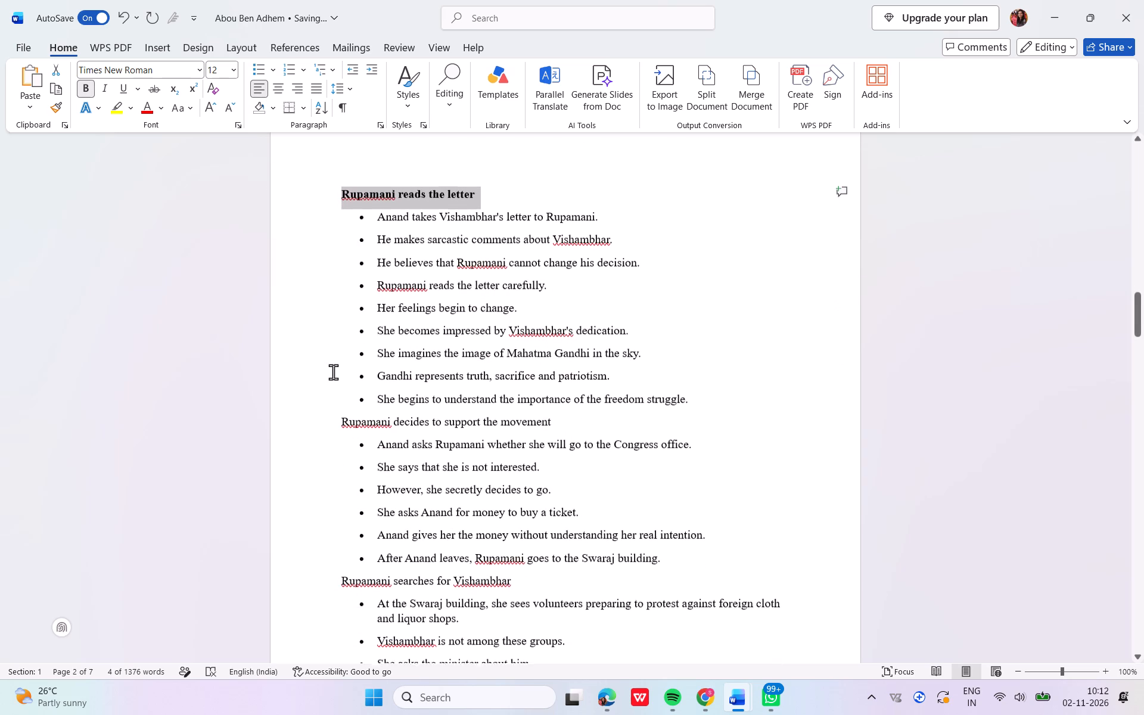
pyautogui.scroll(-1, 333, 372)
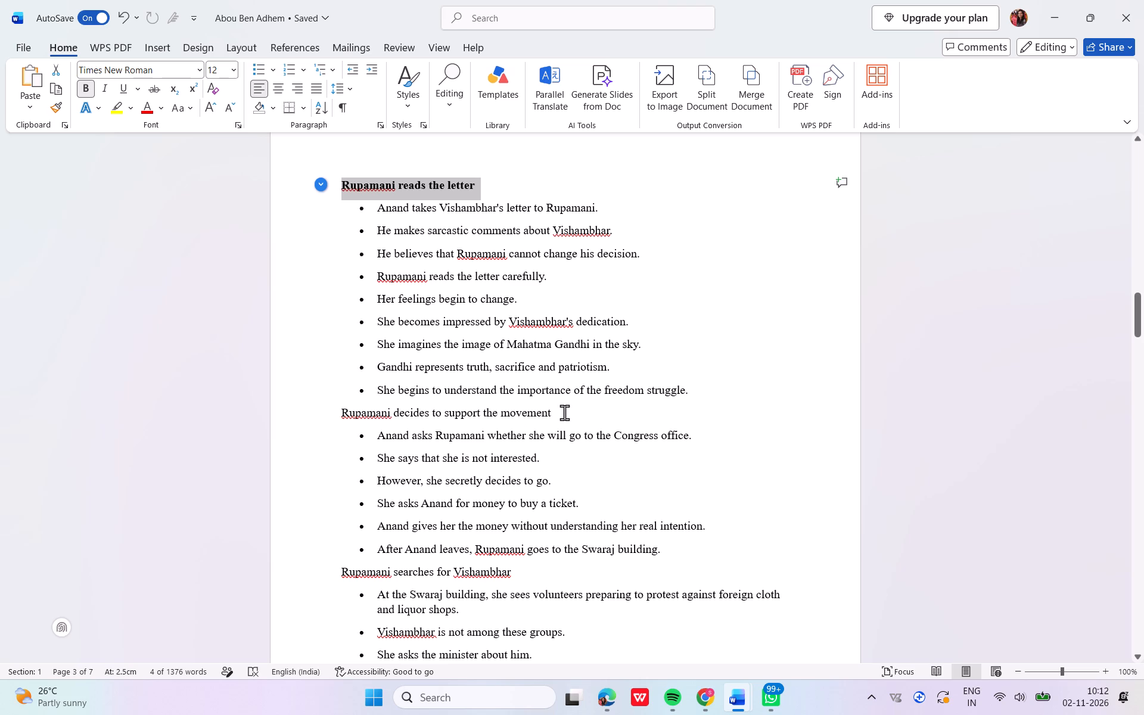
pyautogui.moveTo(564, 412); pyautogui.dragTo(335, 419)
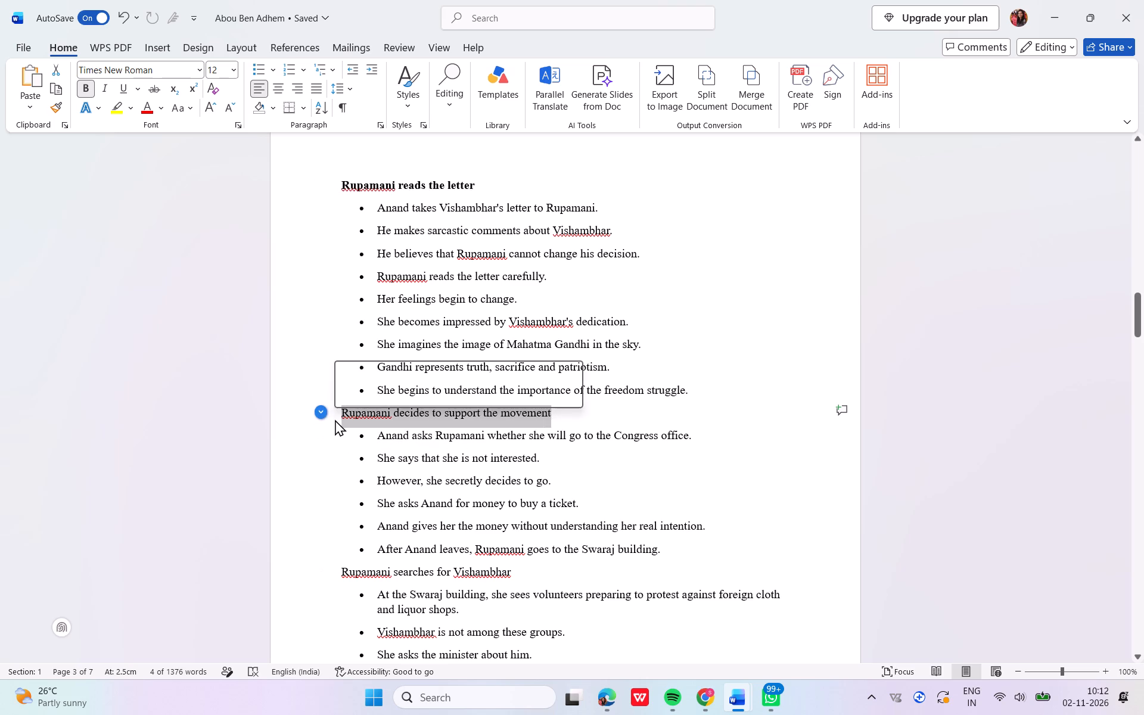
pyautogui.hotkey('ctrl', 'b')
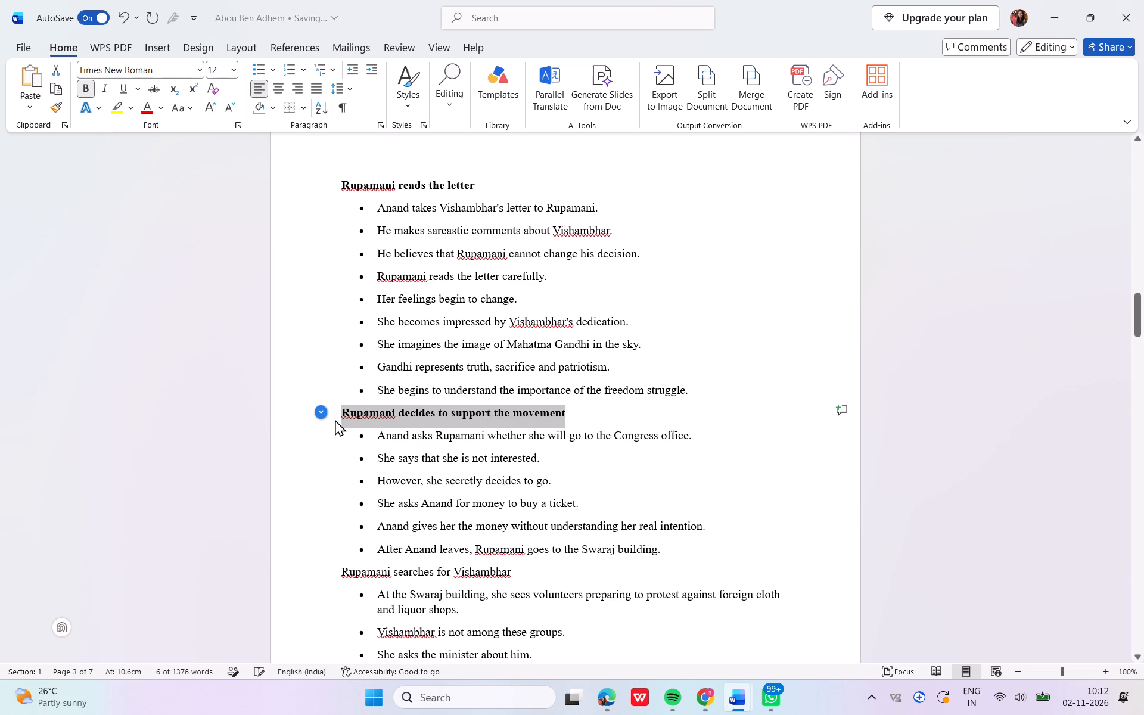
pyautogui.moveTo(513, 573); pyautogui.dragTo(384, 579)
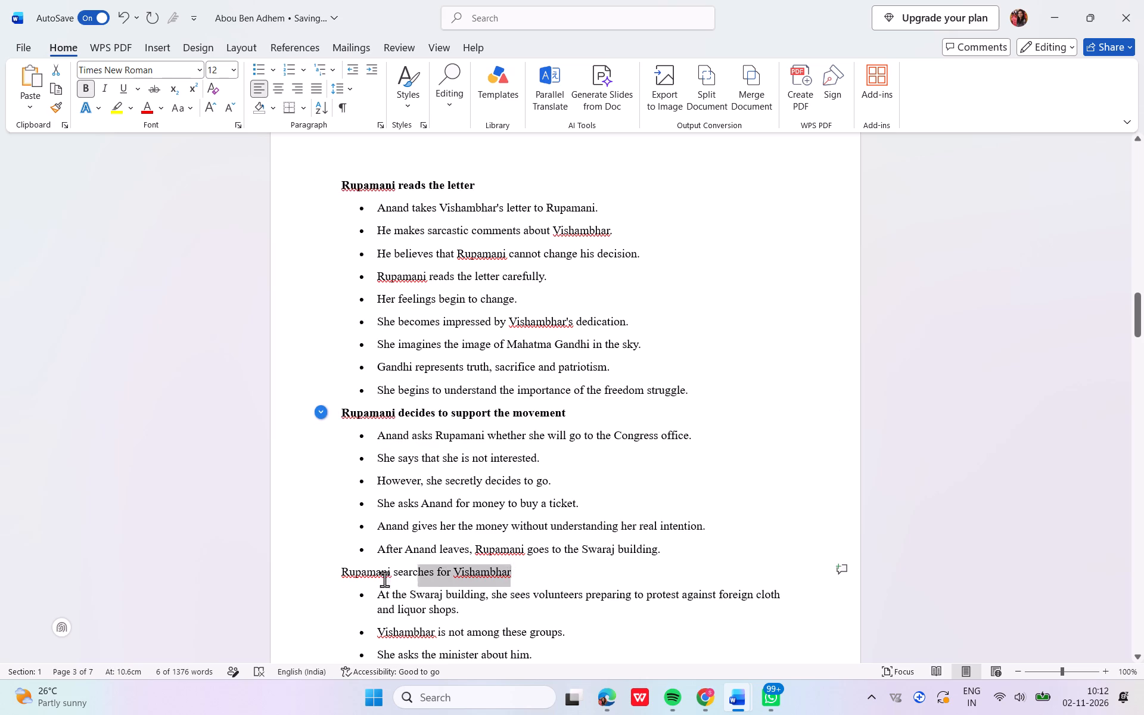
pyautogui.moveTo(384, 579); pyautogui.dragTo(333, 583)
pyautogui.hotkey('ctrl', 'b')
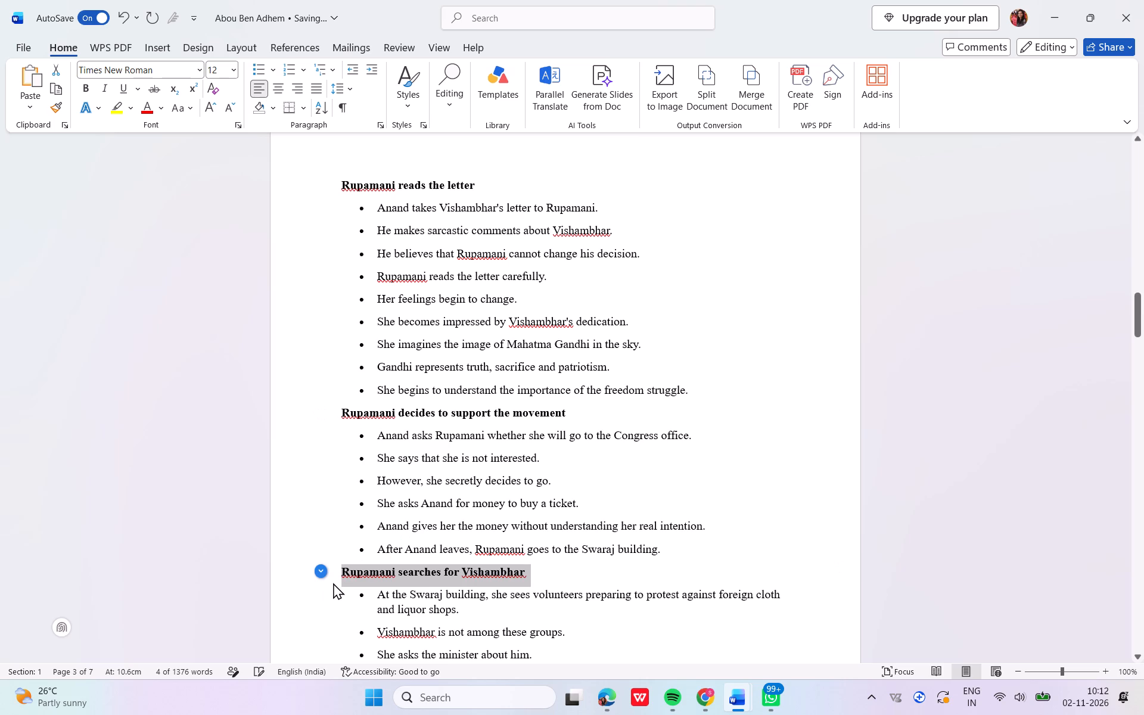
# Bold the subheadings "Meeting at the railway station", "Vishambhar refuses to take Rupamani" and "Rupamani's transformation".
pyautogui.scroll(-4, 333, 583)
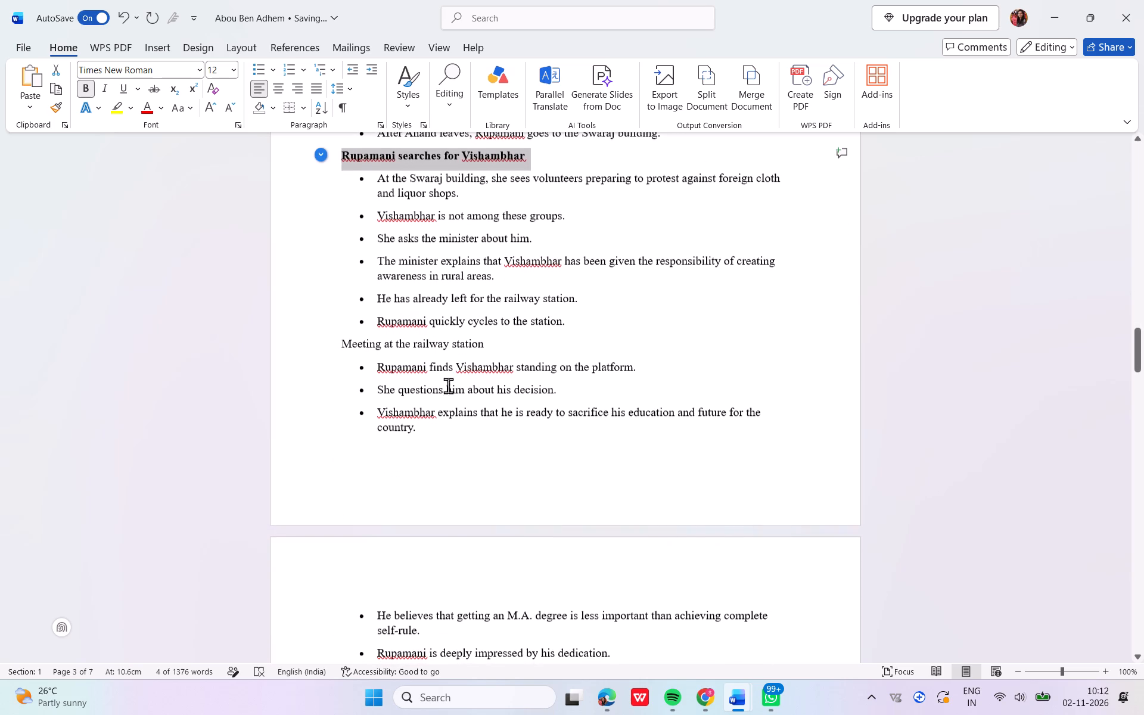
pyautogui.moveTo(490, 337); pyautogui.dragTo(312, 344)
pyautogui.hotkey('ctrl', 'b')
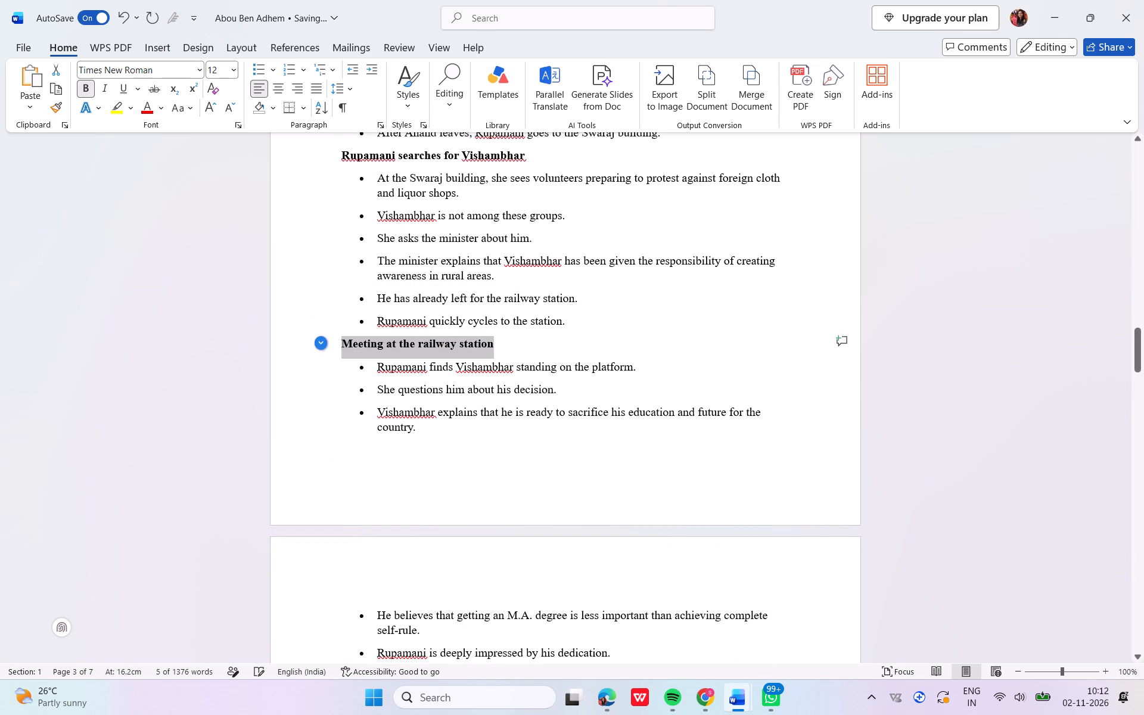
pyautogui.scroll(-3, 545, 504)
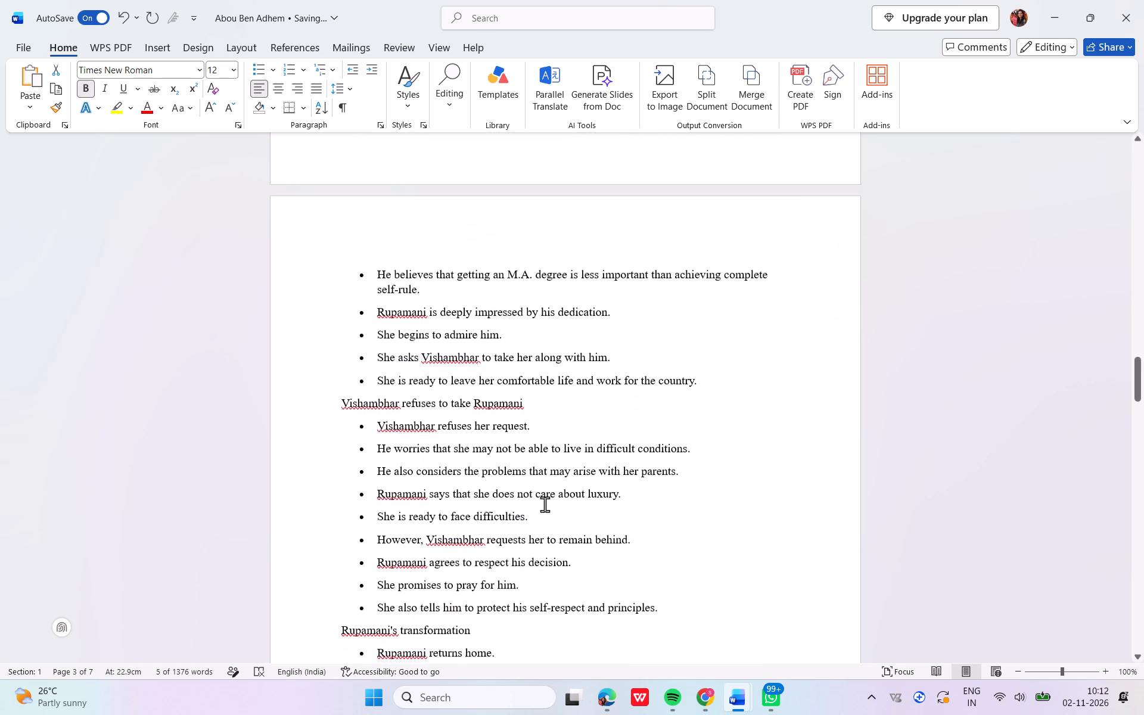
pyautogui.moveTo(526, 400); pyautogui.dragTo(350, 404)
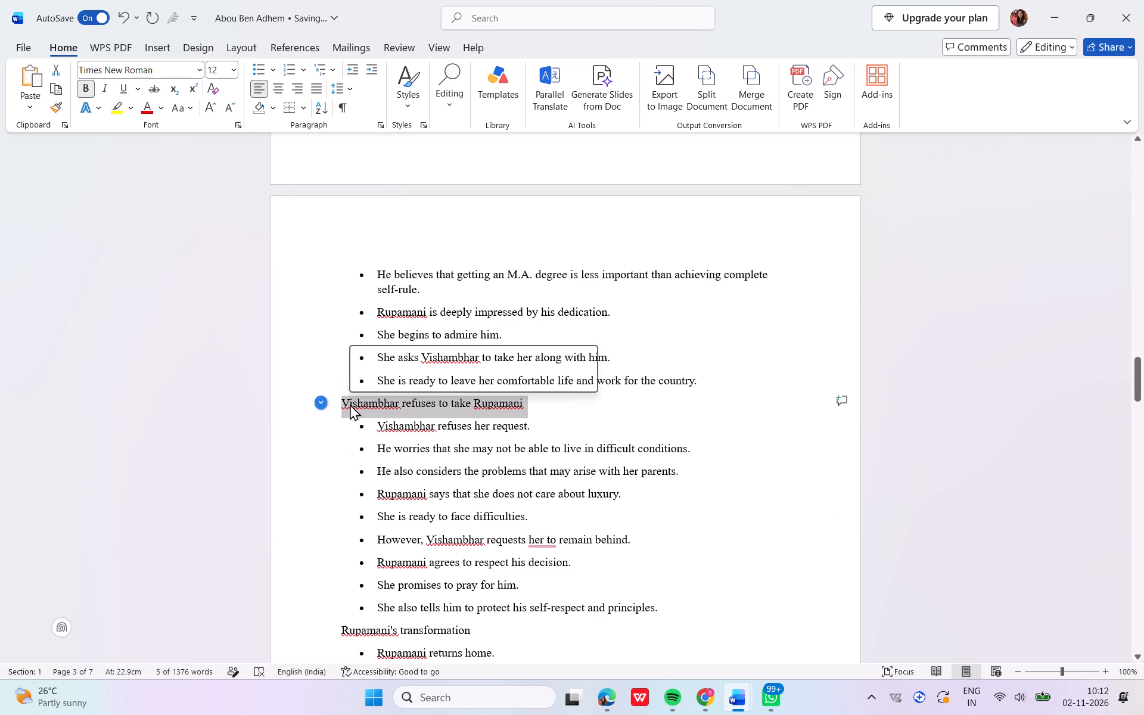
pyautogui.hotkey('ctrl', 'b')
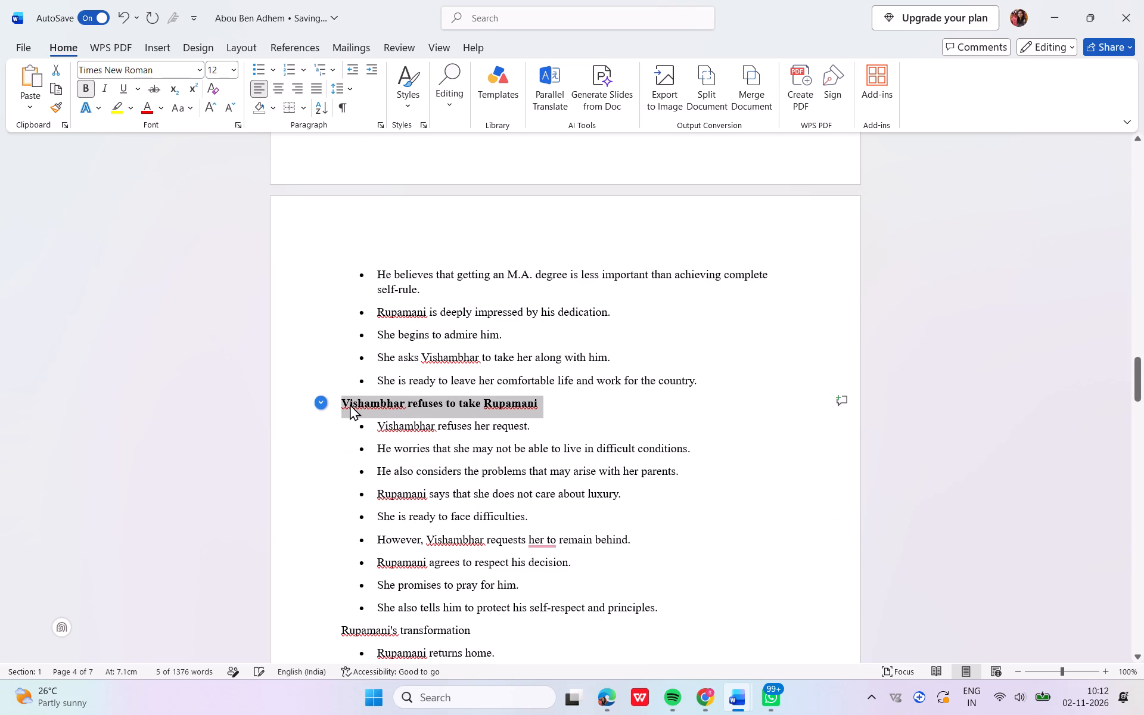
pyautogui.scroll(-3, 350, 404)
pyautogui.moveTo(484, 322); pyautogui.dragTo(337, 331)
pyautogui.hotkey('ctrl', 'b')
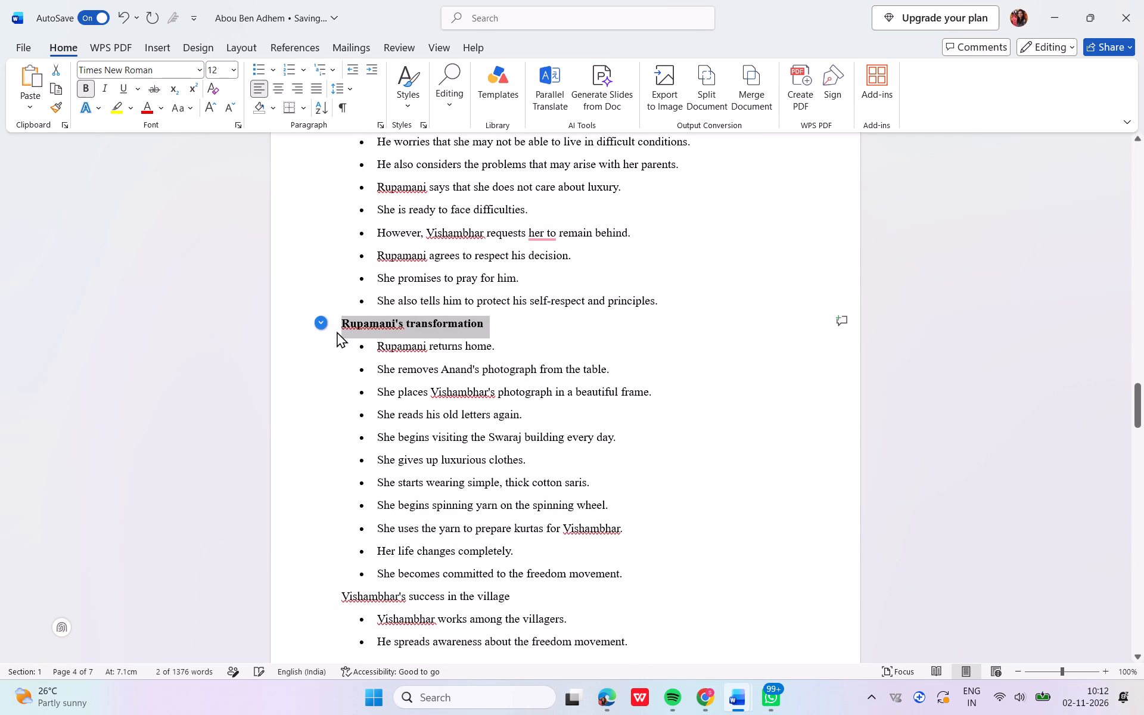
# Bold the subheadings "Vishambhar's success in the village" and "Anand and Rupamani's argument".
pyautogui.scroll(-1, 443, 552)
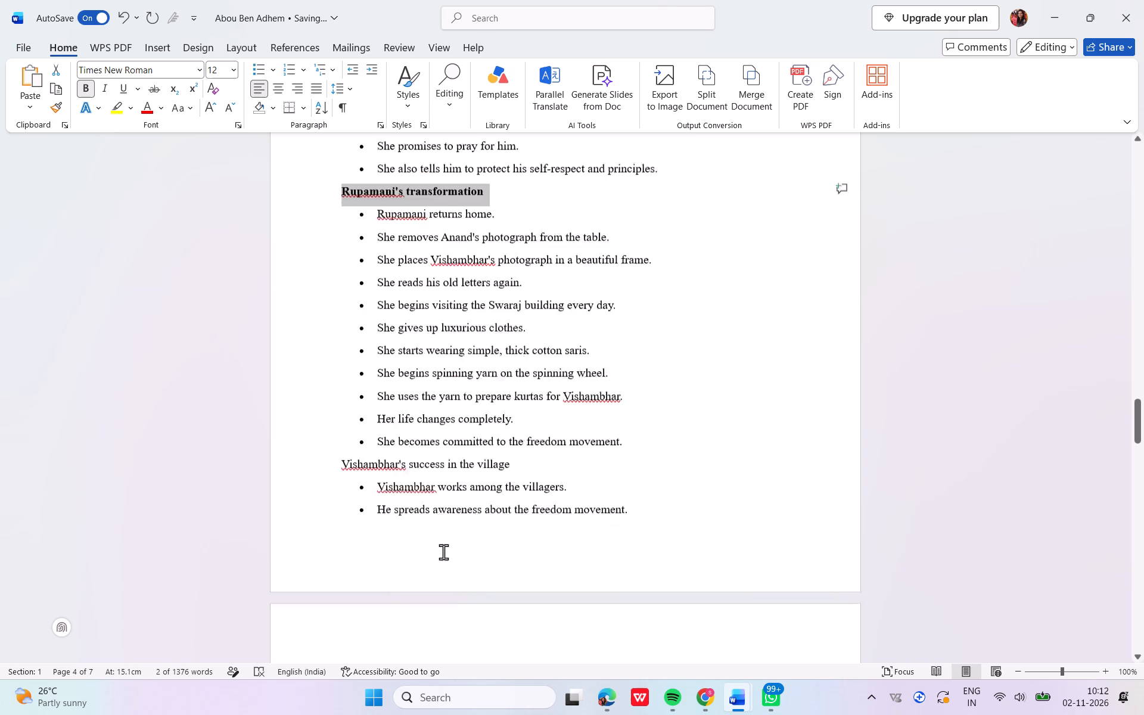
pyautogui.scroll(-1, 443, 552)
pyautogui.moveTo(527, 403); pyautogui.dragTo(363, 408)
pyautogui.hotkey('ctrl', 'b')
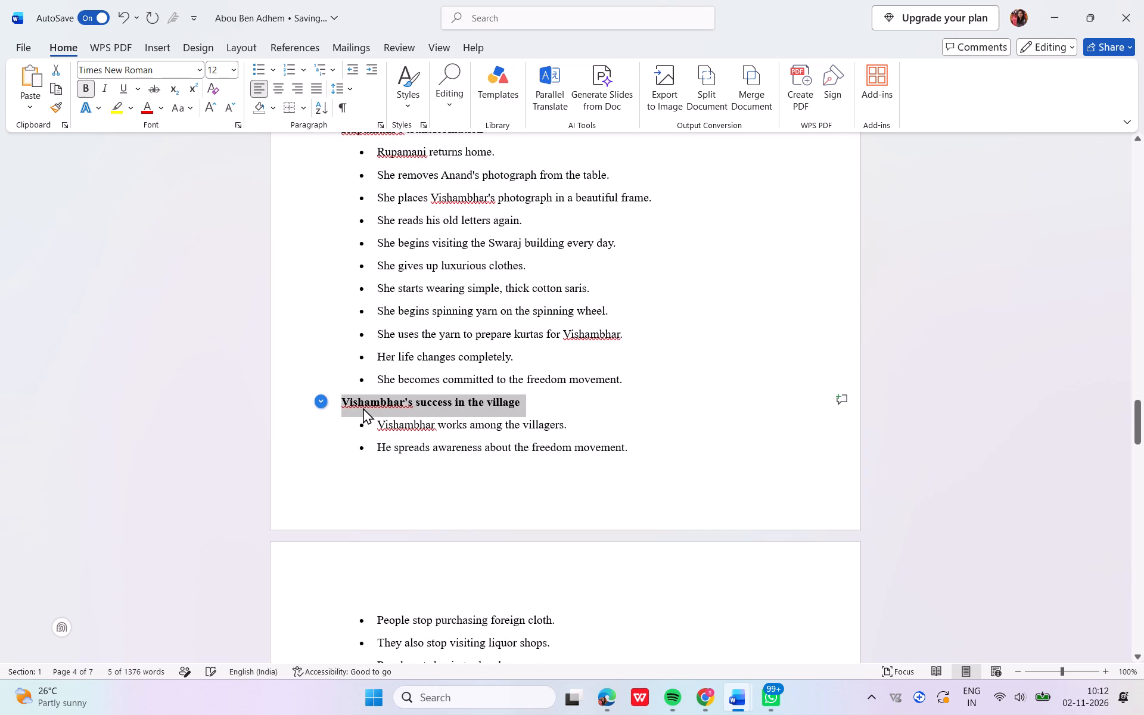
pyautogui.scroll(-3, 363, 408)
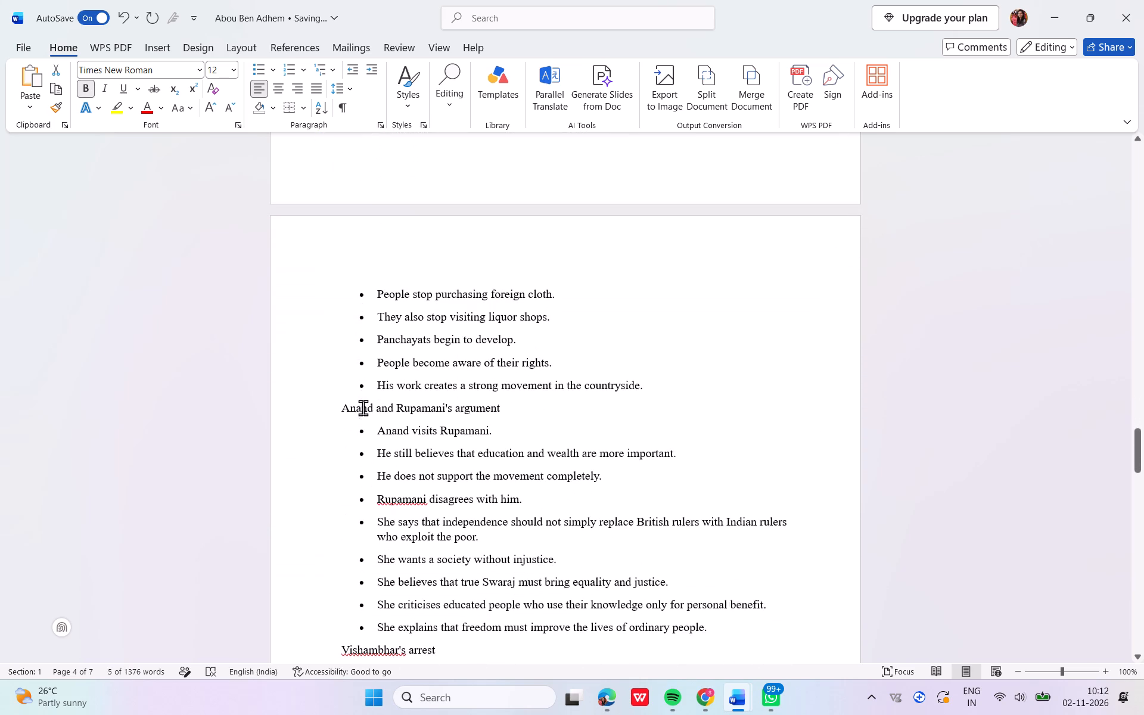
pyautogui.scroll(-1, 363, 408)
pyautogui.moveTo(363, 408); pyautogui.dragTo(496, 386)
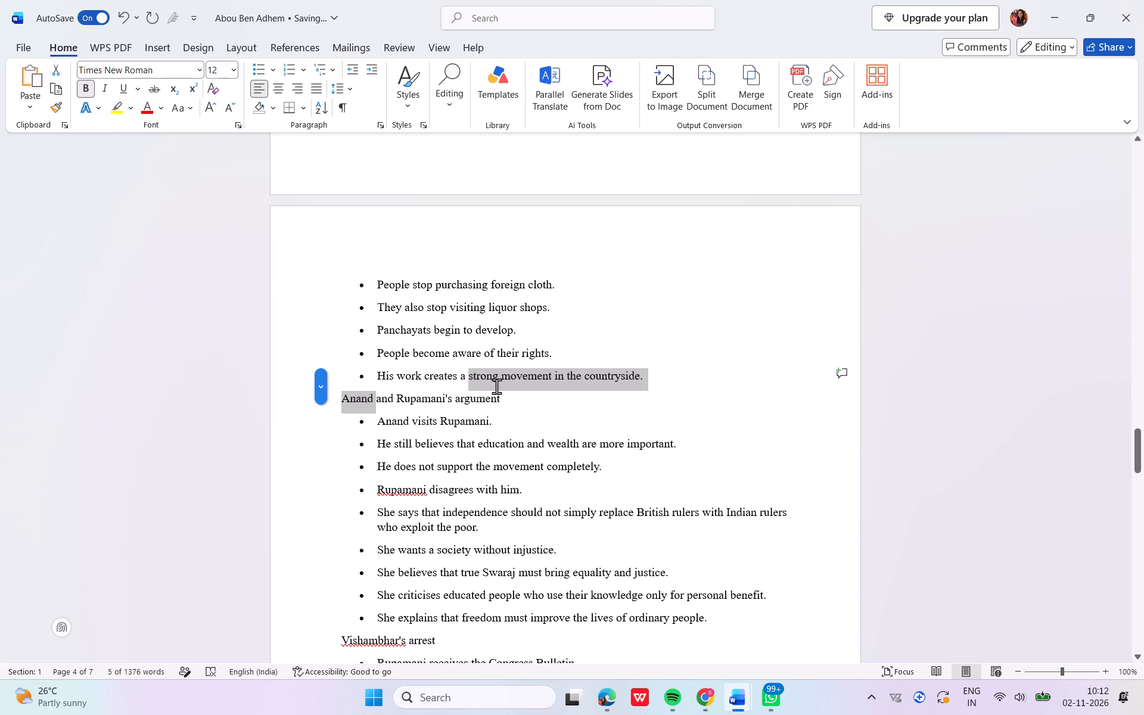
pyautogui.moveTo(496, 386); pyautogui.dragTo(507, 397)
pyautogui.hotkey('ctrl', 'b')
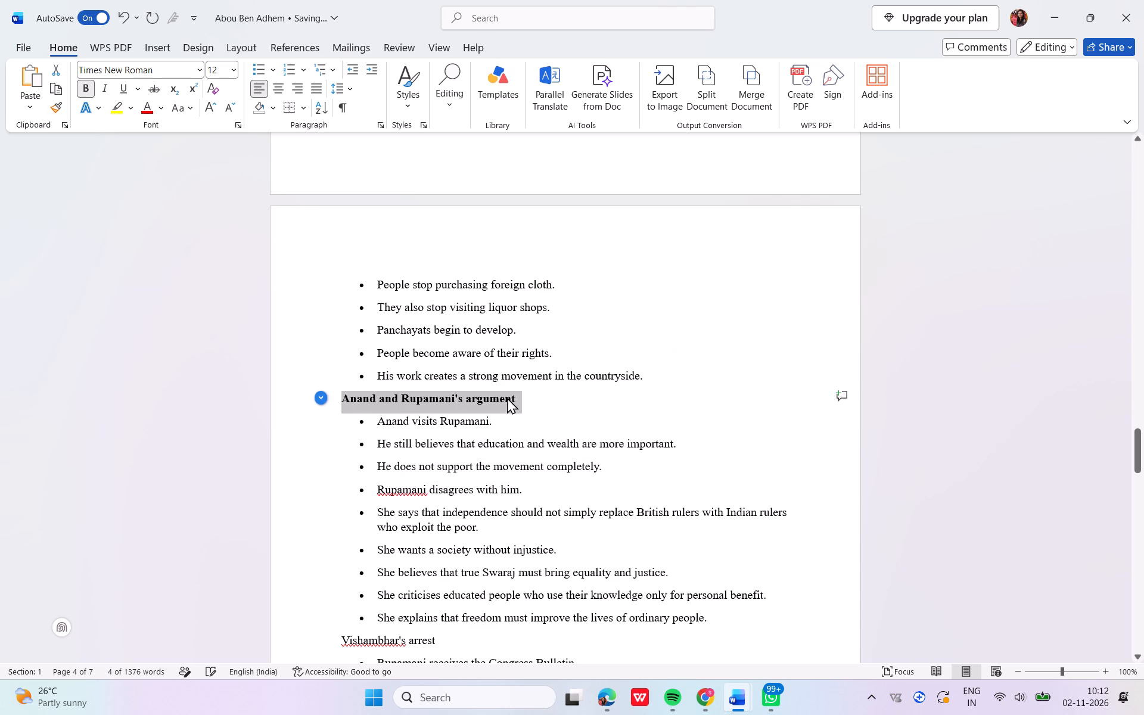
# Bold the subheadings "Vishambhar's arrest" and "Rupamani's final argument".
pyautogui.scroll(-1, 507, 397)
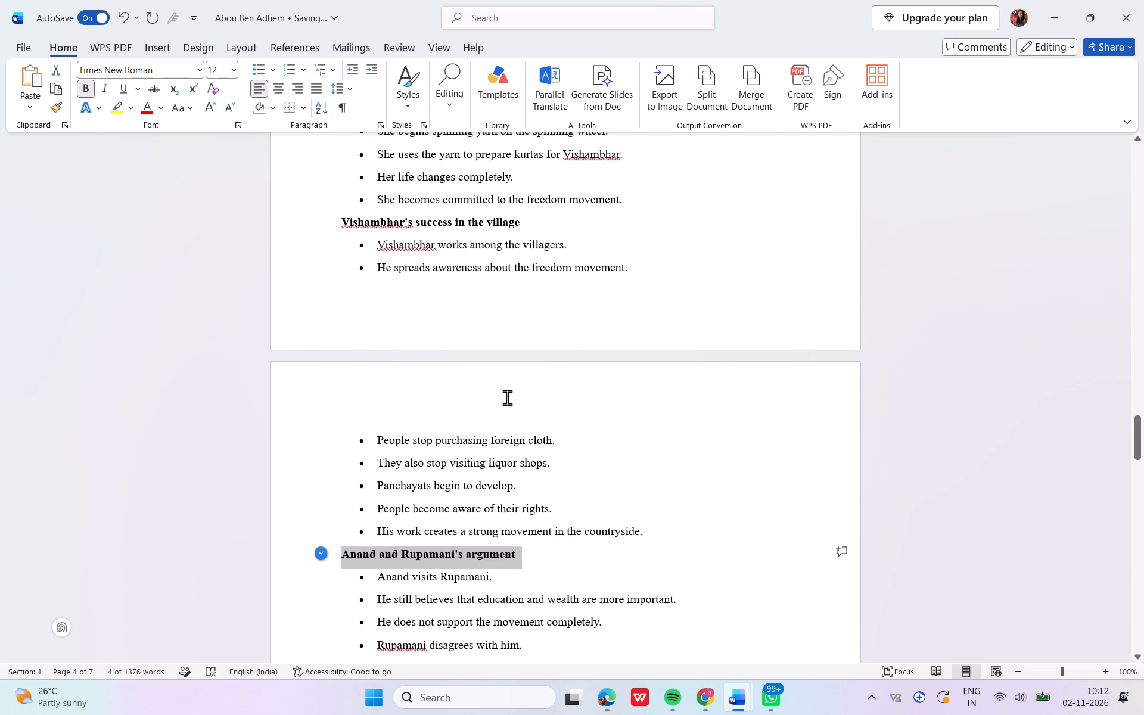
pyautogui.scroll(-2, 507, 397)
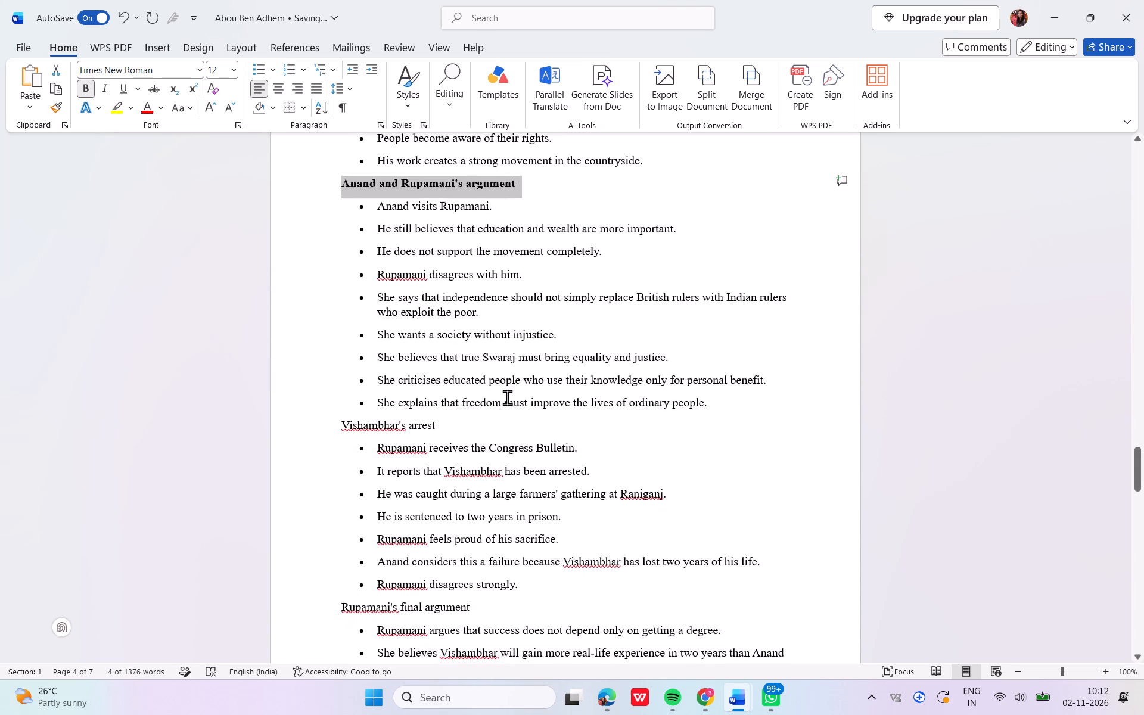
pyautogui.moveTo(445, 425); pyautogui.dragTo(332, 428)
pyautogui.hotkey('ctrl', 'b')
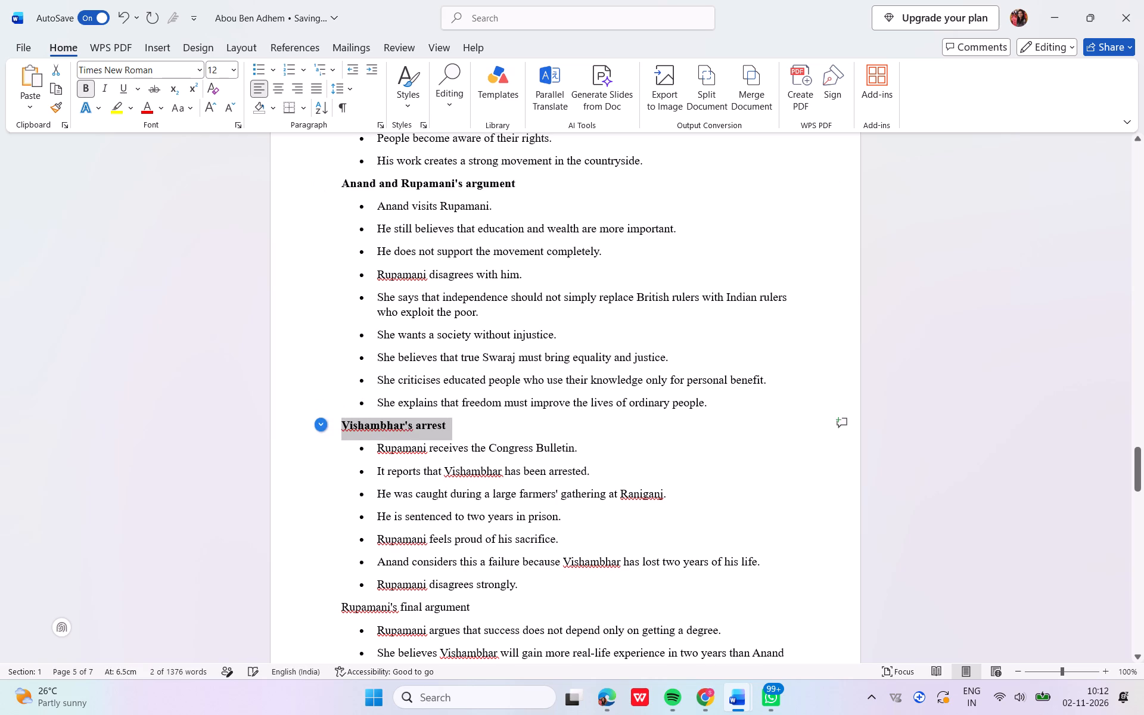
pyautogui.scroll(-4, 332, 428)
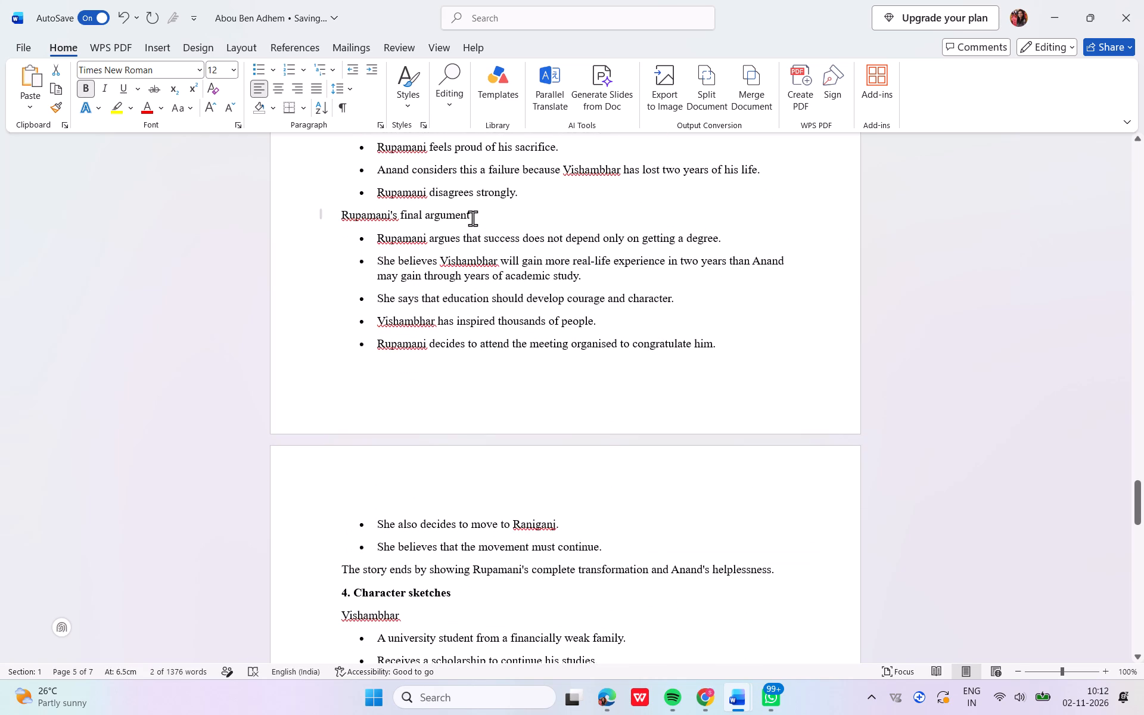
pyautogui.moveTo(472, 217); pyautogui.dragTo(337, 215)
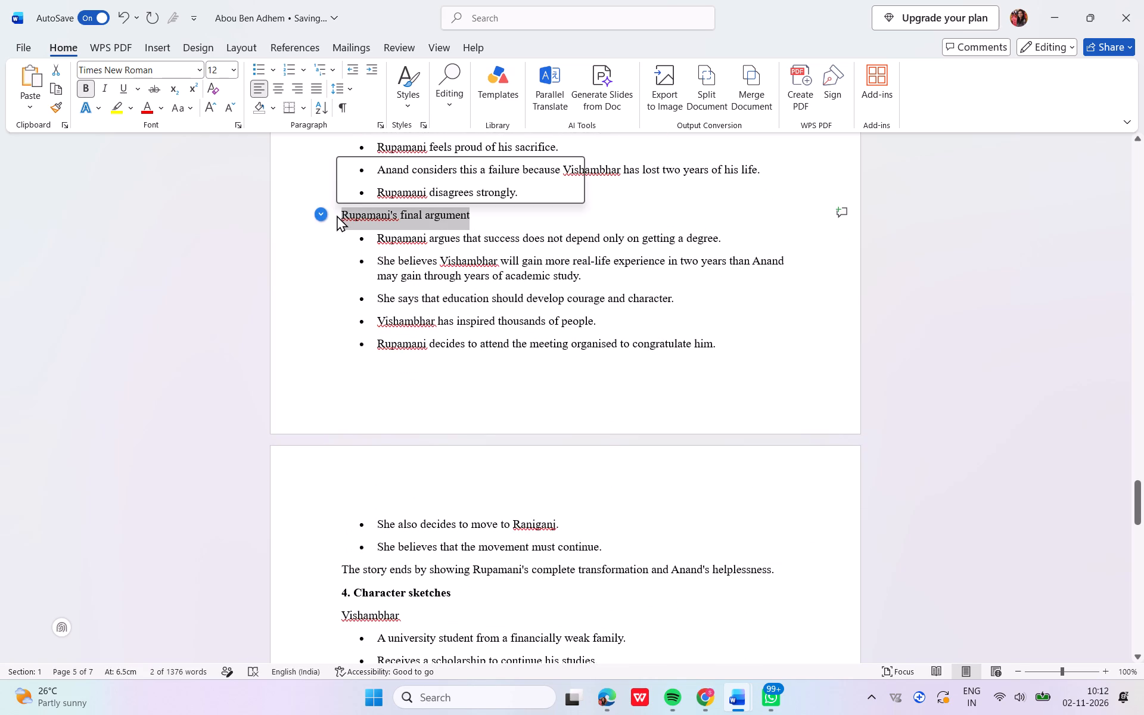
pyautogui.hotkey('ctrl', 'b')
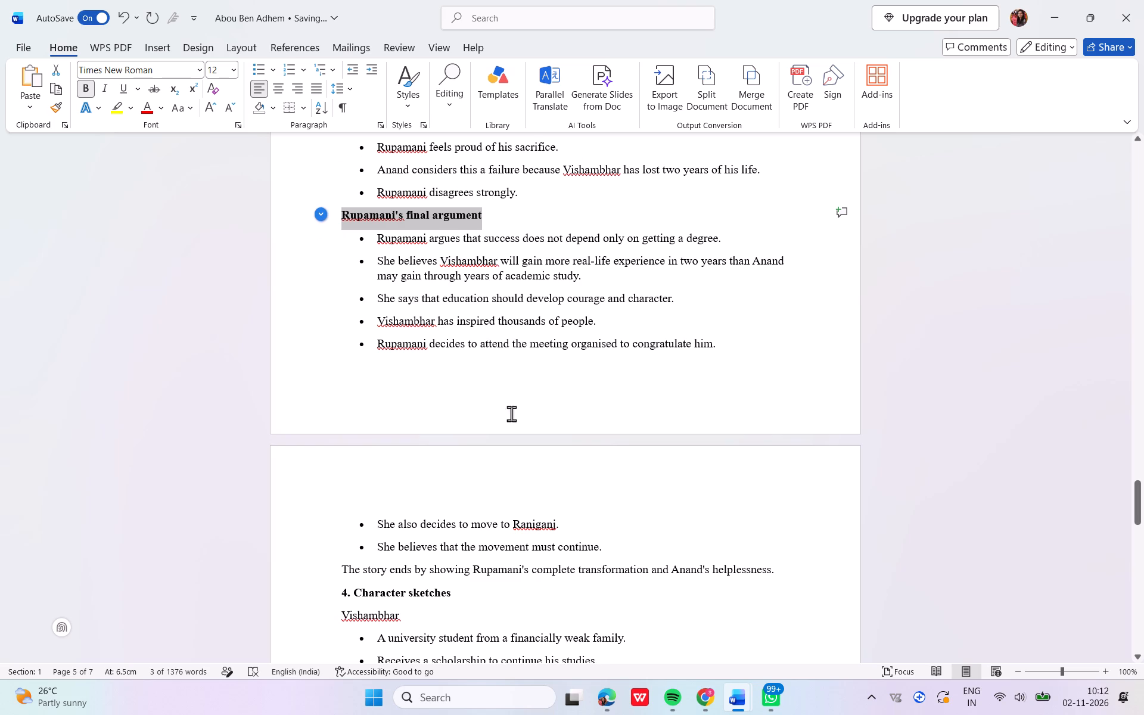
pyautogui.scroll(-3, 525, 541)
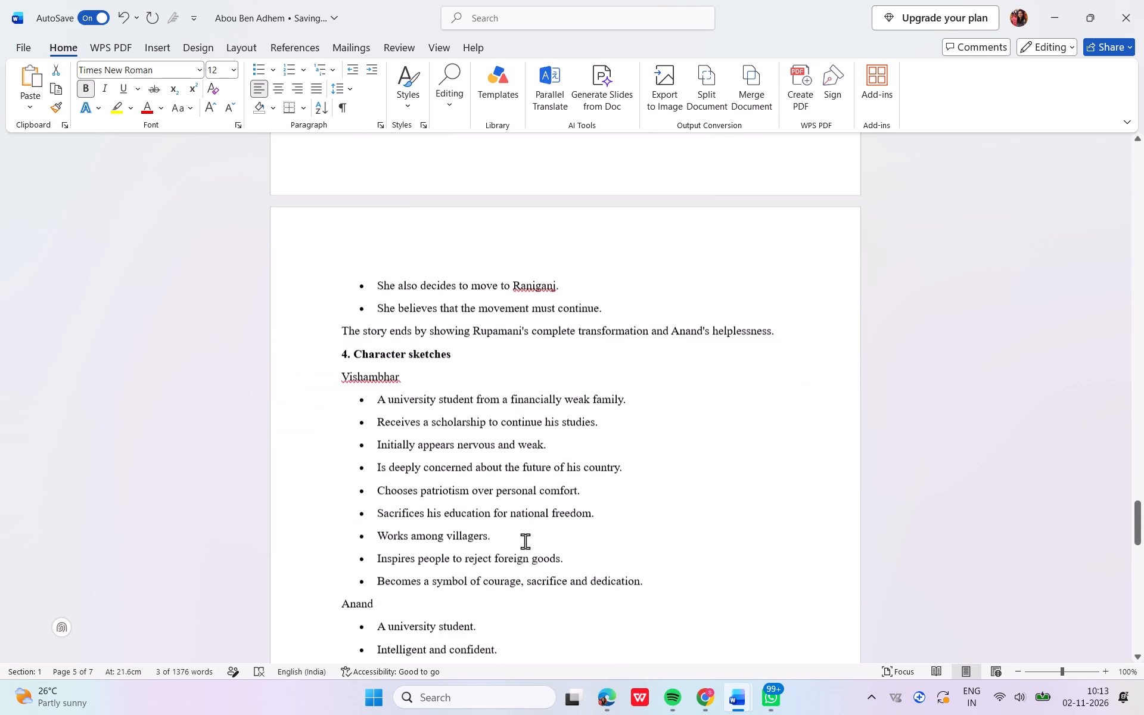
# Bold the subheading "Vishambhar" under the Character sketches heading.
pyautogui.moveTo(406, 378); pyautogui.dragTo(352, 379)
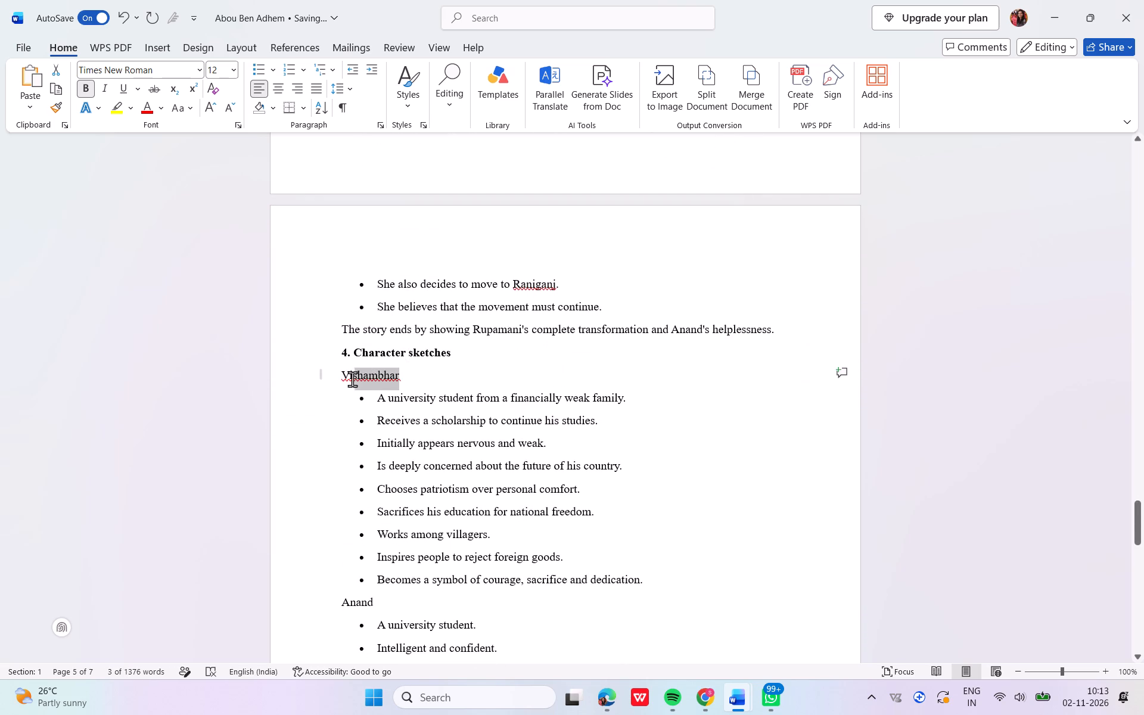
pyautogui.moveTo(352, 379); pyautogui.dragTo(337, 375)
pyautogui.hotkey('ctrl', 'b')
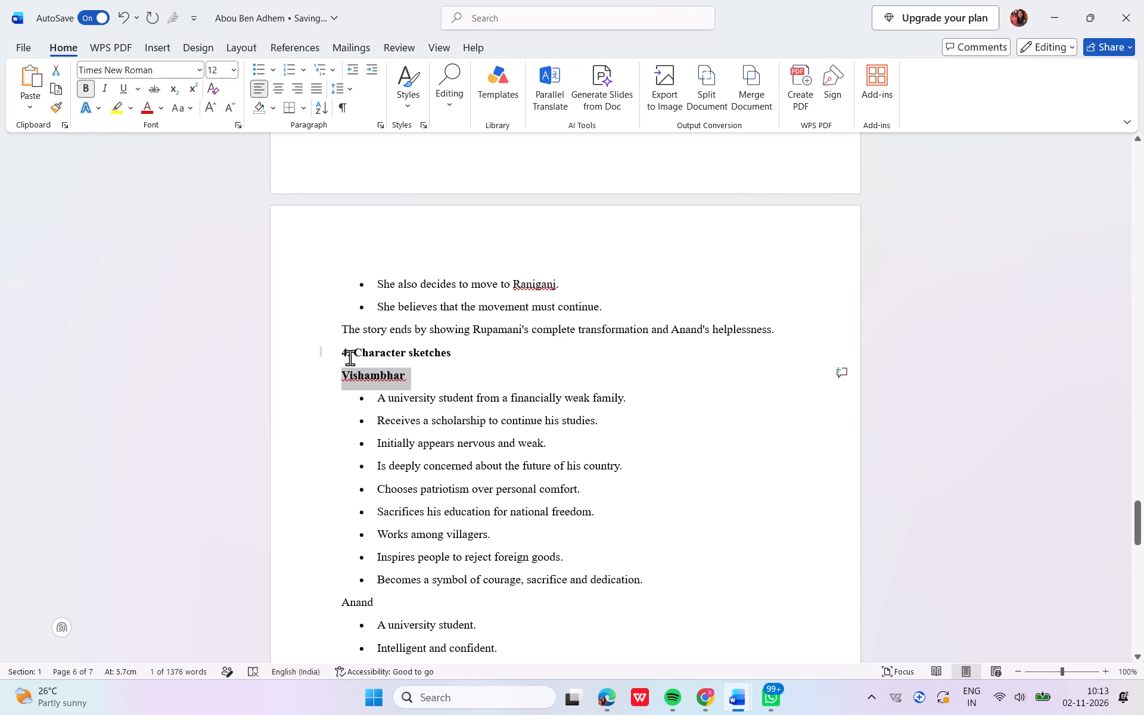
# Remove the number "4." from the "Character sketches" heading, keeping the heading on its own line without a leading space.
pyautogui.click(350, 357)
pyautogui.press('BackSpace')
pyautogui.press('BackSpace')
pyautogui.press('BackSpace')
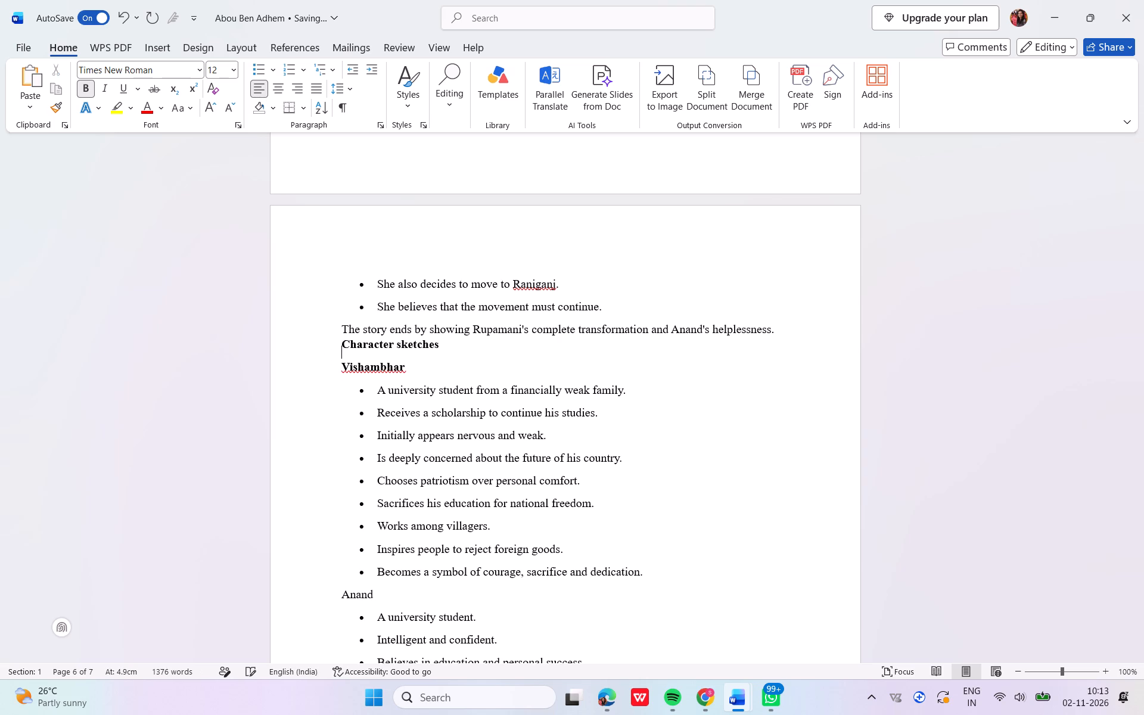
pyautogui.press('Return')
pyautogui.press('Down')
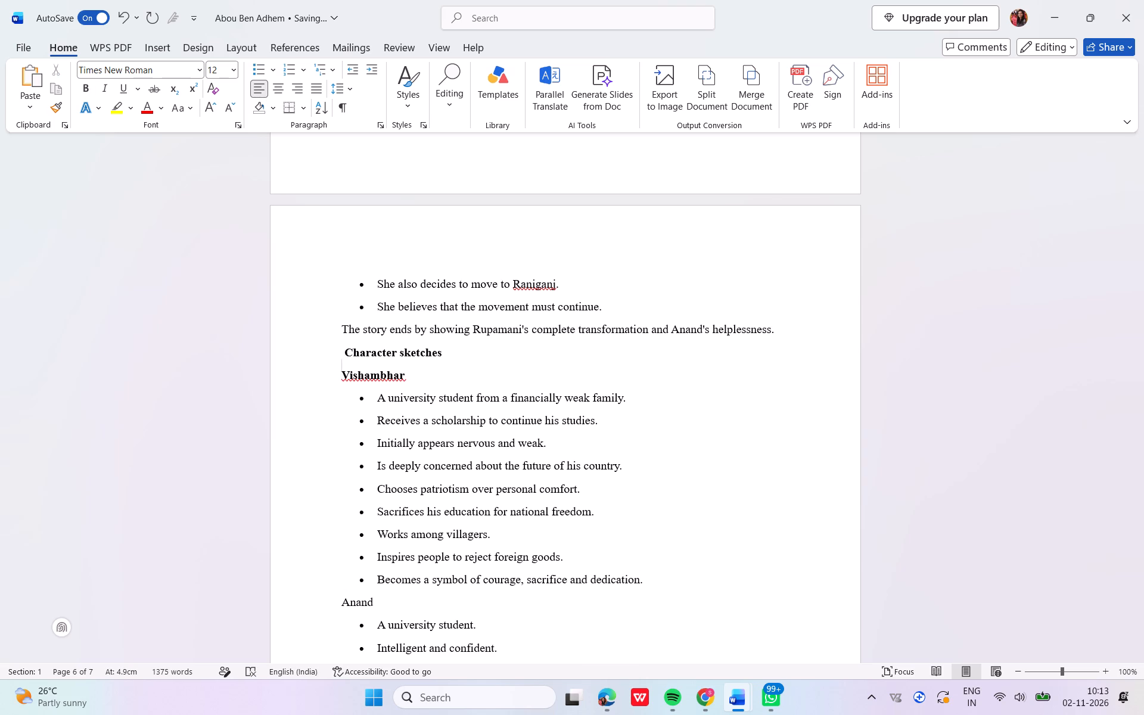
pyautogui.press('Up')
pyautogui.press('Right')
pyautogui.press('BackSpace')
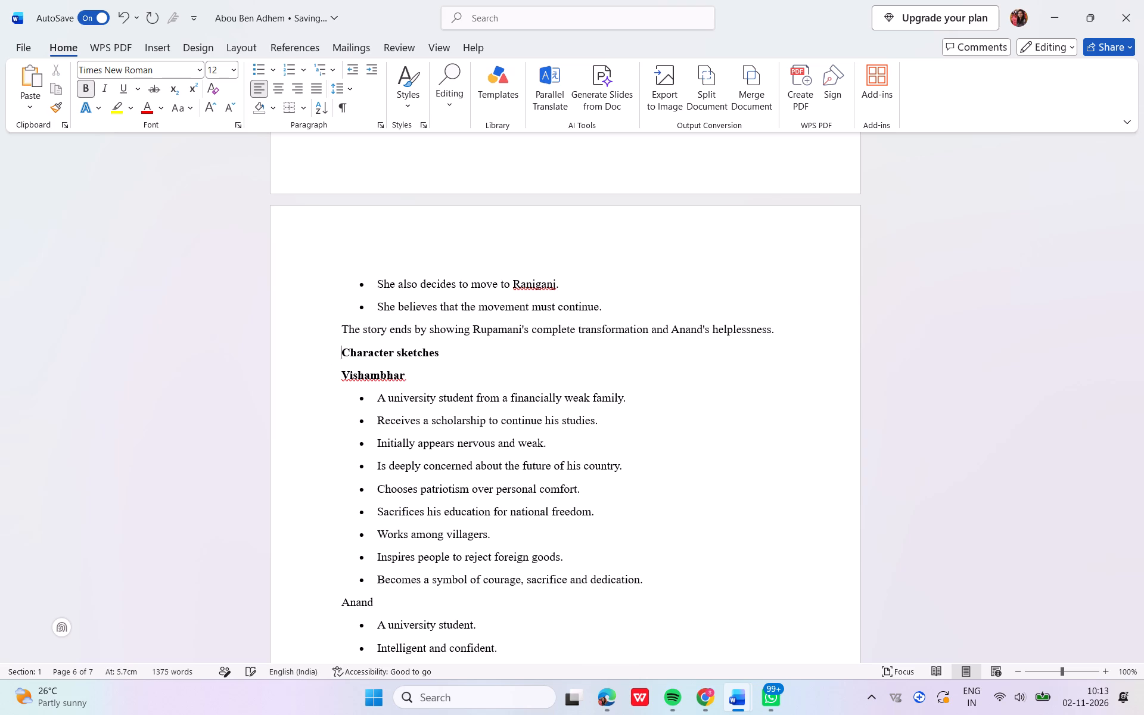
# Bold the character subheadings "Rupamani" and "Anand" in the Character sketches section.
pyautogui.scroll(-2, 438, 522)
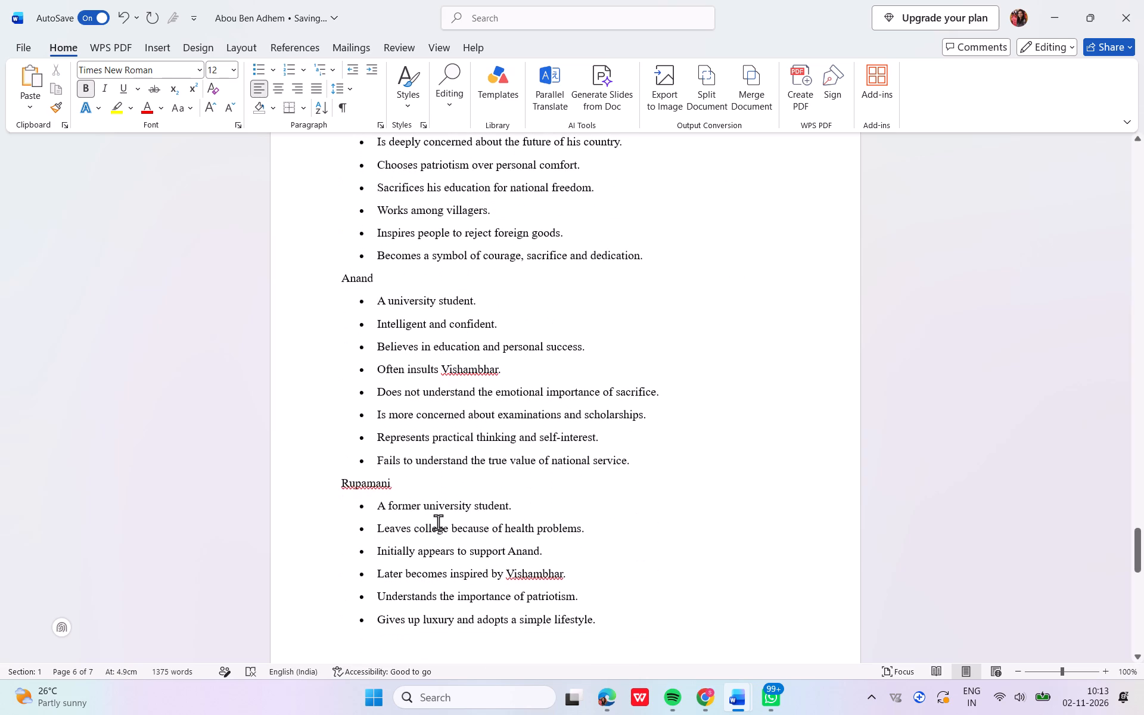
pyautogui.moveTo(413, 490); pyautogui.dragTo(332, 491)
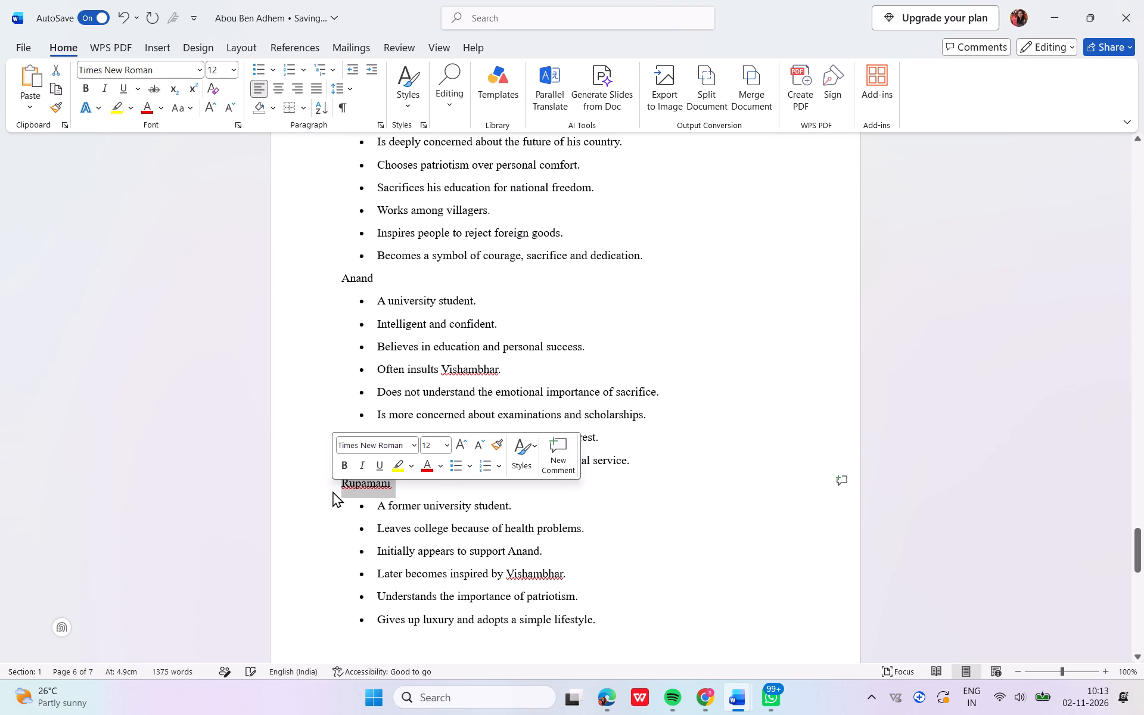
pyautogui.hotkey('ctrl', 'b')
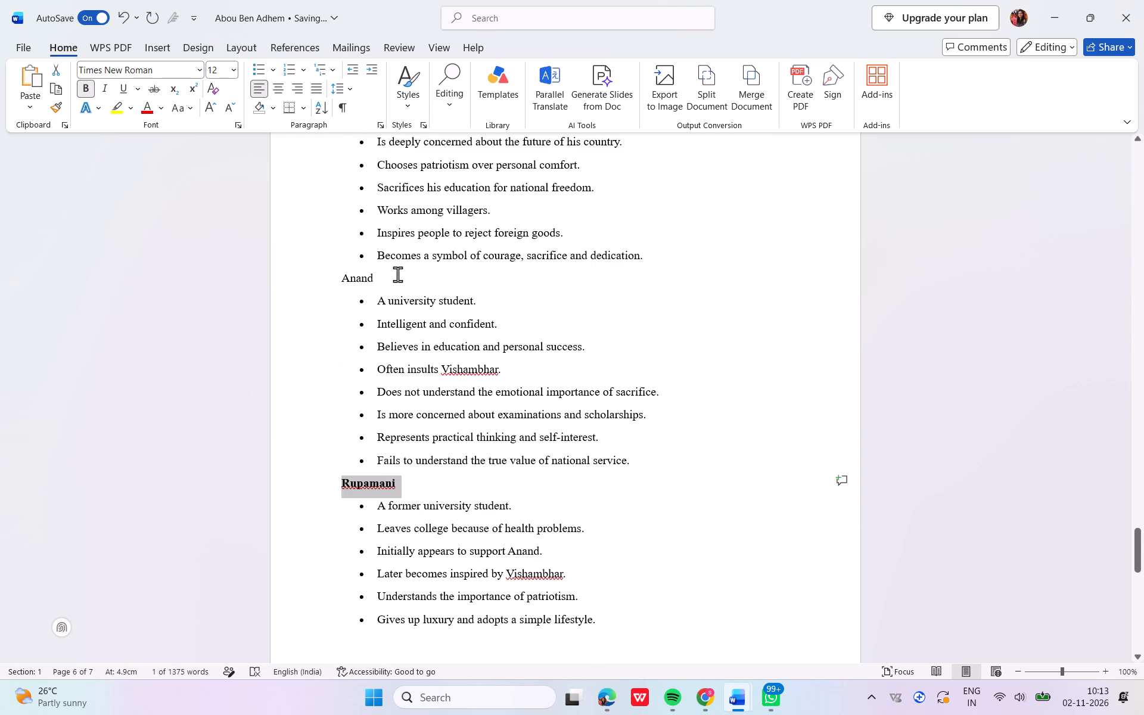
pyautogui.moveTo(395, 274); pyautogui.dragTo(333, 282)
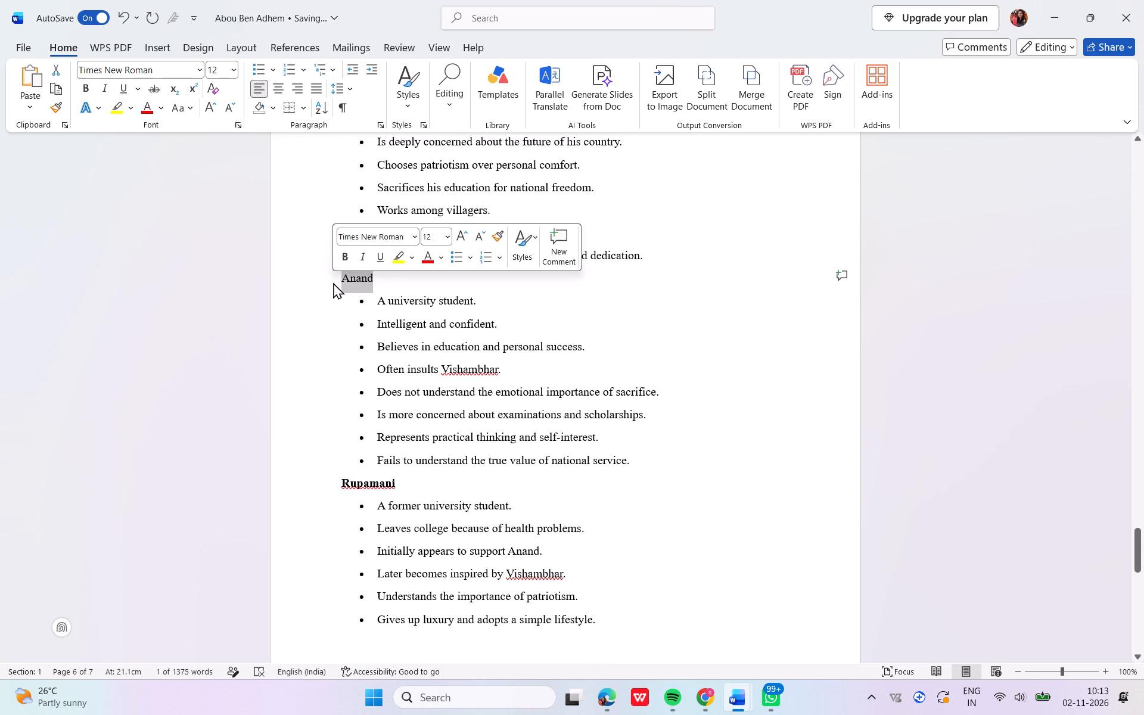
pyautogui.hotkey('ctrl', 'b')
# Review the rest of the chapter notes through Major themes to the document's end, and return to the chapter title.
pyautogui.scroll(-3, 333, 282)
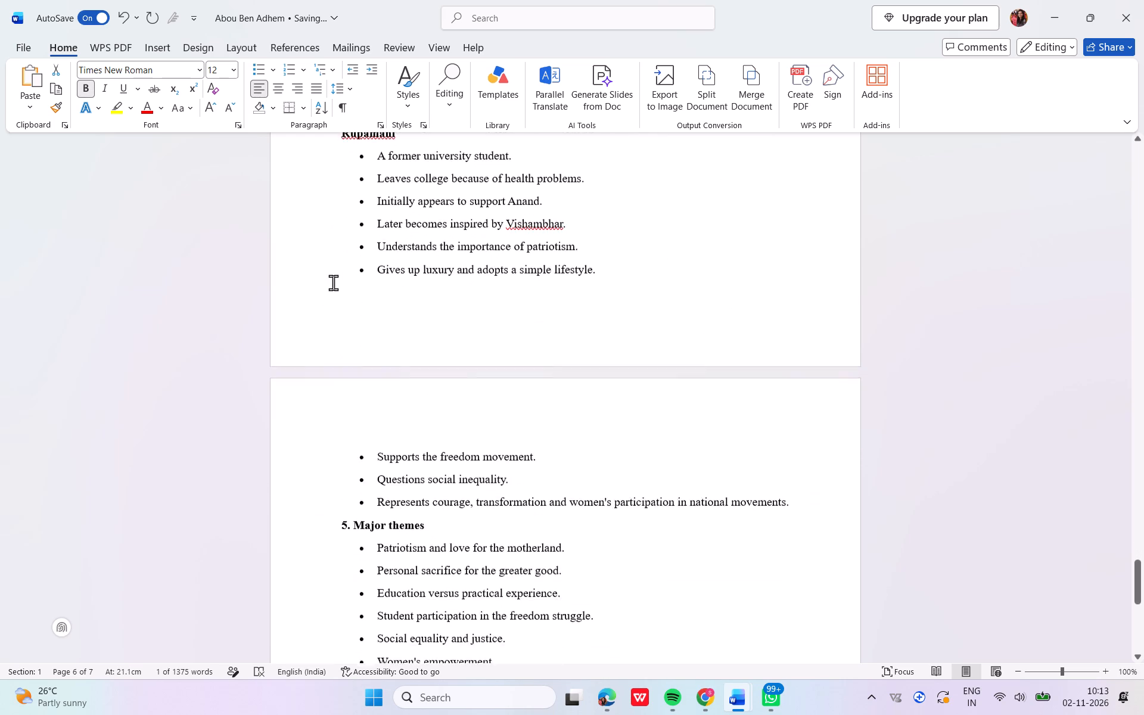
pyautogui.scroll(-3, 333, 282)
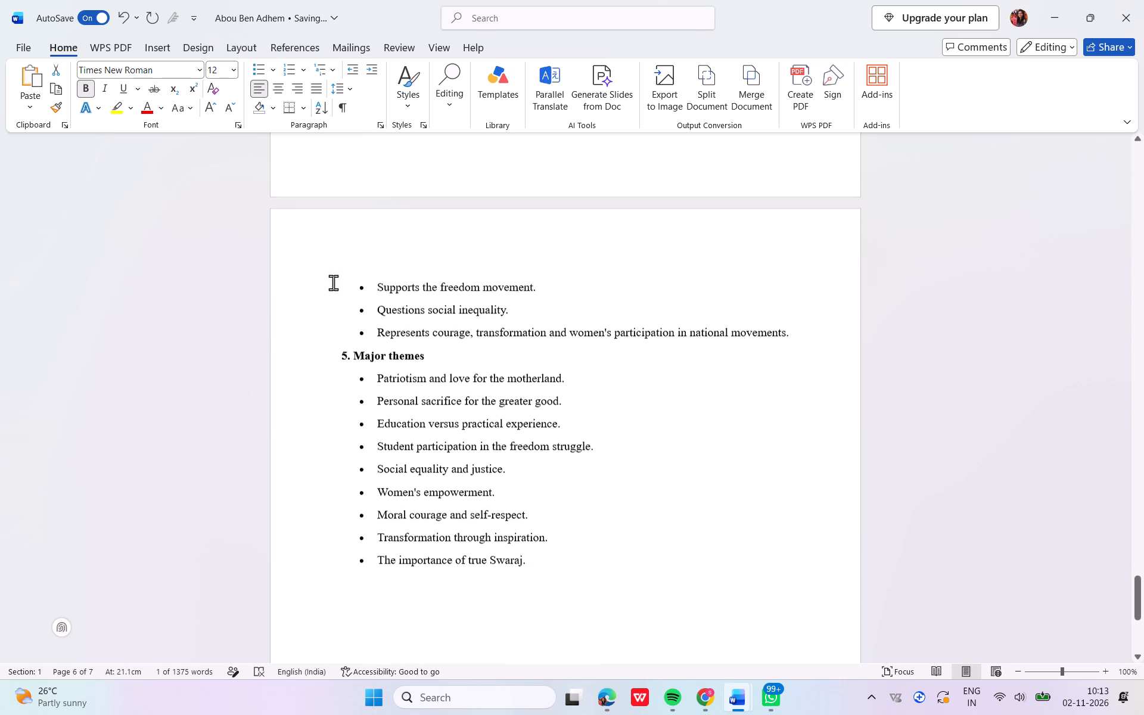
pyautogui.scroll(-2, 333, 282)
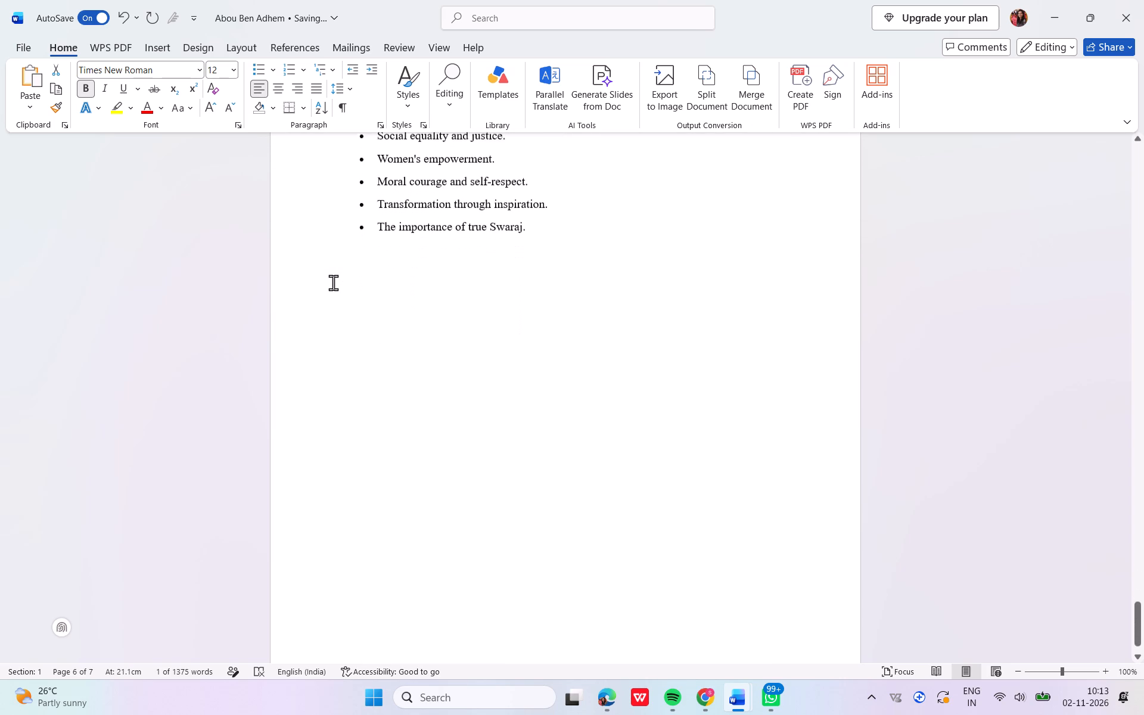
pyautogui.scroll(-1, 333, 282)
pyautogui.scroll(20, 333, 282)
pyautogui.scroll(2, 333, 282)
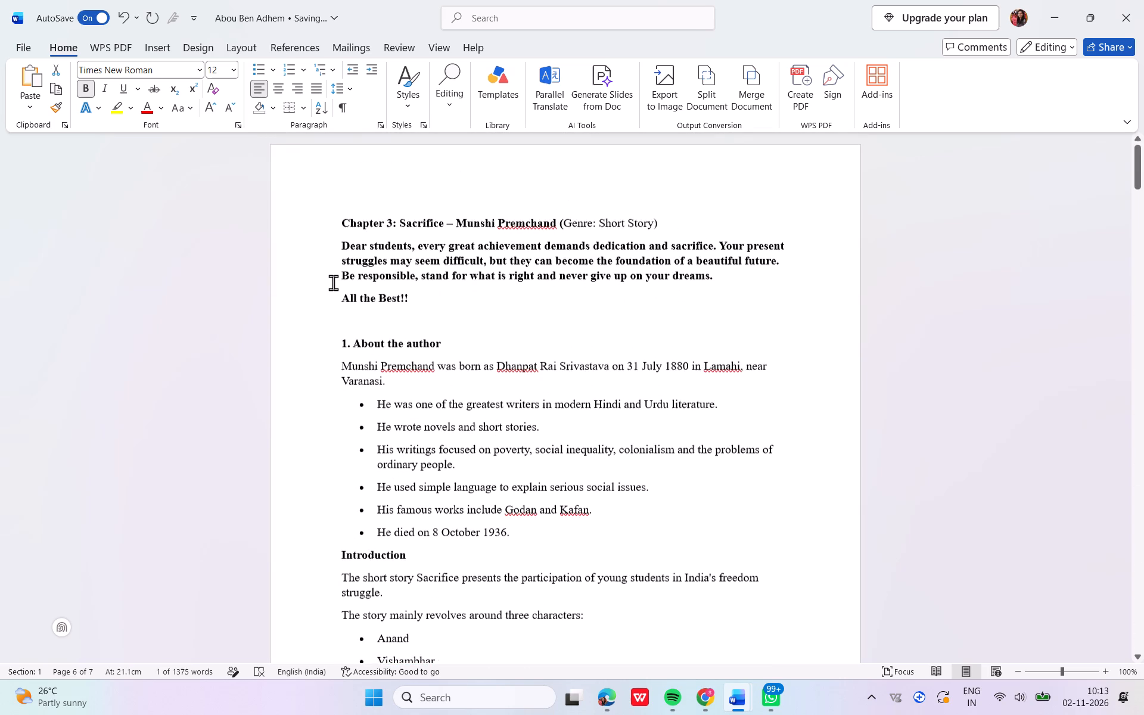
pyautogui.scroll(2, 333, 282)
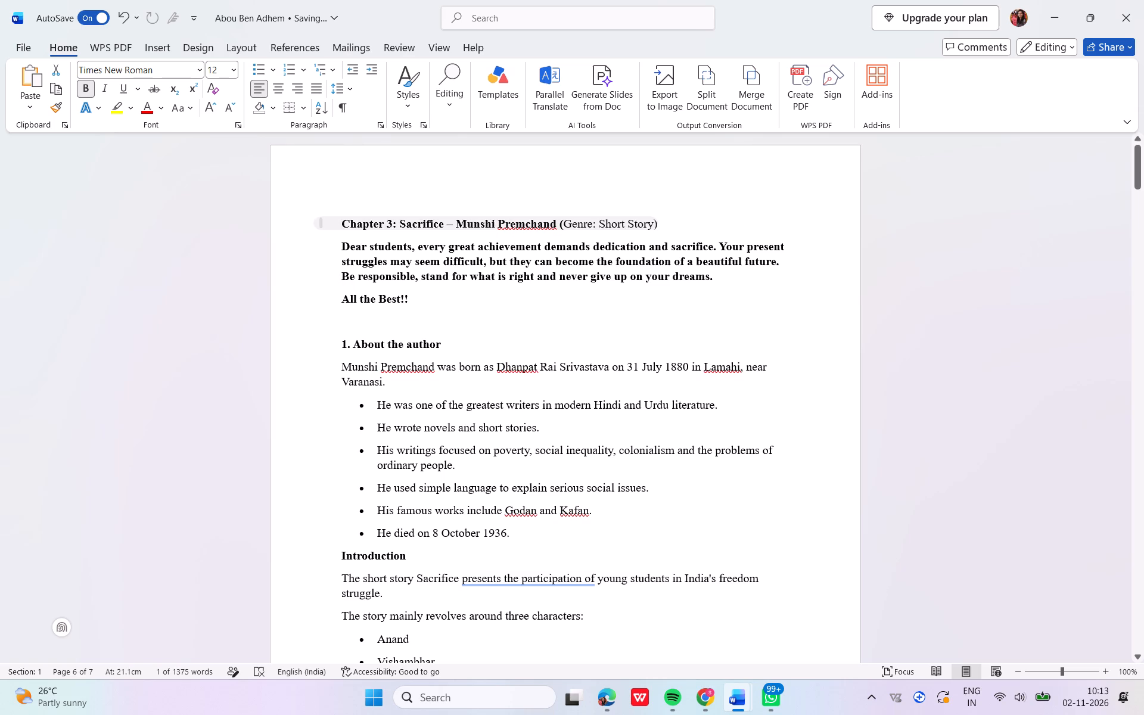
# Export the chapter notes as a PDF named "Sacrifice Notes" in the Downloads folder.
pyautogui.click(33, 42)
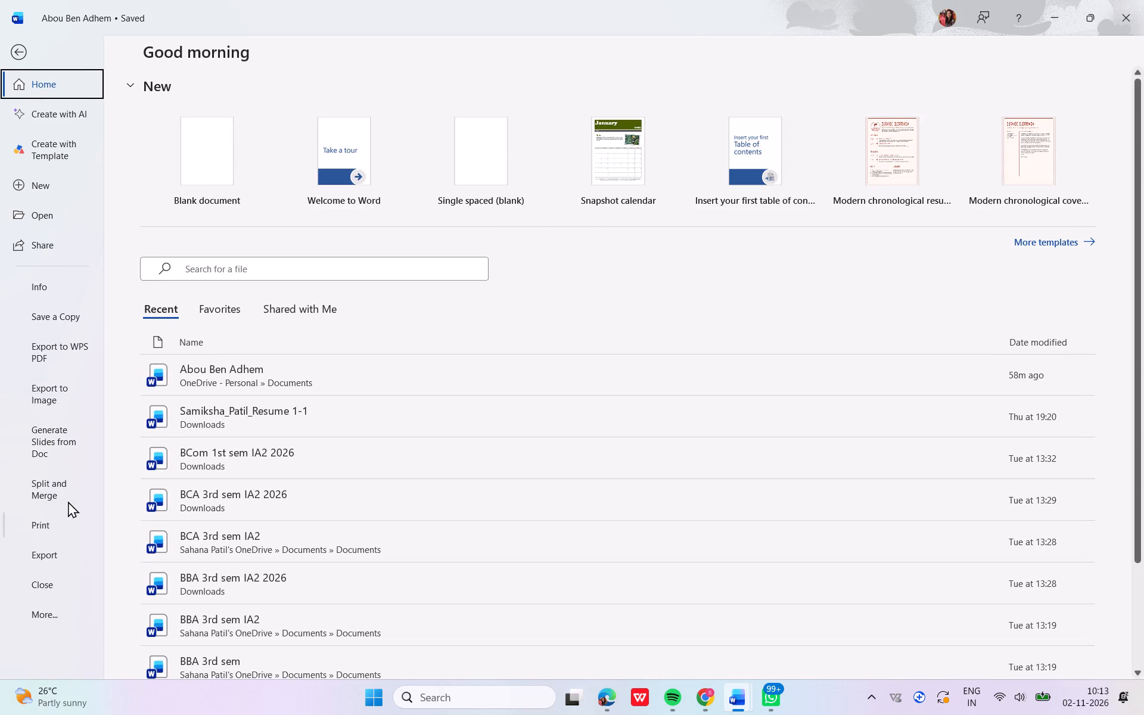
pyautogui.click(59, 553)
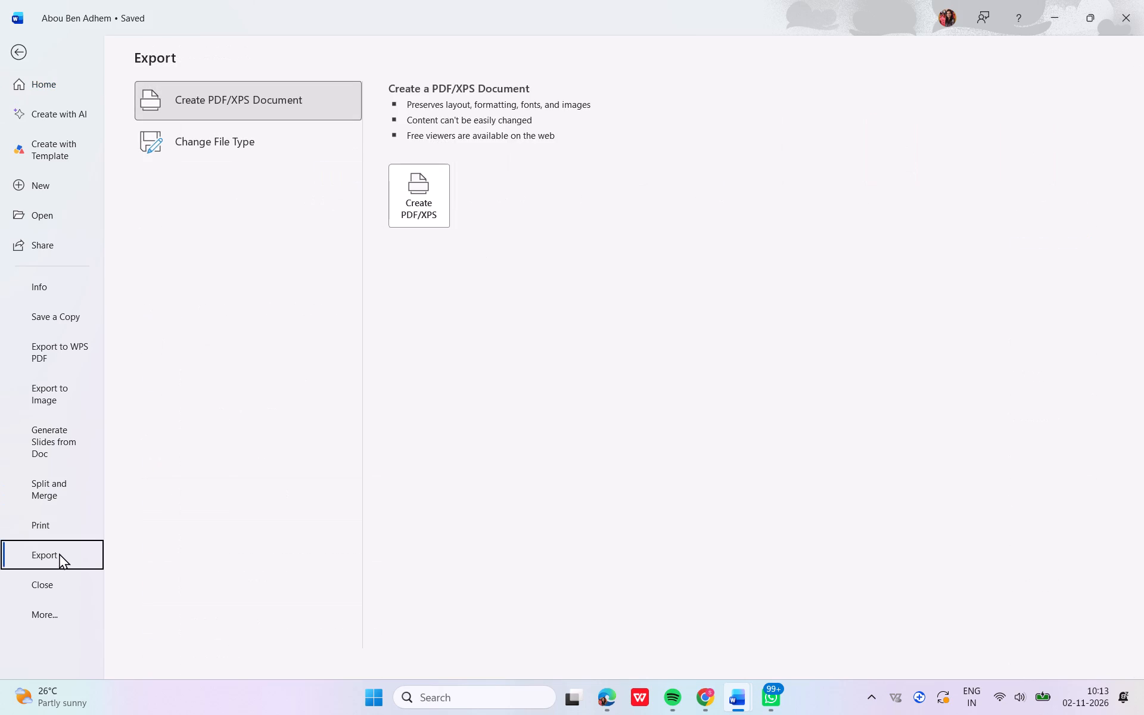
pyautogui.doubleClick(274, 108)
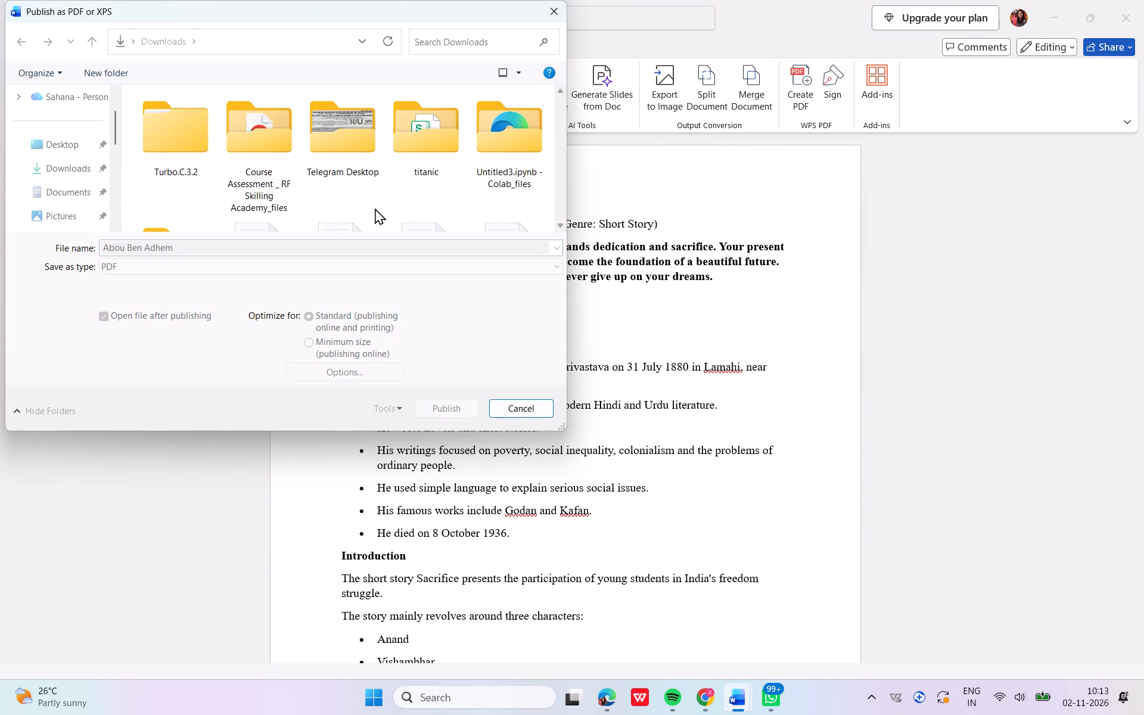
pyautogui.write('acrifice')
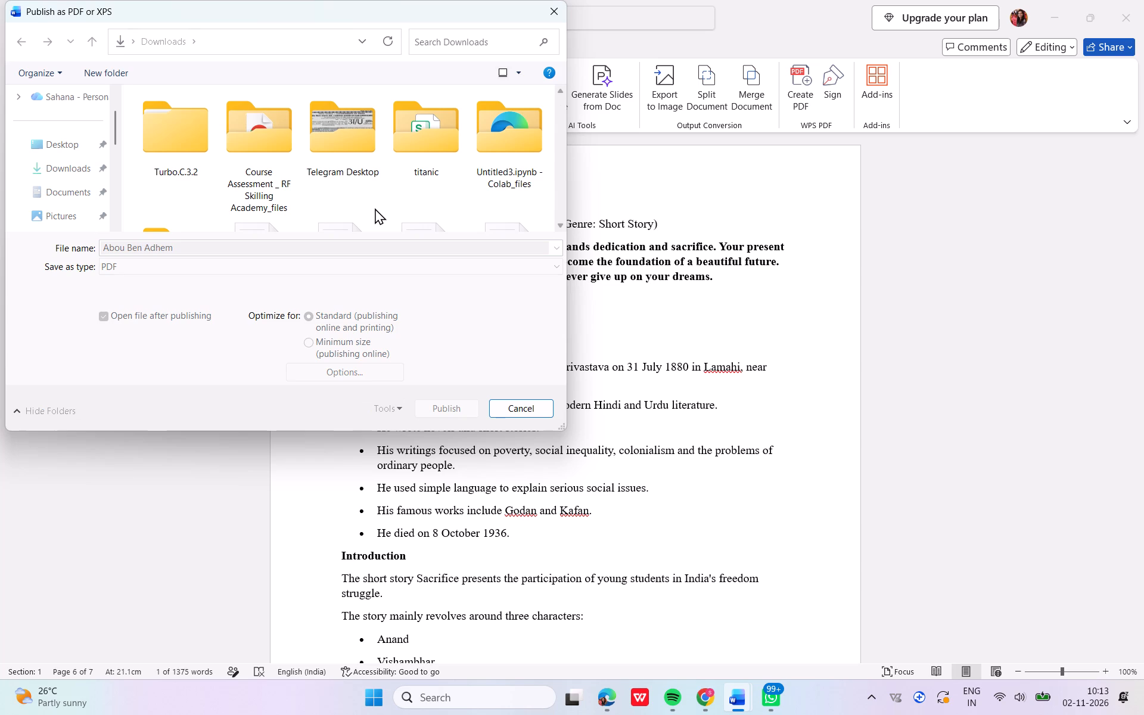
pyautogui.click(57, 171)
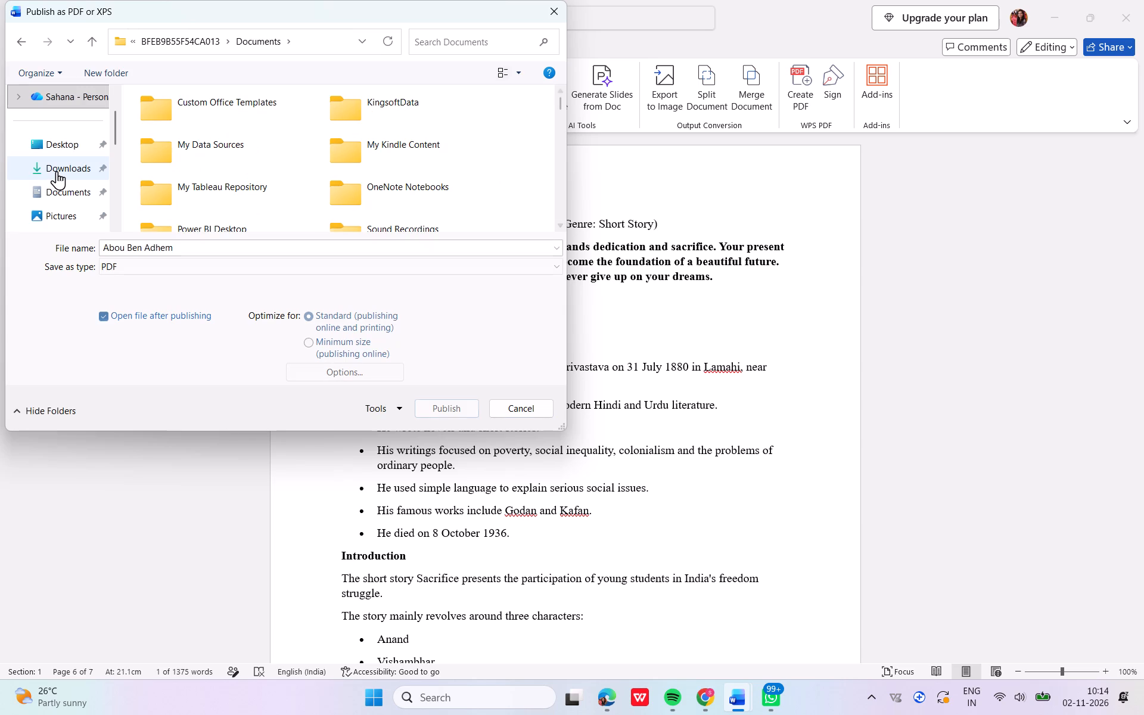
pyautogui.click(57, 171)
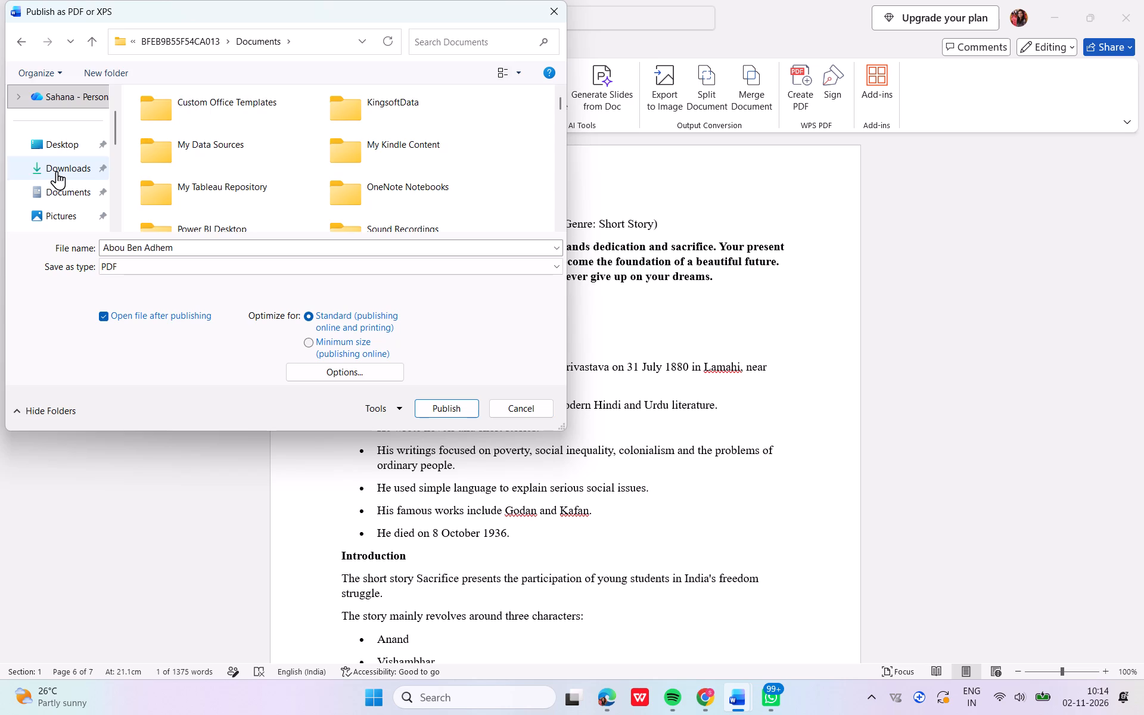
pyautogui.click(192, 244)
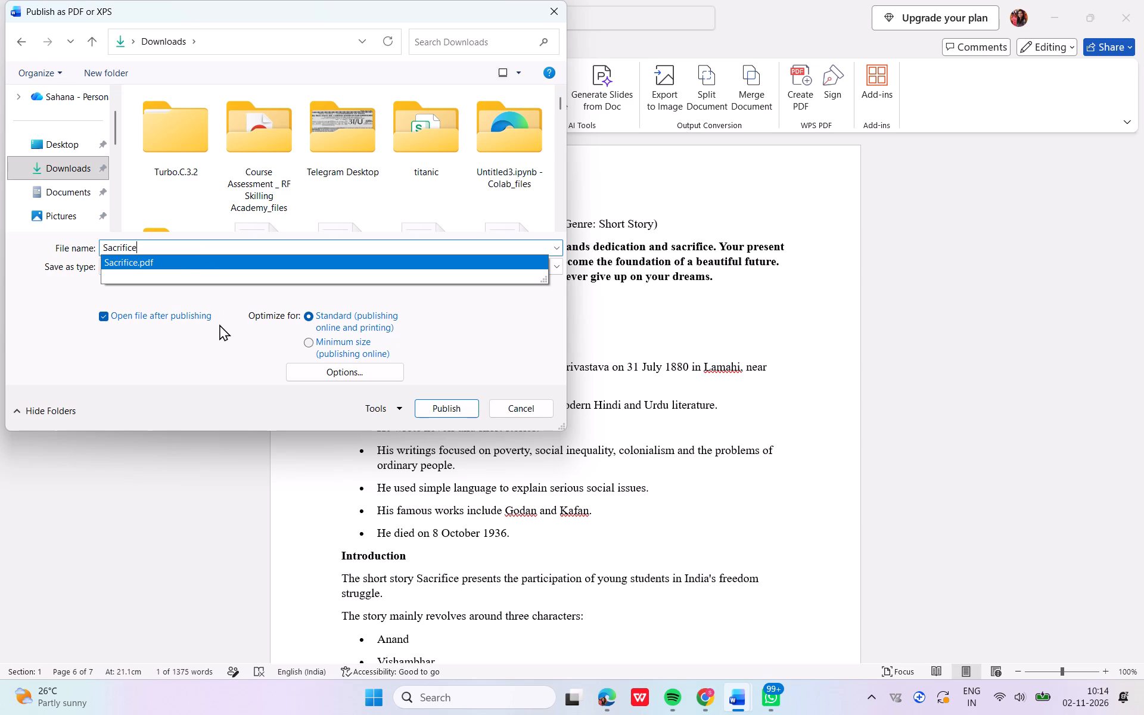
pyautogui.press('.')
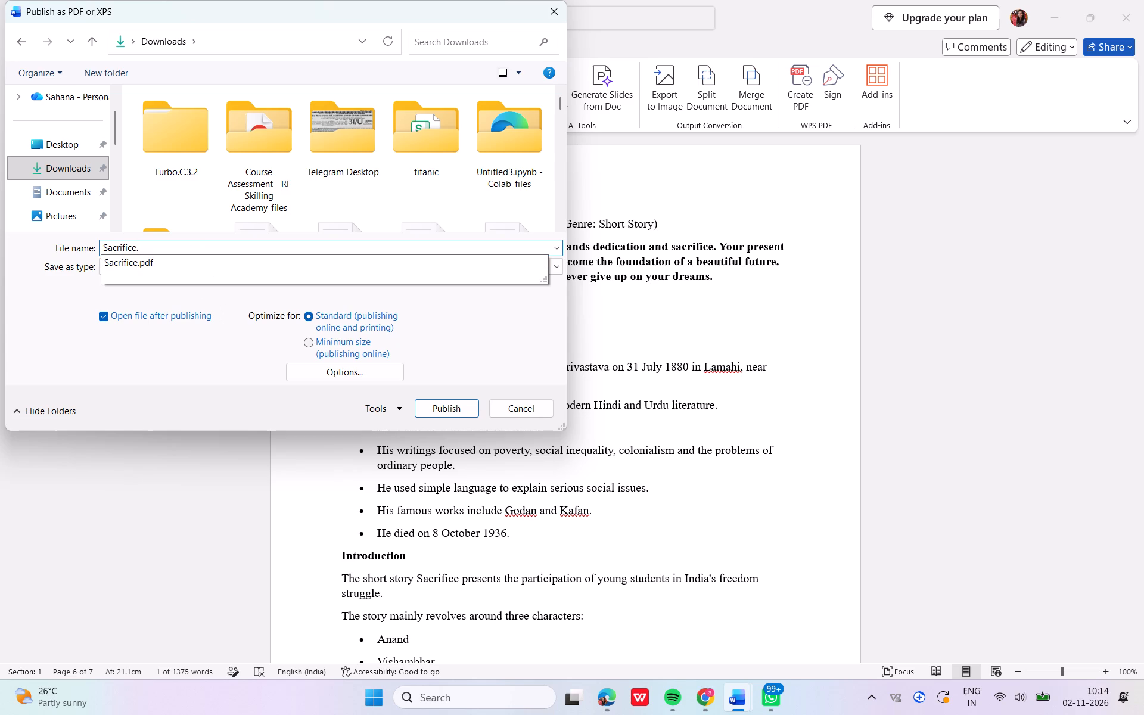
pyautogui.press('space')
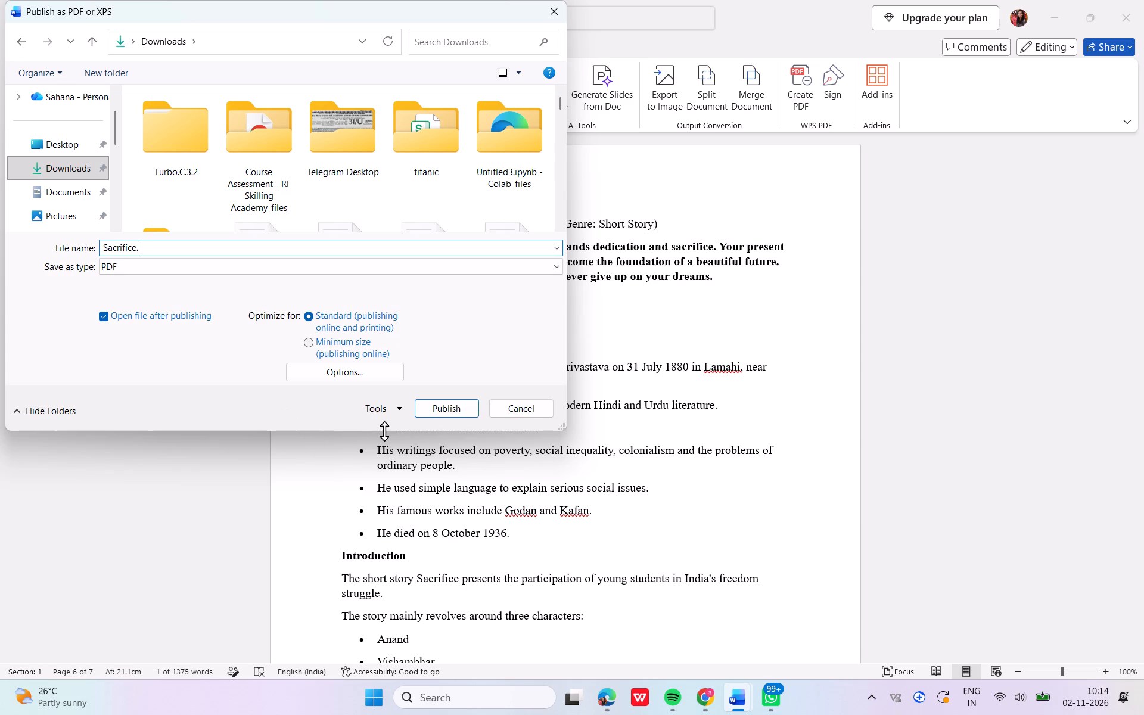
pyautogui.press('BackSpace')
pyautogui.press('BackSpace')
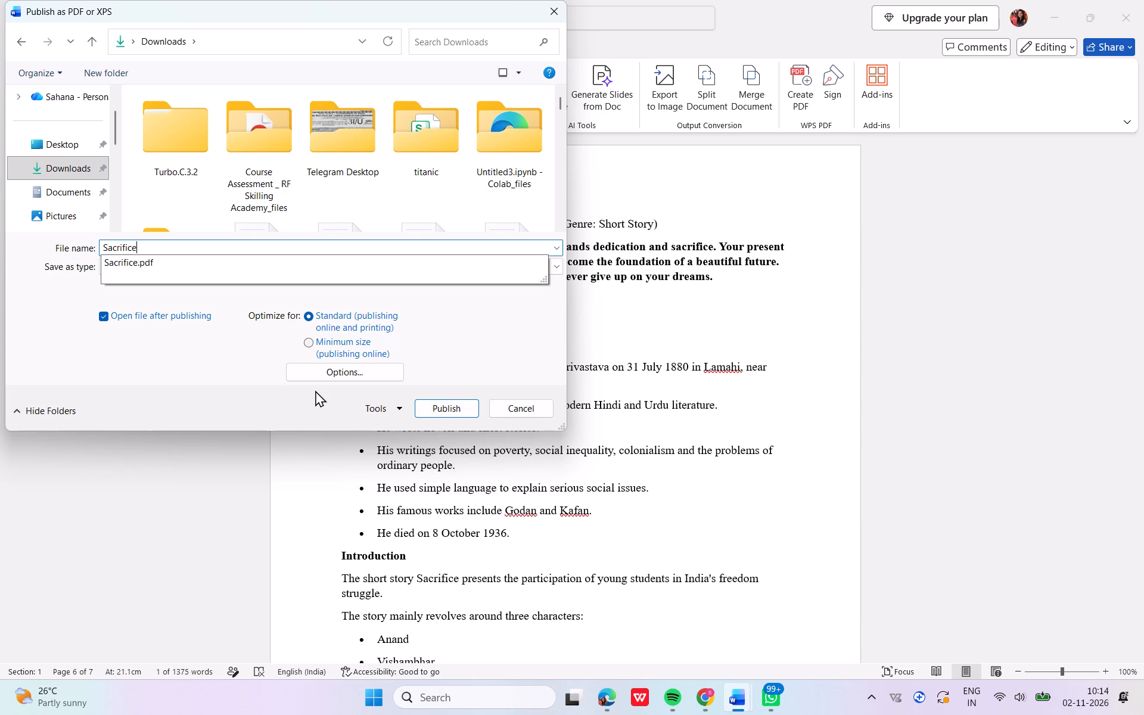
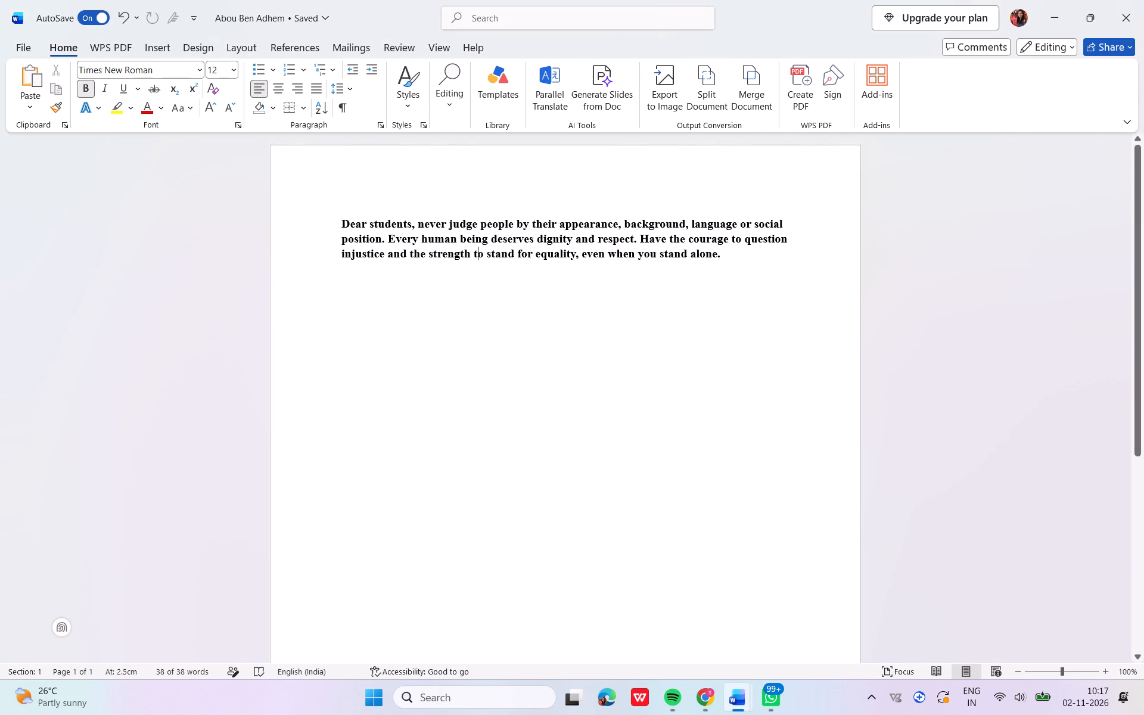
pyautogui.click(768, 256)
pyautogui.press('Return')
pyautogui.hotkey('ctrl', 'v')
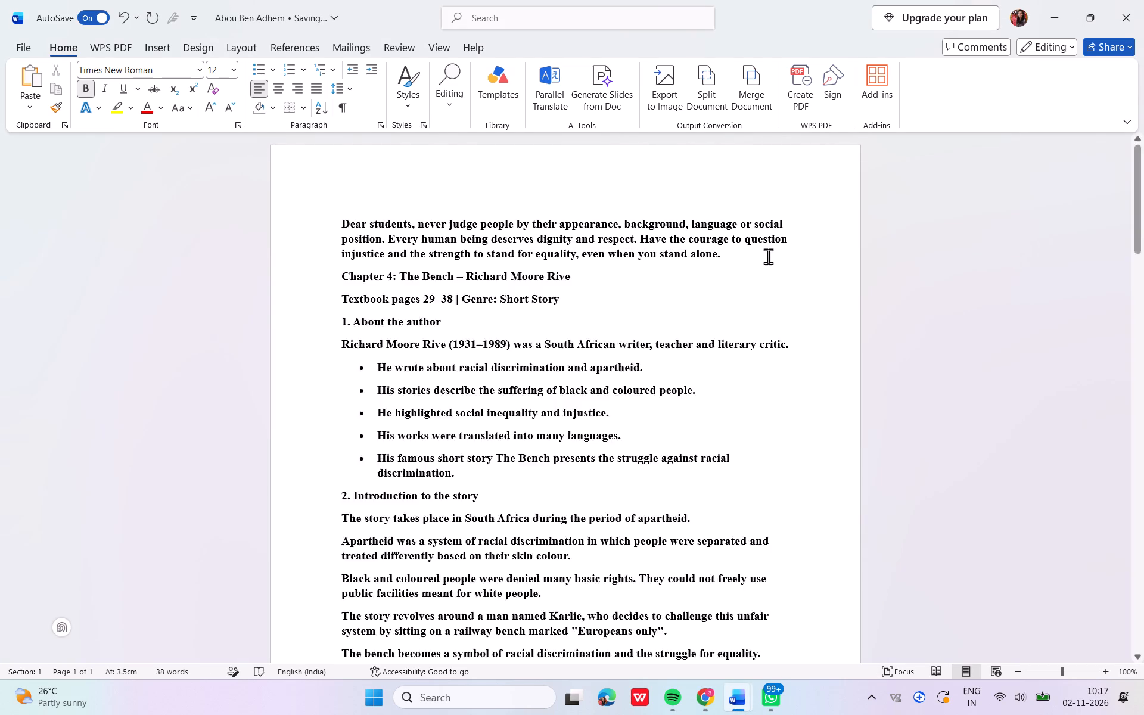
# Move the "Chapter 4: The Bench – Richard Moore Rive" title above the motivational message and delete "Textbook pages 29–38 |" from the genre line.
pyautogui.scroll(9, 768, 256)
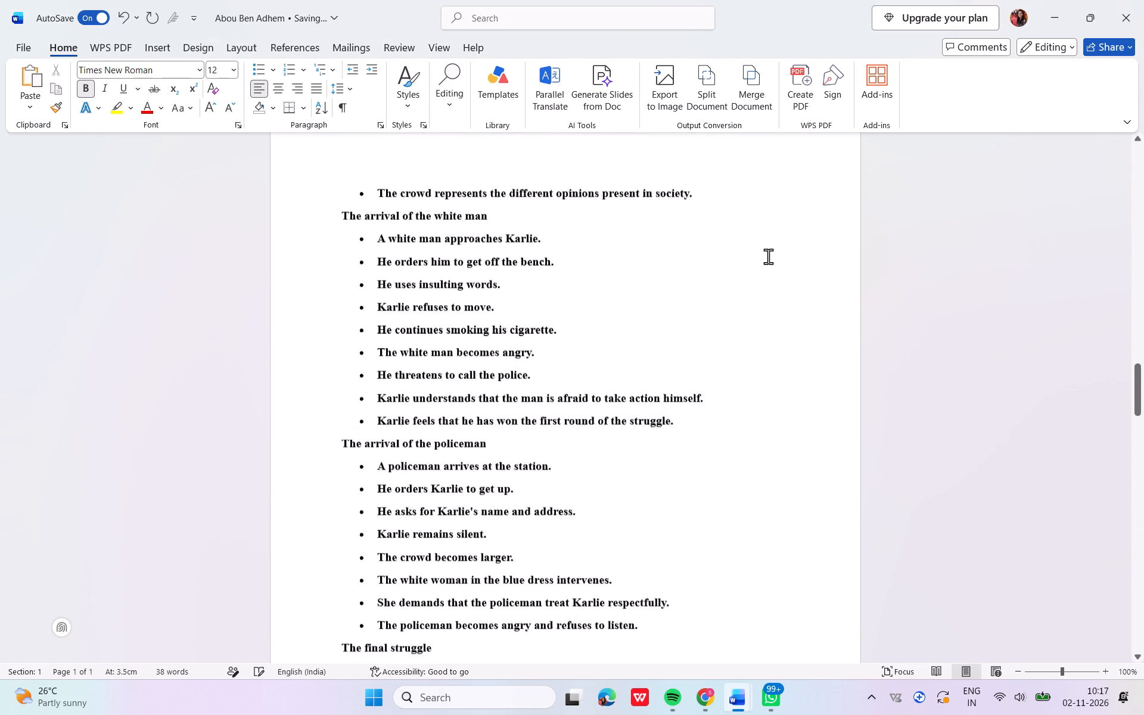
pyautogui.scroll(11, 768, 256)
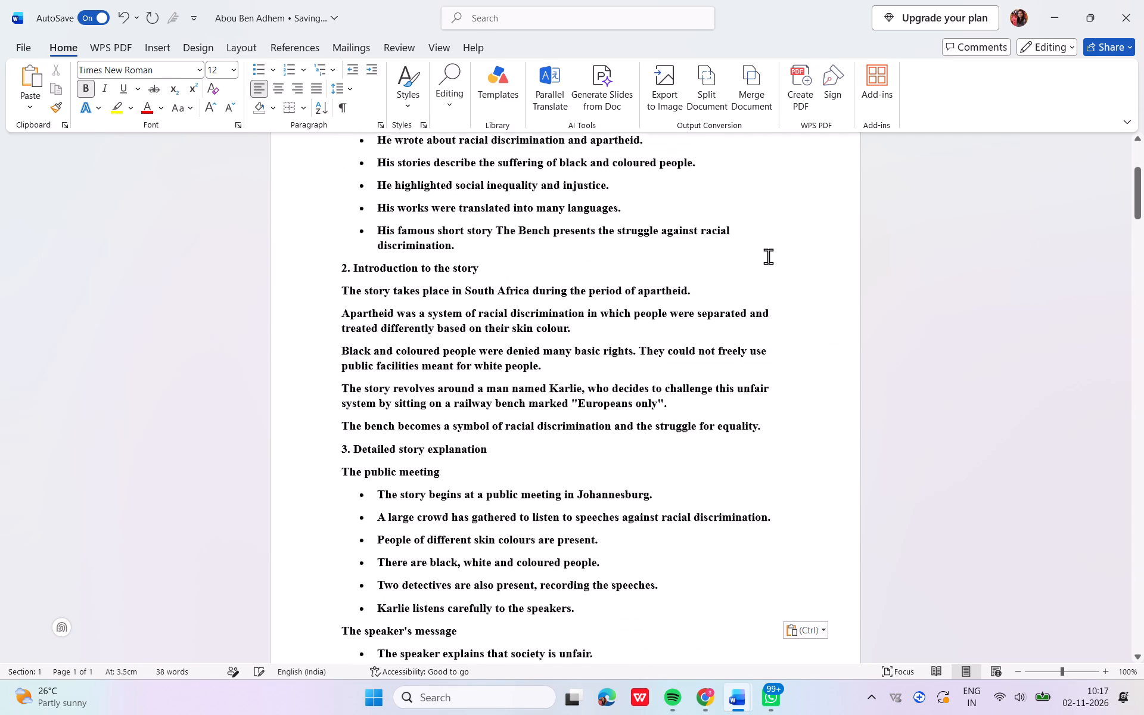
pyautogui.scroll(3, 768, 256)
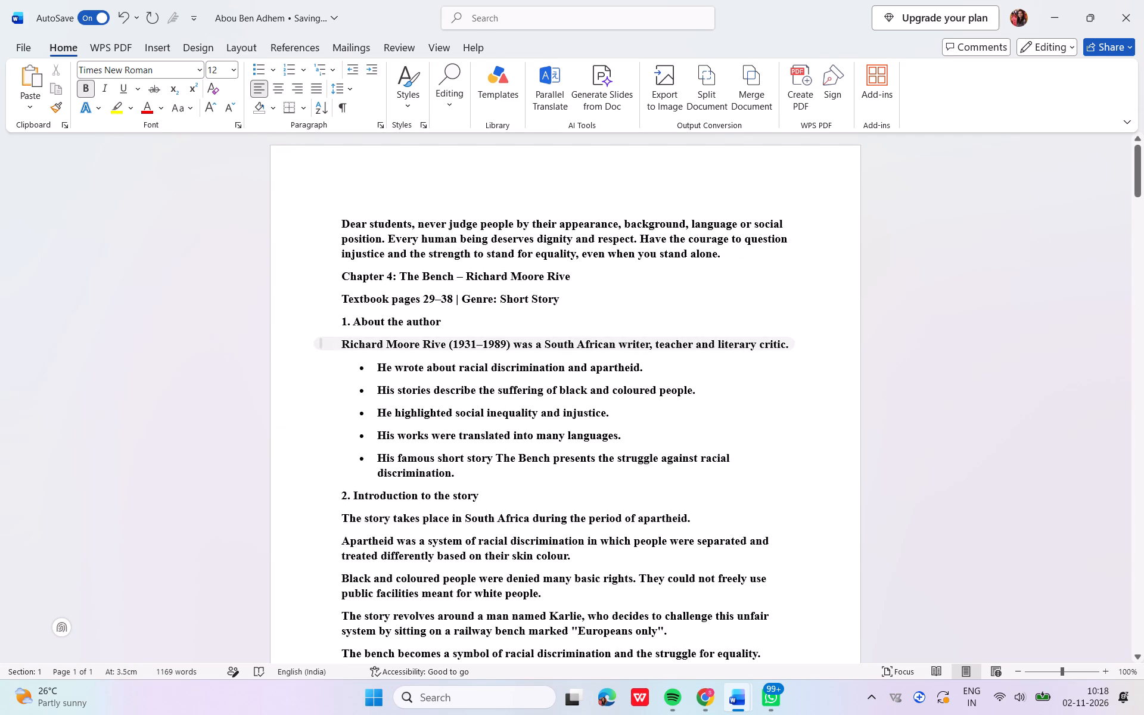
pyautogui.moveTo(335, 278); pyautogui.dragTo(552, 271)
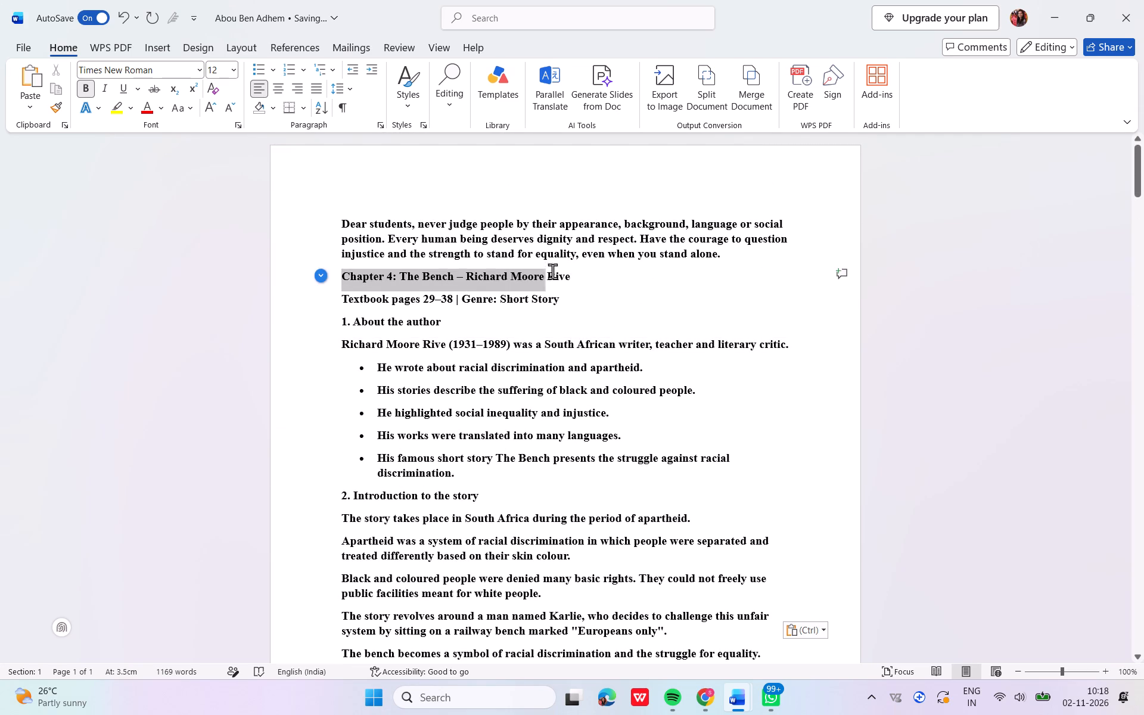
pyautogui.moveTo(552, 271); pyautogui.dragTo(567, 271)
pyautogui.rightClick(567, 271)
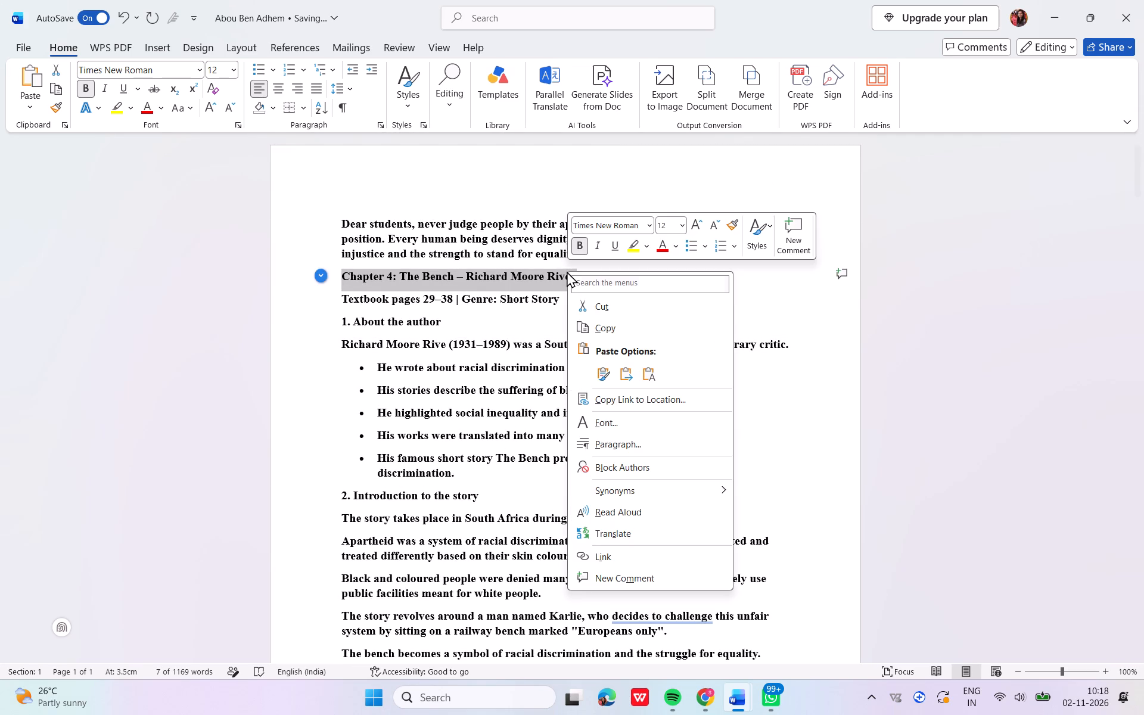
pyautogui.click(617, 306)
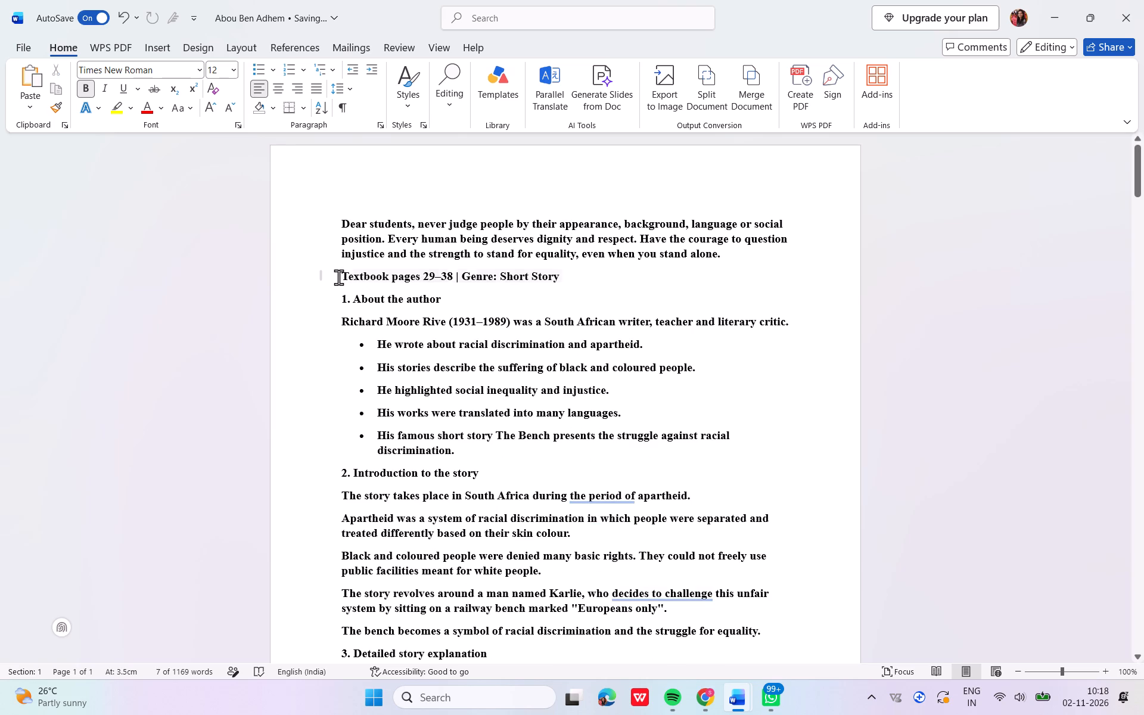
pyautogui.moveTo(338, 278); pyautogui.dragTo(459, 278)
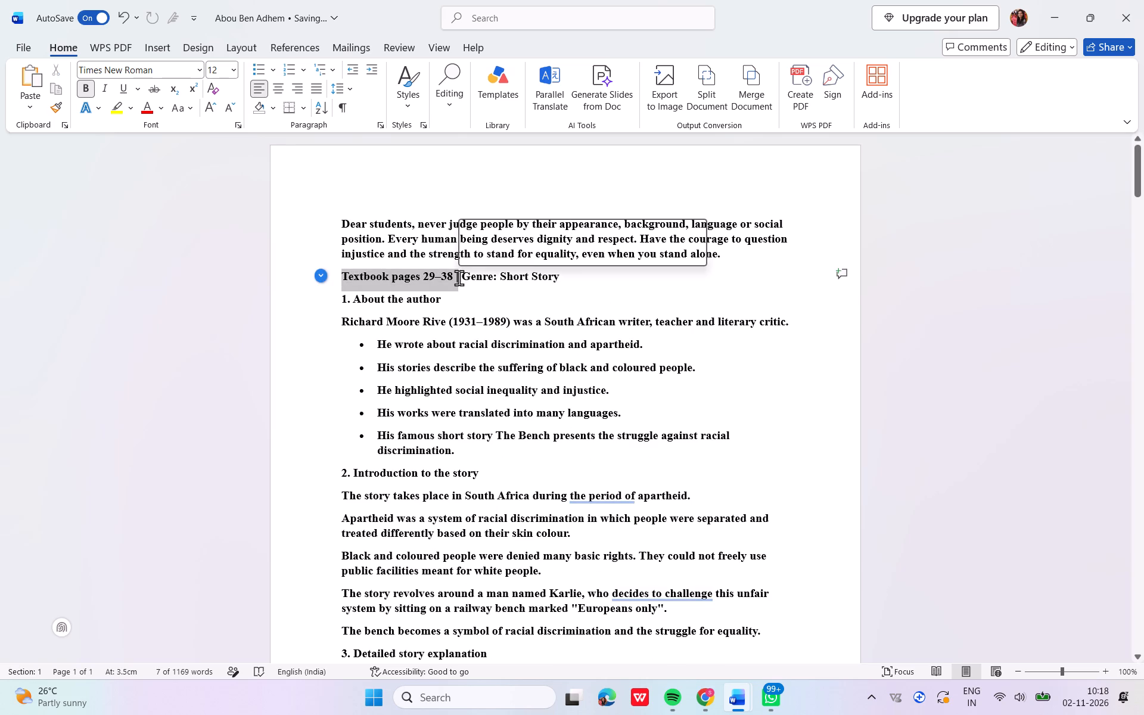
pyautogui.press('BackSpace')
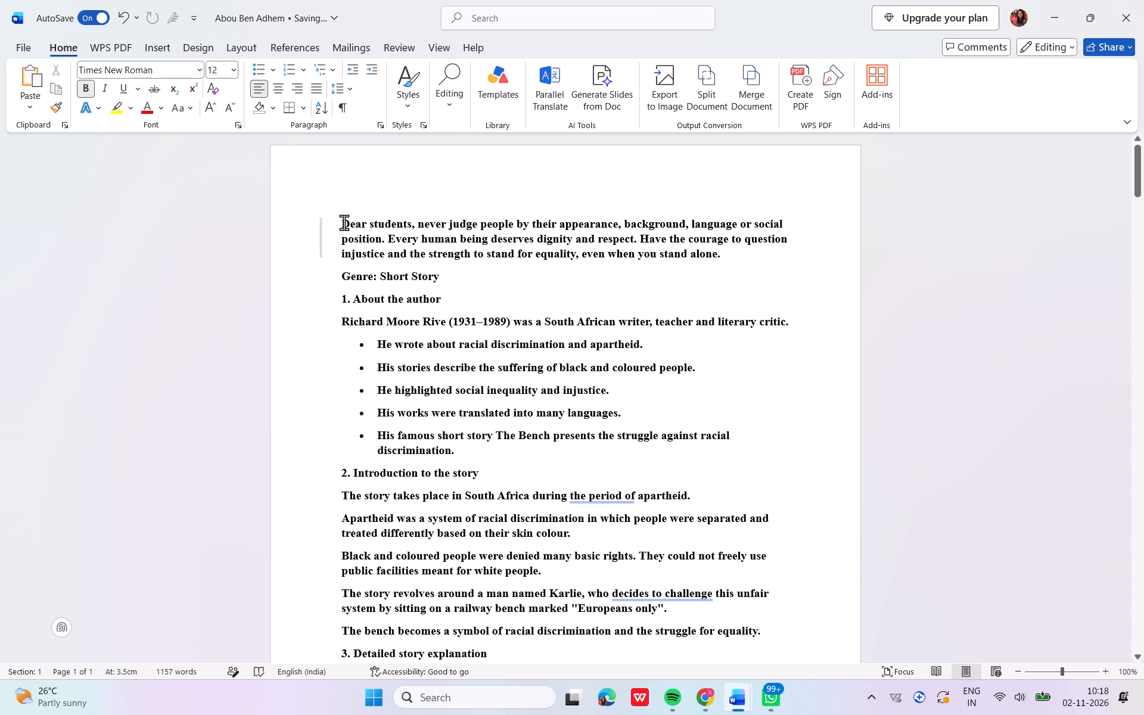
pyautogui.click(343, 222)
pyautogui.press('Return')
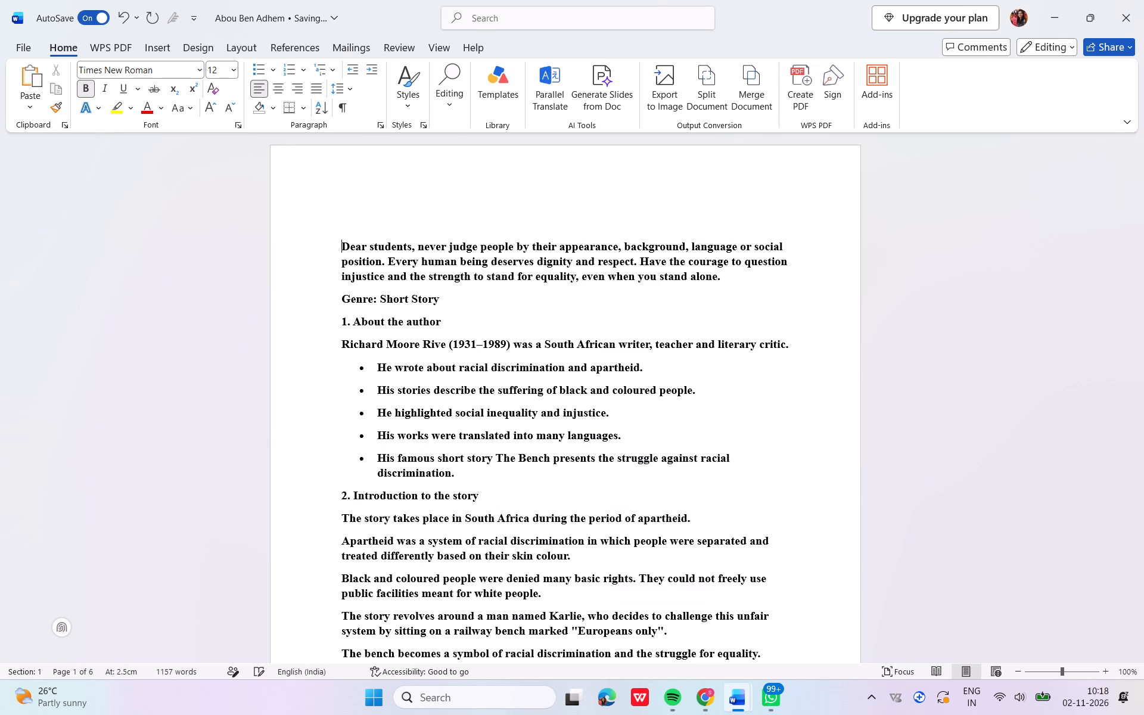
pyautogui.press('Up')
pyautogui.hotkey('ctrl', 'v')
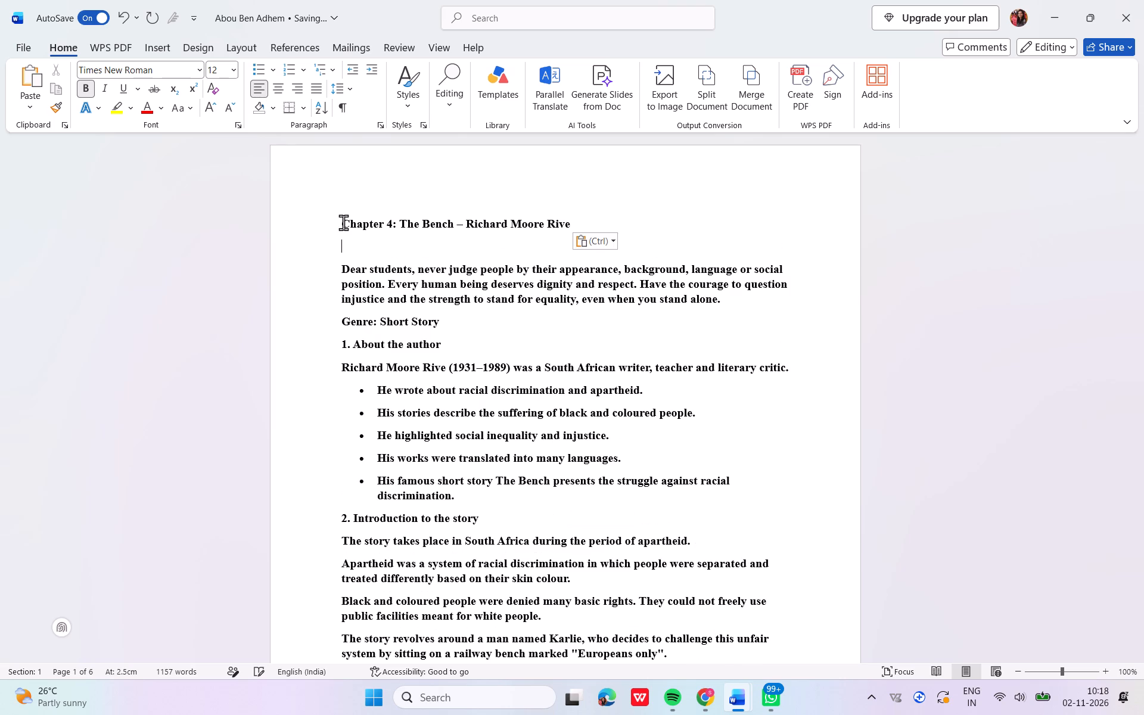
# Move "Genre: Short Story" into parentheses at the end of the chapter title and remove the blank line above the message.
pyautogui.moveTo(447, 317); pyautogui.dragTo(341, 319)
pyautogui.rightClick(341, 319)
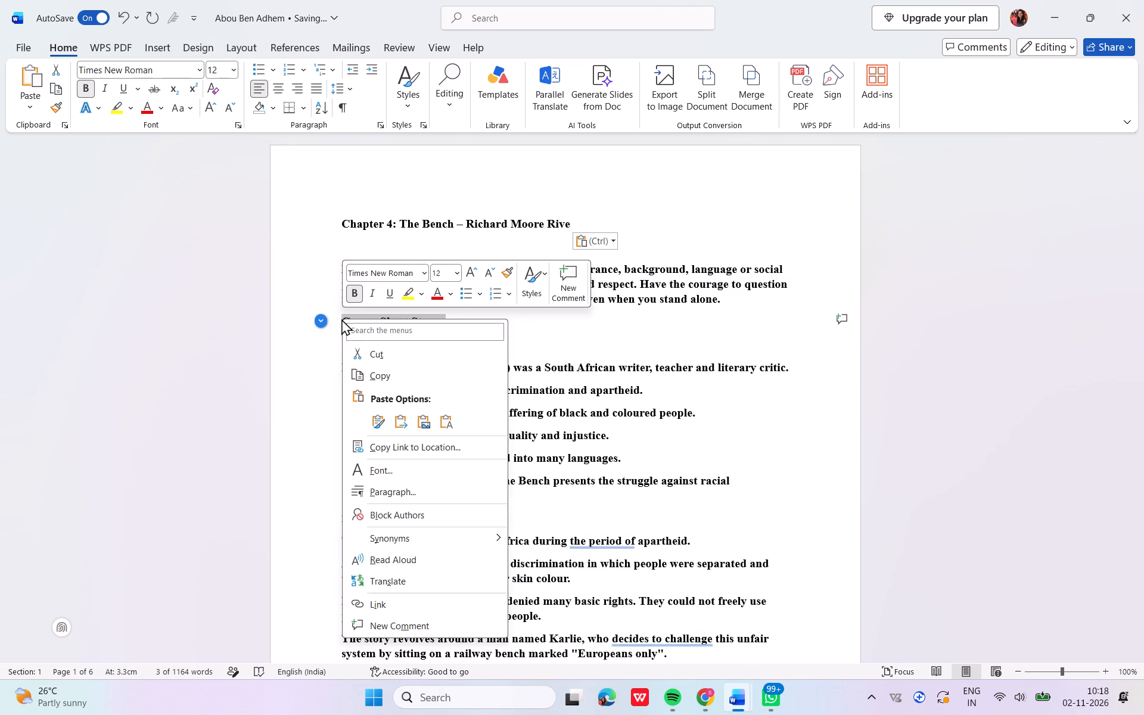
pyautogui.click(402, 355)
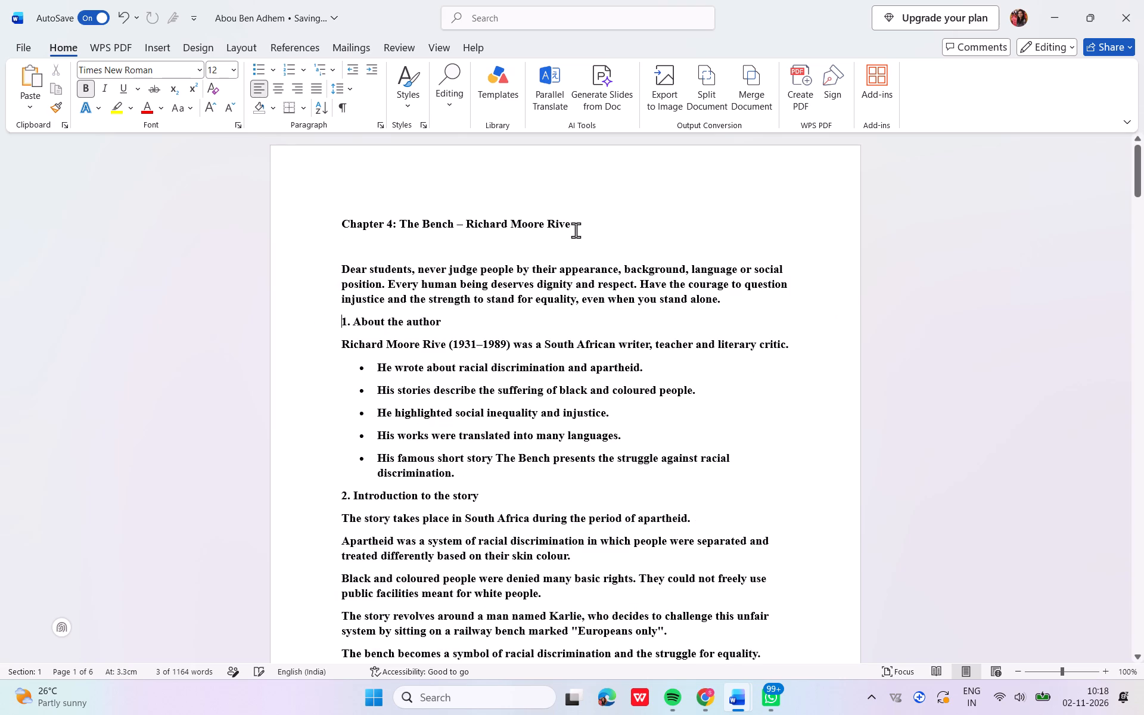
pyautogui.click(586, 222)
pyautogui.press('space')
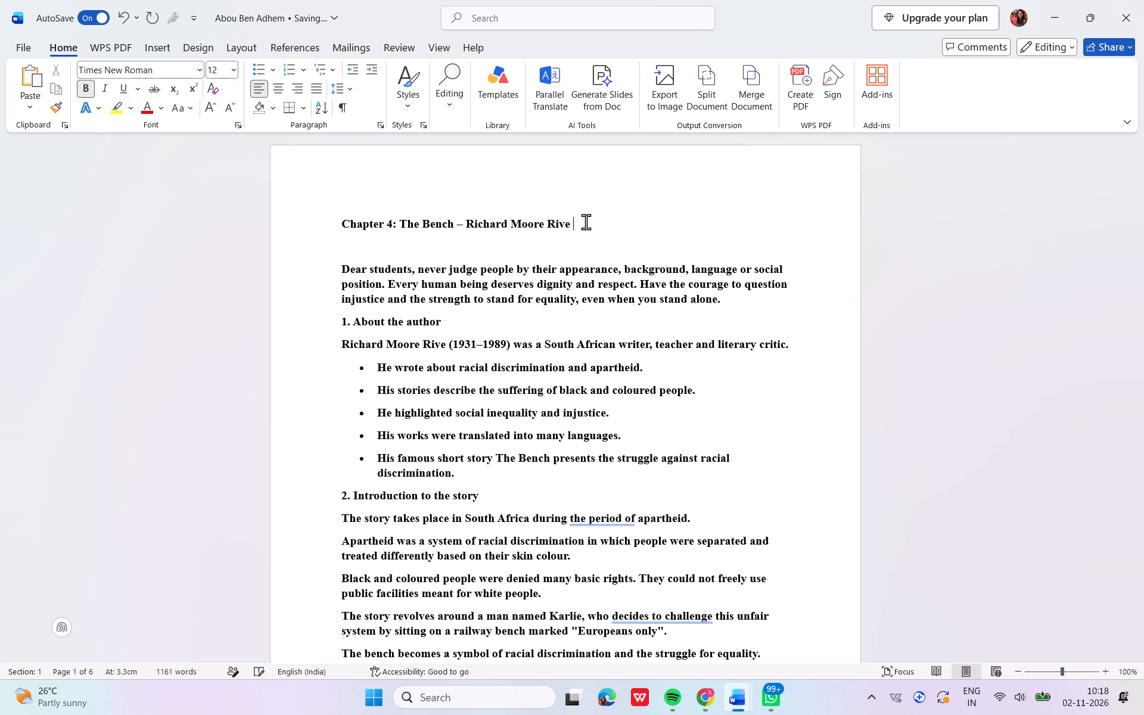
pyautogui.hotkey('shift', '(')
pyautogui.hotkey('ctrl', 'v')
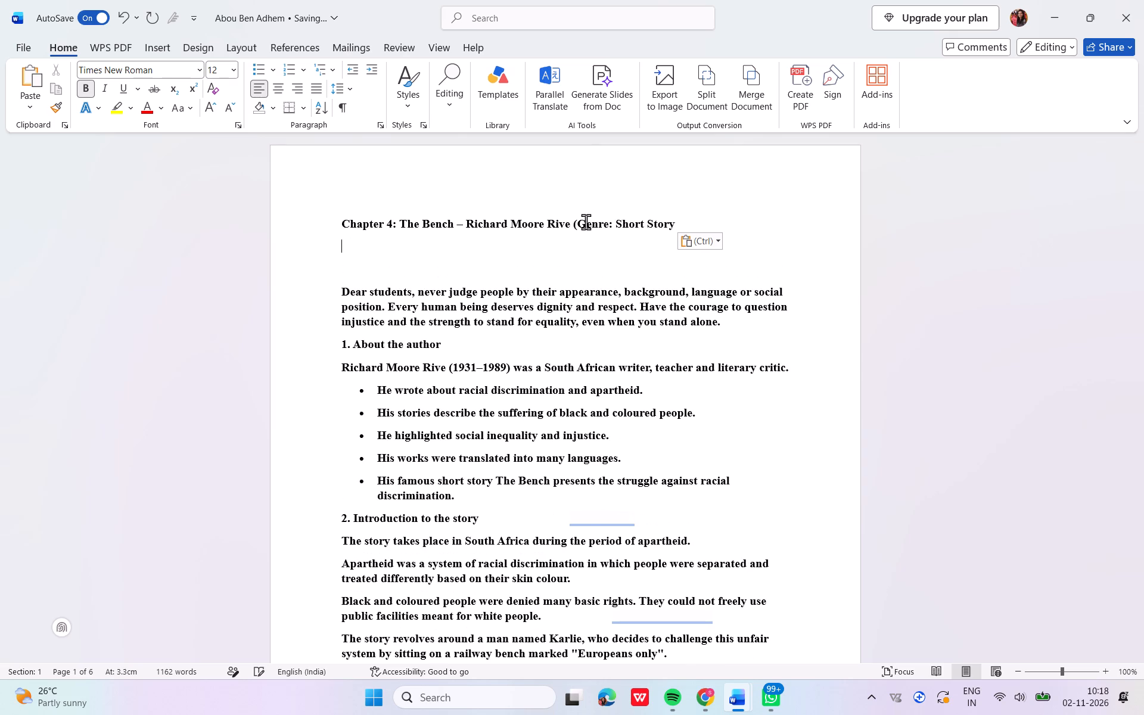
pyautogui.hotkey('shift', ')')
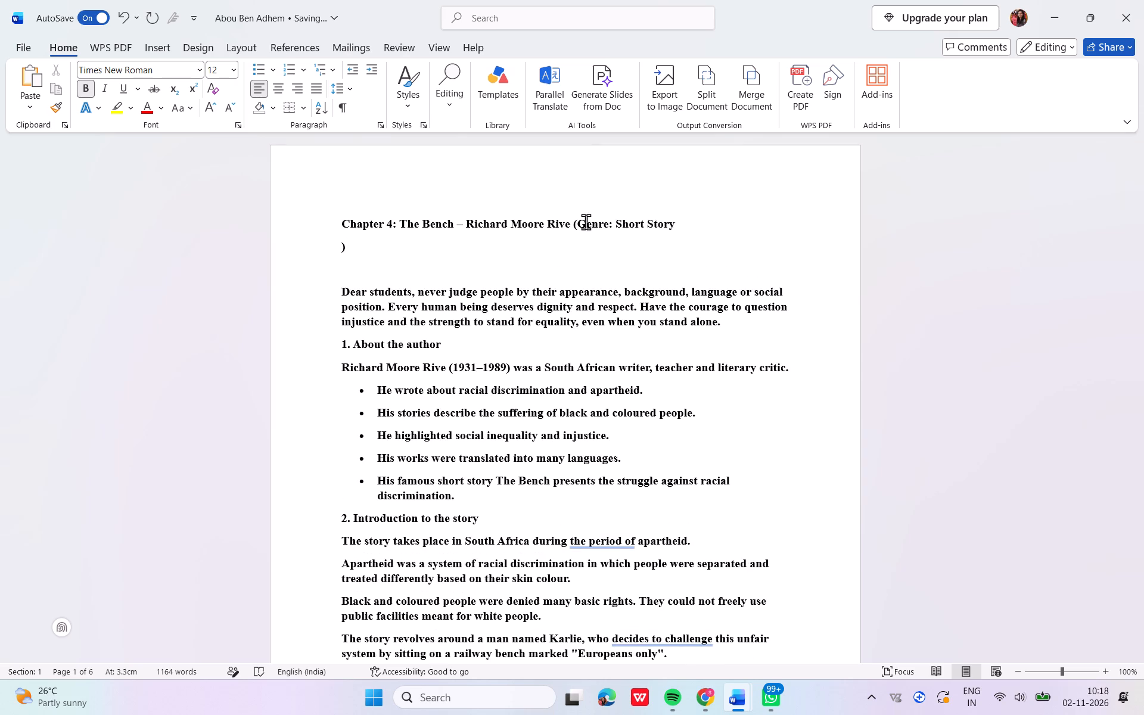
pyautogui.press('BackSpace')
pyautogui.press('BackSpace')
pyautogui.hotkey('shift', ')')
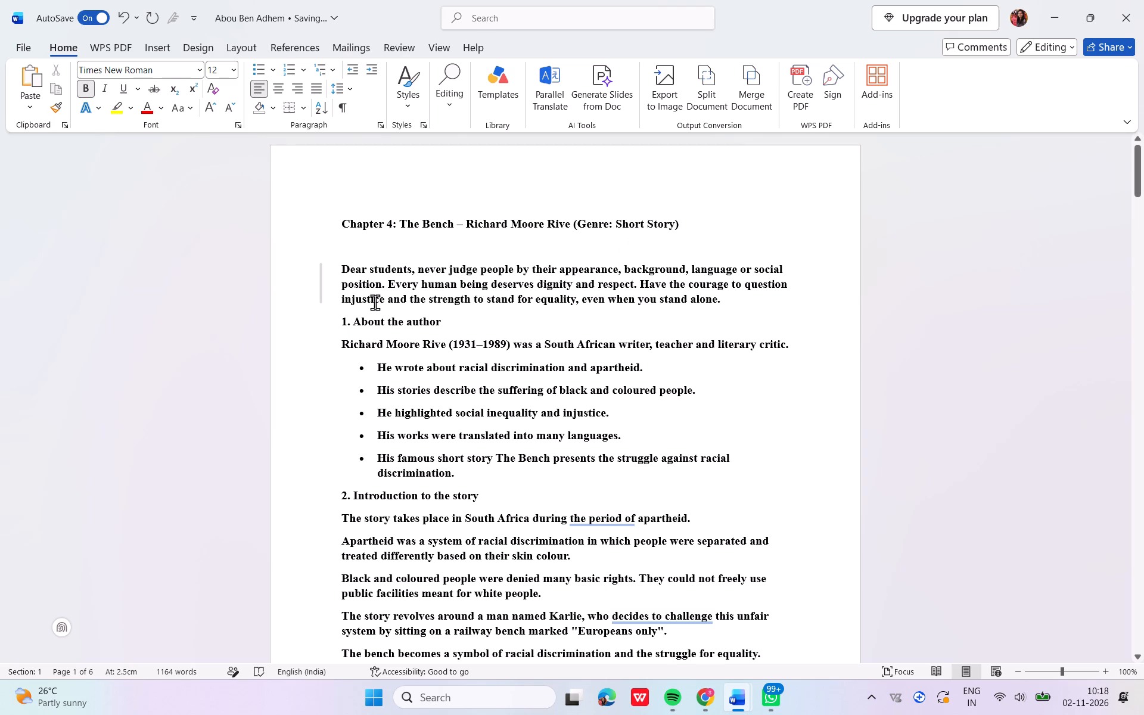
pyautogui.click(340, 268)
pyautogui.press('BackSpace')
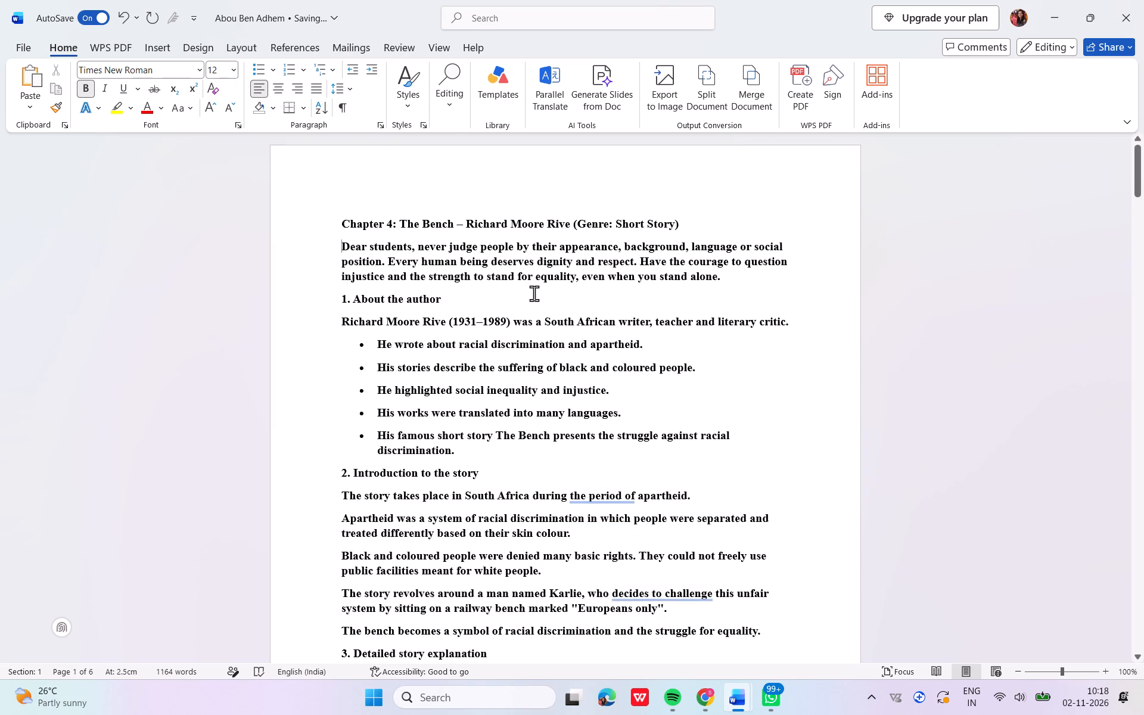
# Add the line "All the Best!!" below the motivational message, followed by a blank line before section 1.
pyautogui.click(534, 289)
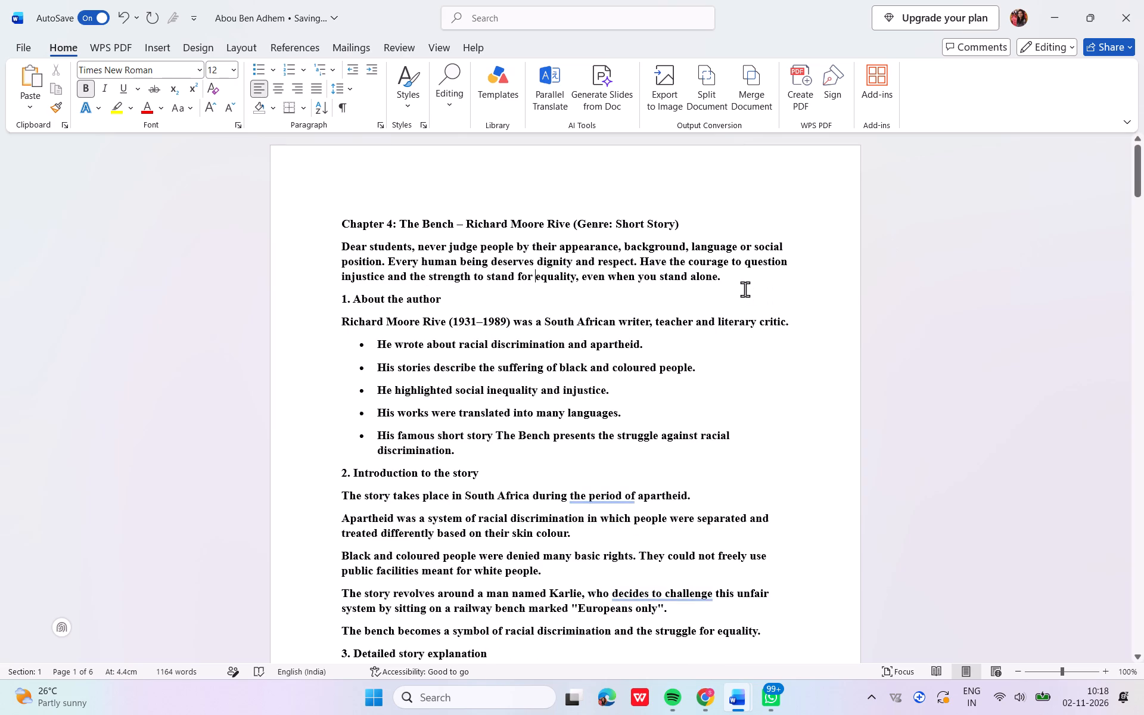
pyautogui.click(742, 281)
pyautogui.press('Return')
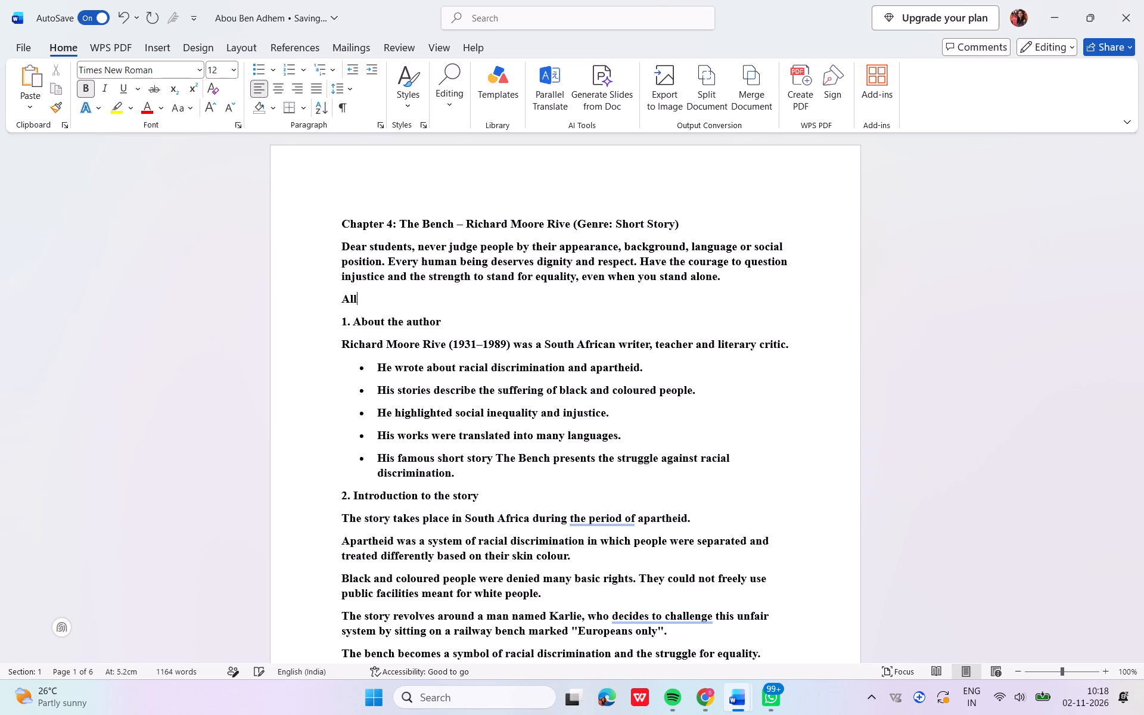
pyautogui.write('est')
pyautogui.write('!!')
pyautogui.press('Return')
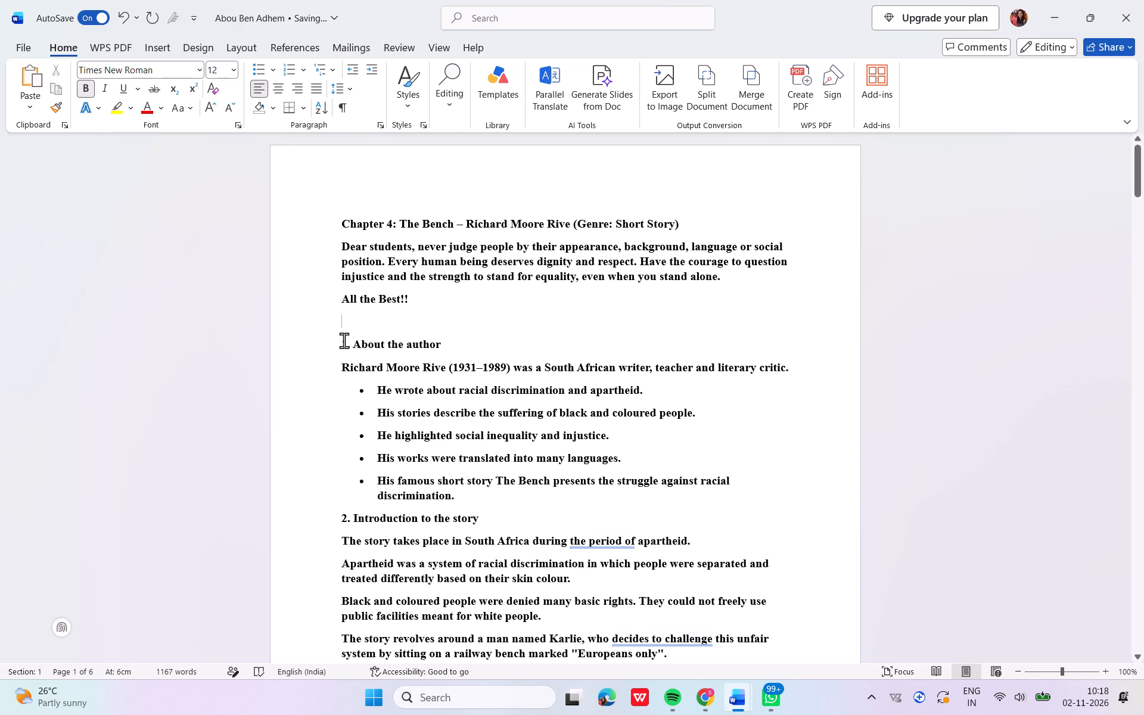
# Remove the bold formatting from all the notes, from "1. About the author" to the end of the document.
pyautogui.moveTo(338, 340); pyautogui.dragTo(500, 714)
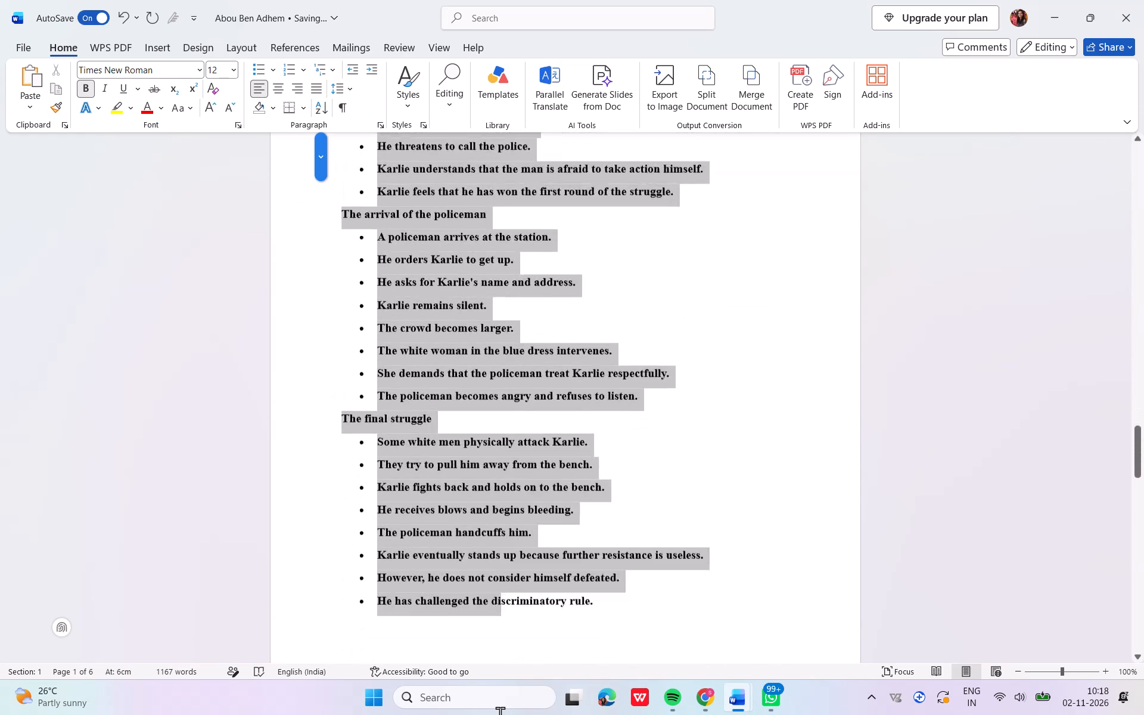
pyautogui.moveTo(500, 714); pyautogui.dragTo(679, 659)
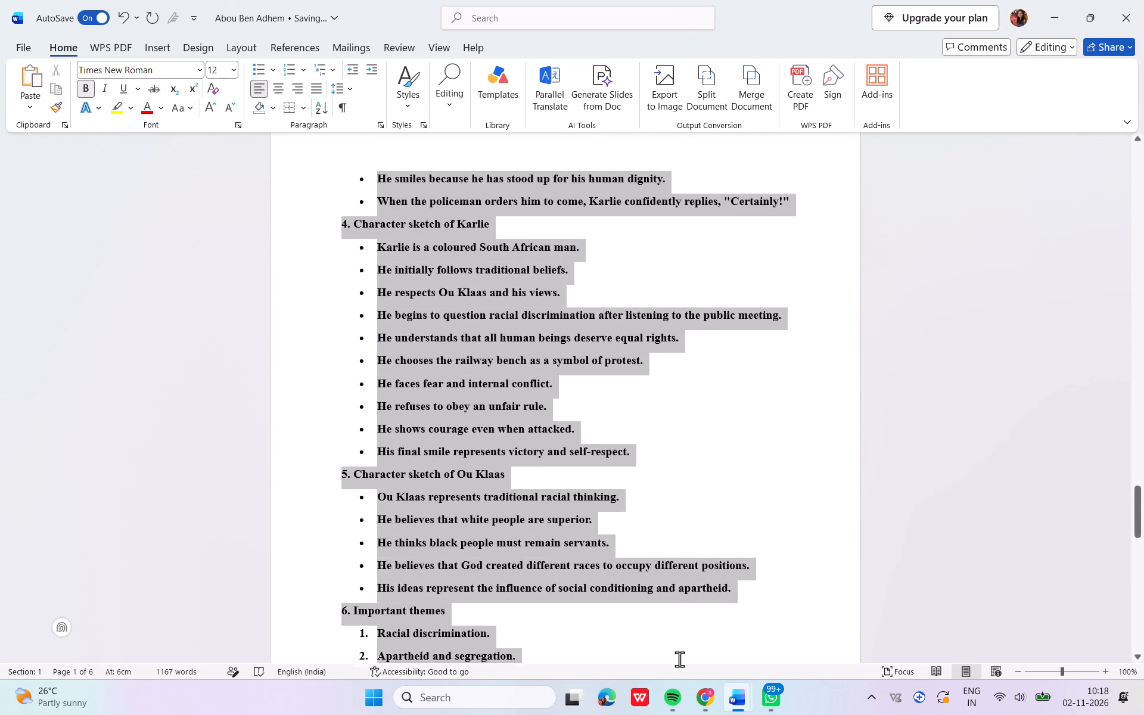
pyautogui.moveTo(679, 659); pyautogui.dragTo(688, 474)
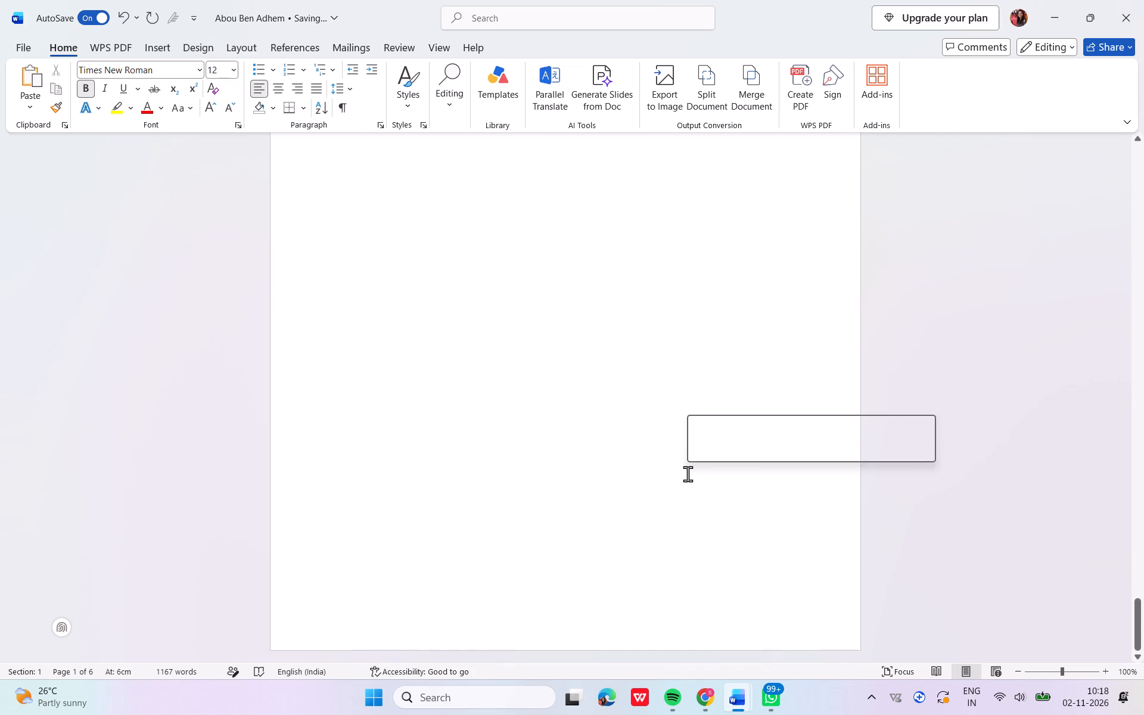
pyautogui.hotkey('ctrl', 'b')
pyautogui.scroll(9, 688, 474)
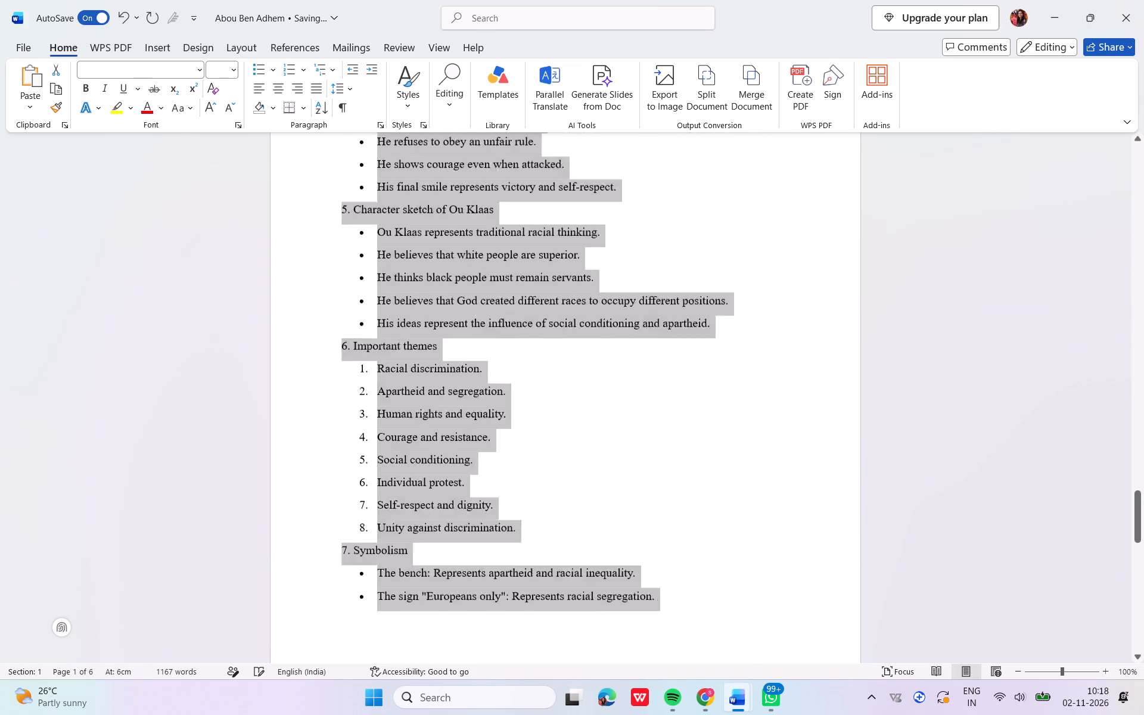
pyautogui.scroll(-6, 688, 470)
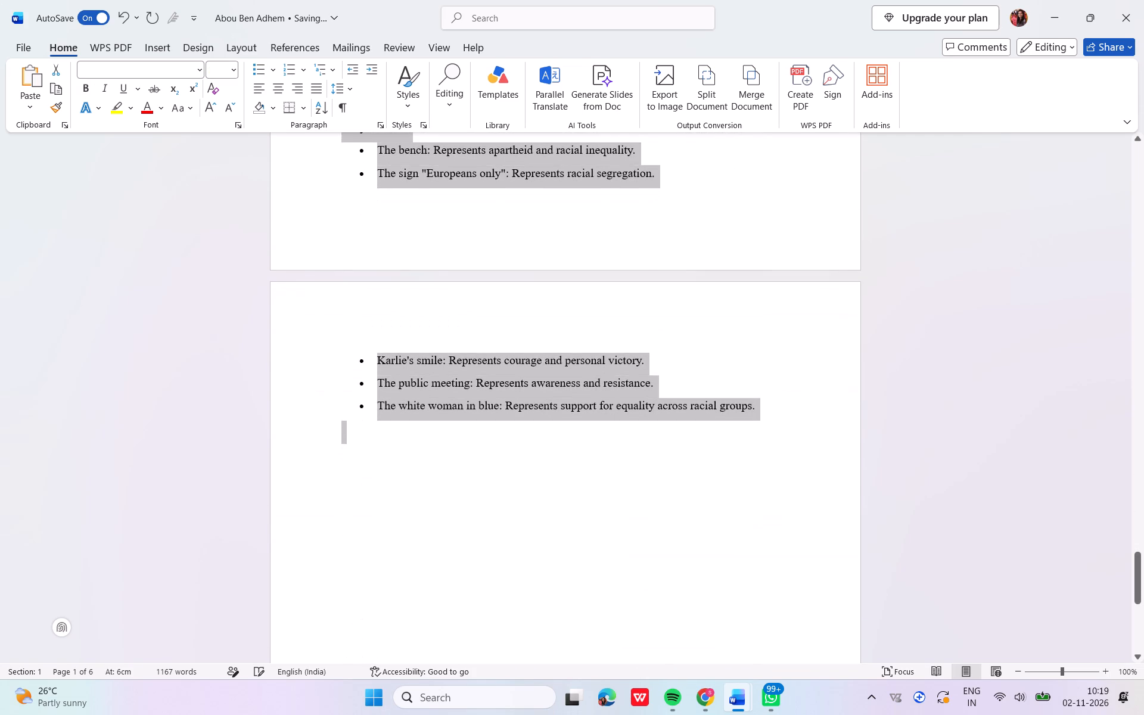
pyautogui.click(688, 470)
# Make the section headings "7. Symbolism" and "6. Important themes" bold.
pyautogui.scroll(2, 638, 223)
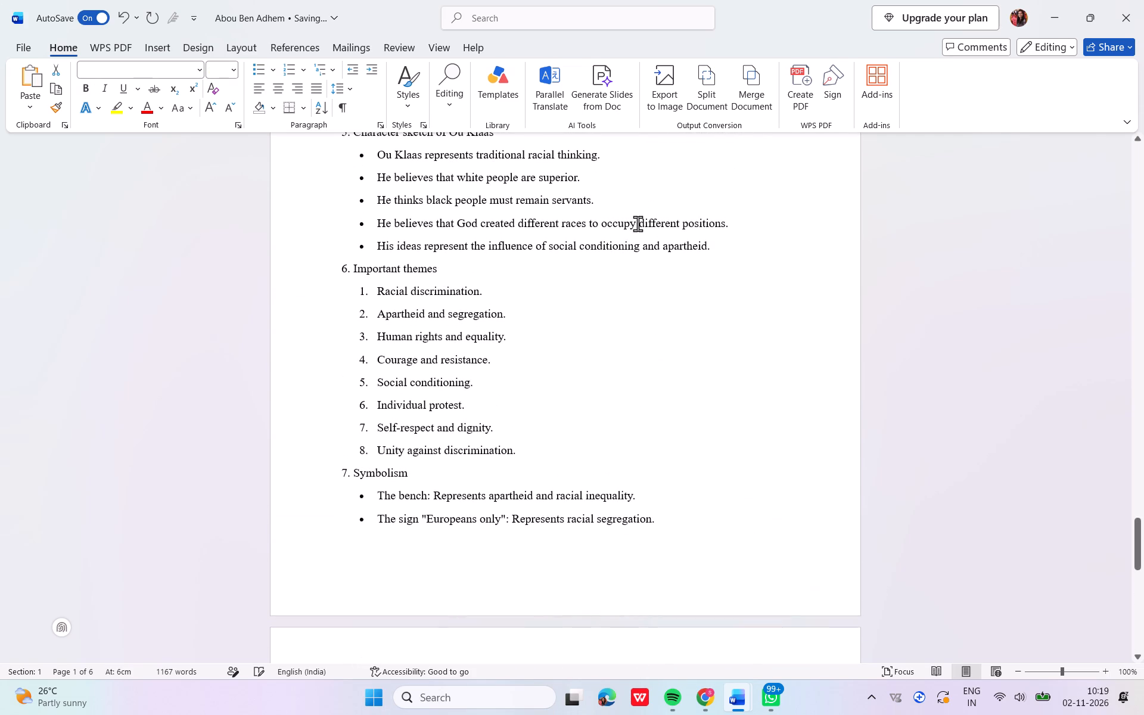
pyautogui.moveTo(436, 477); pyautogui.dragTo(401, 471)
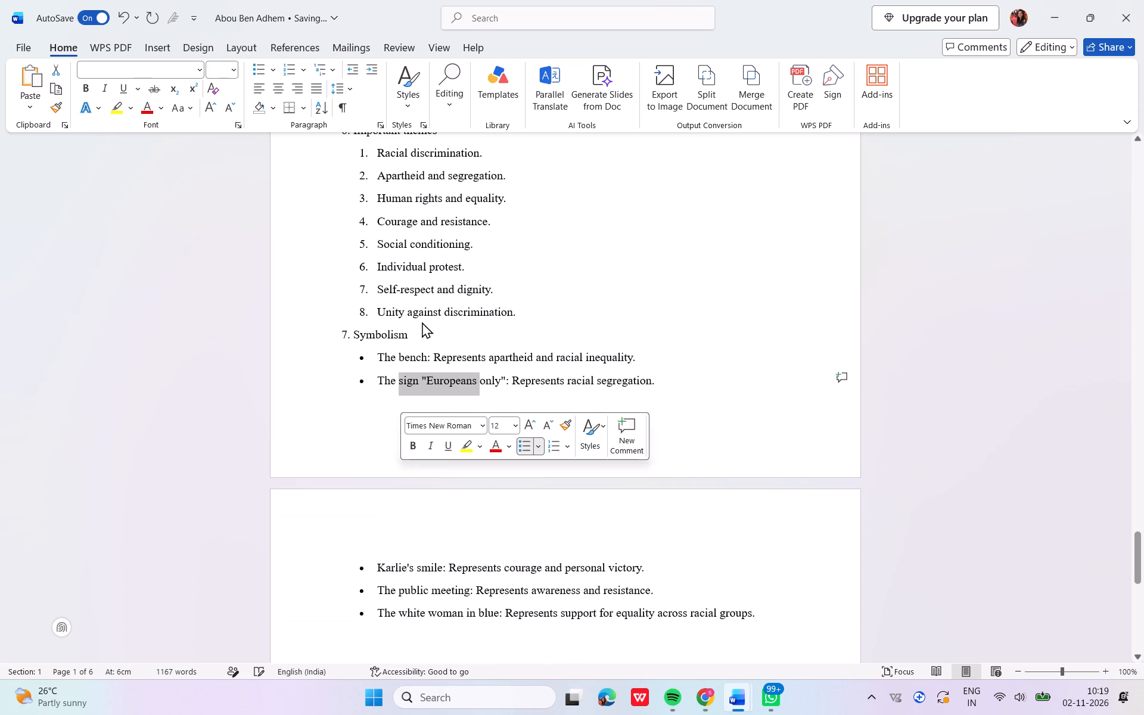
pyautogui.click(420, 333)
pyautogui.moveTo(420, 333); pyautogui.dragTo(381, 334)
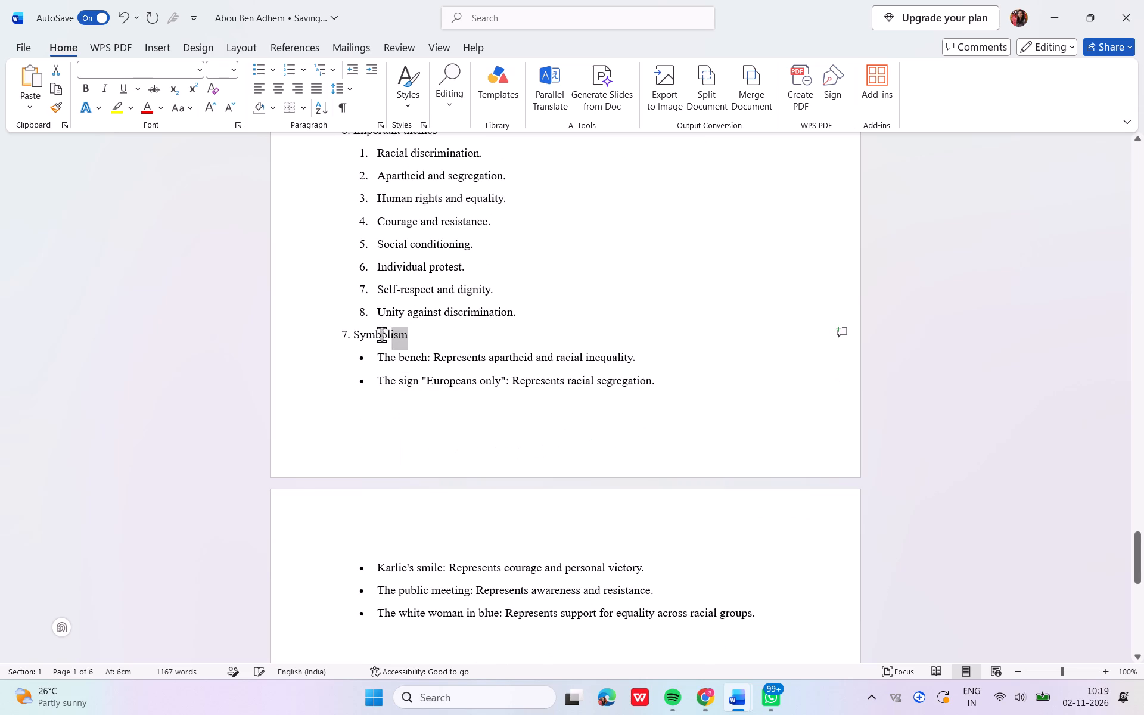
pyautogui.moveTo(381, 334); pyautogui.dragTo(344, 335)
pyautogui.hotkey('ctrl', 'b')
pyautogui.scroll(1, 344, 335)
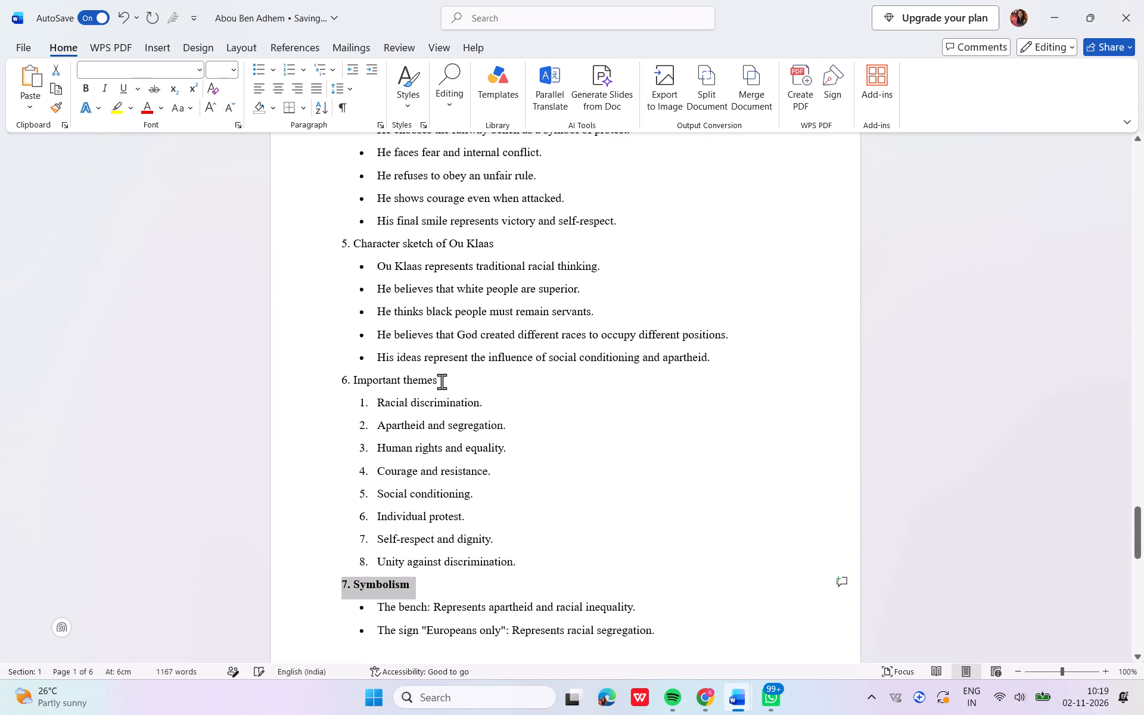
pyautogui.moveTo(442, 381); pyautogui.dragTo(340, 380)
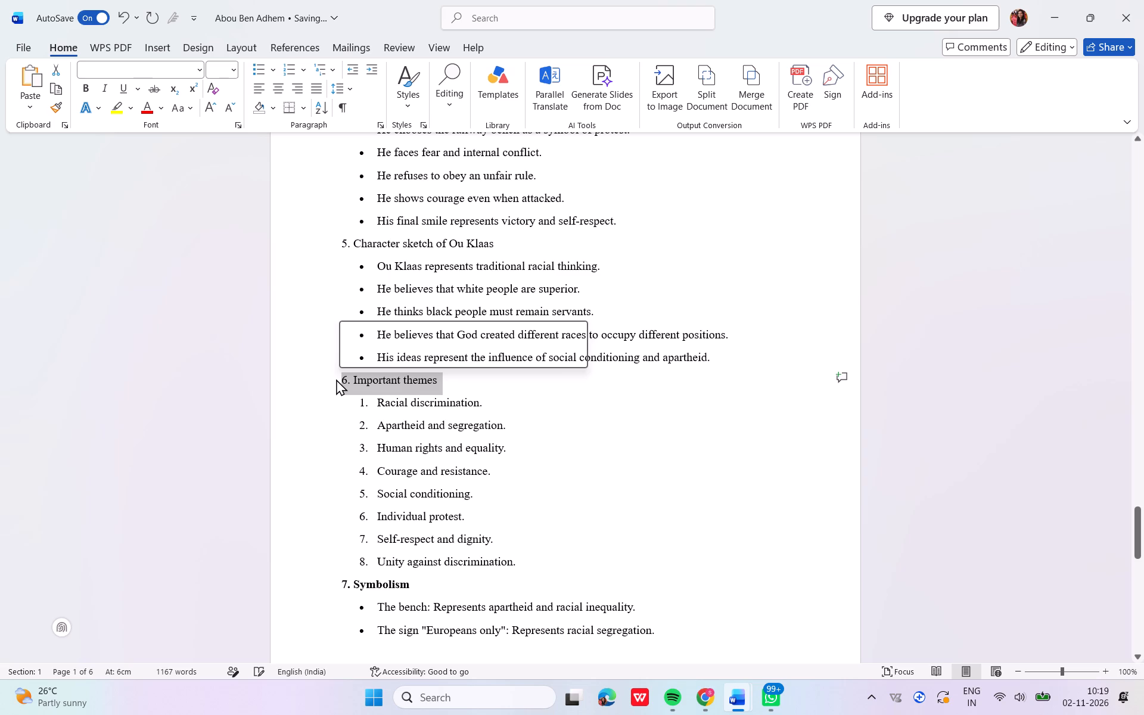
pyautogui.hotkey('ctrl', 'b')
# Make the full headings "5. Character sketch of Ou Klaas" and "4. Character sketch of Karlie" bold, including their numbers.
pyautogui.scroll(1, 336, 379)
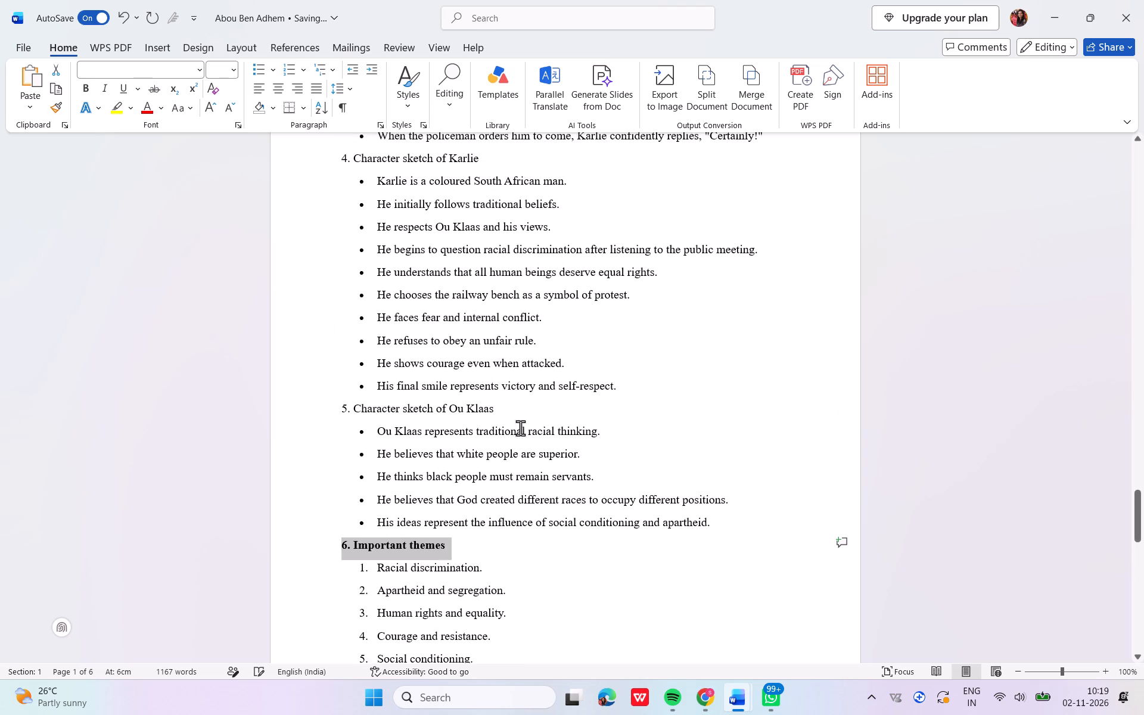
pyautogui.moveTo(505, 406); pyautogui.dragTo(355, 408)
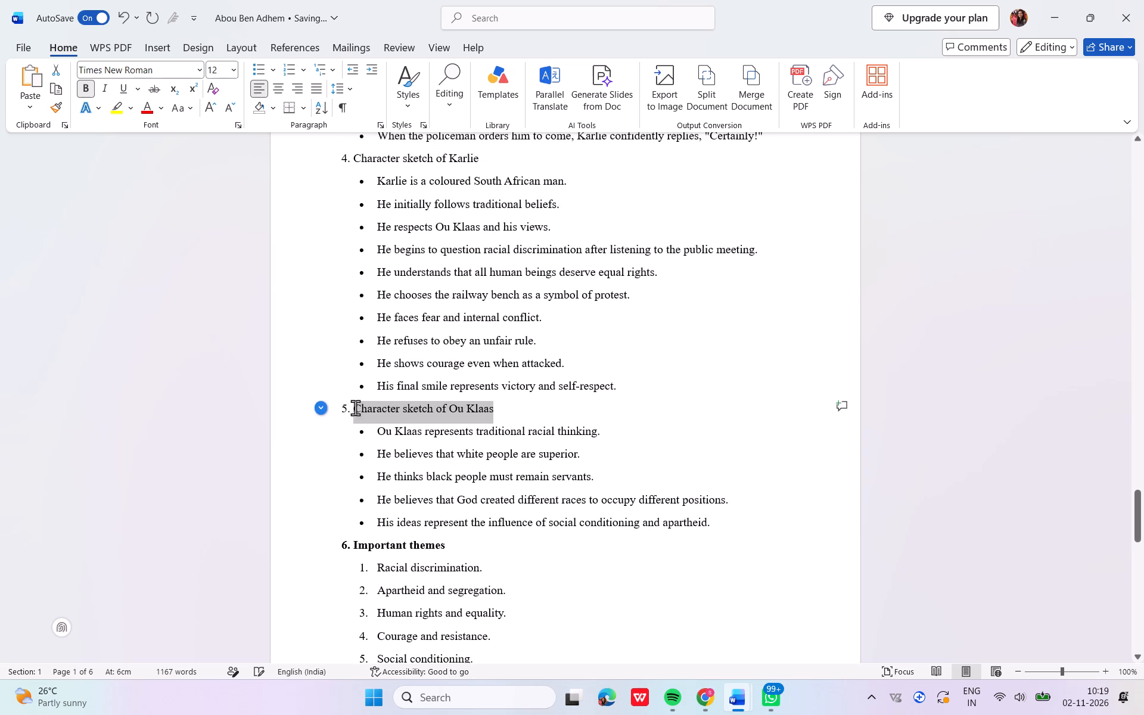
pyautogui.moveTo(355, 408); pyautogui.dragTo(351, 408)
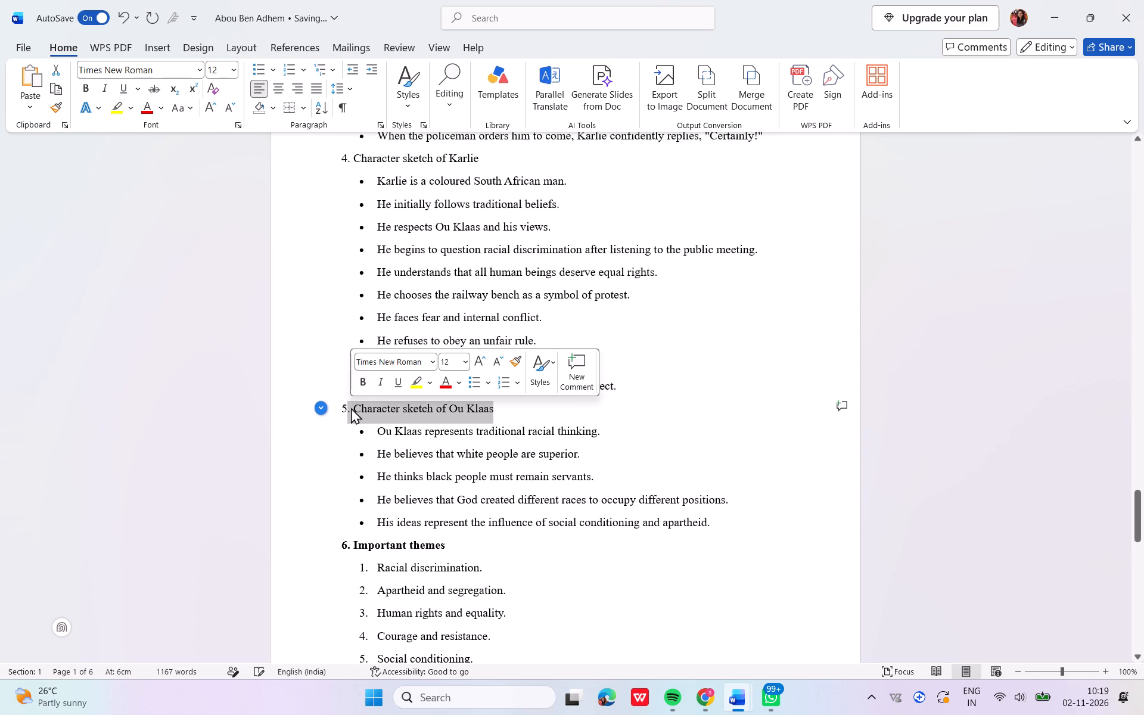
pyautogui.hotkey('ctrl', 'b')
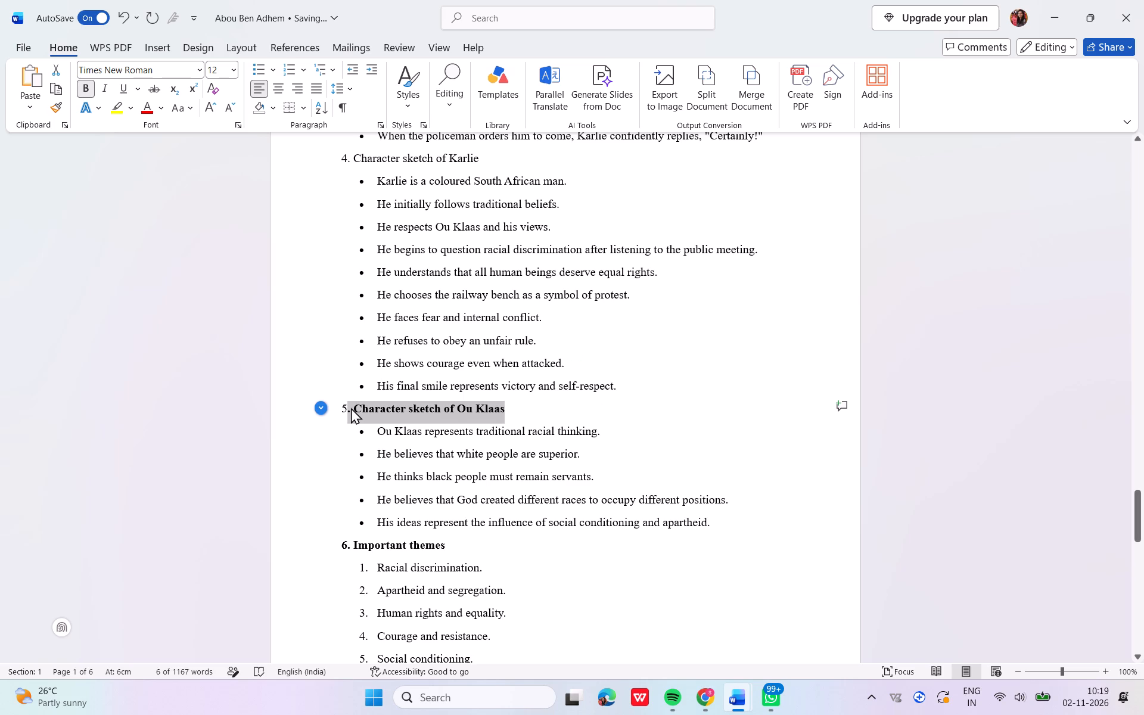
pyautogui.hotkey('shift', 'Left')
pyautogui.hotkey('ctrl', 'b')
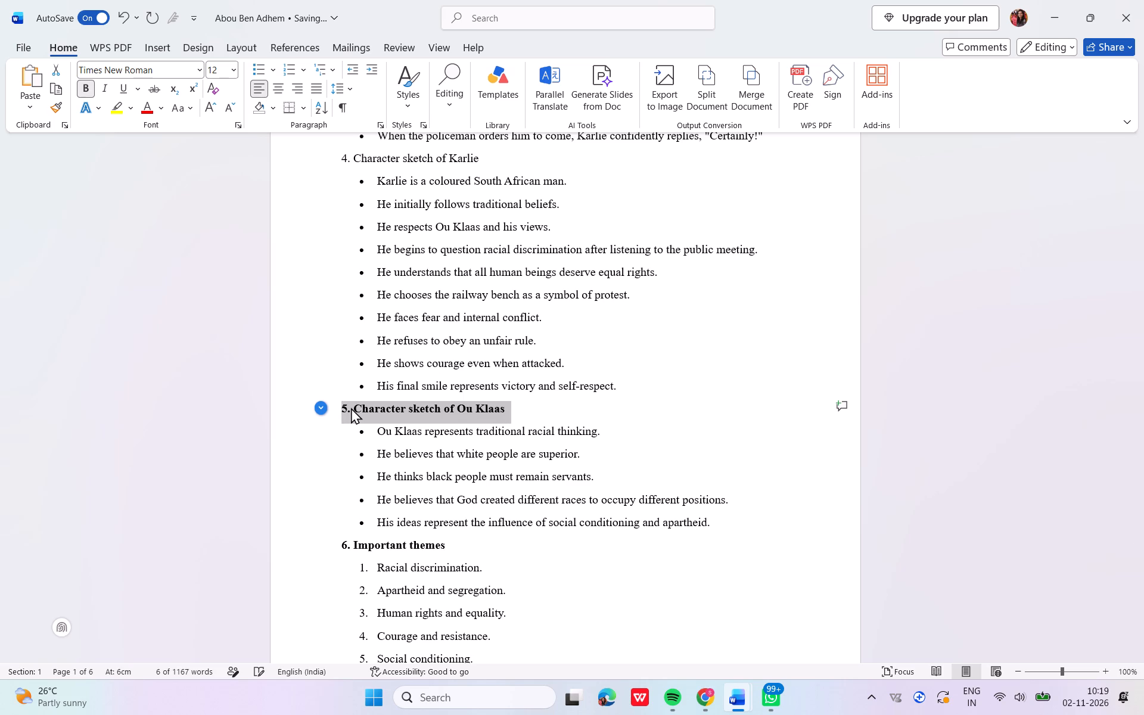
pyautogui.scroll(1, 351, 408)
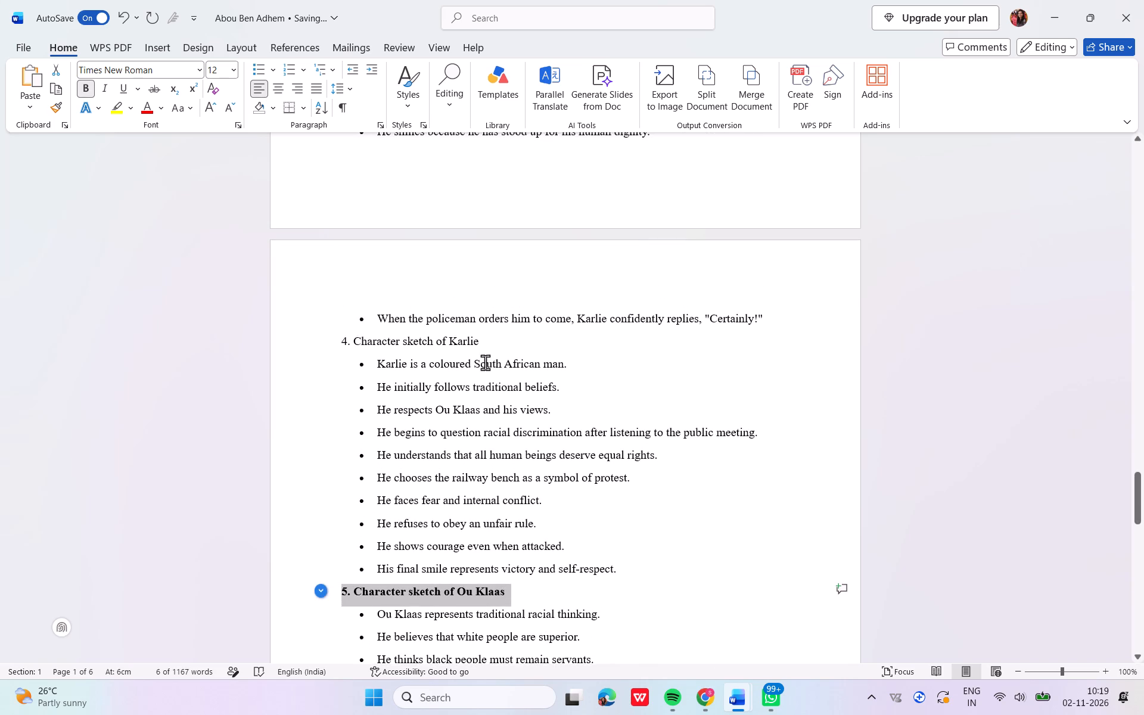
pyautogui.moveTo(483, 341); pyautogui.dragTo(340, 330)
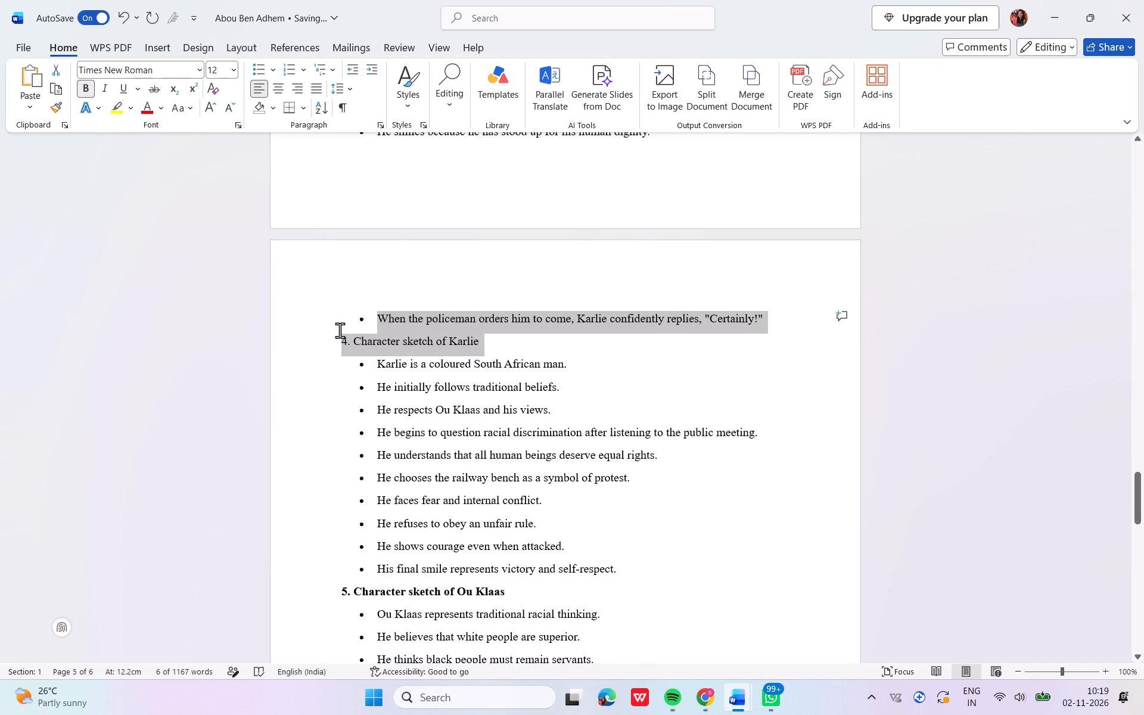
pyautogui.moveTo(340, 330); pyautogui.dragTo(341, 340)
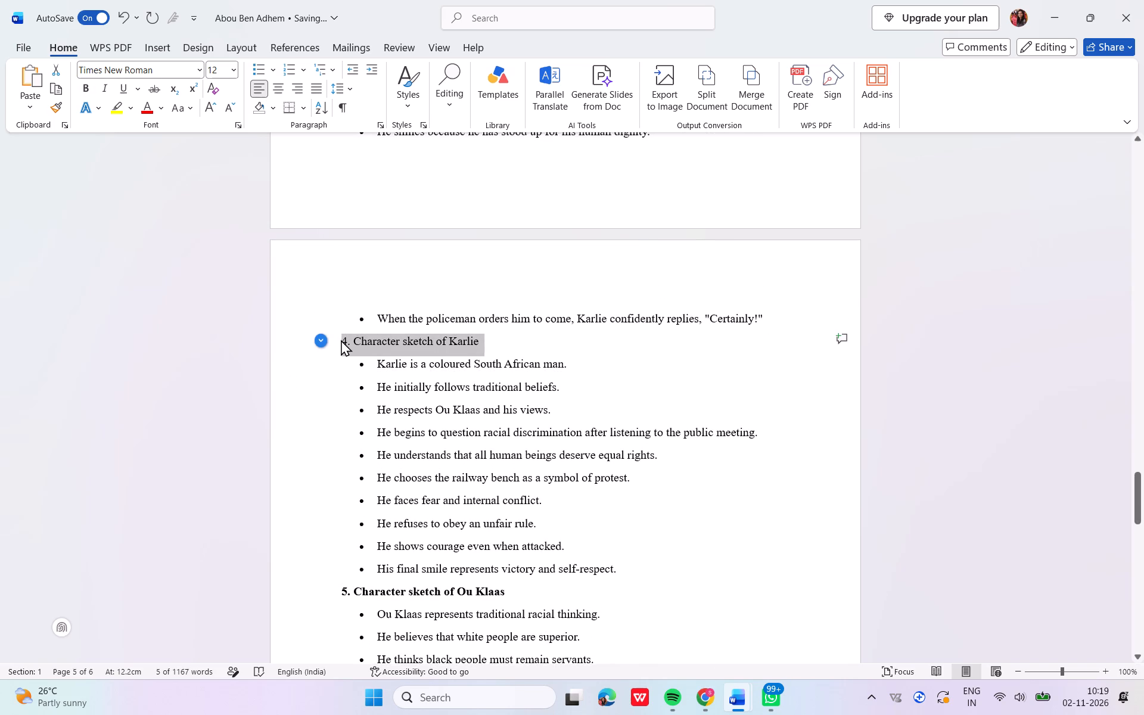
pyautogui.hotkey('ctrl', 'b')
# Make the summary subheadings "The final struggle" and "The arrival of the policeman" bold.
pyautogui.scroll(2, 341, 340)
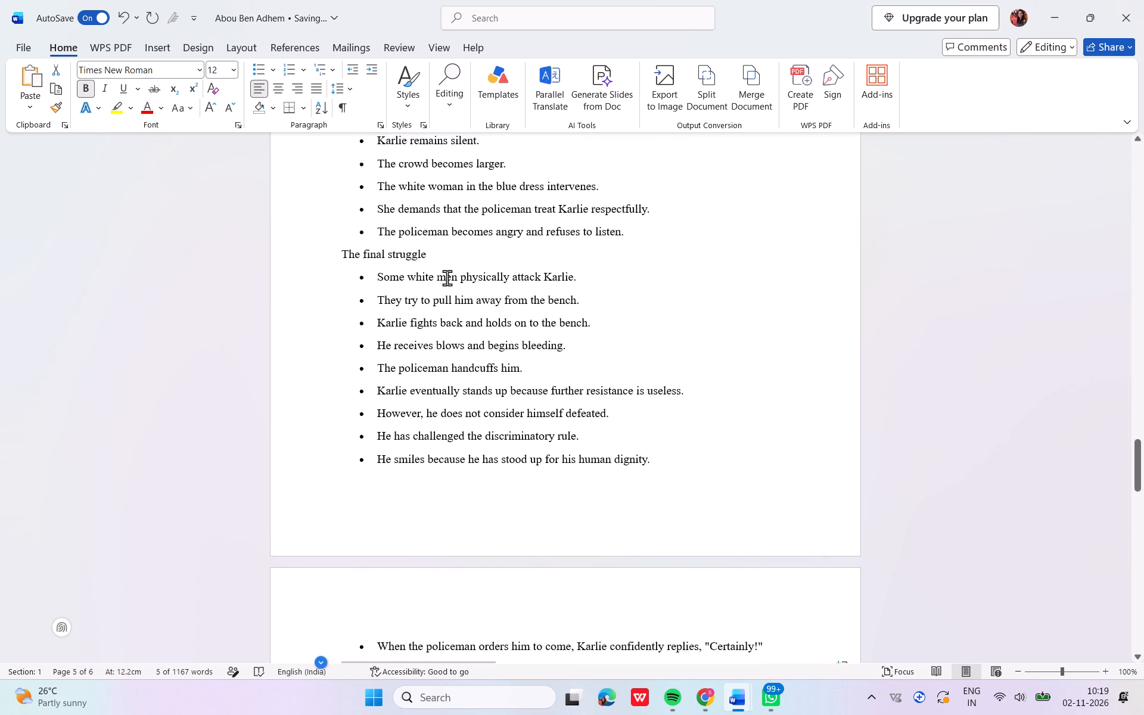
pyautogui.moveTo(436, 254); pyautogui.dragTo(335, 251)
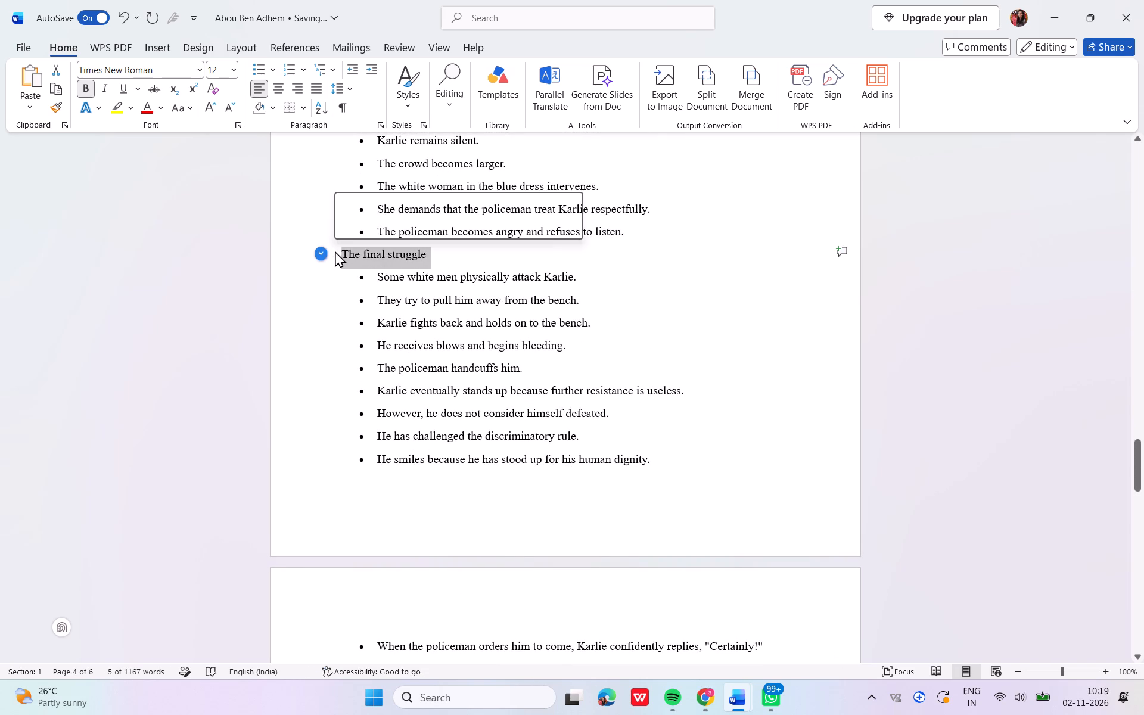
pyautogui.hotkey('ctrl', 'b')
pyautogui.scroll(1, 335, 251)
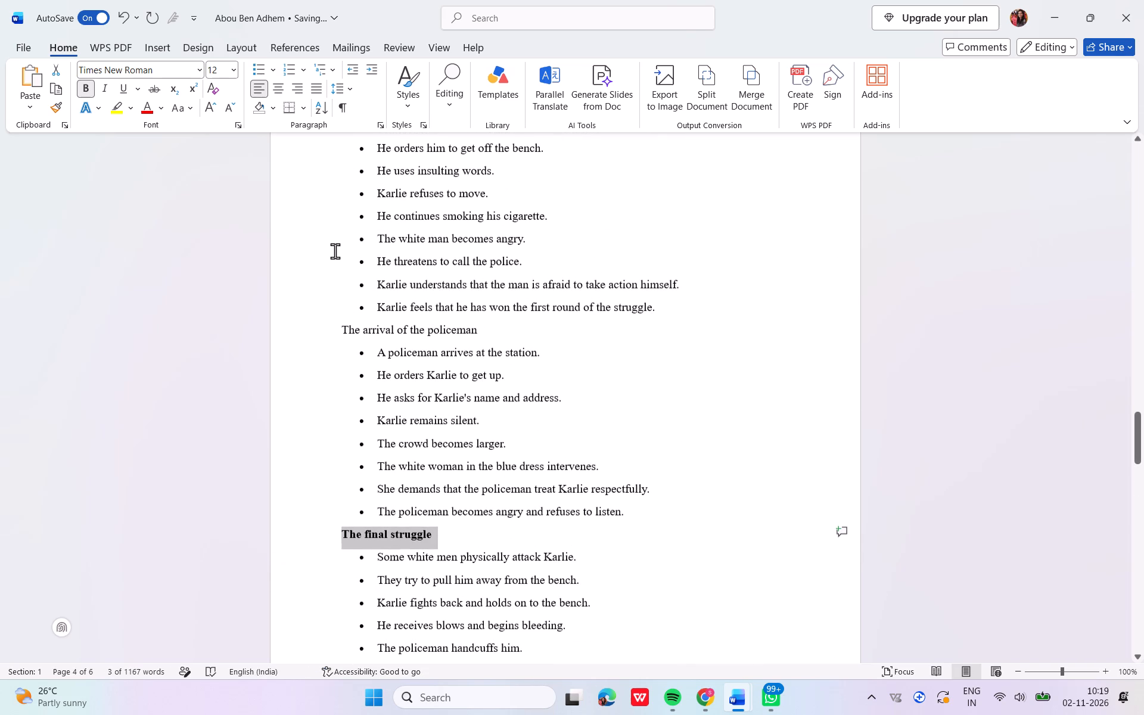
pyautogui.moveTo(481, 326); pyautogui.dragTo(330, 333)
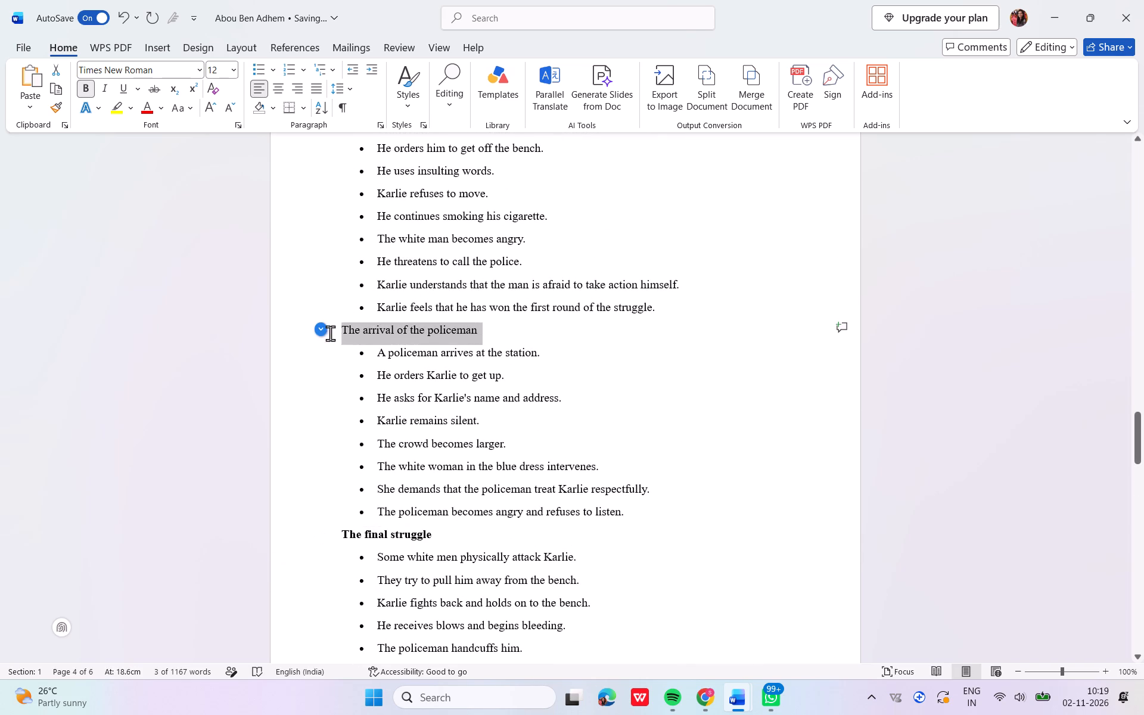
pyautogui.moveTo(330, 333); pyautogui.dragTo(331, 333)
pyautogui.hotkey('ctrl', 'b')
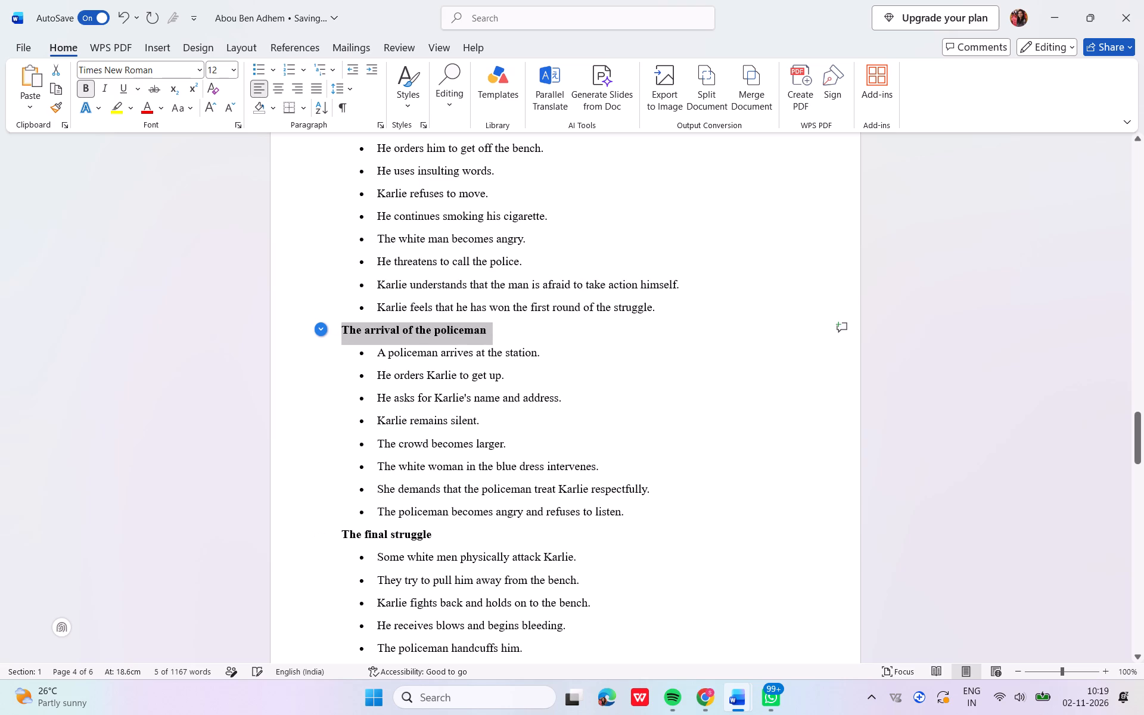
# Make the summary subheadings "The arrival of the white man" and "The crowd and the white woman" bold.
pyautogui.scroll(2, 331, 333)
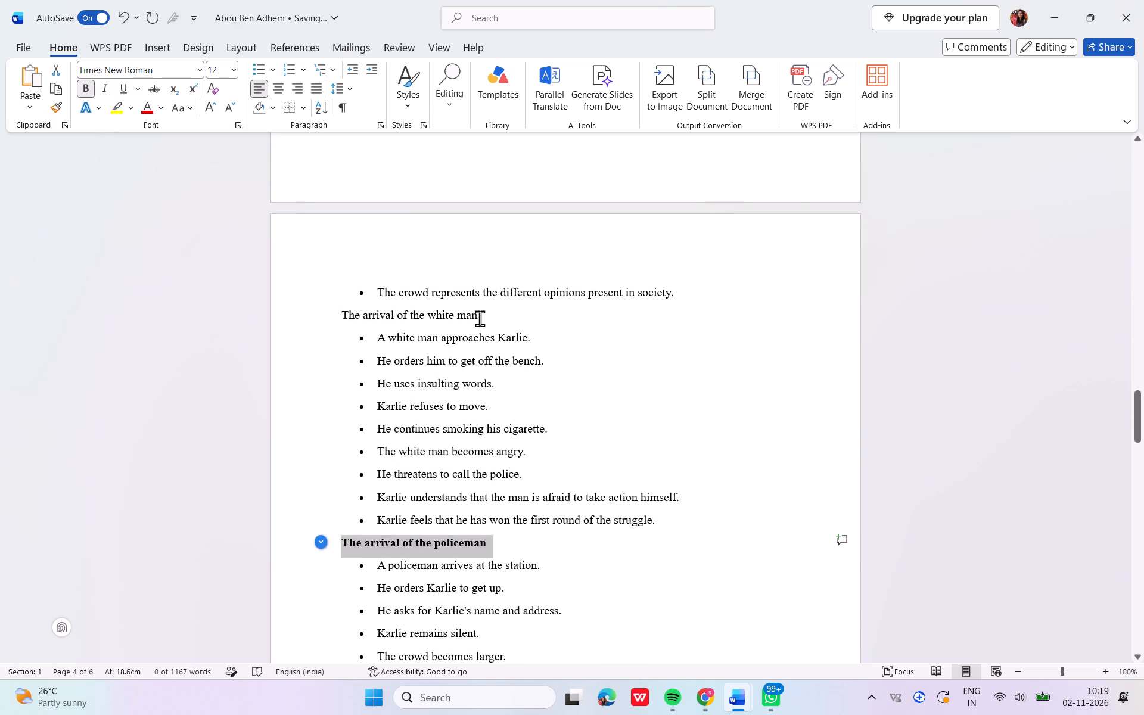
pyautogui.moveTo(480, 318); pyautogui.dragTo(334, 322)
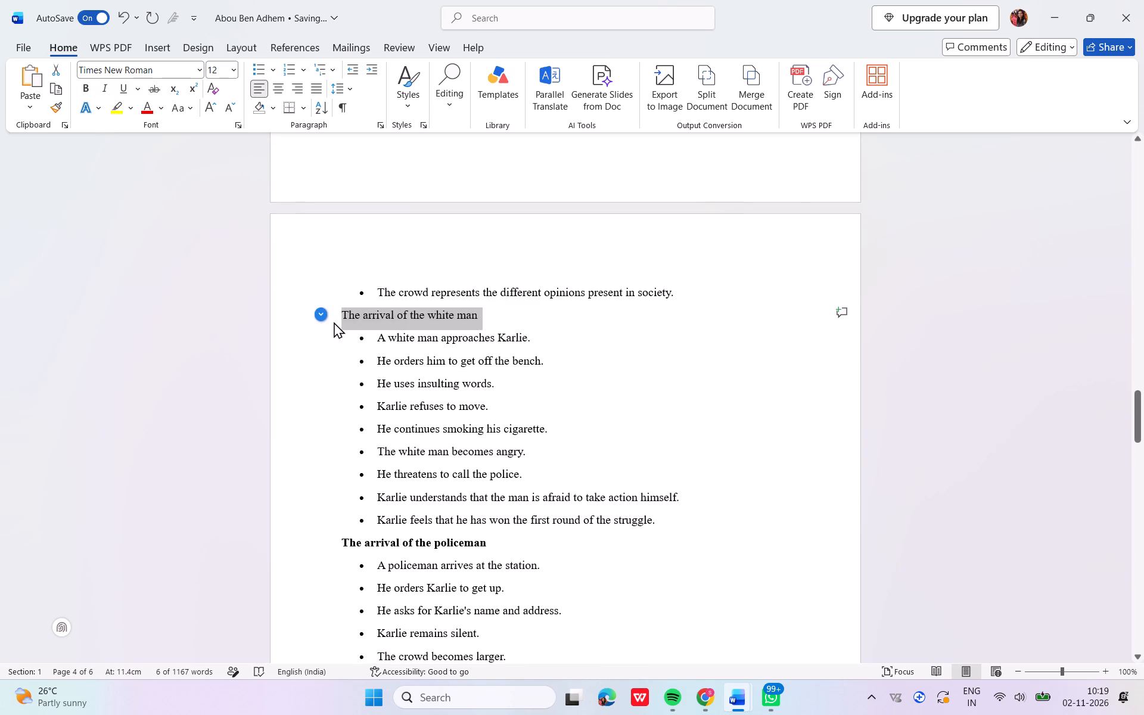
pyautogui.hotkey('ctrl', 'b')
pyautogui.scroll(2, 334, 322)
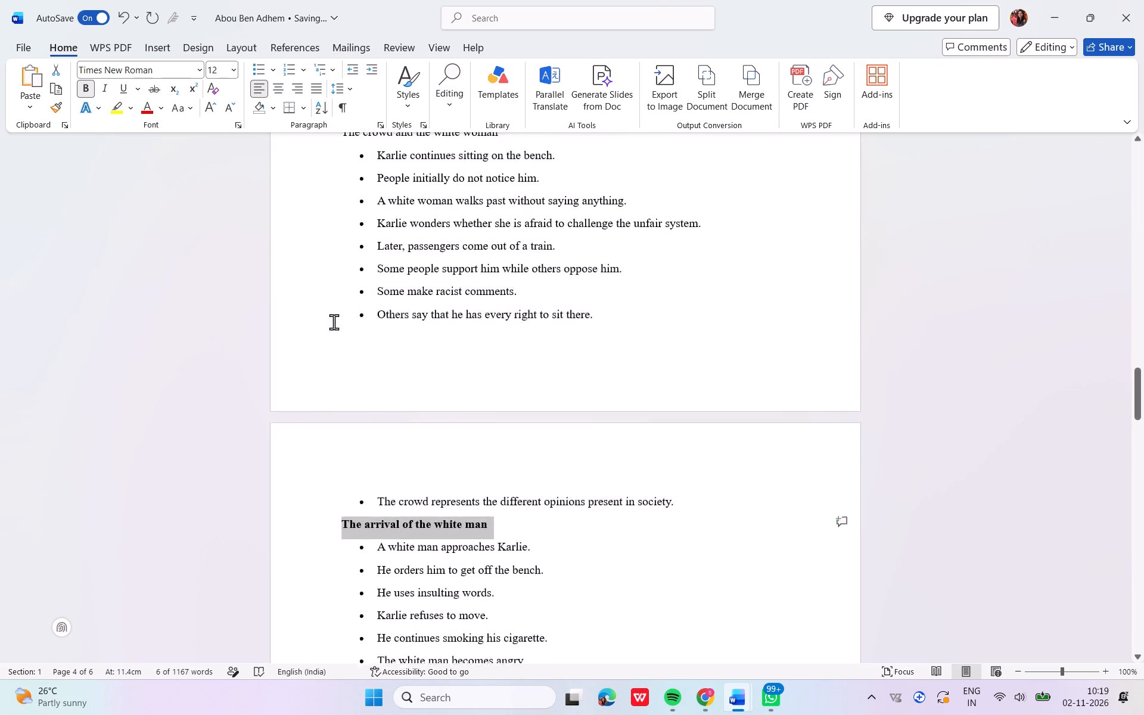
pyautogui.scroll(2, 334, 322)
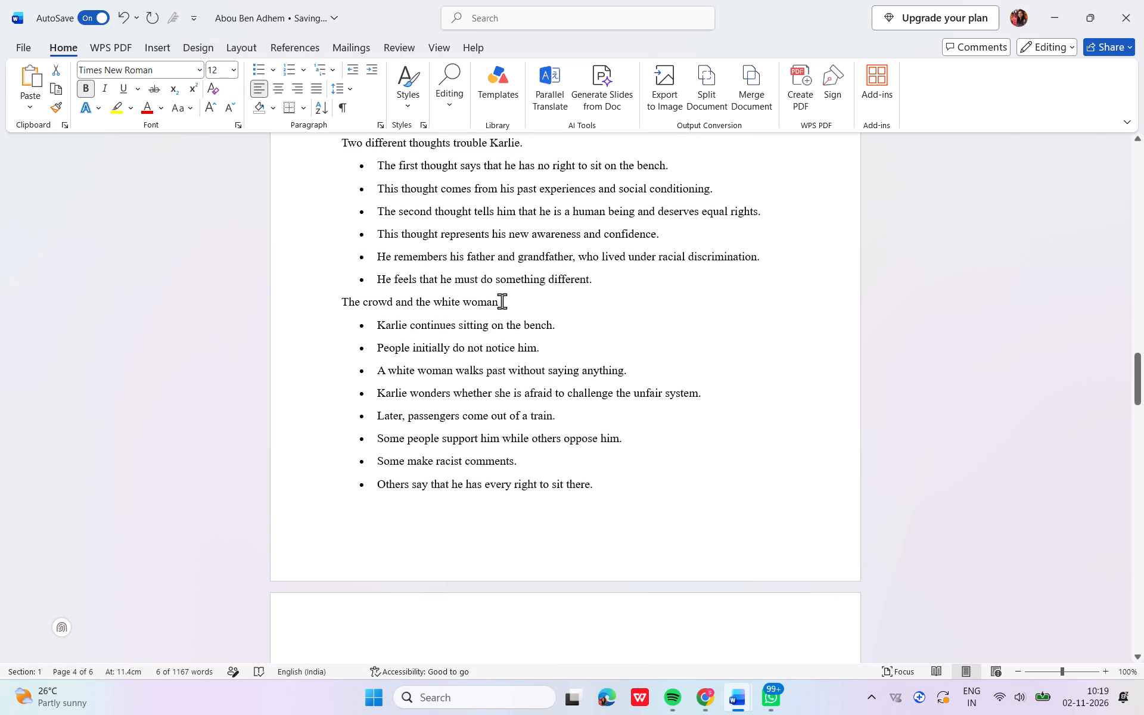
pyautogui.moveTo(502, 301); pyautogui.dragTo(340, 306)
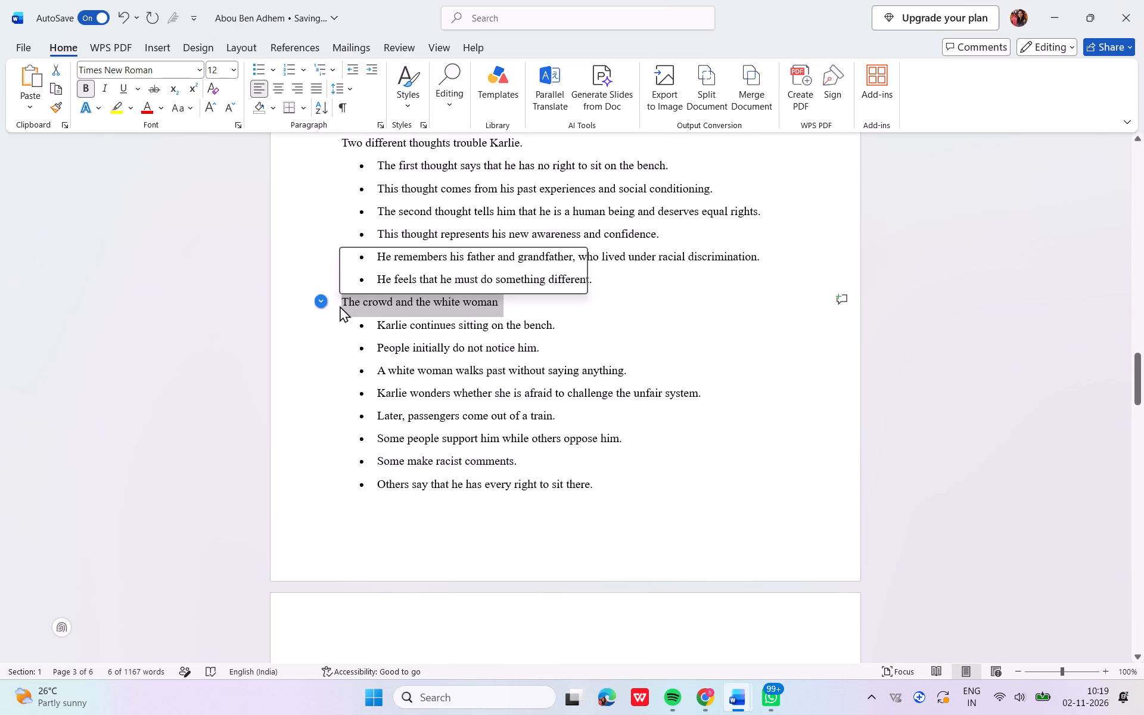
pyautogui.hotkey('ctrl', 'b')
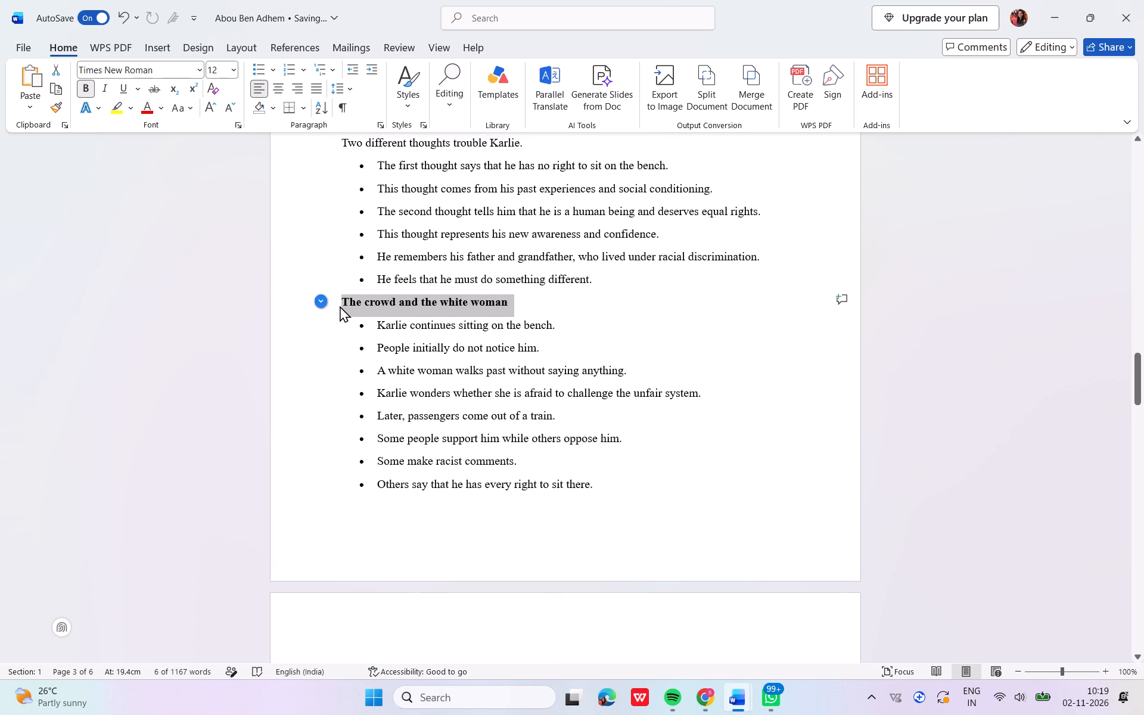
# Make the summary subheadings "Karlie's inner conflict" and "The bench" bold.
pyautogui.scroll(1, 340, 306)
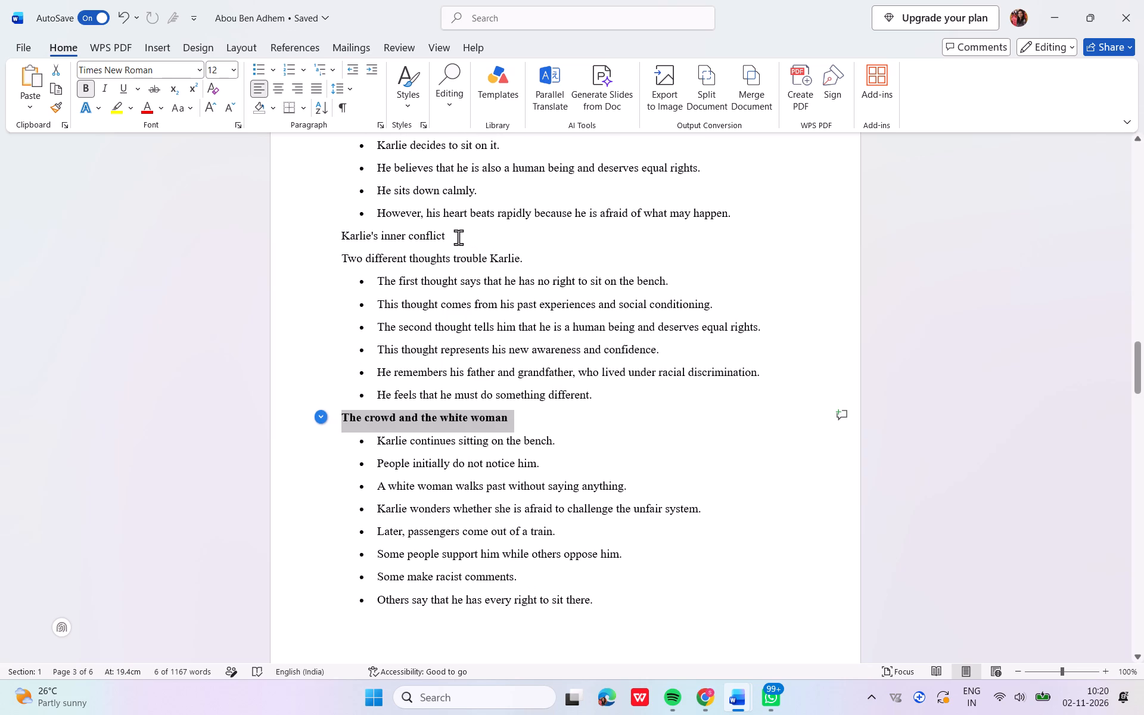
pyautogui.moveTo(458, 237); pyautogui.dragTo(337, 242)
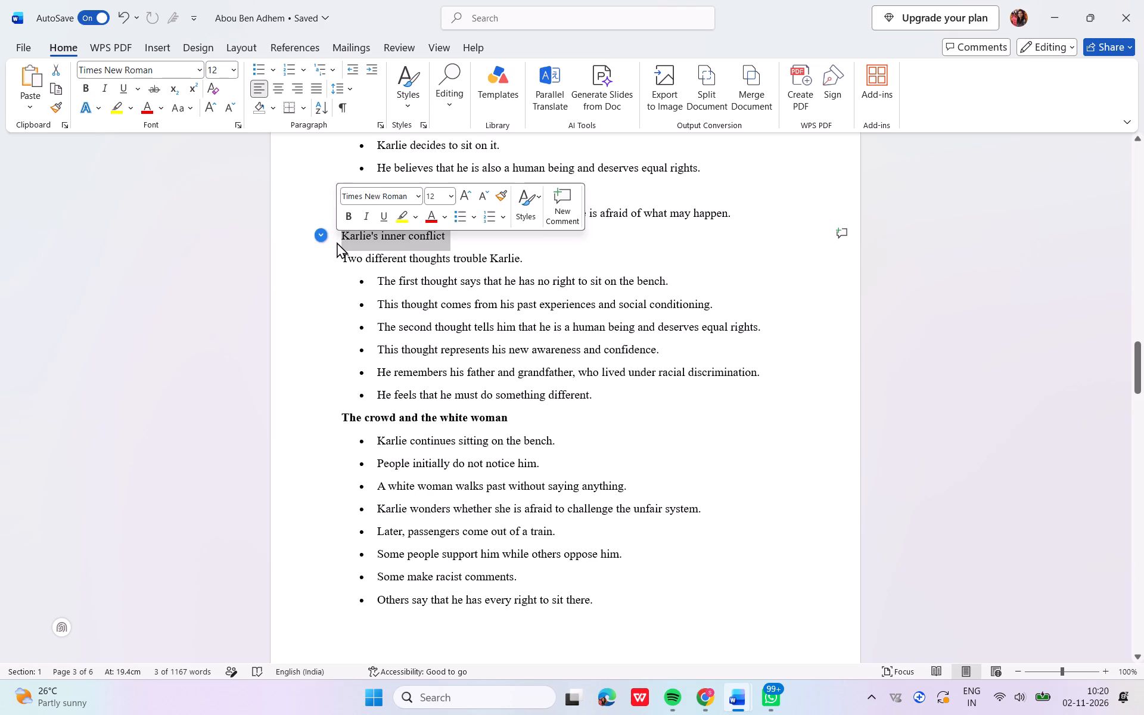
pyautogui.hotkey('ctrl', 'b')
pyautogui.scroll(3, 337, 242)
pyautogui.moveTo(404, 320); pyautogui.dragTo(341, 319)
pyautogui.hotkey('ctrl', 'b')
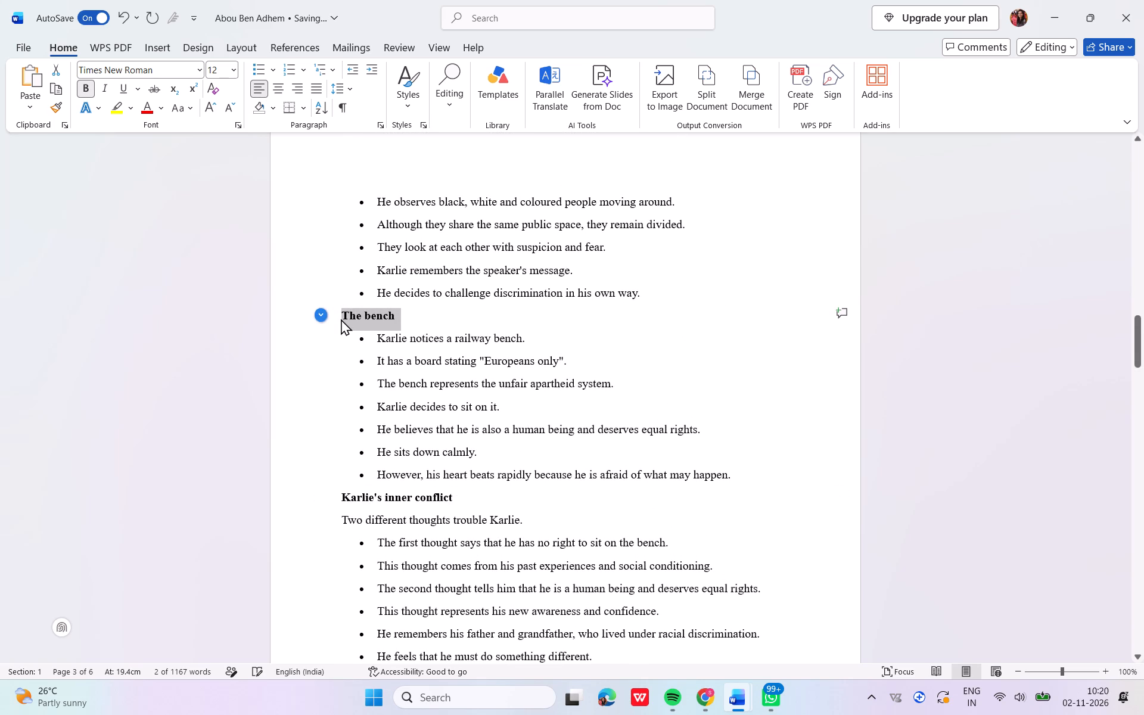
# Make the summary subheading "The railway station" bold.
pyautogui.scroll(4, 341, 319)
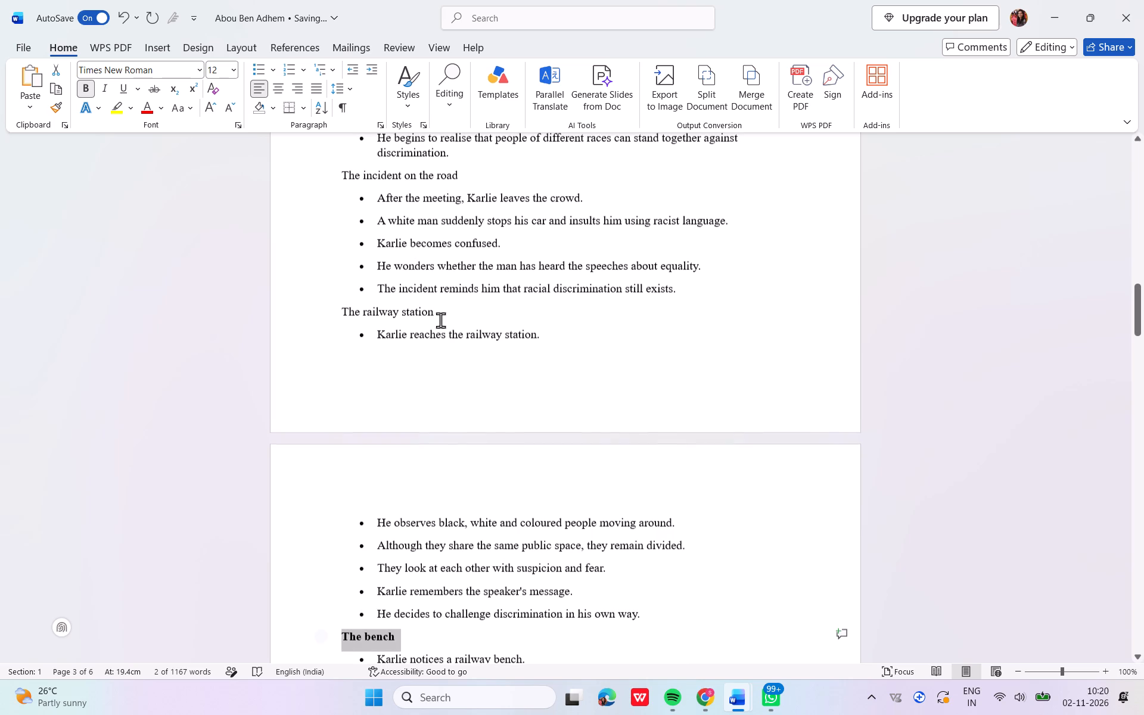
pyautogui.moveTo(455, 315); pyautogui.dragTo(339, 315)
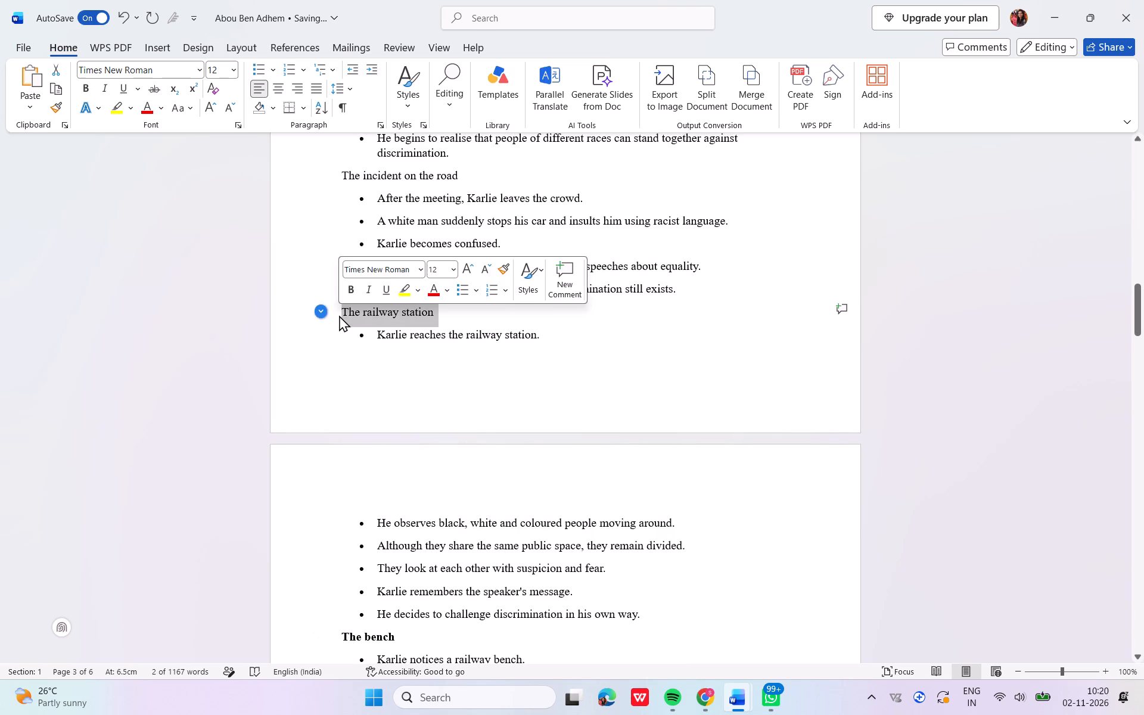
pyautogui.hotkey('ctrl', 'b')
pyautogui.scroll(2, 339, 315)
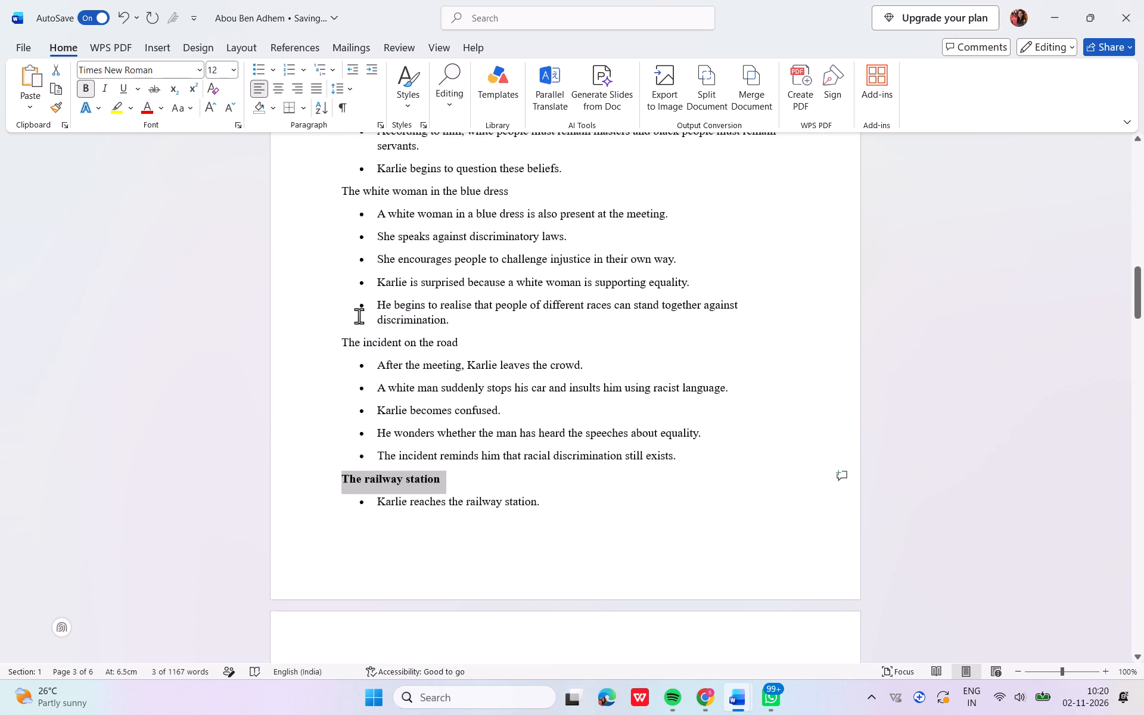
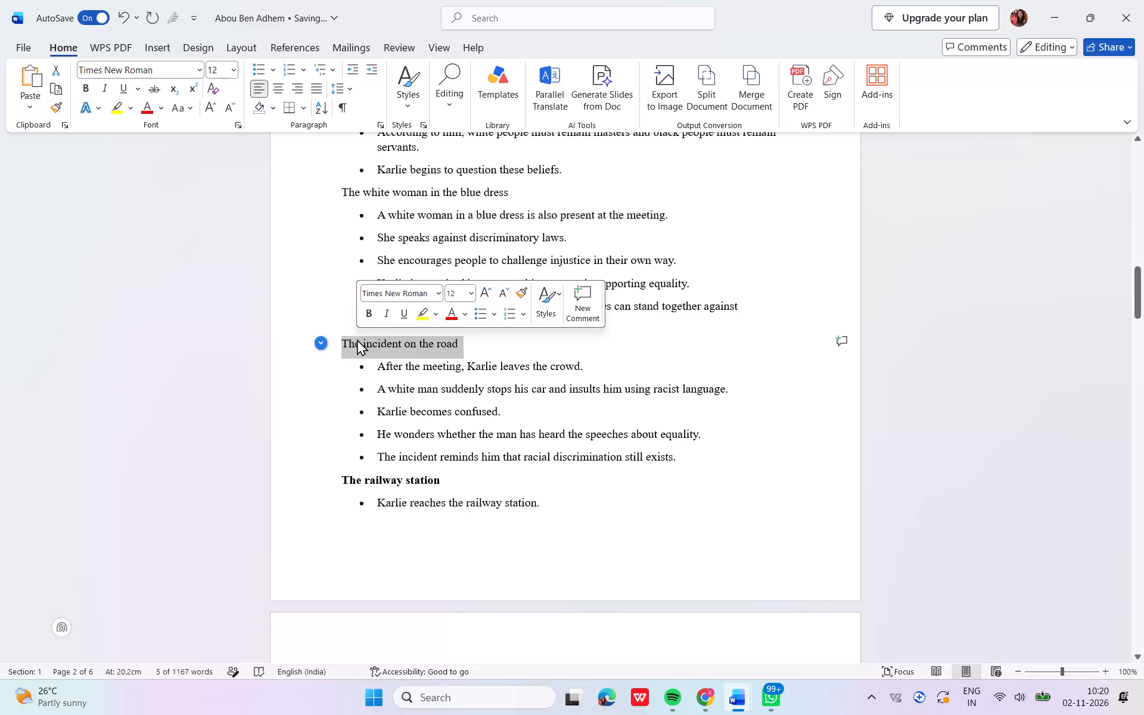
# Make the subheadings "The incident on the road" and "The white woman in the blue dress" bold.
pyautogui.hotkey('ctrl', 'b')
pyautogui.scroll(1, 357, 339)
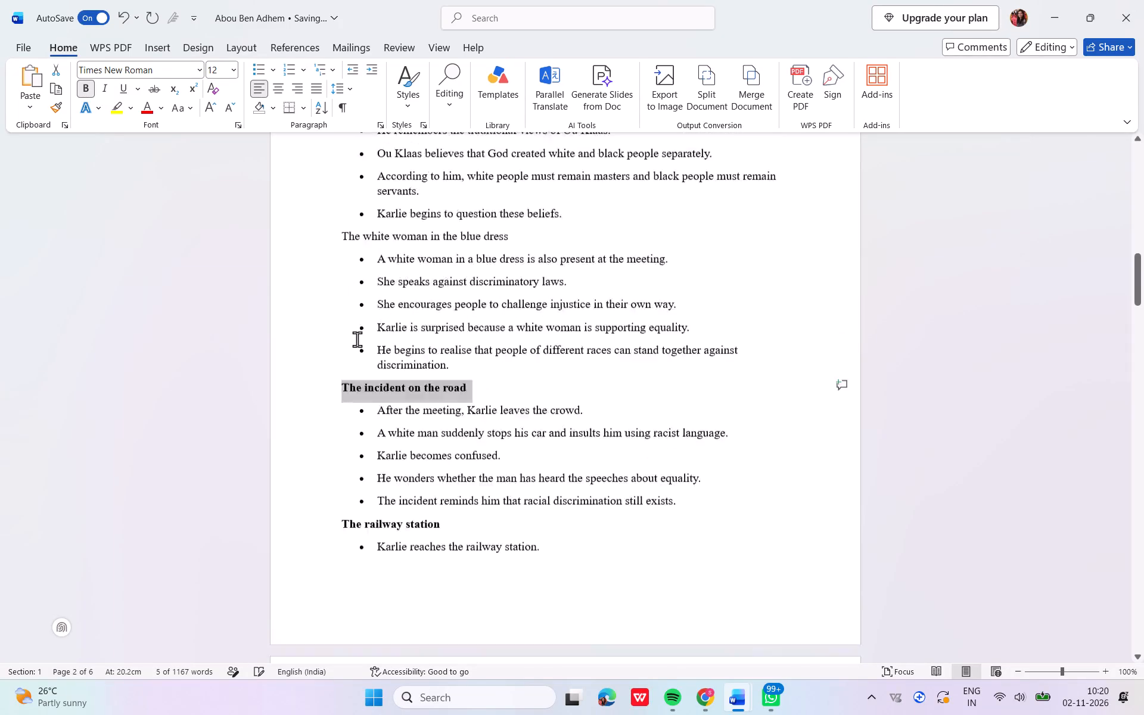
pyautogui.scroll(1, 357, 339)
pyautogui.moveTo(511, 412); pyautogui.dragTo(439, 414)
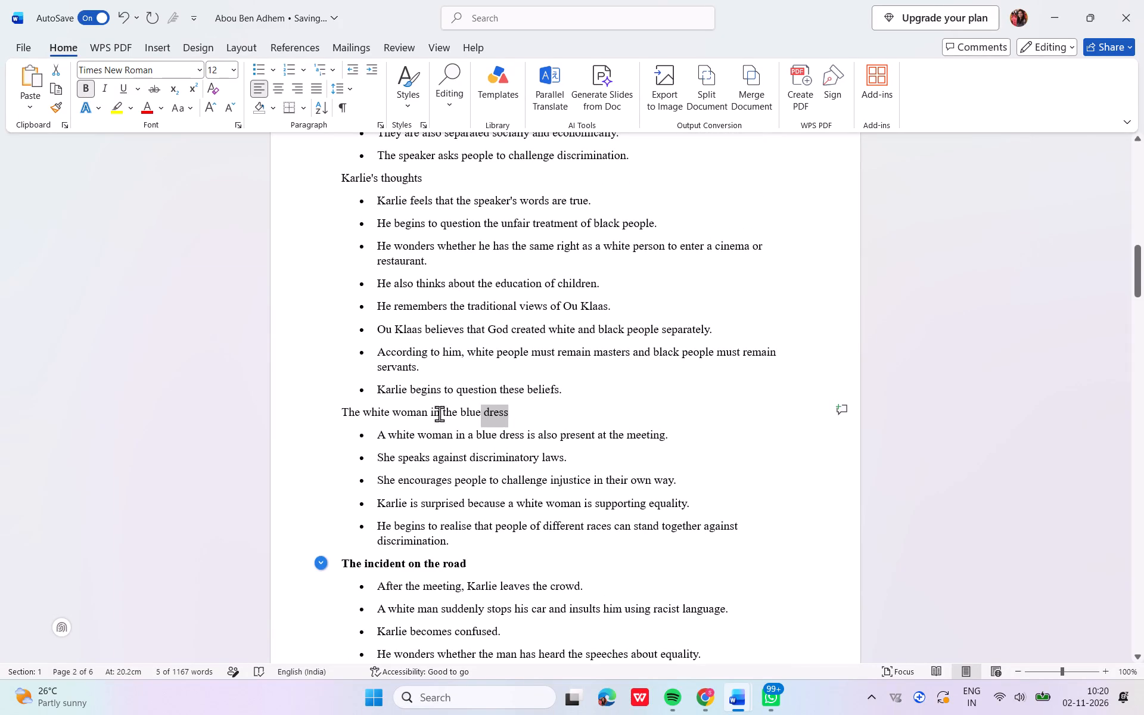
pyautogui.moveTo(439, 414); pyautogui.dragTo(316, 422)
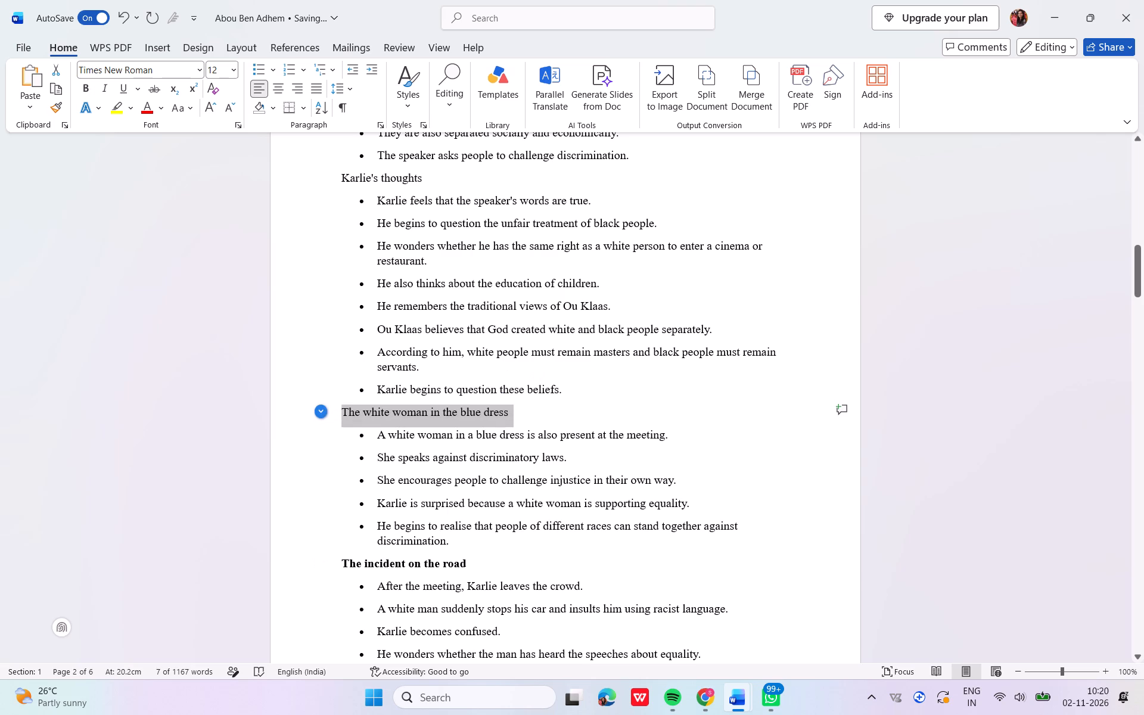
pyautogui.hotkey('ctrl', 'b')
# Make the subheadings "Karlie's thoughts" and "The speaker's message" bold.
pyautogui.scroll(1, 316, 422)
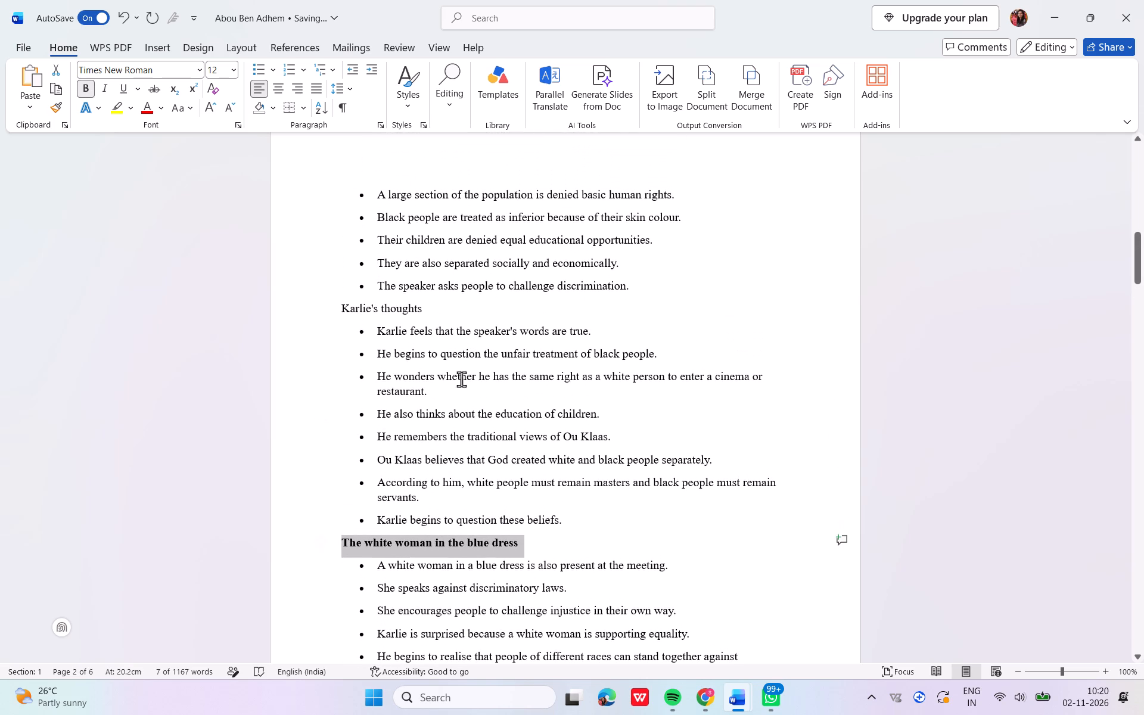
pyautogui.moveTo(436, 308); pyautogui.dragTo(344, 306)
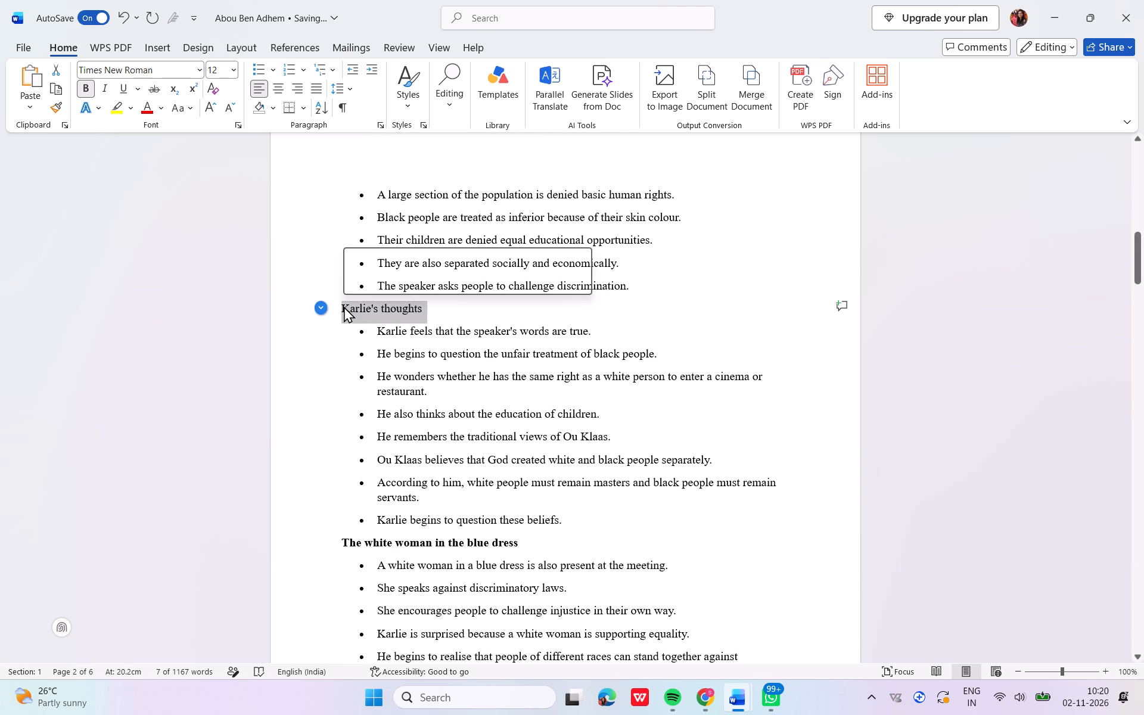
pyautogui.hotkey('ctrl', 'b')
pyautogui.scroll(2, 344, 306)
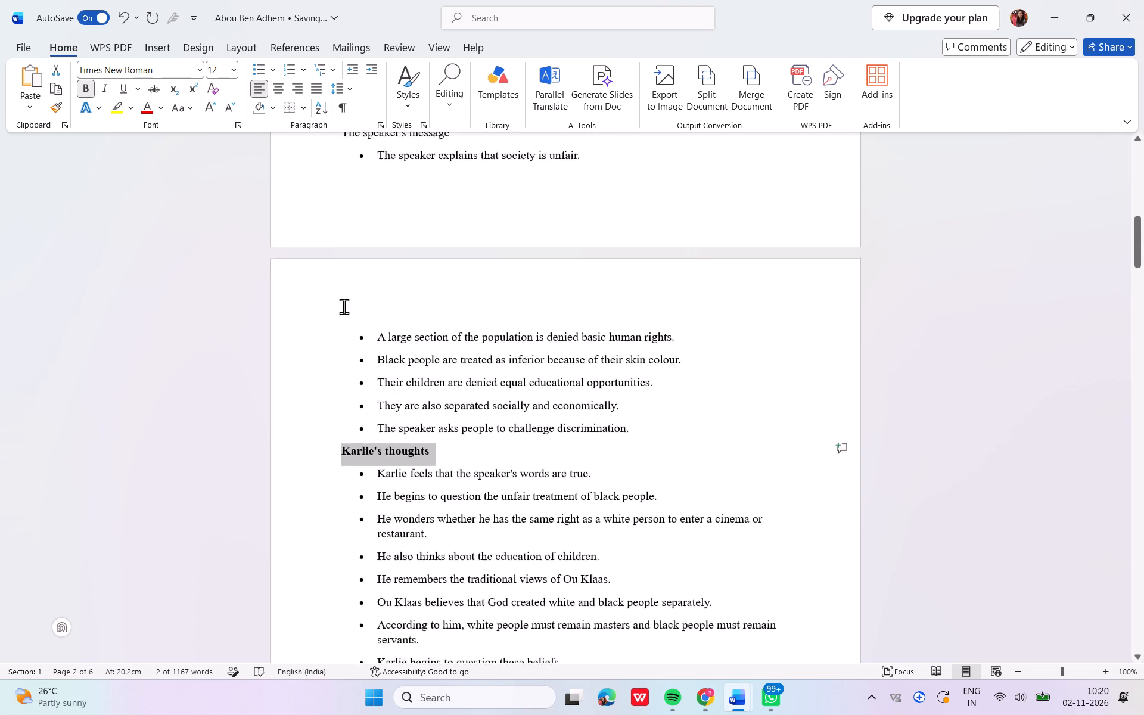
pyautogui.scroll(2, 344, 306)
pyautogui.moveTo(465, 288); pyautogui.dragTo(449, 288)
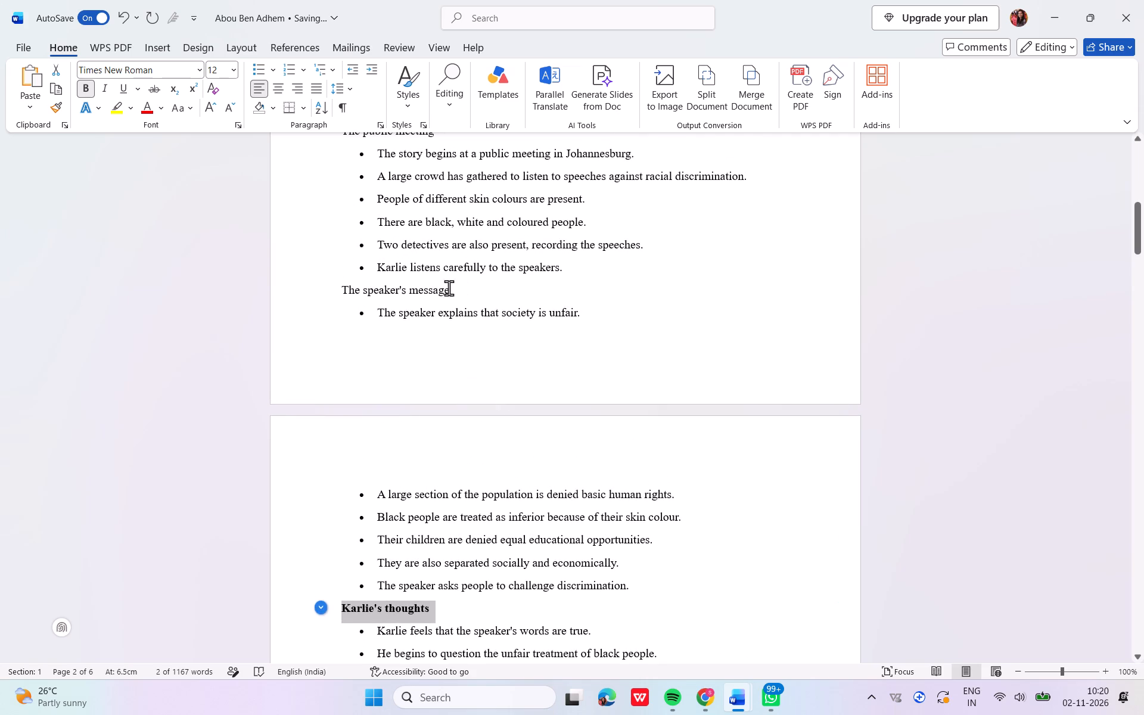
pyautogui.moveTo(449, 288); pyautogui.dragTo(334, 291)
pyautogui.hotkey('ctrl', 'b')
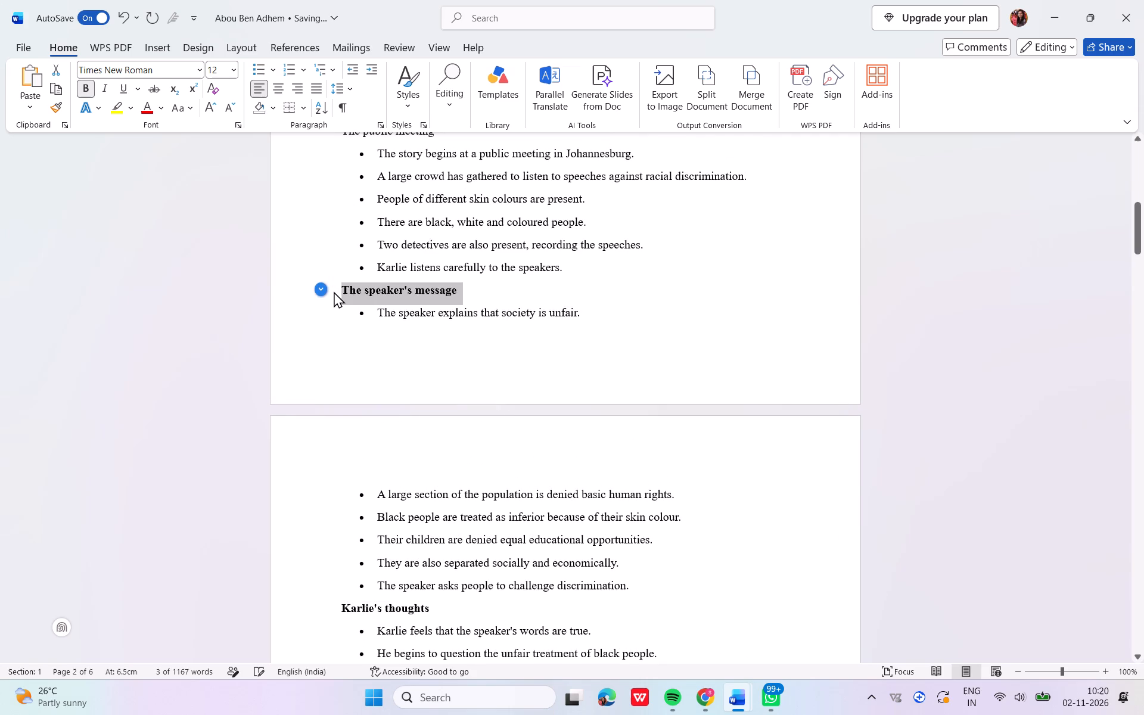
# Make the subheading "The public meeting" bold.
pyautogui.scroll(1, 334, 291)
pyautogui.moveTo(446, 313); pyautogui.dragTo(437, 315)
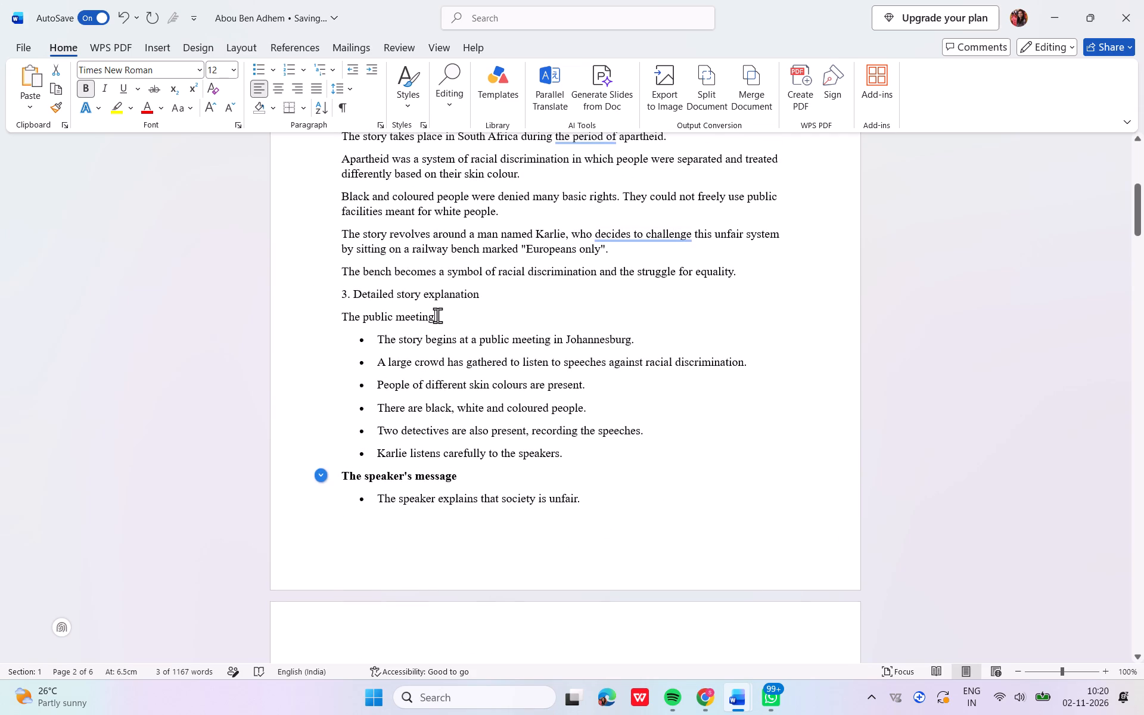
pyautogui.moveTo(437, 315); pyautogui.dragTo(329, 318)
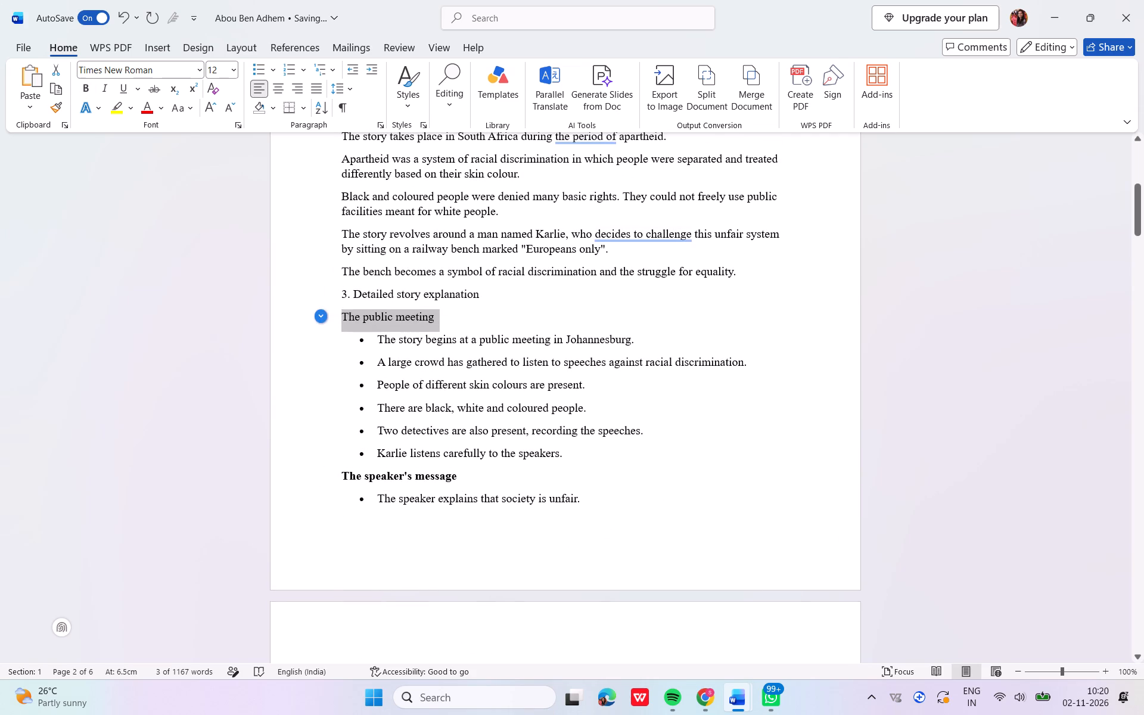
pyautogui.hotkey('ctrl', 'b')
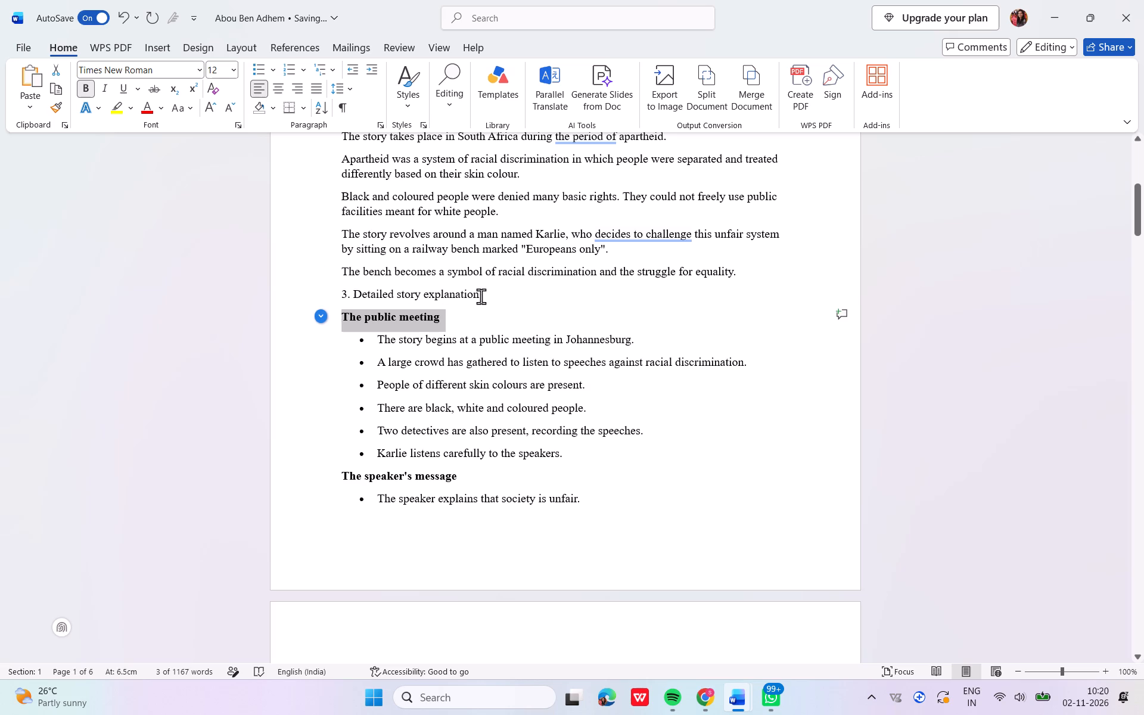
# Delete the heading line "3. Detailed story explanation" above "The public meeting".
pyautogui.moveTo(481, 296); pyautogui.dragTo(316, 294)
pyautogui.press('BackSpace')
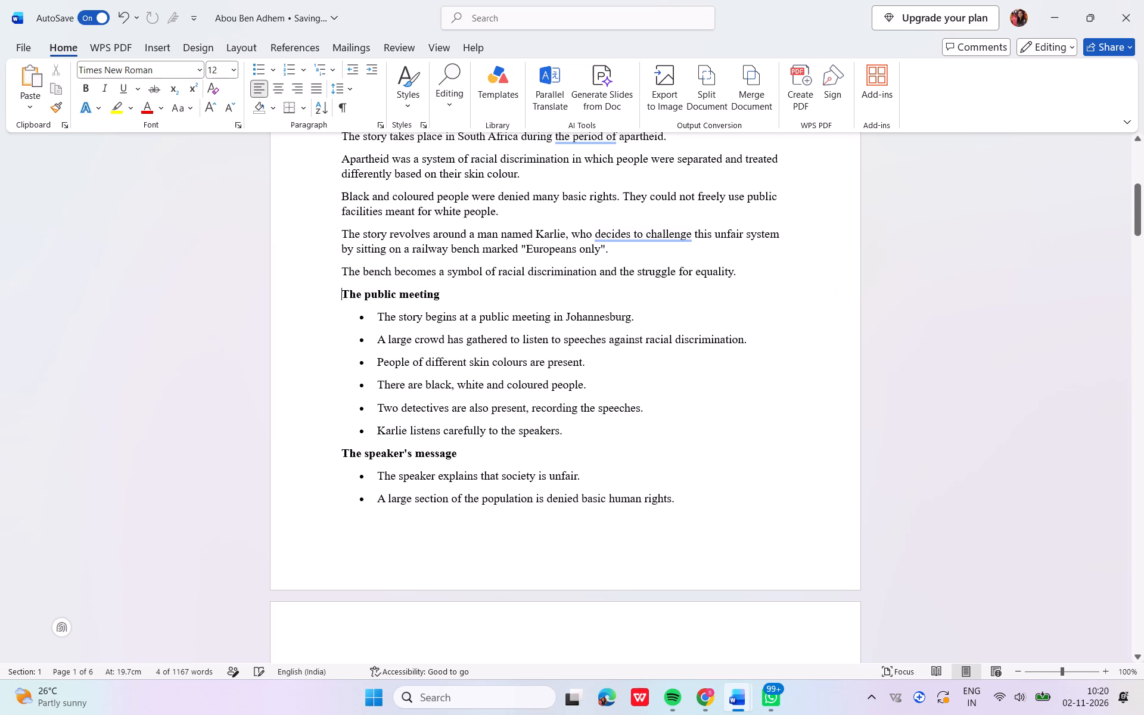
# Shorten the heading "2. Introduction to the story" to "2. Introduction".
pyautogui.scroll(2, 316, 294)
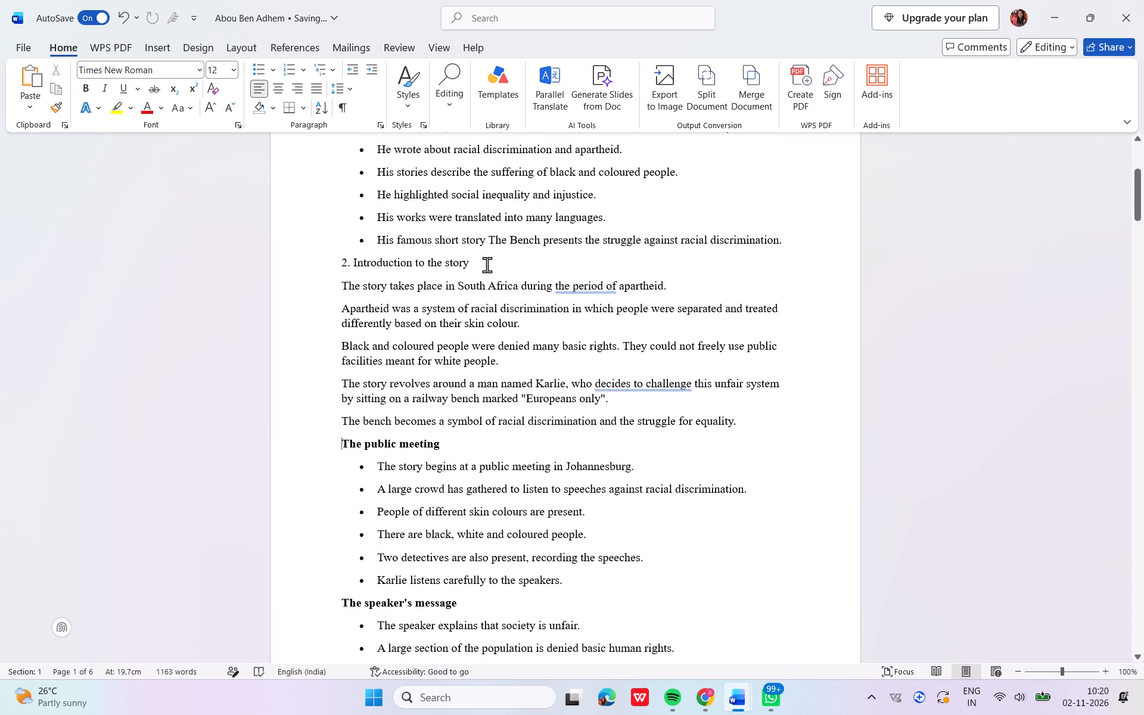
pyautogui.click(487, 265)
pyautogui.press('BackSpace')
pyautogui.press('BackSpace')
pyautogui.press('BackSpace')
pyautogui.press('BackSpace')
pyautogui.press('BackSpace')
pyautogui.press('BackSpace')
pyautogui.press('BackSpace')
pyautogui.press('BackSpace')
pyautogui.press('BackSpace')
pyautogui.press('BackSpace')
pyautogui.press('BackSpace')
pyautogui.press('BackSpace')
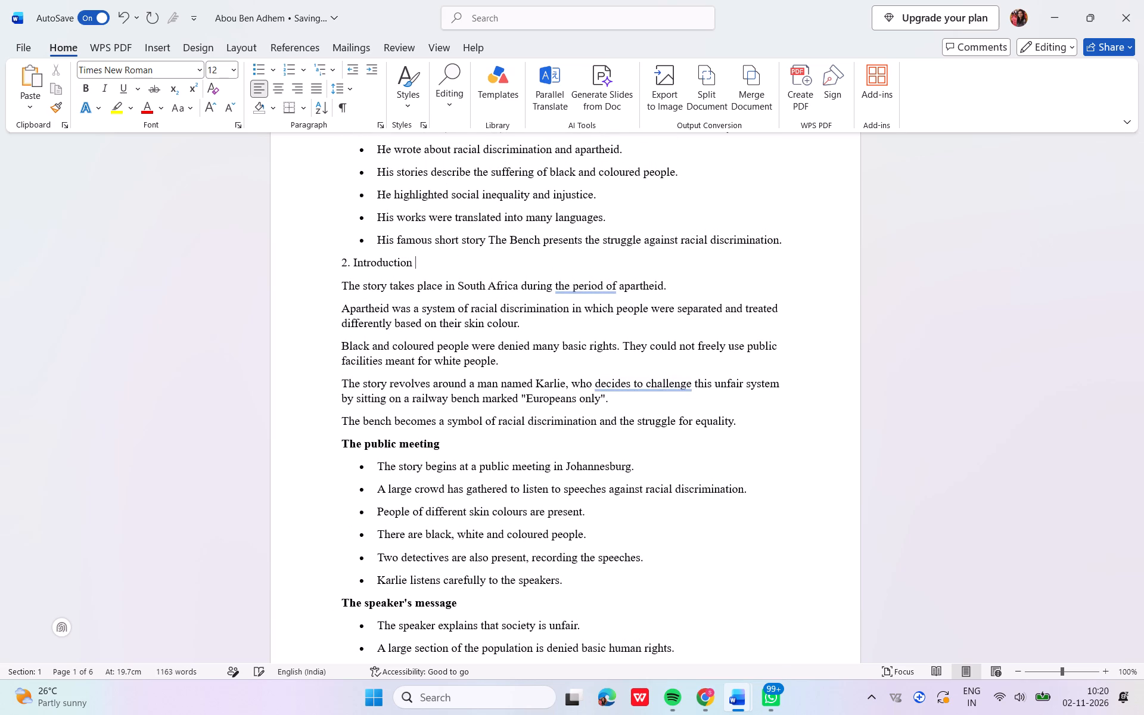
# Make the whole heading line "2. Introduction" bold, including its number.
pyautogui.hotkey('shift', 'Left')
pyautogui.hotkey('shift', 'Left')
pyautogui.hotkey('shift', 'Up')
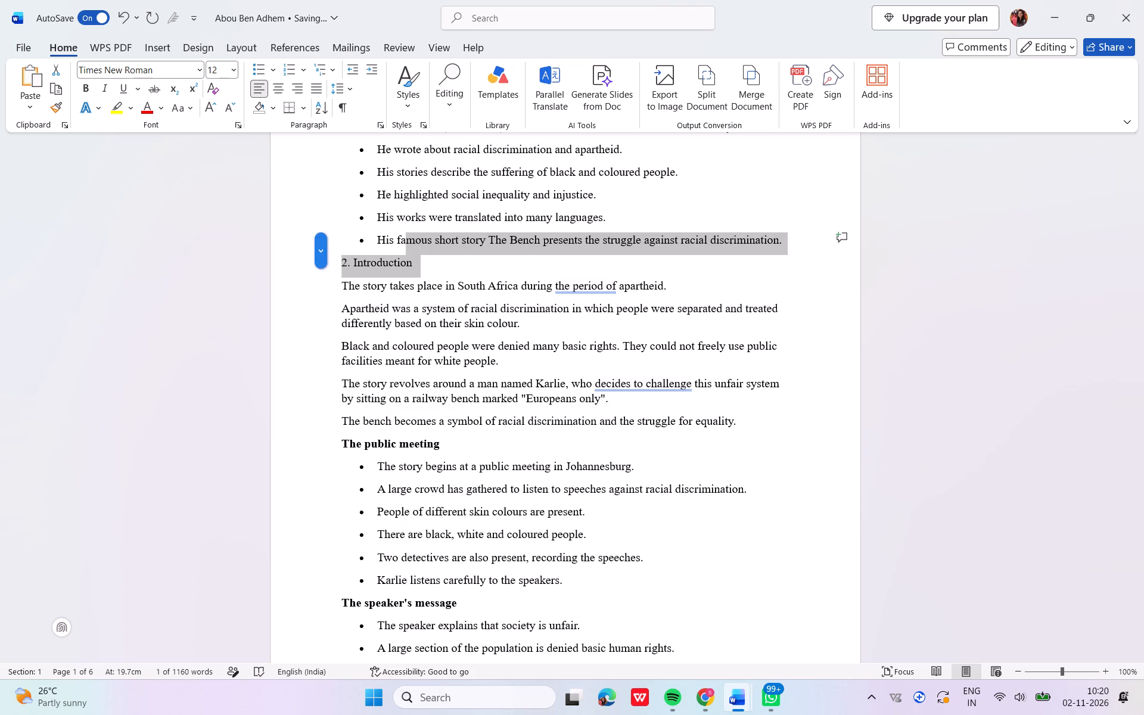
pyautogui.hotkey('shift', 'Down')
pyautogui.hotkey('shift', 'Left')
pyautogui.hotkey('shift', 'Left')
pyautogui.hotkey('shift', 'Left')
pyautogui.hotkey('shift', 'Left')
pyautogui.hotkey('shift', 'Left')
pyautogui.hotkey('shift', 'Left')
pyautogui.hotkey('shift', 'Left')
pyautogui.hotkey('shift', 'Left')
pyautogui.hotkey('shift', 'Left')
pyautogui.hotkey('shift', 'Left')
pyautogui.hotkey('shift', 'Left')
pyautogui.hotkey('shift', 'Left')
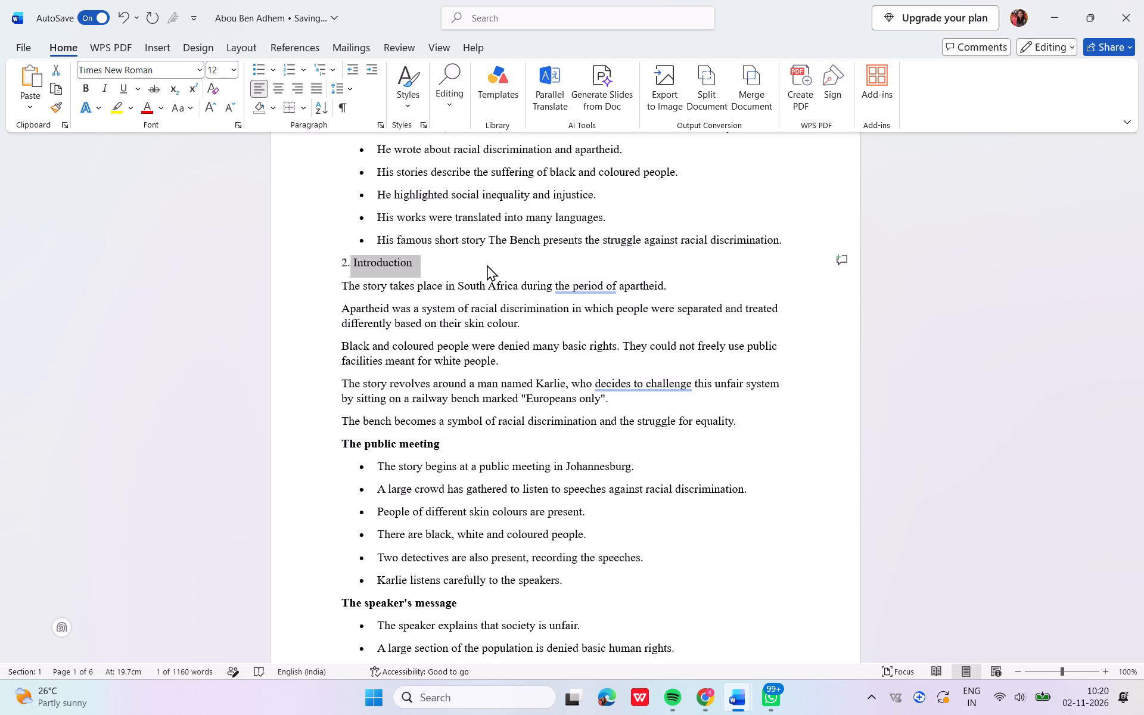
pyautogui.hotkey('shift', 'Left')
pyautogui.hotkey('shift', 'Left')
pyautogui.hotkey('ctrl', 'b')
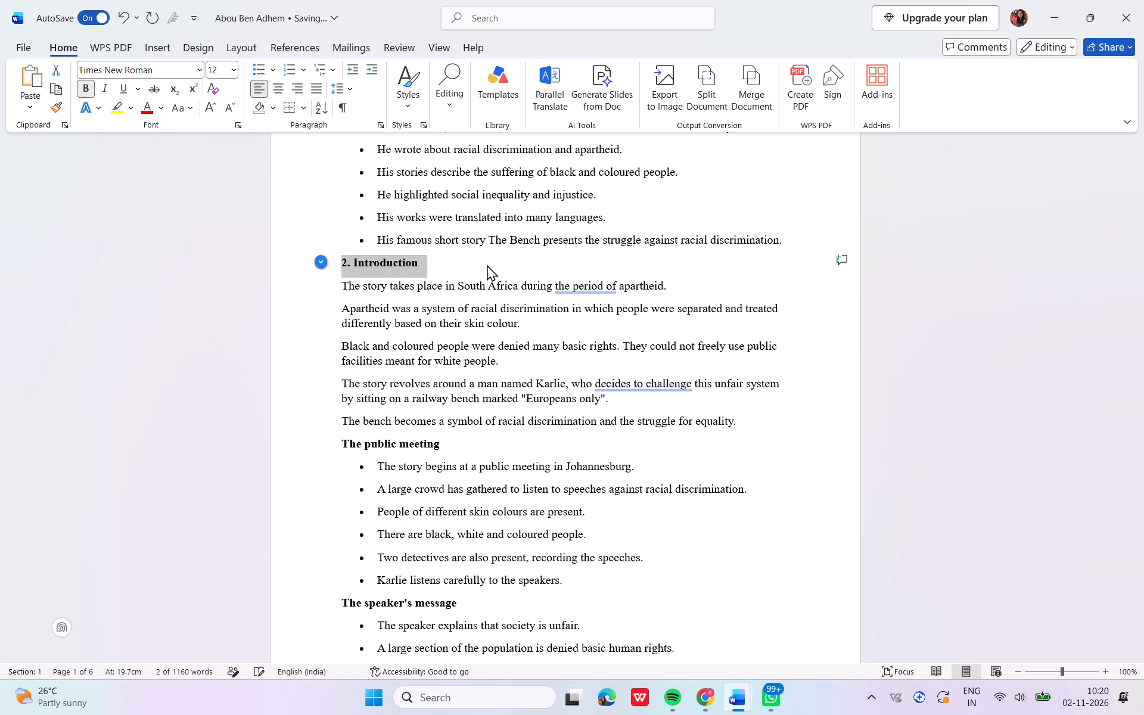
# Make the heading "1. About the author" bold.
pyautogui.scroll(1, 487, 265)
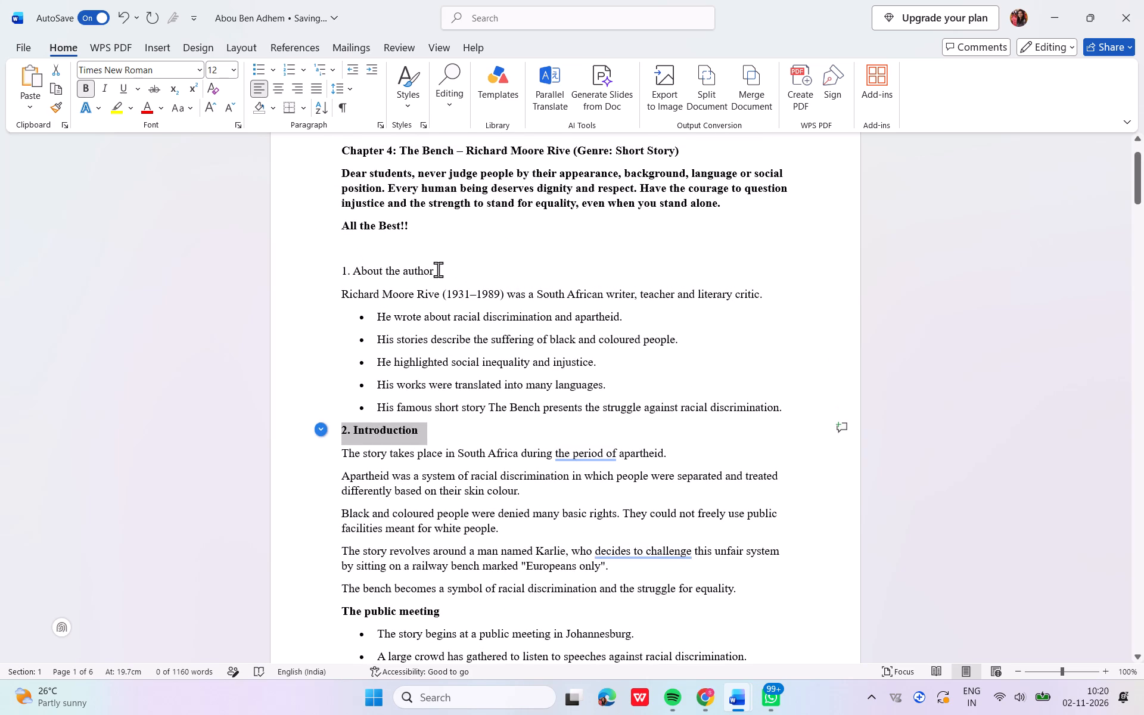
pyautogui.moveTo(440, 274); pyautogui.dragTo(336, 265)
pyautogui.hotkey('ctrl', 'b')
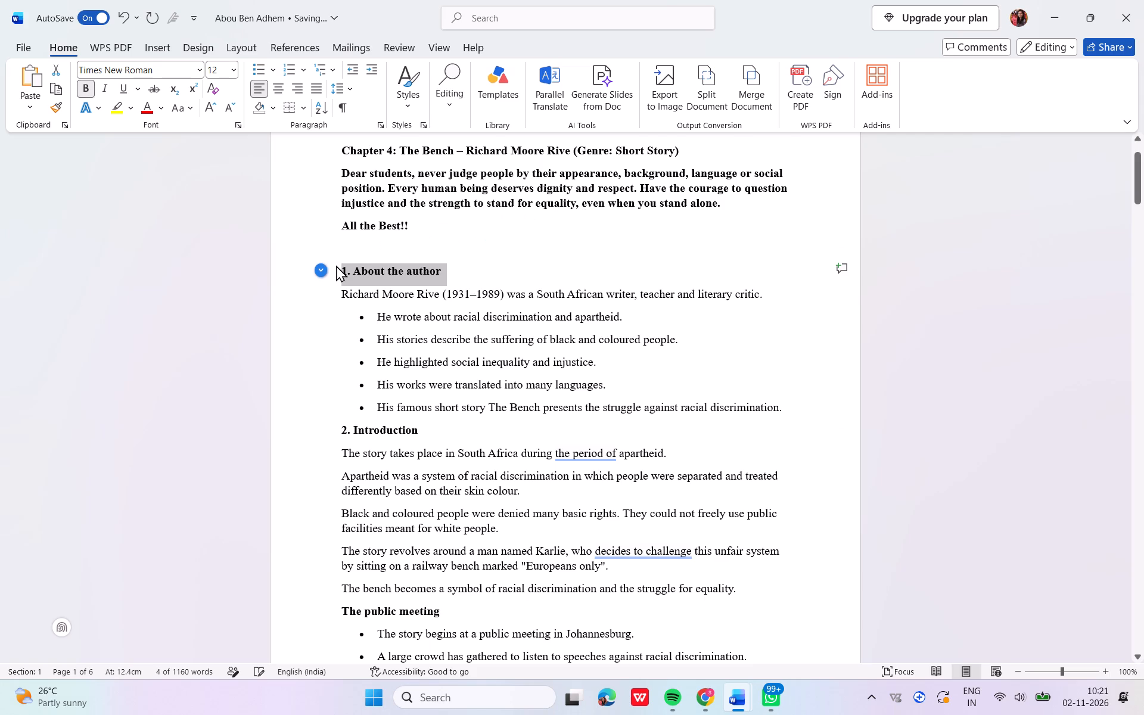
# Export the document as a PDF named "The Bench." into the Downloads folder.
pyautogui.scroll(-3, 336, 265)
pyautogui.scroll(1, 336, 265)
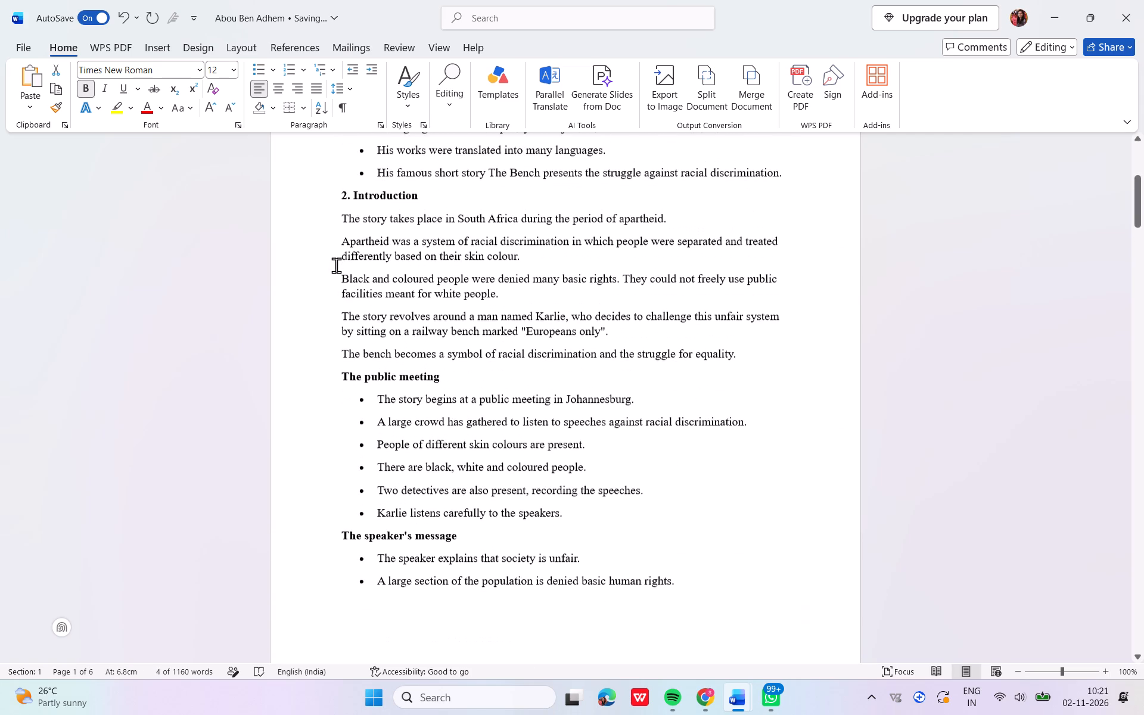
pyautogui.scroll(1, 336, 265)
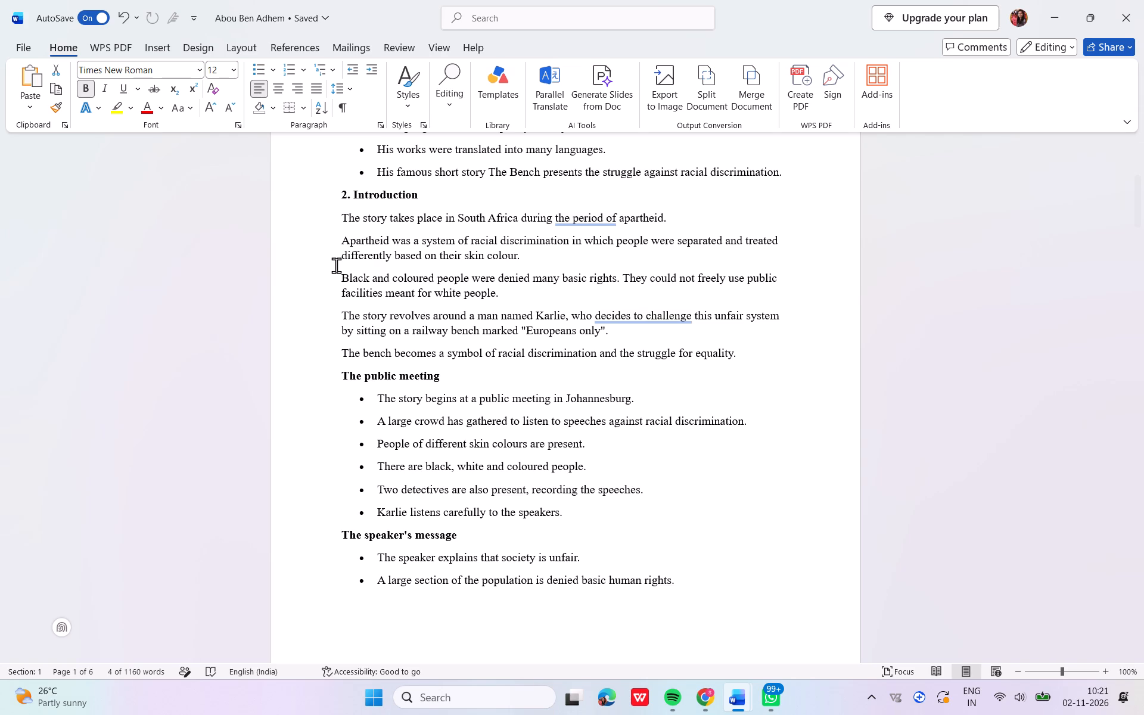
pyautogui.scroll(1, 336, 265)
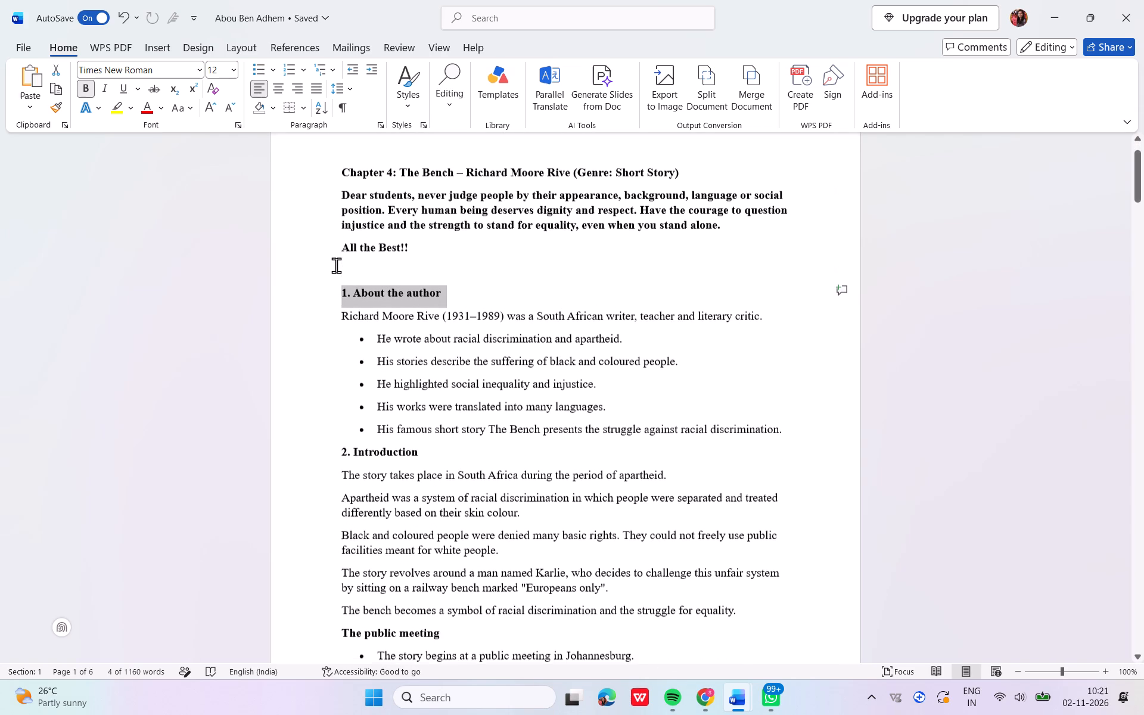
pyautogui.scroll(1, 336, 265)
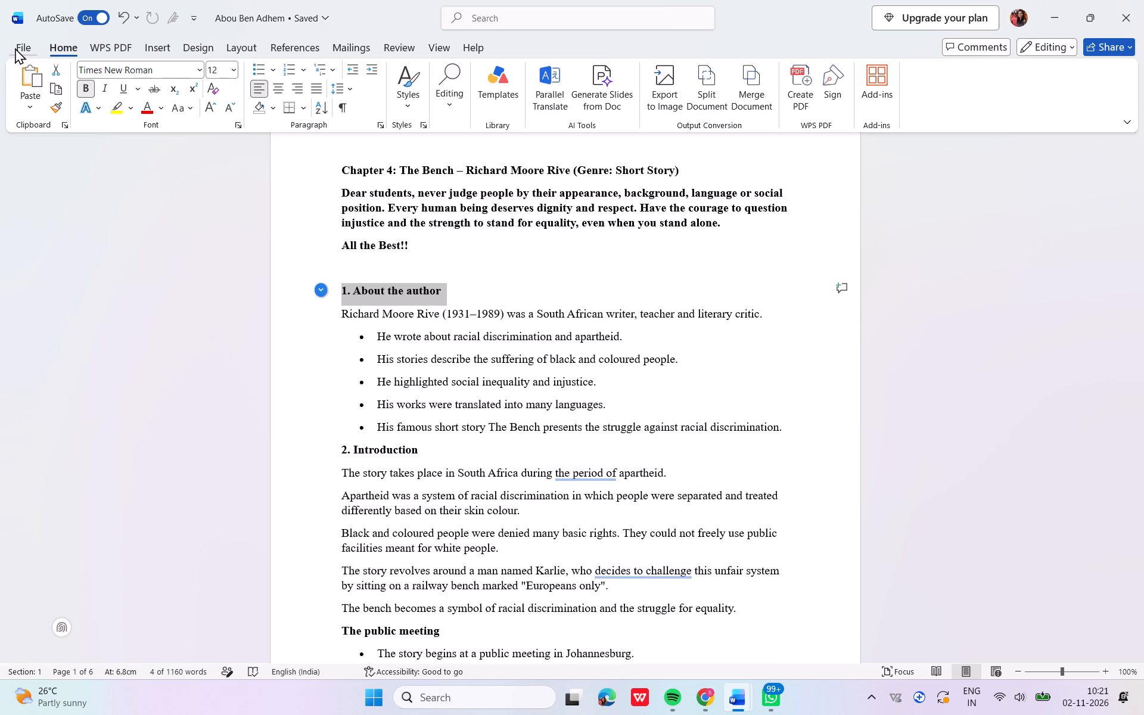
pyautogui.click(15, 48)
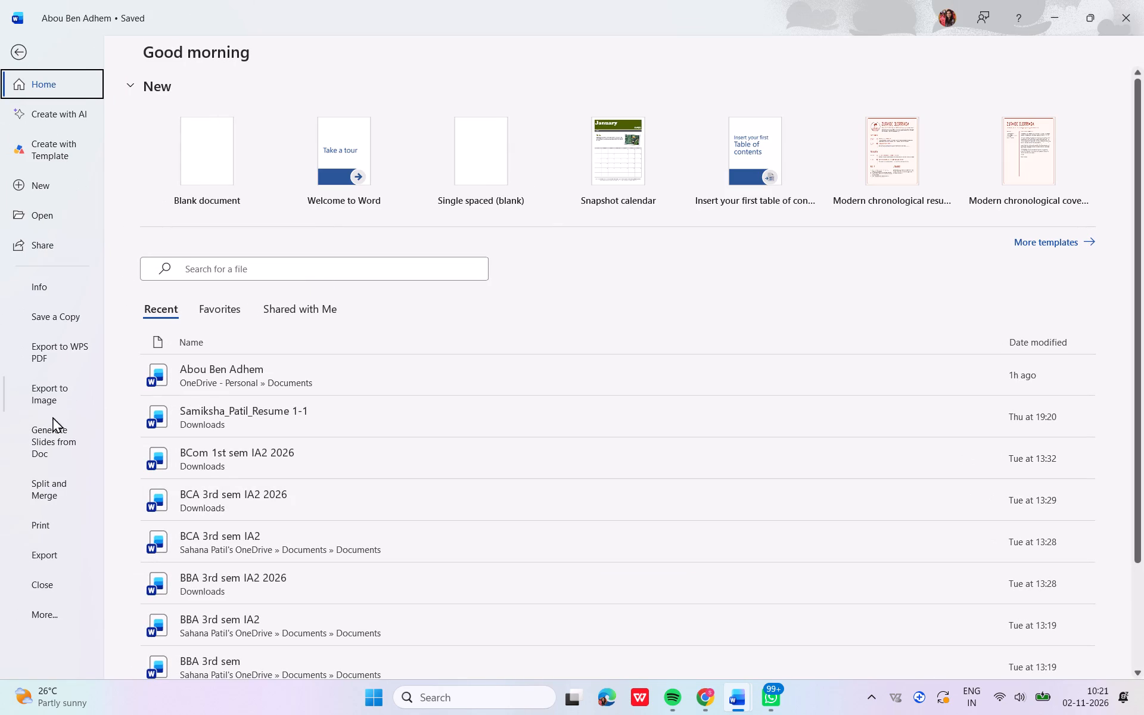
pyautogui.click(59, 551)
pyautogui.doubleClick(276, 98)
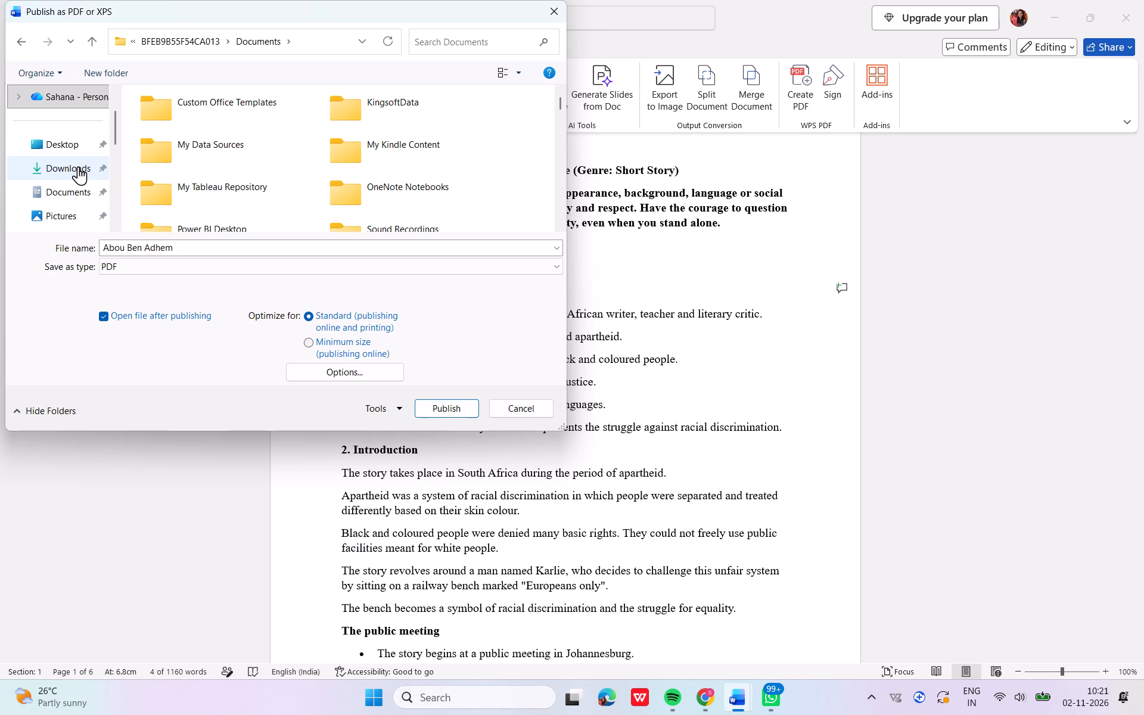
pyautogui.click(78, 166)
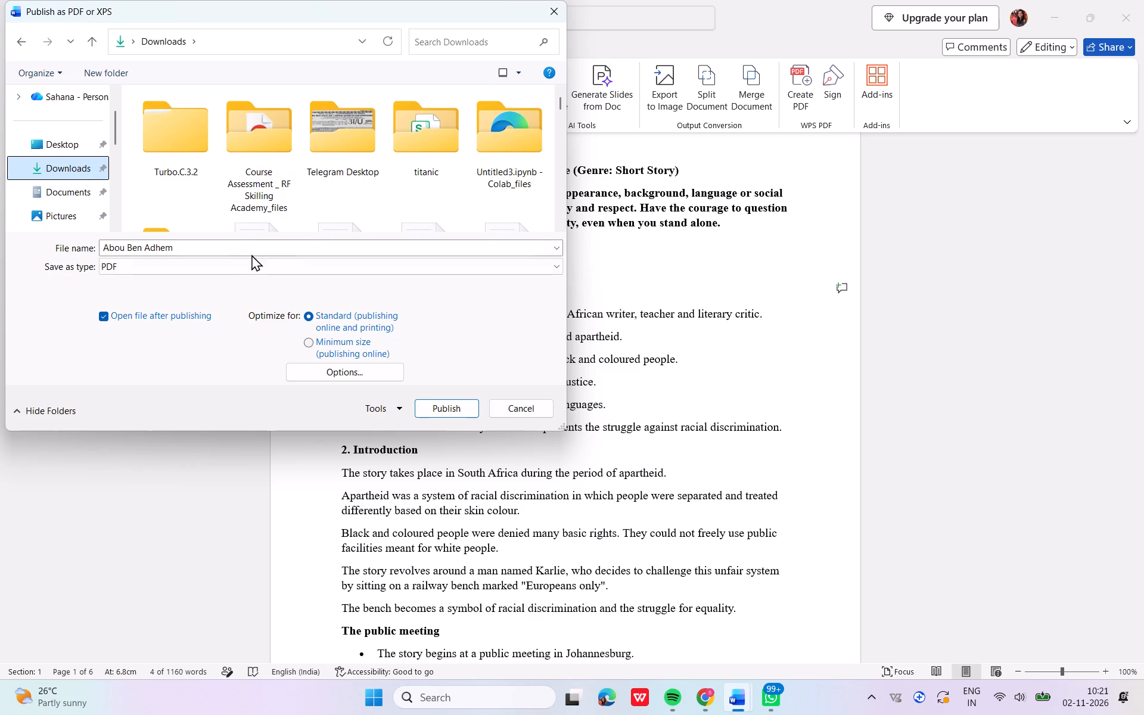
pyautogui.click(254, 250)
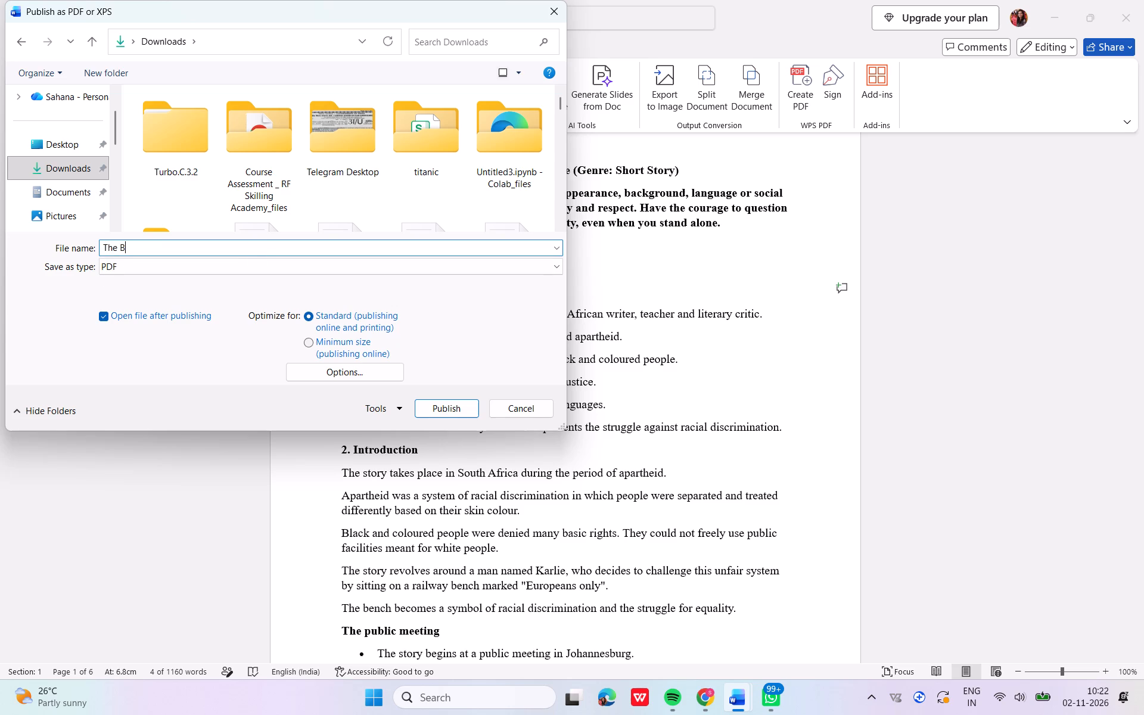
pyautogui.write('ench')
pyautogui.press('.')
pyautogui.click(427, 408)
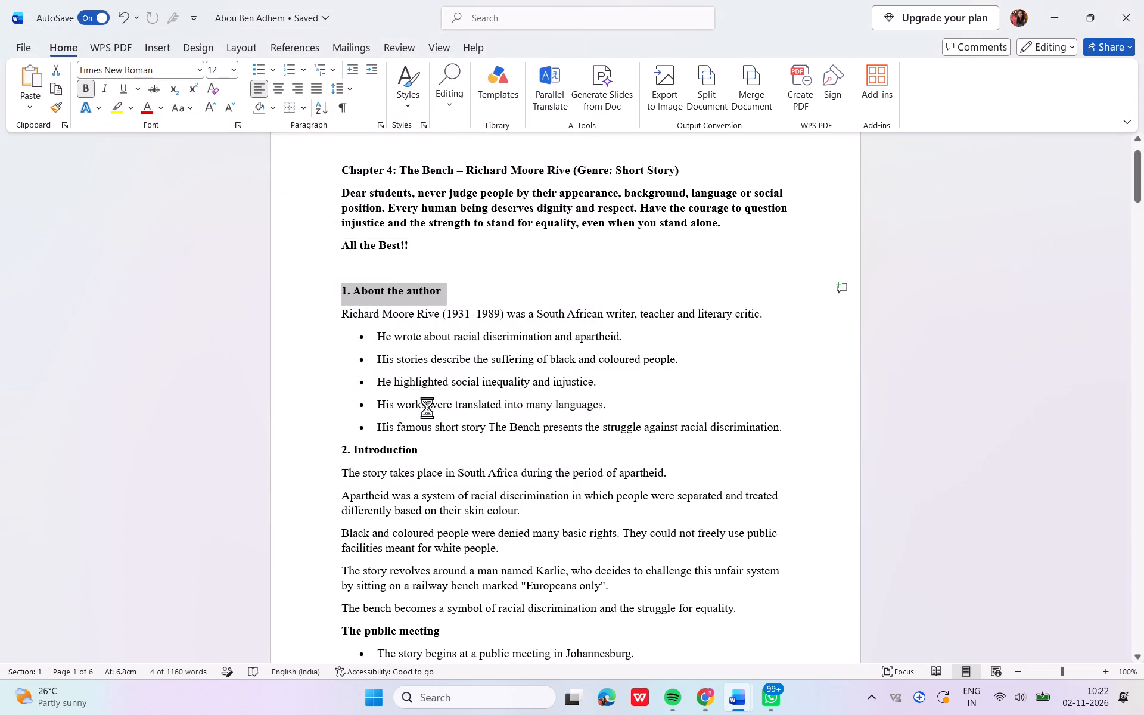
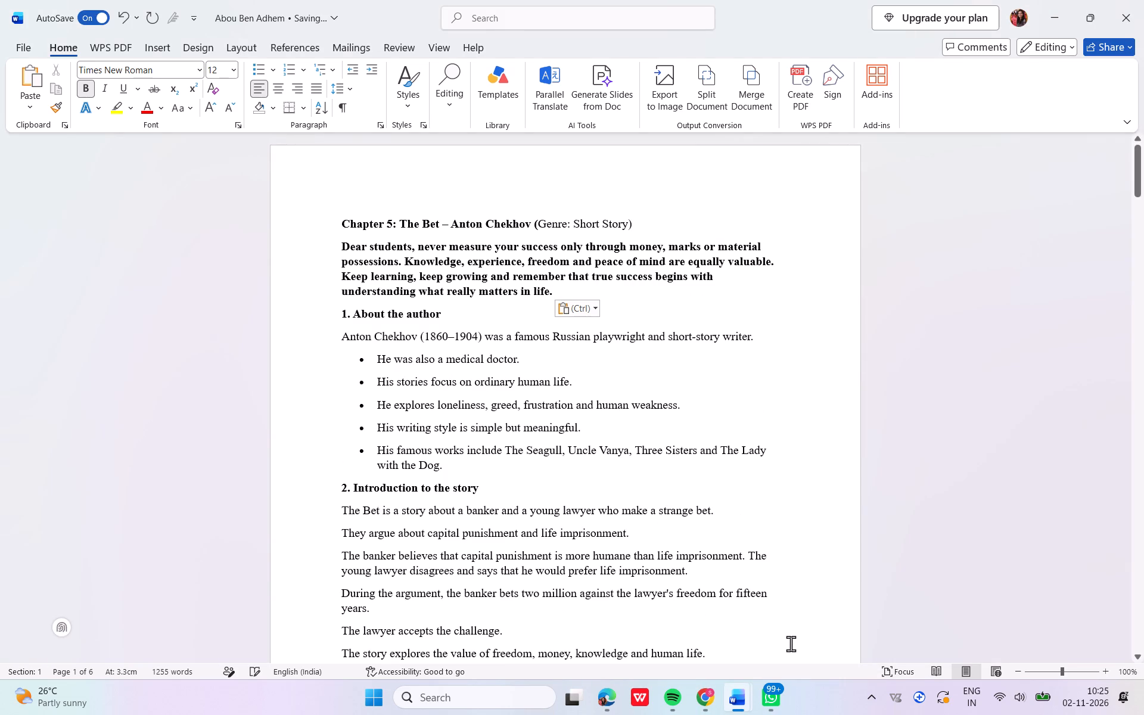
# Add the line "All the Best!!" below the "Dear students" message, followed by a blank line.
pyautogui.press('Return')
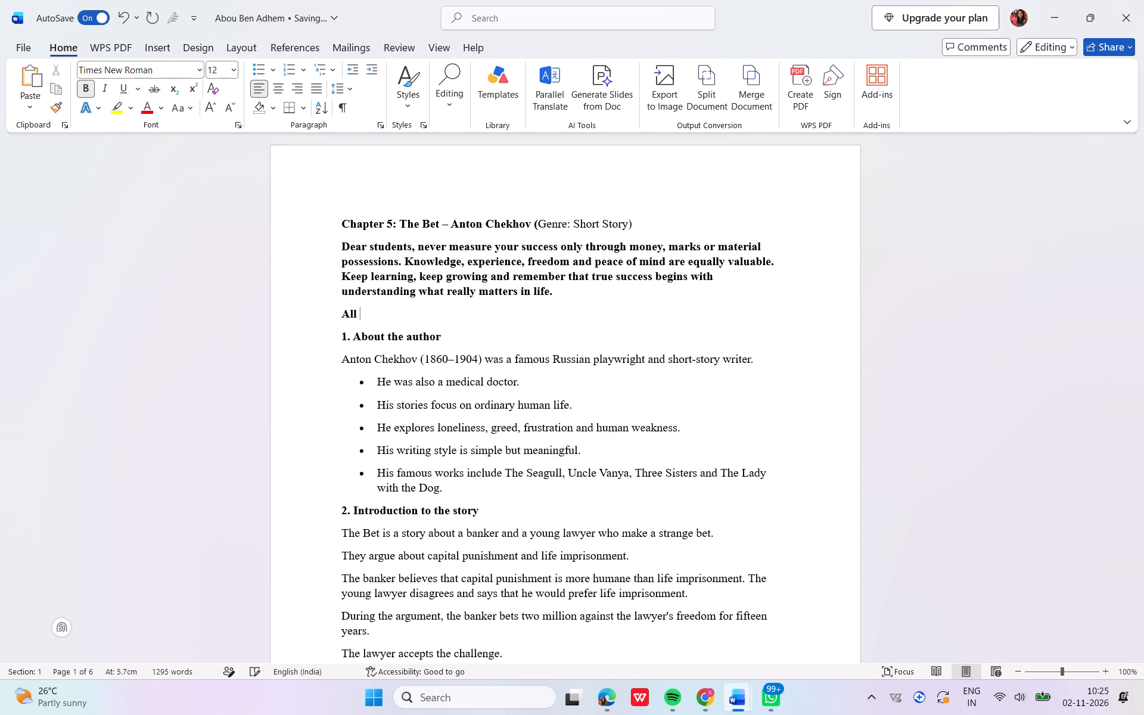
pyautogui.write('est')
pyautogui.write('!!')
pyautogui.press('Return')
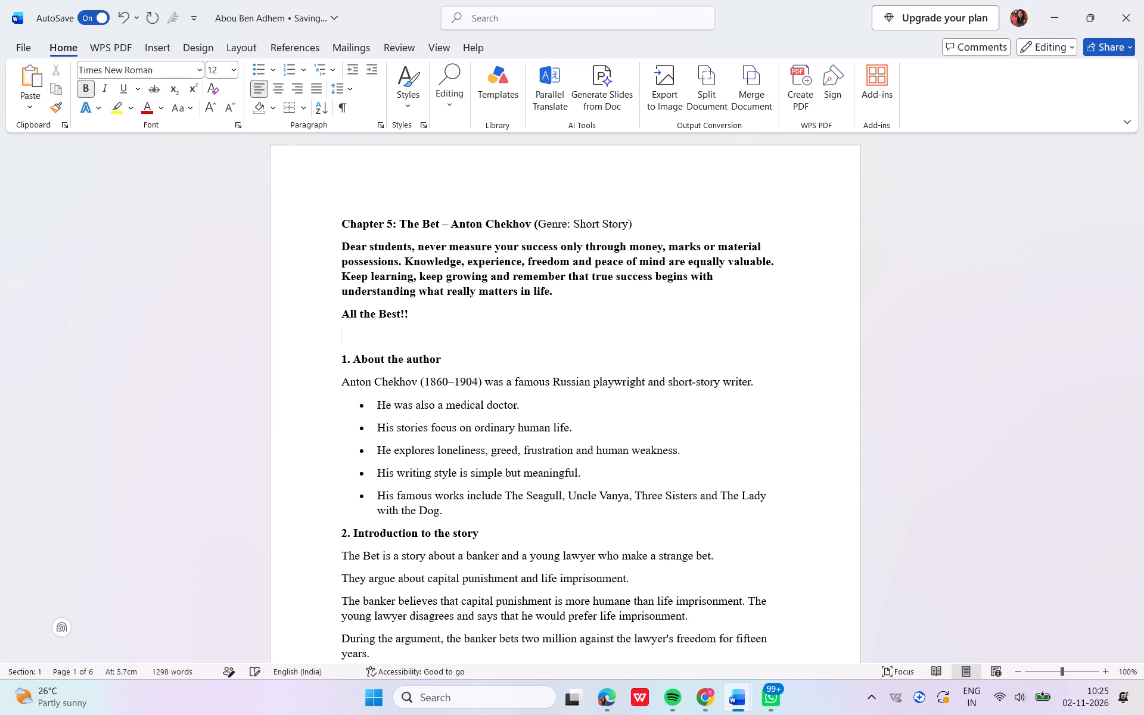
# Make the subheadings "The banker's argument" and "The lawyer's argument" bold in the detailed story explanation.
pyautogui.scroll(-2, 791, 643)
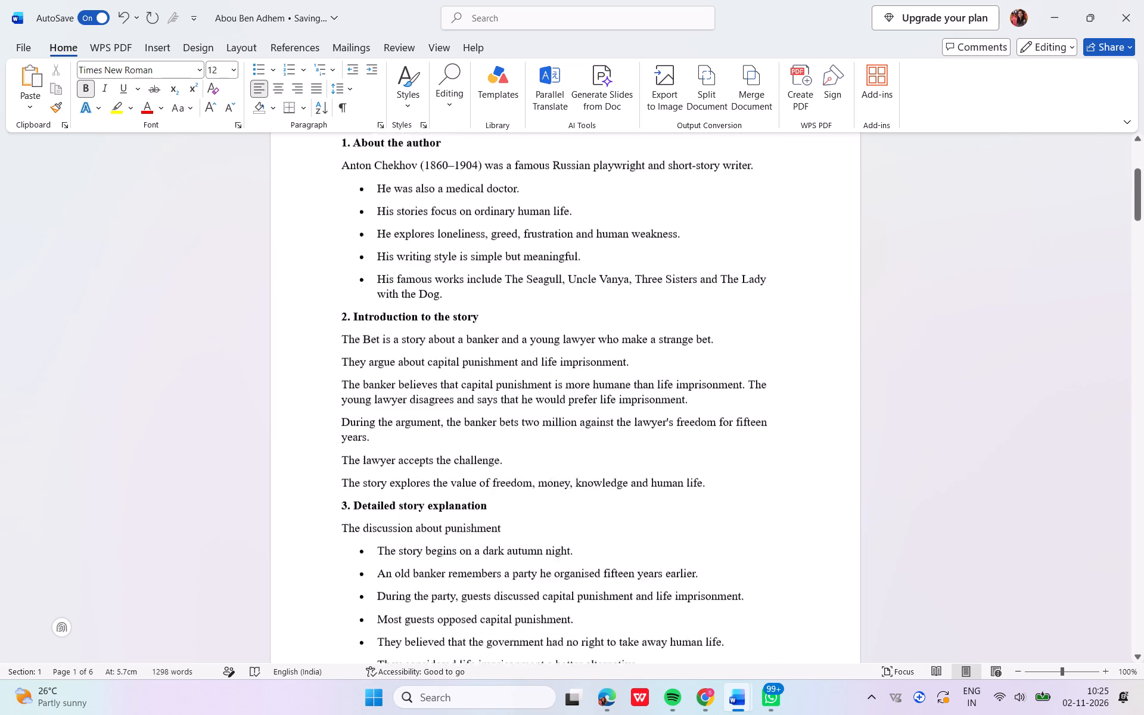
pyautogui.scroll(-4, 791, 643)
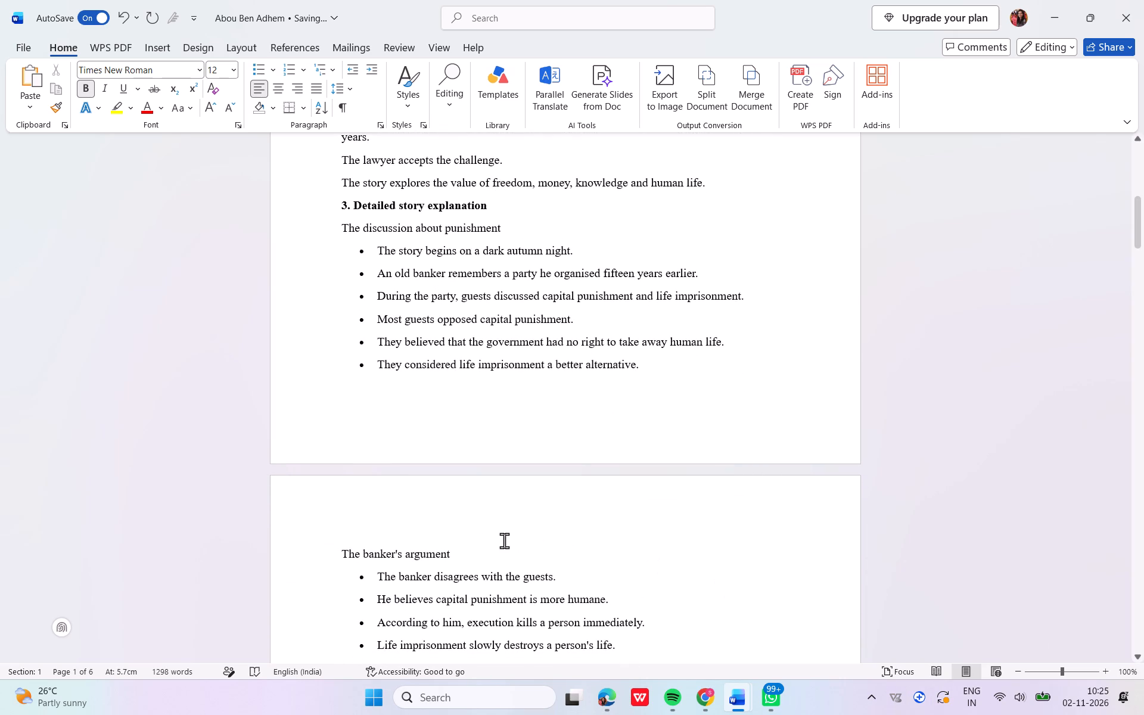
pyautogui.moveTo(471, 555); pyautogui.dragTo(324, 551)
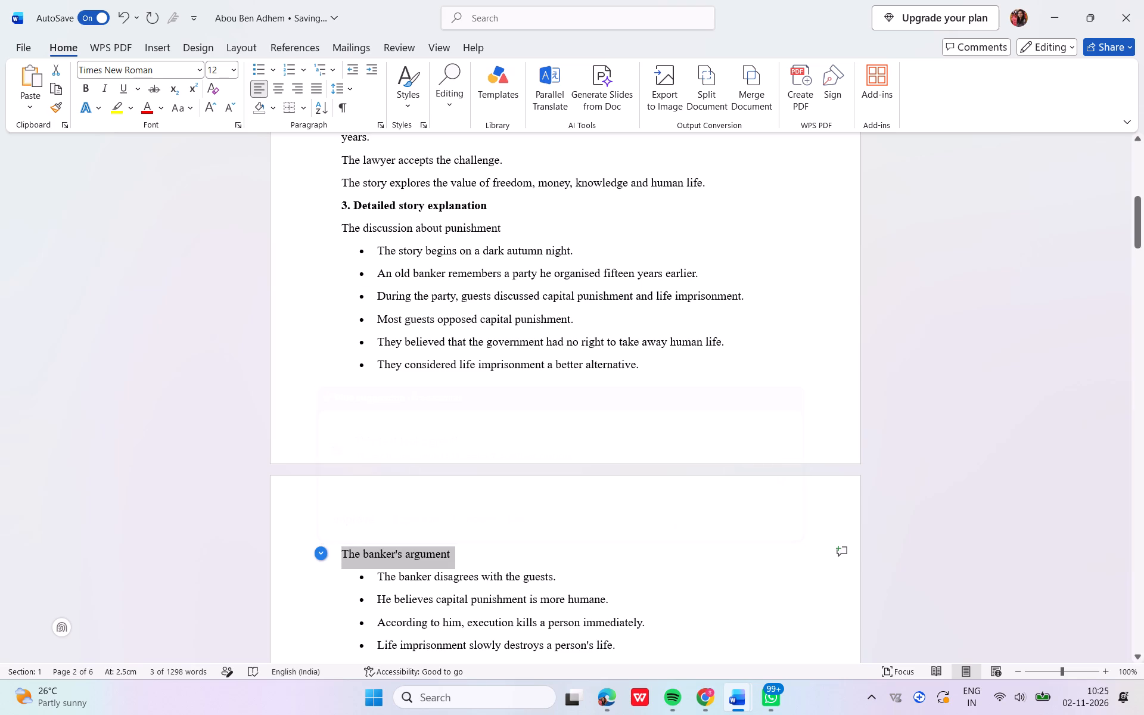
pyautogui.hotkey('ctrl', 'b')
pyautogui.scroll(-3, 138, 443)
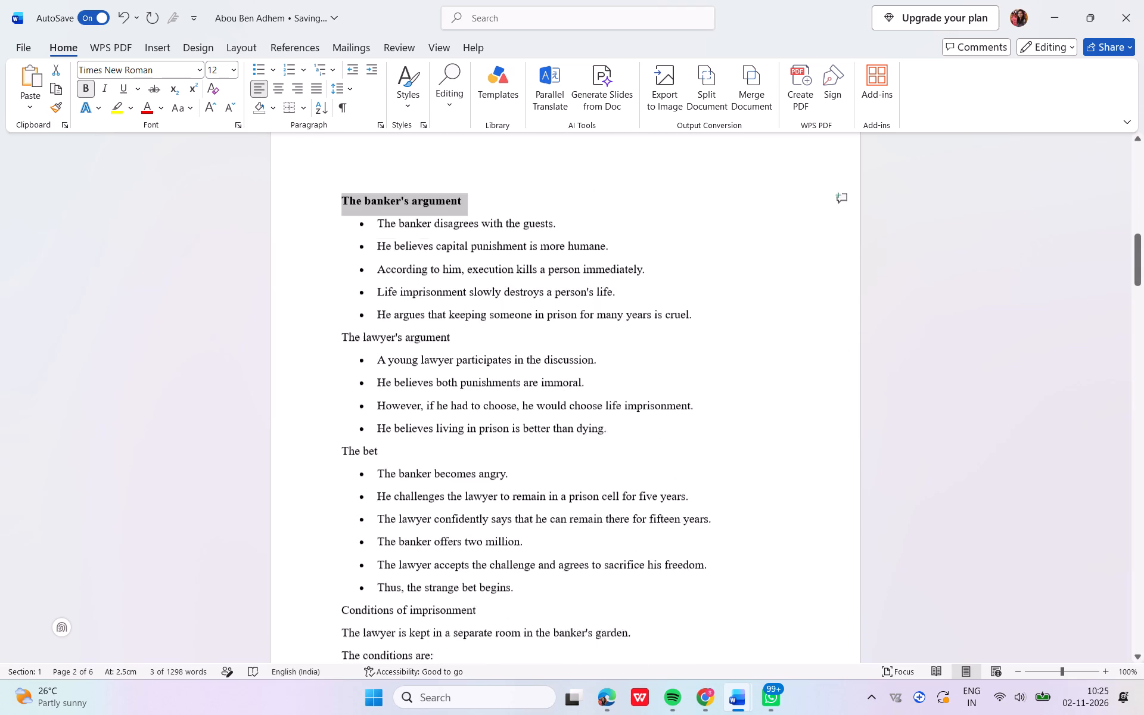
pyautogui.scroll(-2, 138, 443)
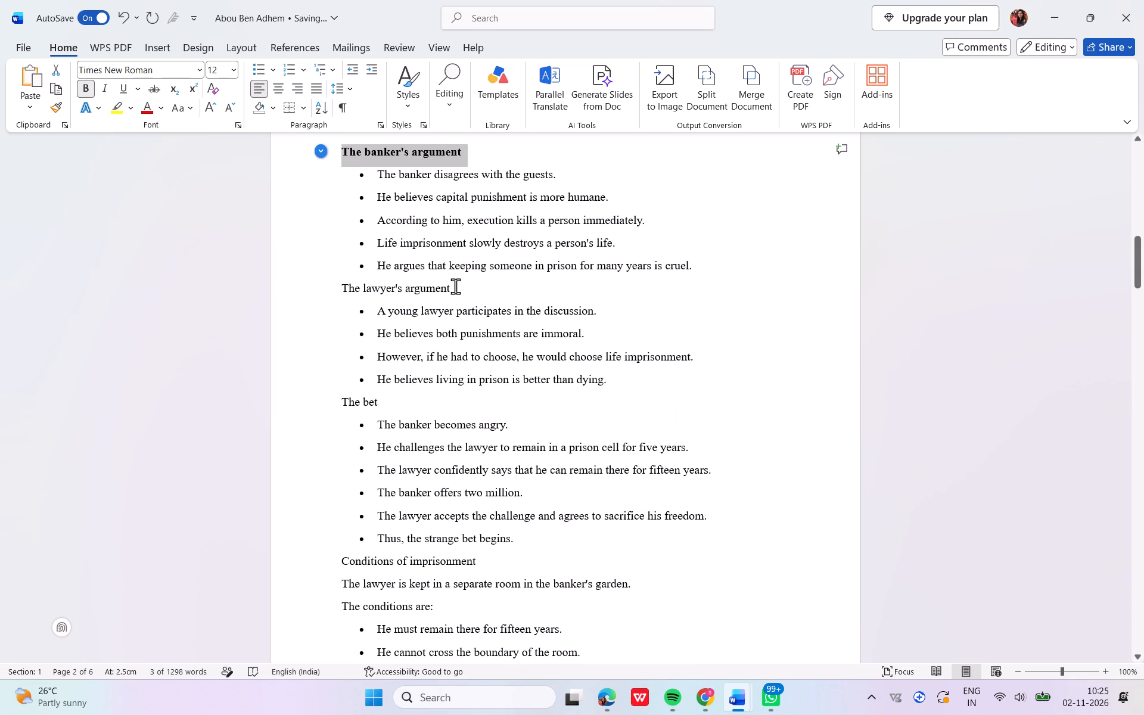
pyautogui.moveTo(455, 286); pyautogui.dragTo(318, 285)
pyautogui.hotkey('ctrl', 'b')
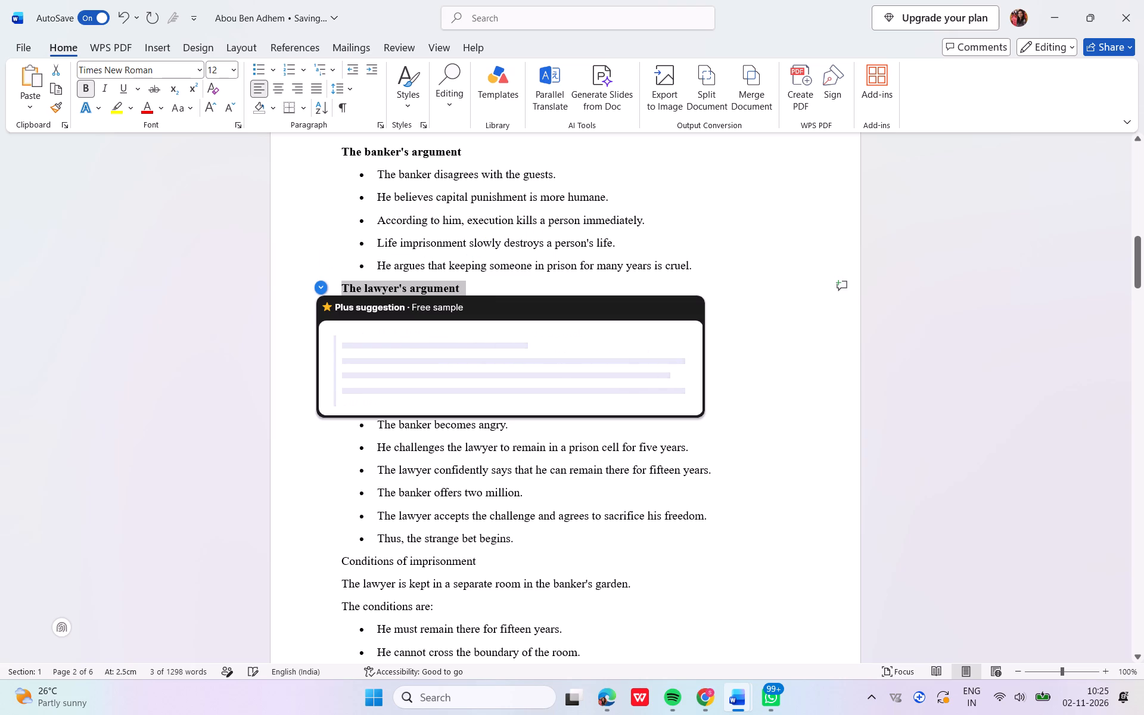
pyautogui.click(533, 545)
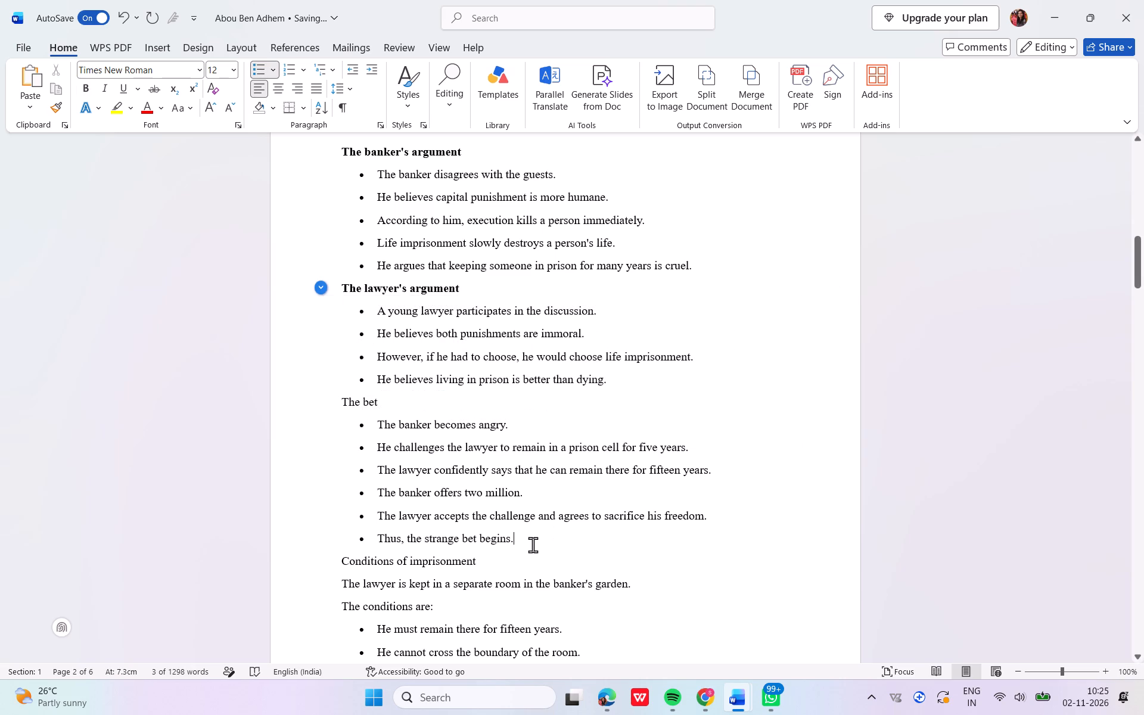
# Make the subheadings "The bet" and "Conditions of imprisonment" bold.
pyautogui.moveTo(396, 403); pyautogui.dragTo(340, 399)
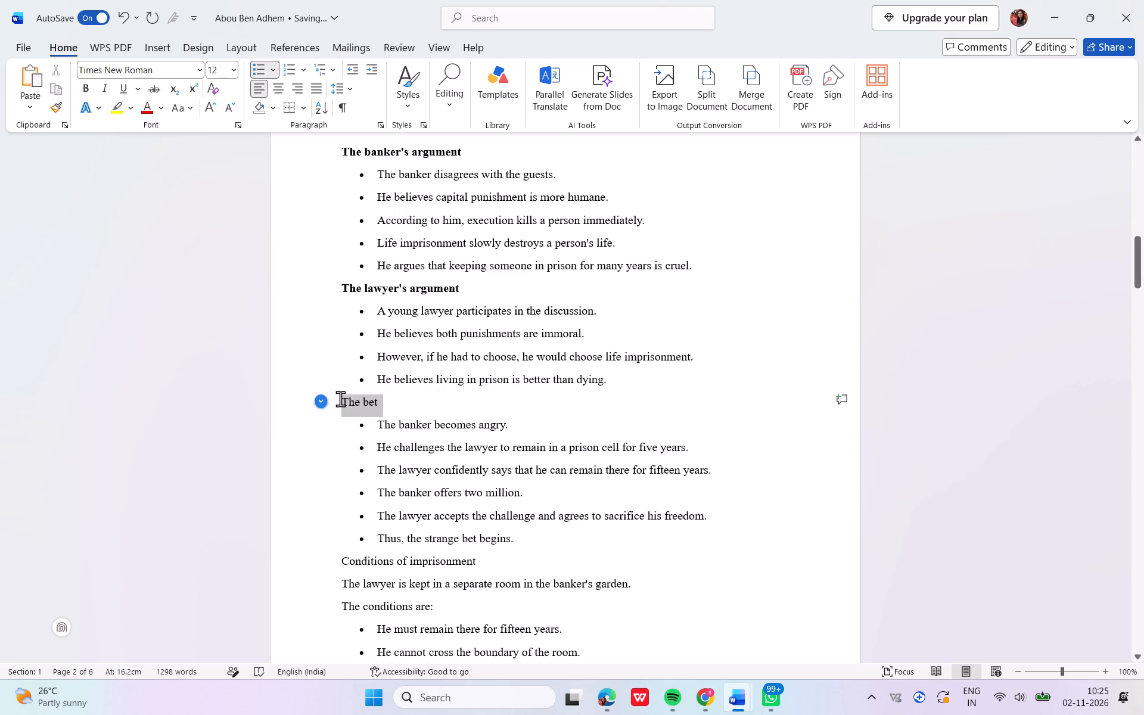
pyautogui.moveTo(340, 399); pyautogui.dragTo(340, 399)
pyautogui.hotkey('ctrl', 'b')
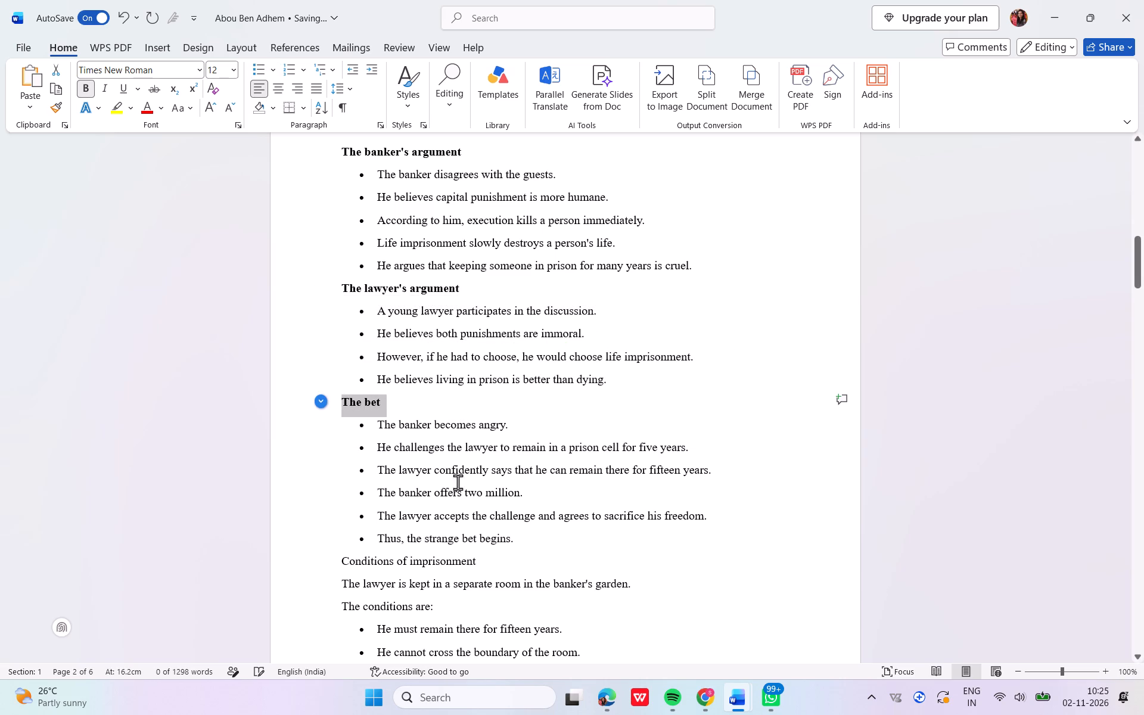
pyautogui.moveTo(478, 561); pyautogui.dragTo(343, 565)
pyautogui.hotkey('ctrl', 'b')
# Make the subheadings "The first year", "The second year" and "The fifth year" bold.
pyautogui.scroll(-1, 343, 565)
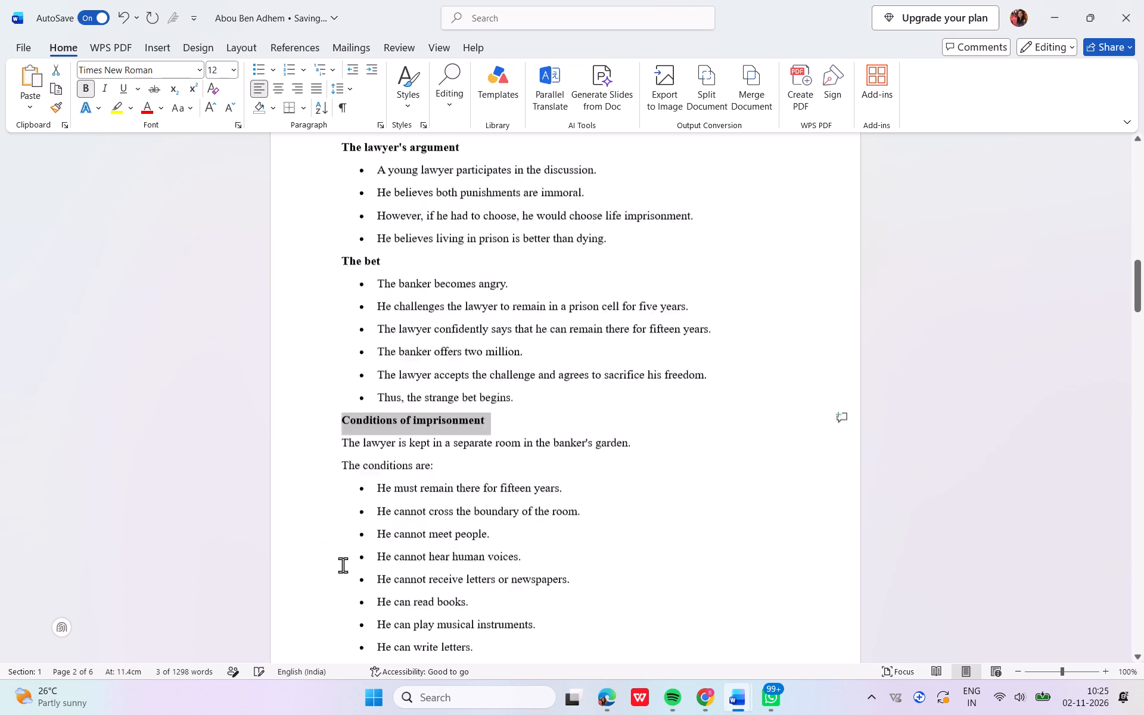
pyautogui.scroll(-2, 343, 565)
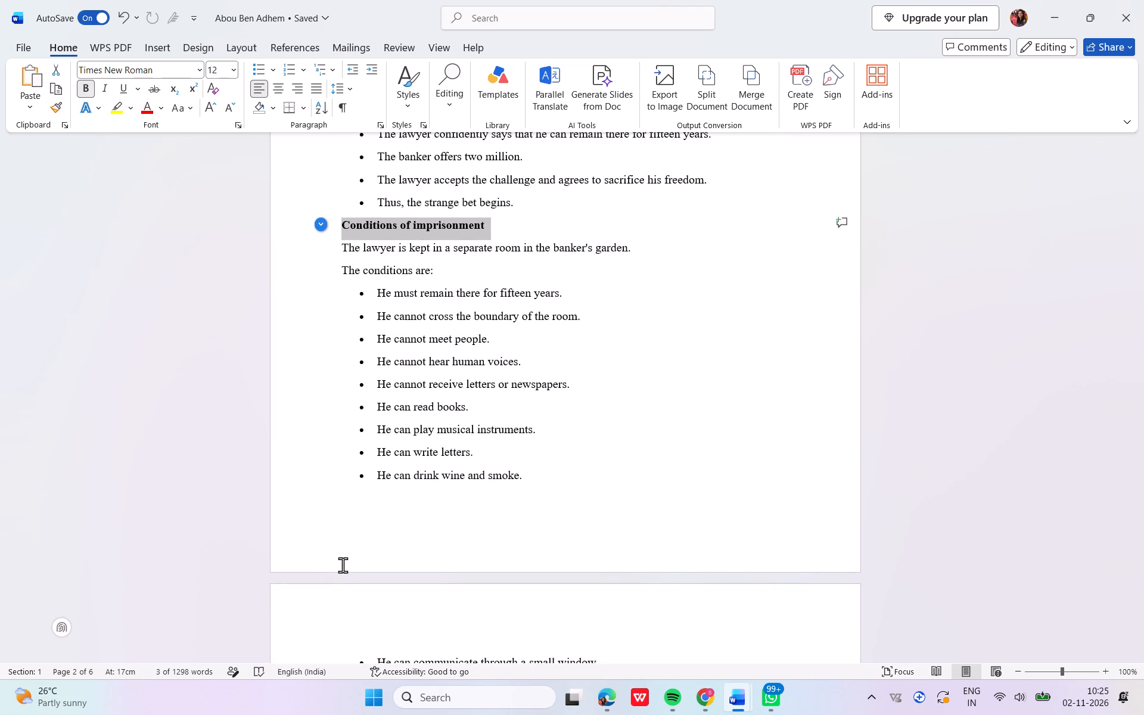
pyautogui.scroll(-3, 585, 540)
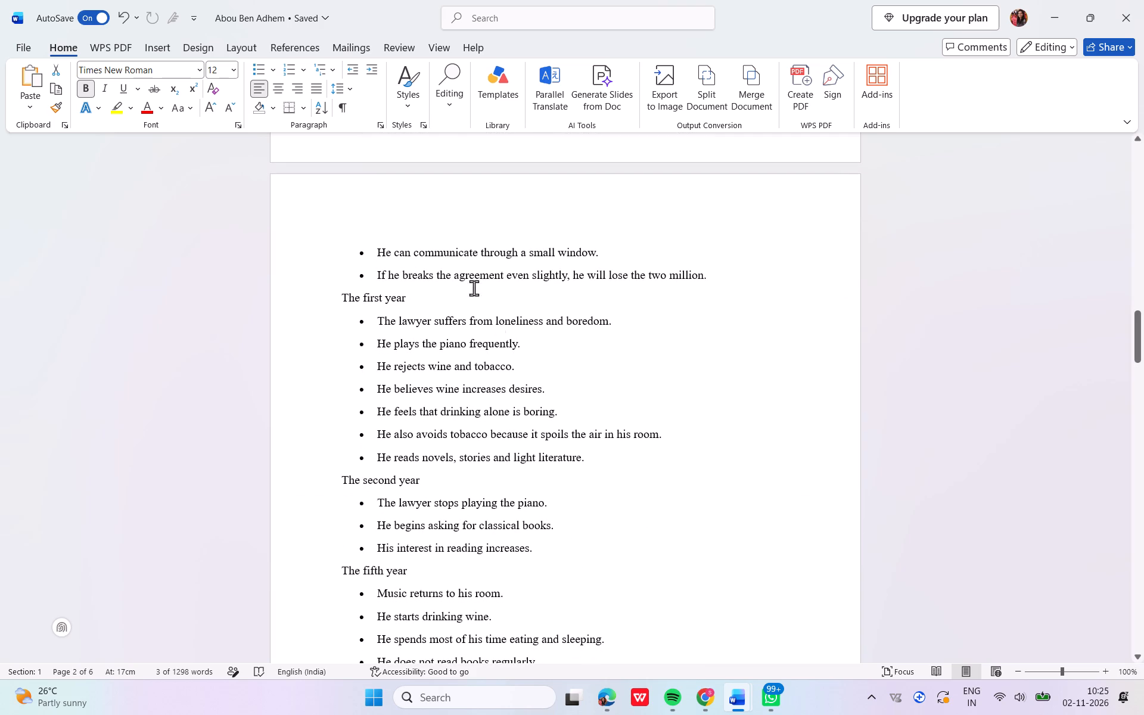
pyautogui.moveTo(411, 297); pyautogui.dragTo(340, 302)
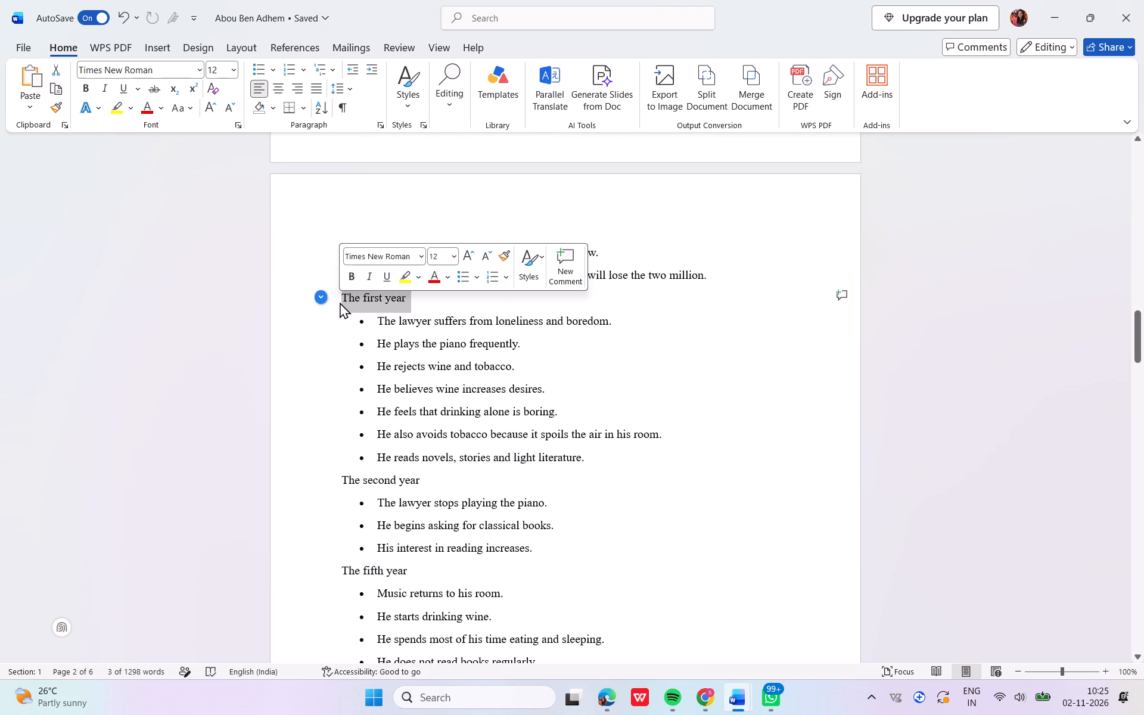
pyautogui.hotkey('ctrl', 'b')
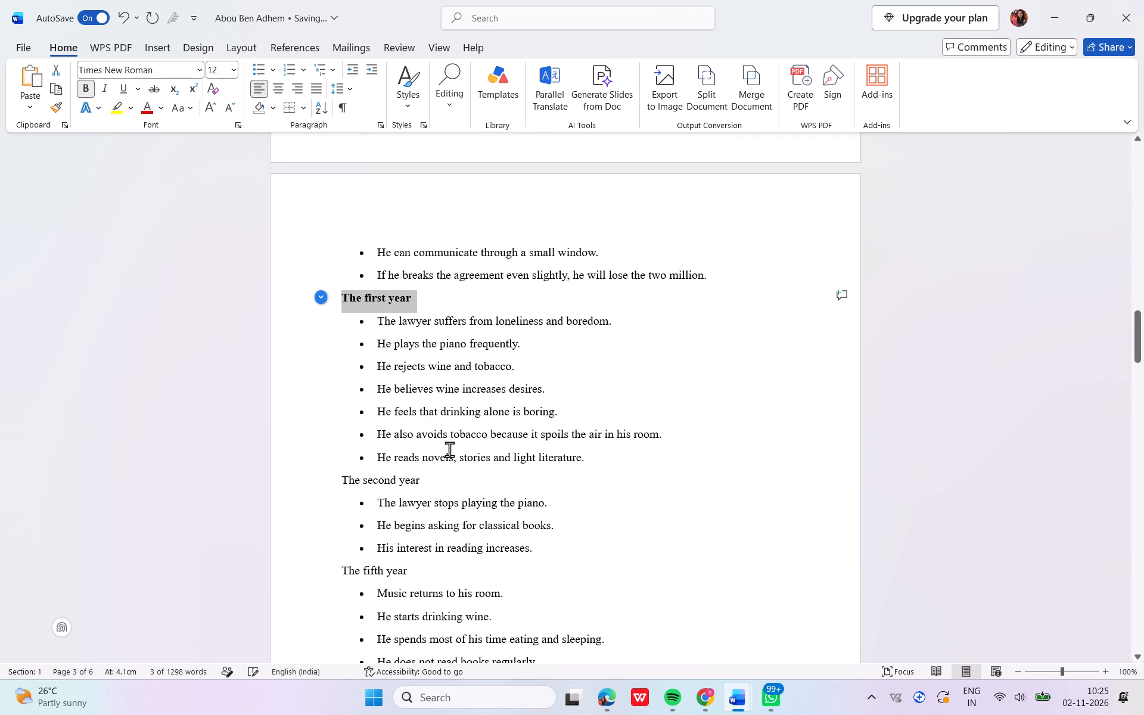
pyautogui.moveTo(424, 484); pyautogui.dragTo(341, 483)
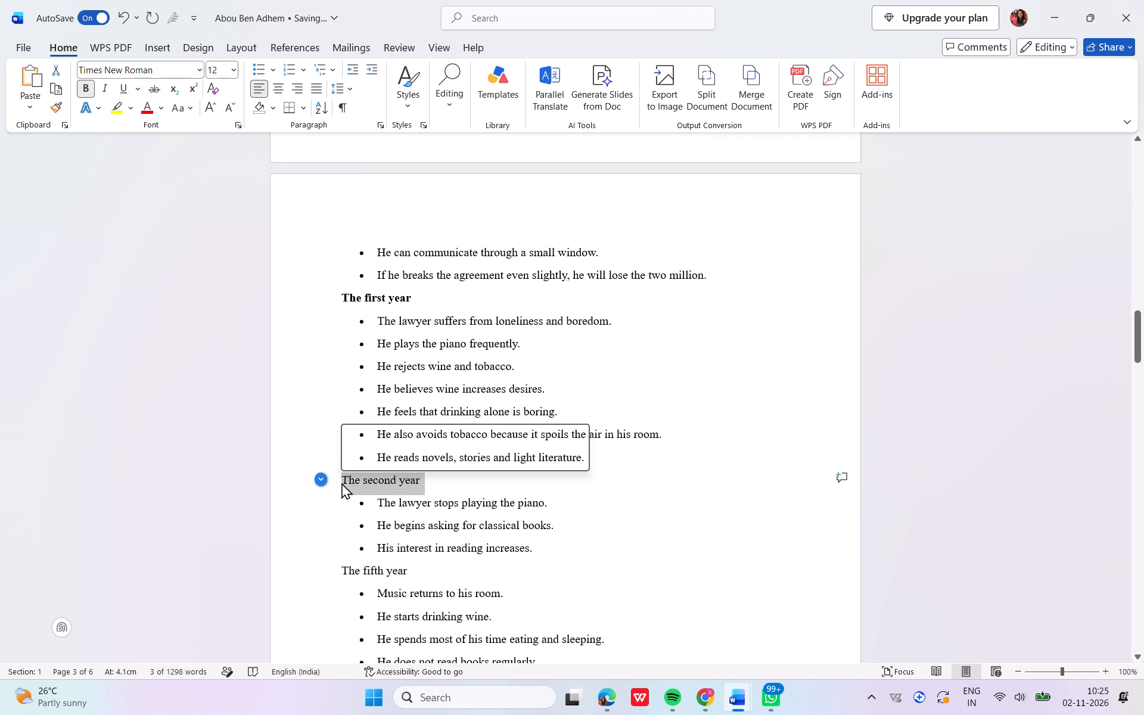
pyautogui.hotkey('ctrl', 'b')
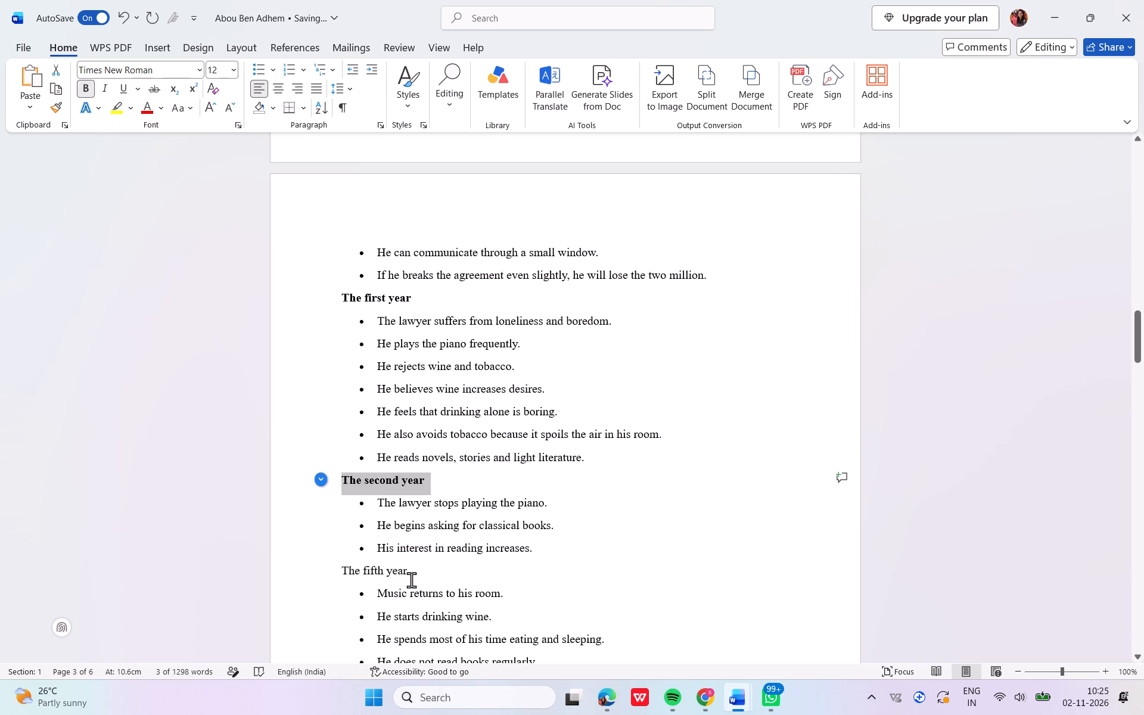
pyautogui.moveTo(413, 574); pyautogui.dragTo(339, 574)
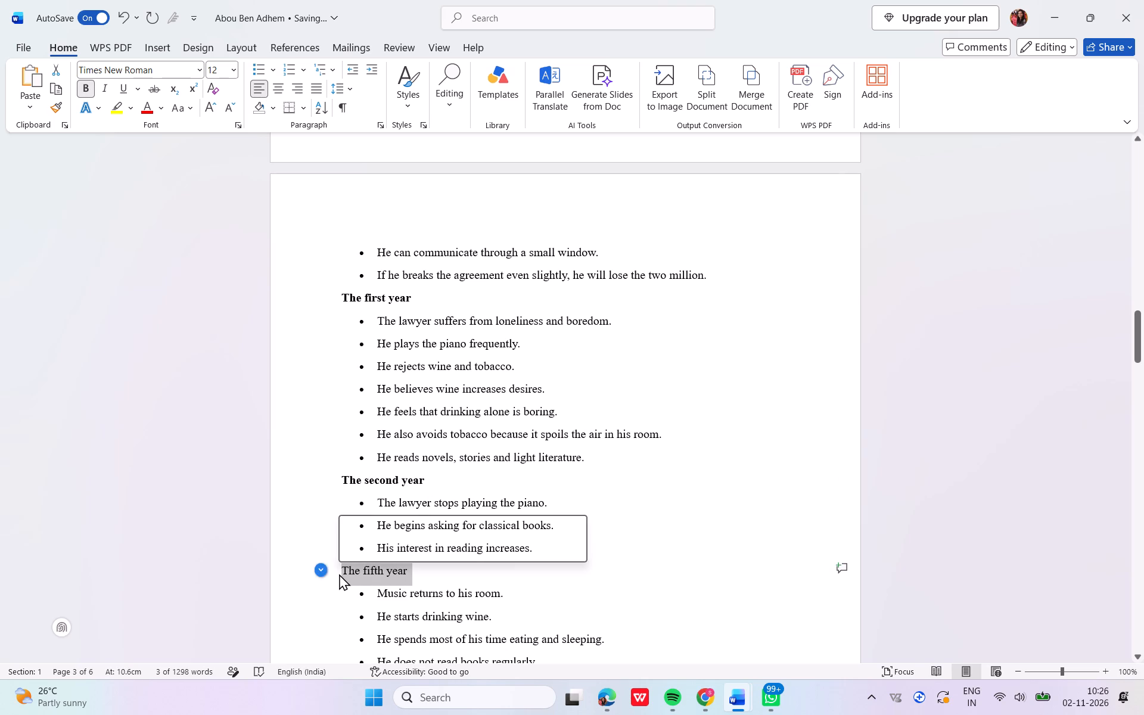
pyautogui.hotkey('ctrl', 'b')
# Make the subheadings "The sixth year" and "The tenth year" bold.
pyautogui.scroll(-2, 339, 574)
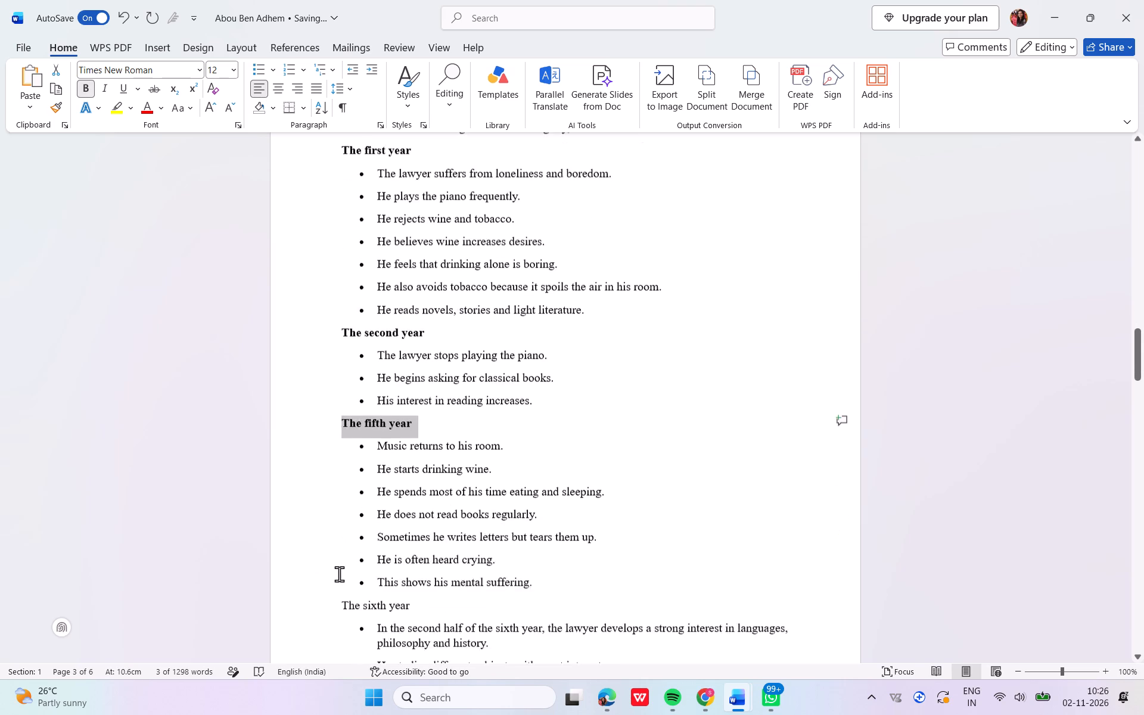
pyautogui.scroll(-2, 339, 574)
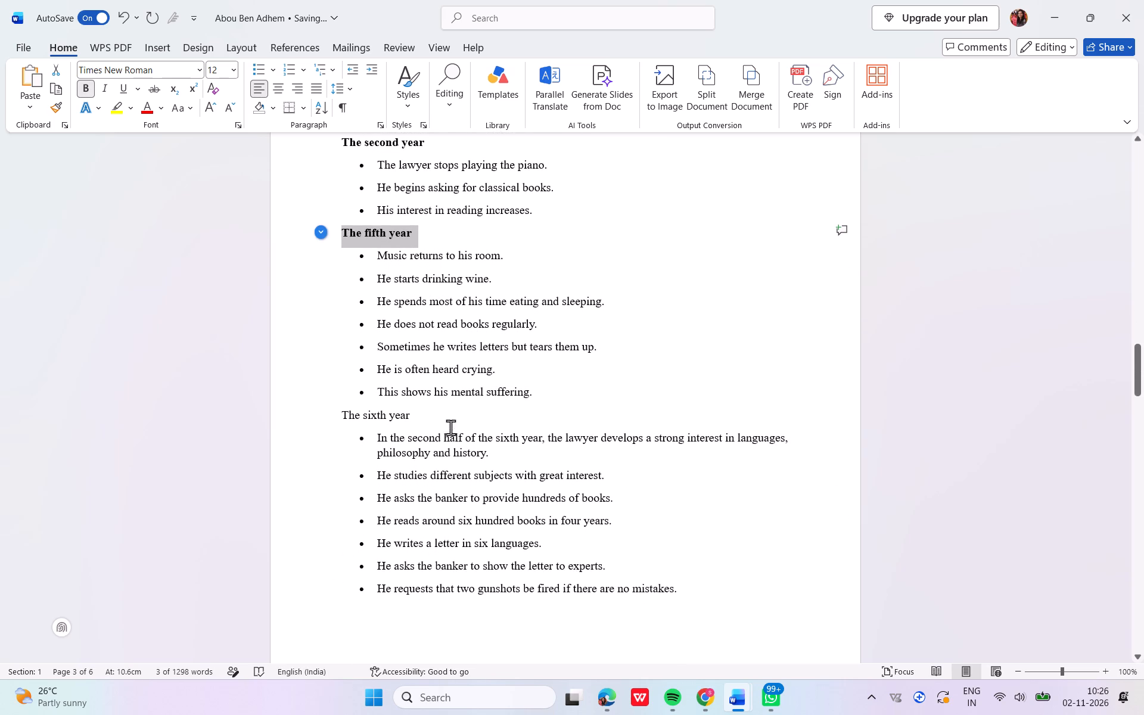
pyautogui.moveTo(412, 417); pyautogui.dragTo(325, 415)
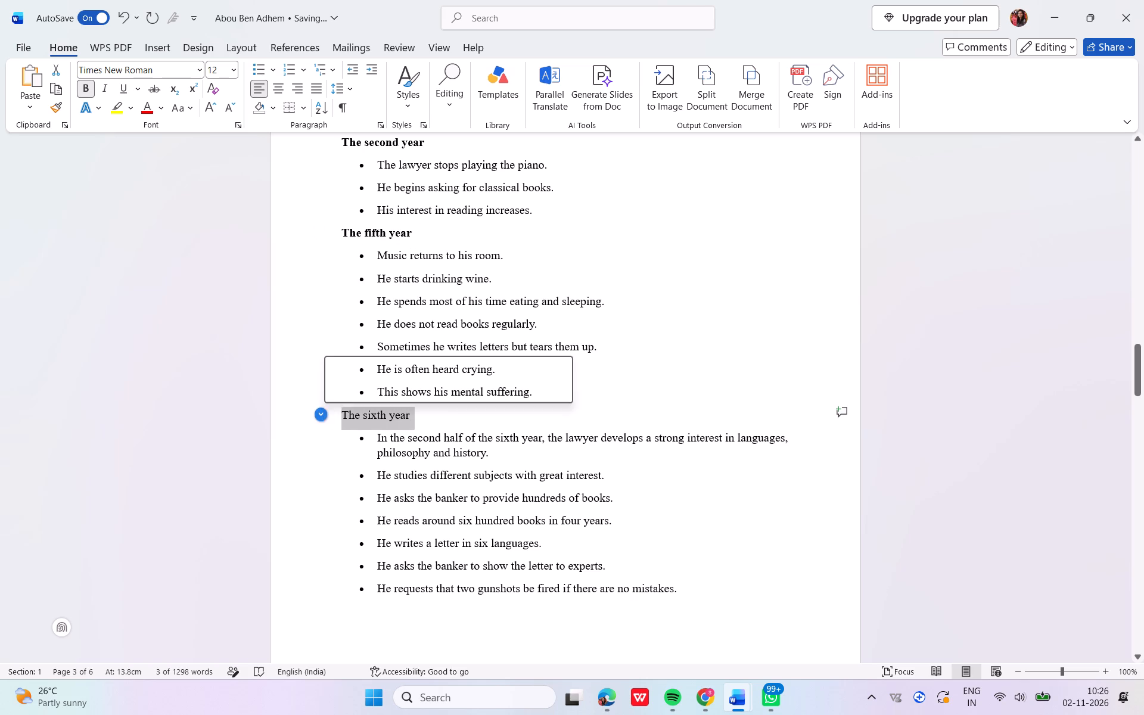
pyautogui.hotkey('ctrl', 'b')
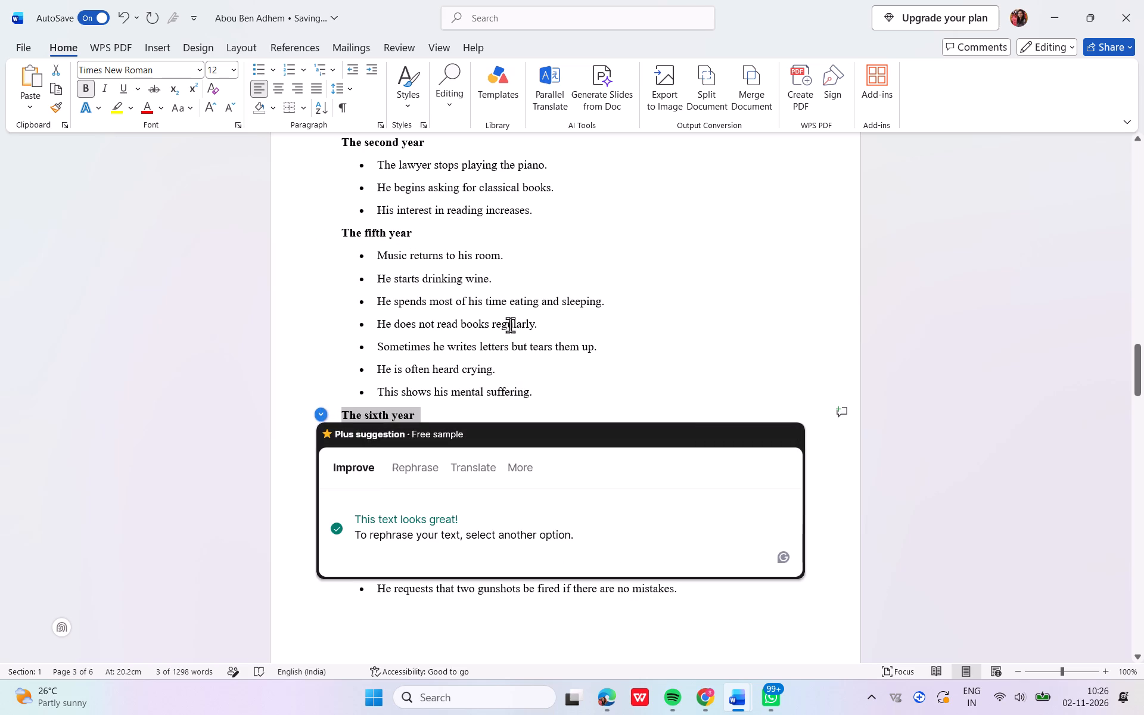
pyautogui.click(633, 322)
pyautogui.scroll(-4, 633, 322)
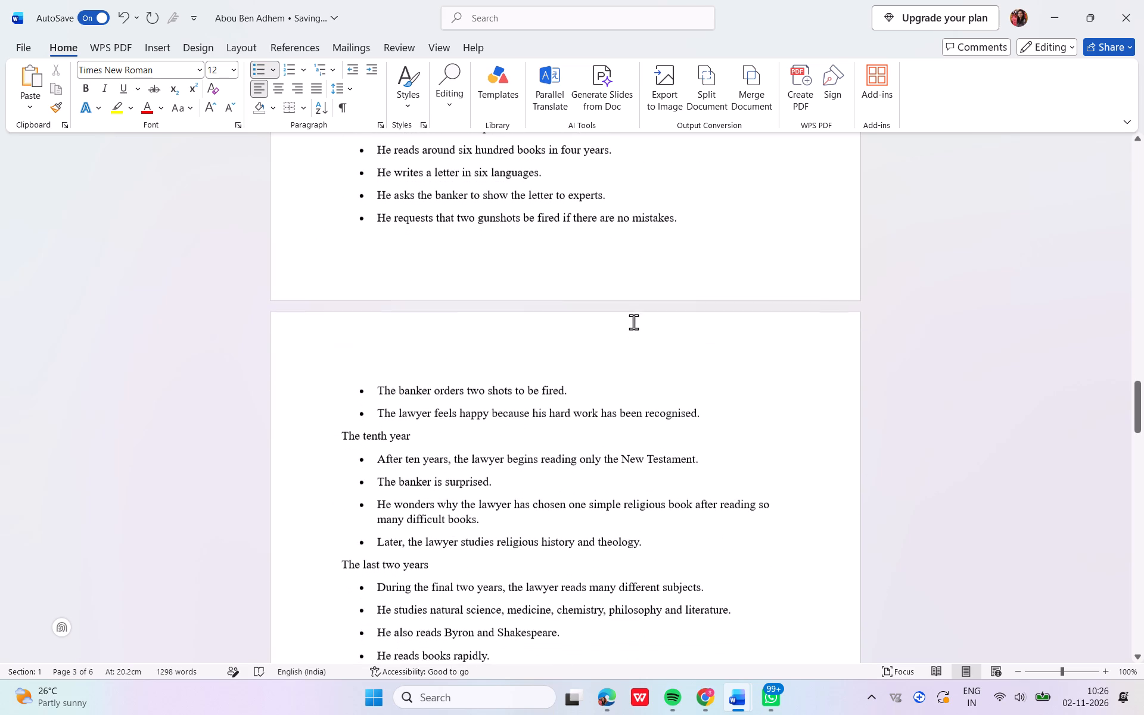
pyautogui.moveTo(418, 437); pyautogui.dragTo(344, 435)
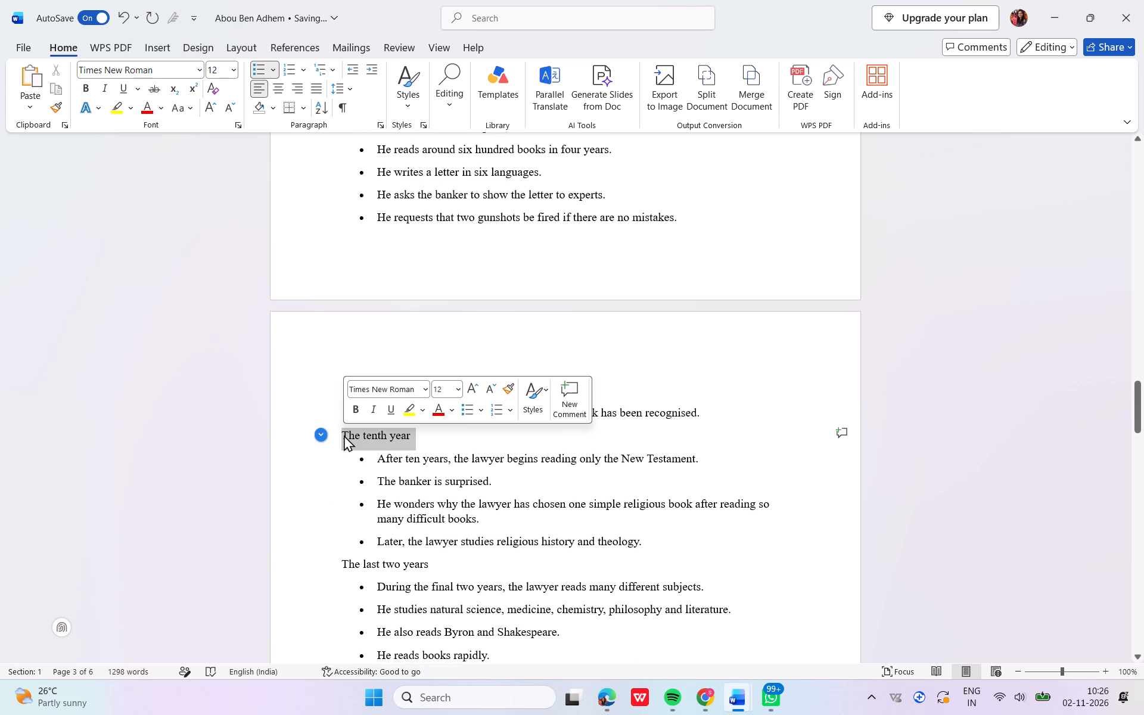
pyautogui.hotkey('ctrl', 'b')
# Make the subheadings "The last two years", "The banker's financial problems" and "The banker plans to kill the lawyer" bold.
pyautogui.scroll(-1, 344, 435)
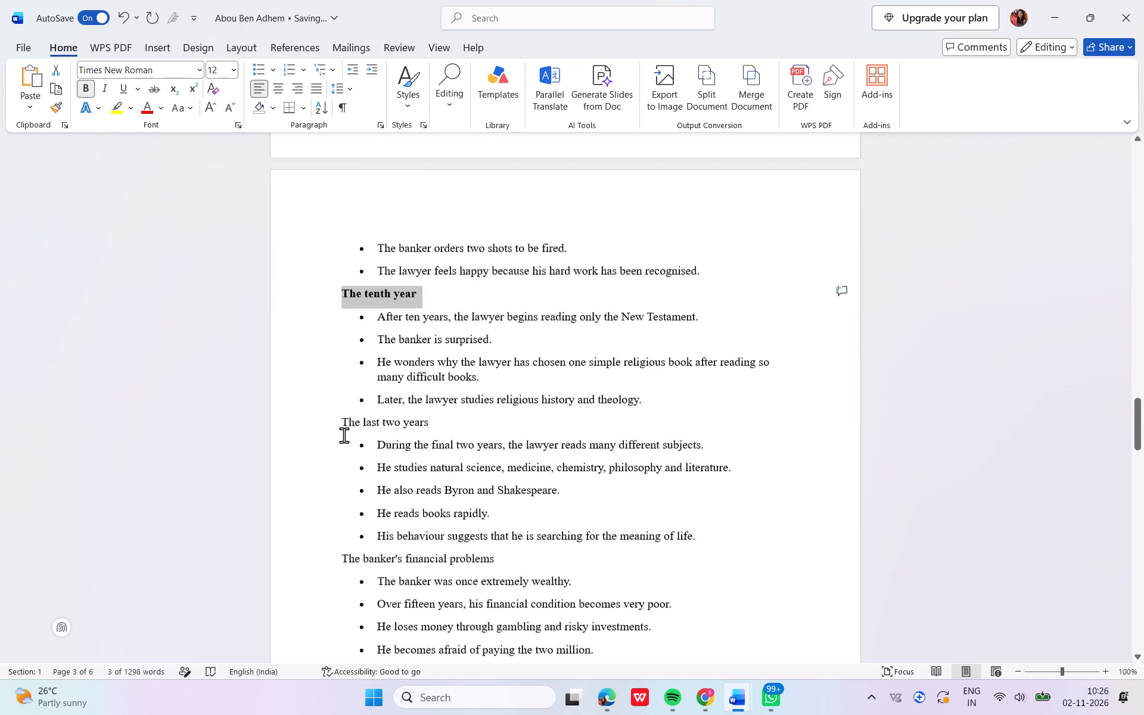
pyautogui.scroll(-1, 344, 435)
pyautogui.moveTo(431, 386); pyautogui.dragTo(328, 383)
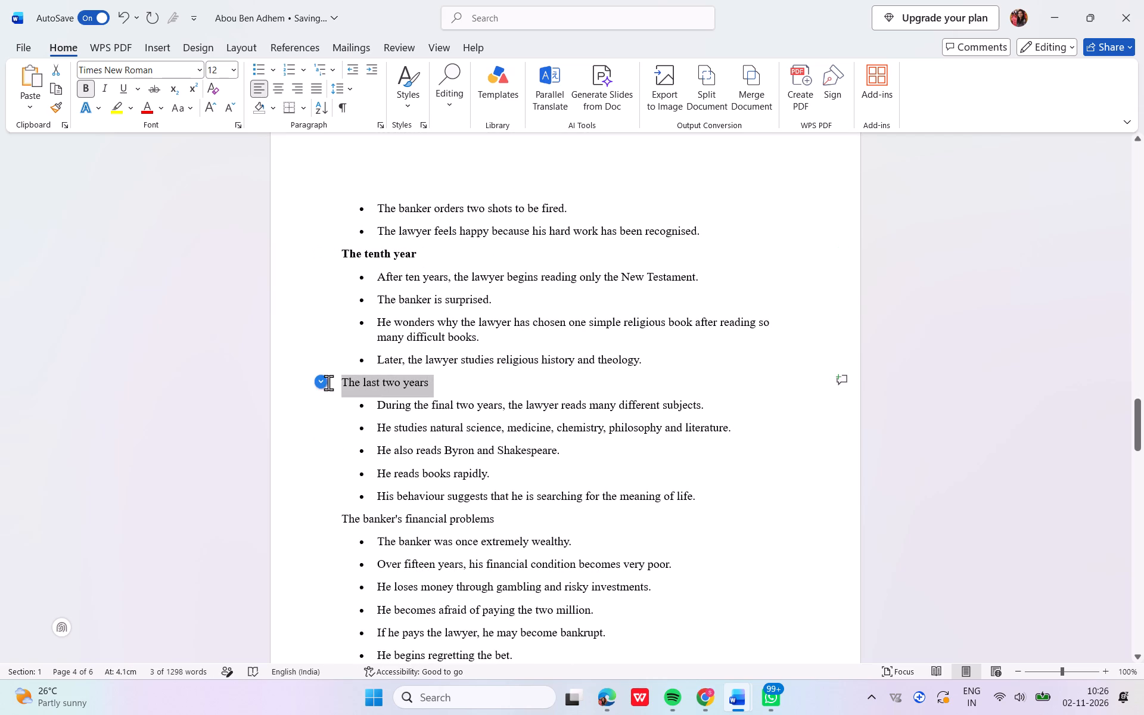
pyautogui.moveTo(328, 383); pyautogui.dragTo(329, 383)
pyautogui.hotkey('ctrl', 'b')
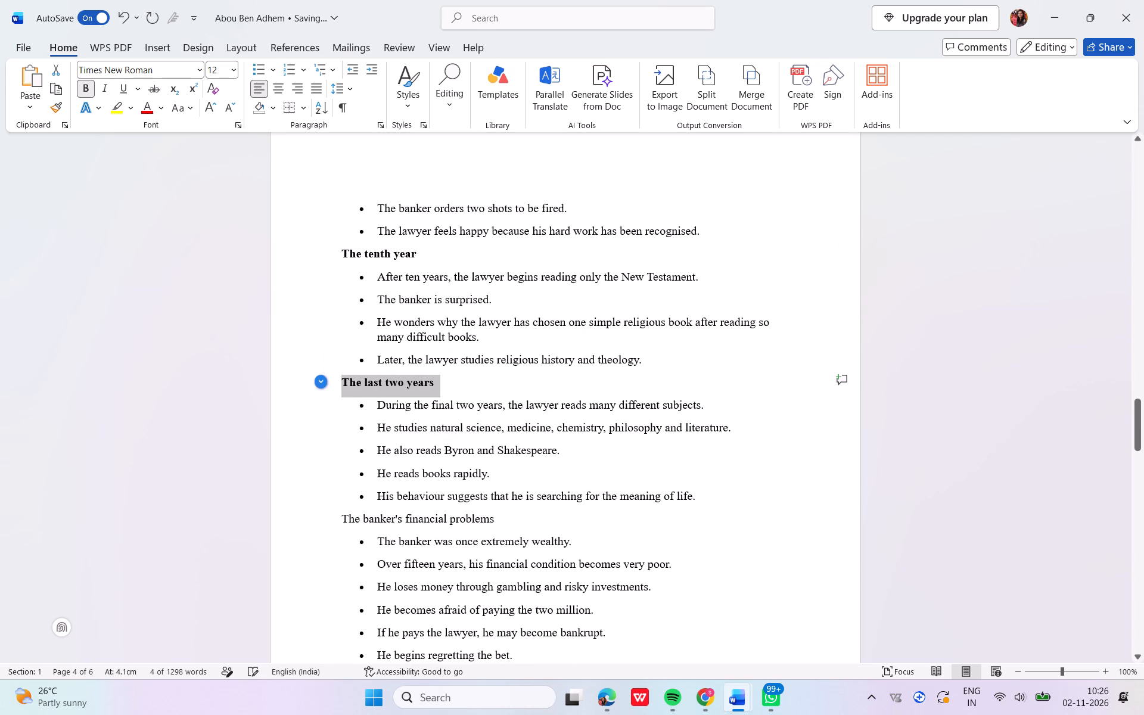
pyautogui.scroll(-2, 329, 383)
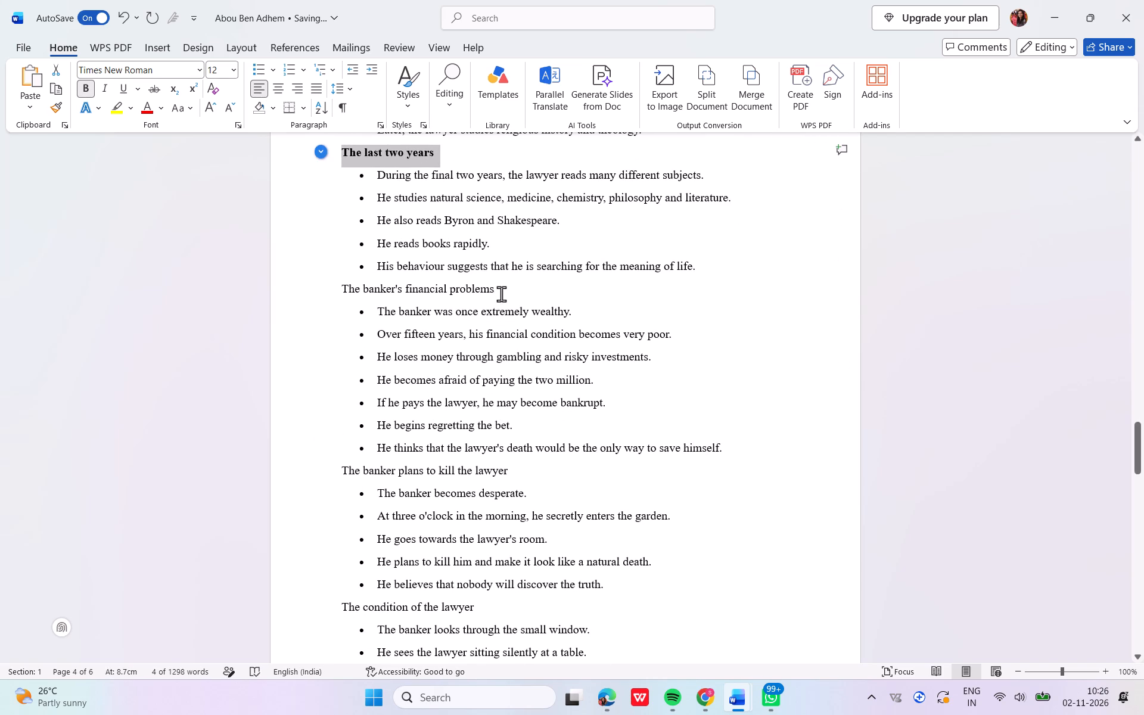
pyautogui.moveTo(504, 288); pyautogui.dragTo(386, 299)
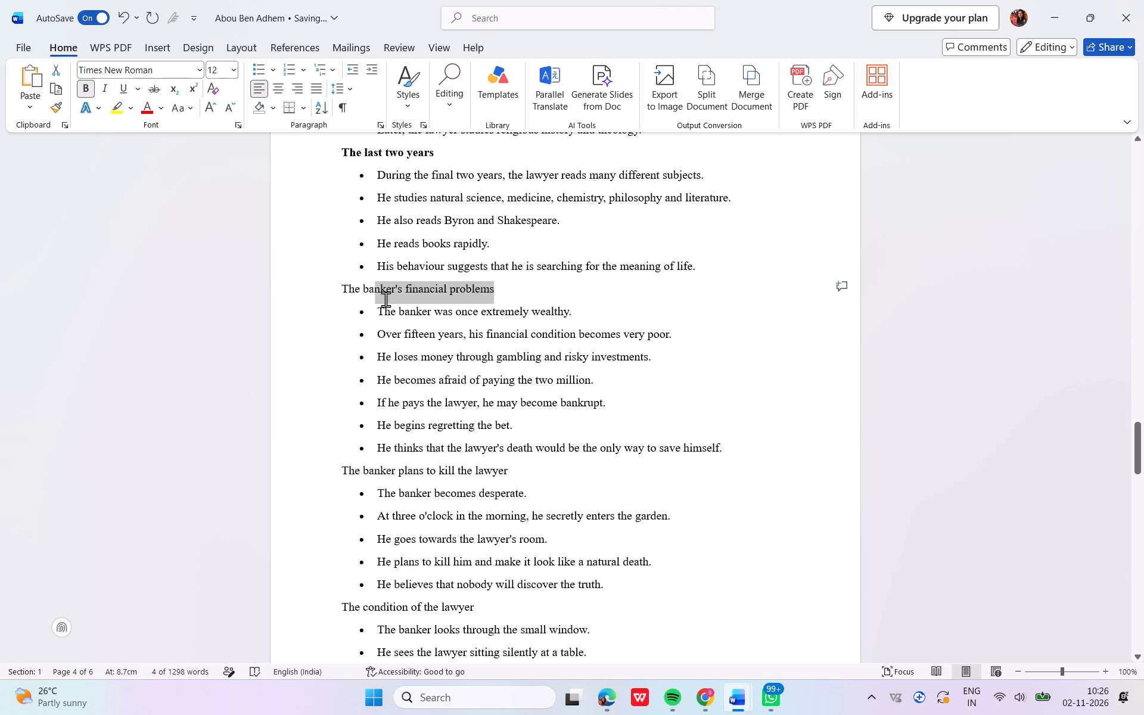
pyautogui.moveTo(386, 299); pyautogui.dragTo(335, 291)
pyautogui.hotkey('ctrl', 'b')
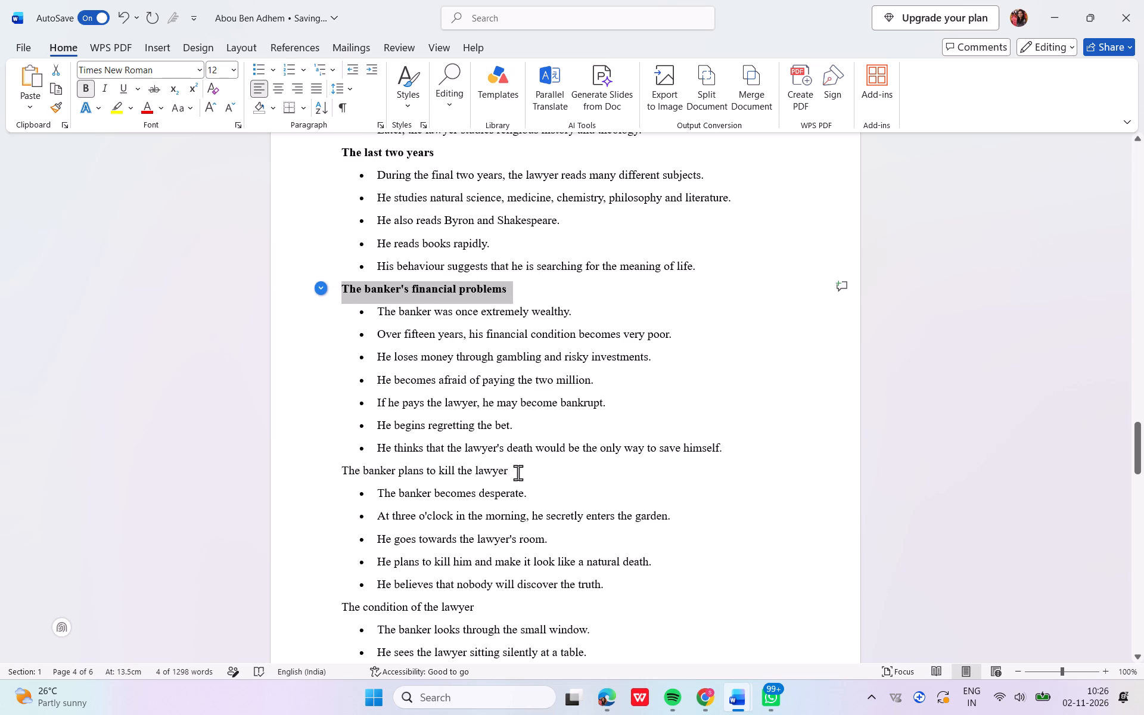
pyautogui.moveTo(518, 472); pyautogui.dragTo(325, 484)
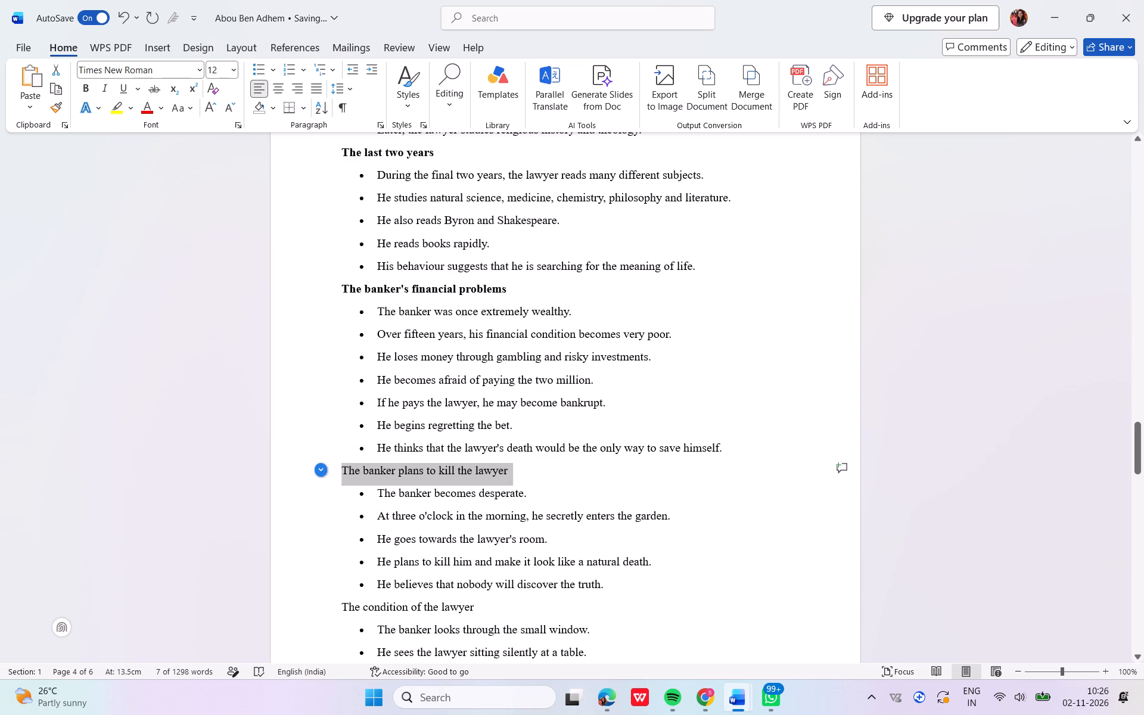
pyautogui.hotkey('ctrl', 'b')
# Make the subheadings "The condition of the lawyer", "The lawyer's final letter" and "The ending" bold.
pyautogui.scroll(-2, 325, 484)
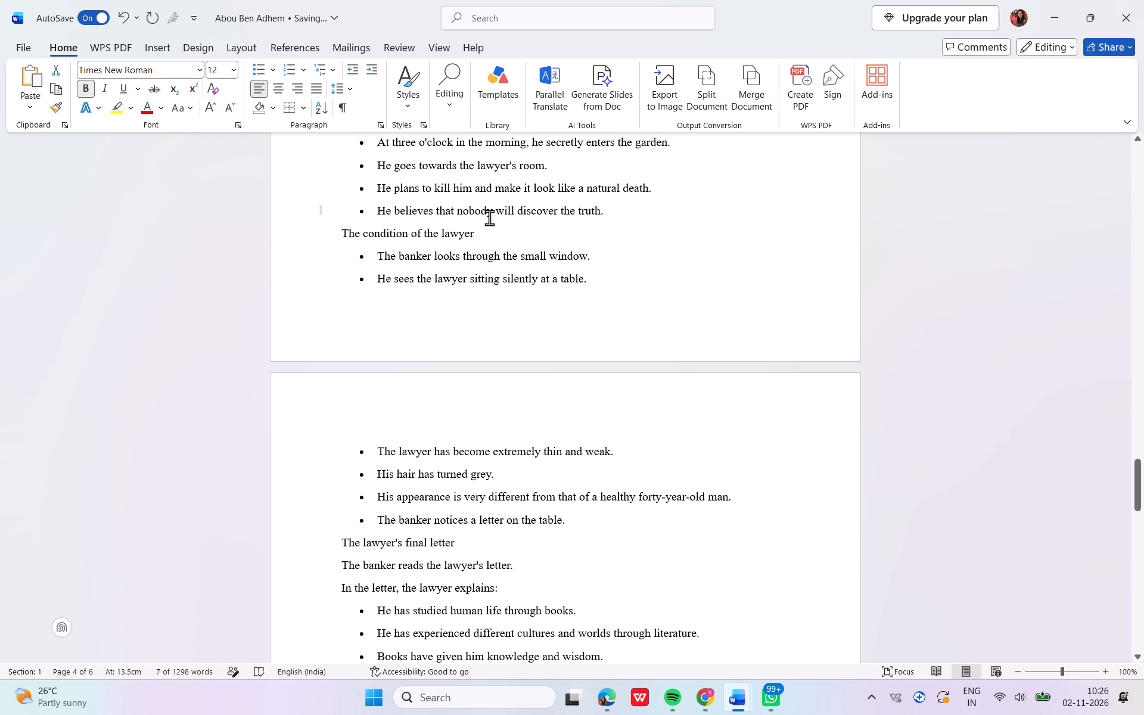
pyautogui.moveTo(478, 235); pyautogui.dragTo(346, 237)
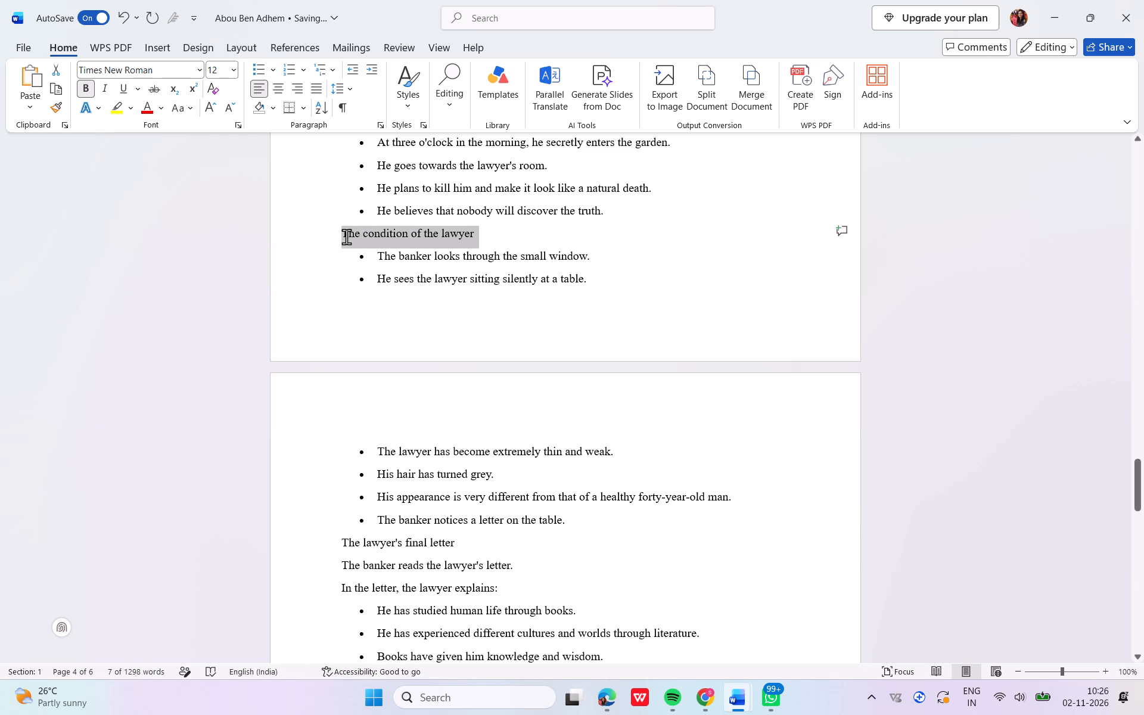
pyautogui.moveTo(346, 237); pyautogui.dragTo(343, 236)
pyautogui.hotkey('ctrl', 'b')
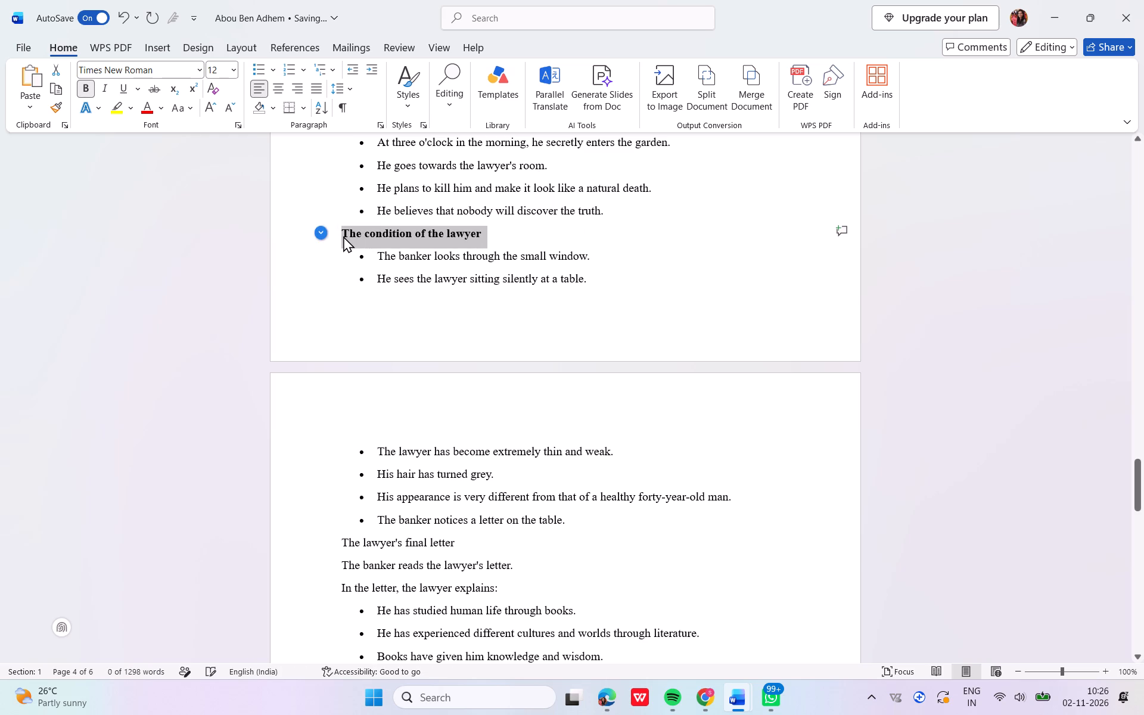
pyautogui.moveTo(456, 543); pyautogui.dragTo(373, 535)
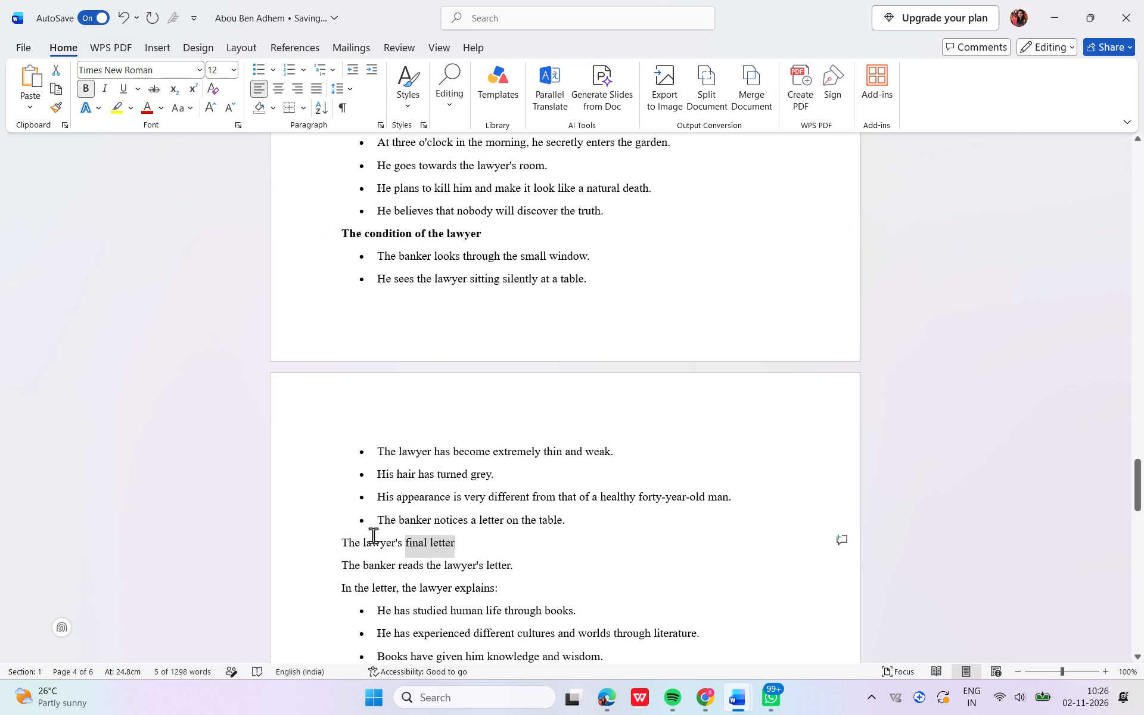
pyautogui.moveTo(373, 535); pyautogui.dragTo(343, 544)
pyautogui.hotkey('ctrl', 'b')
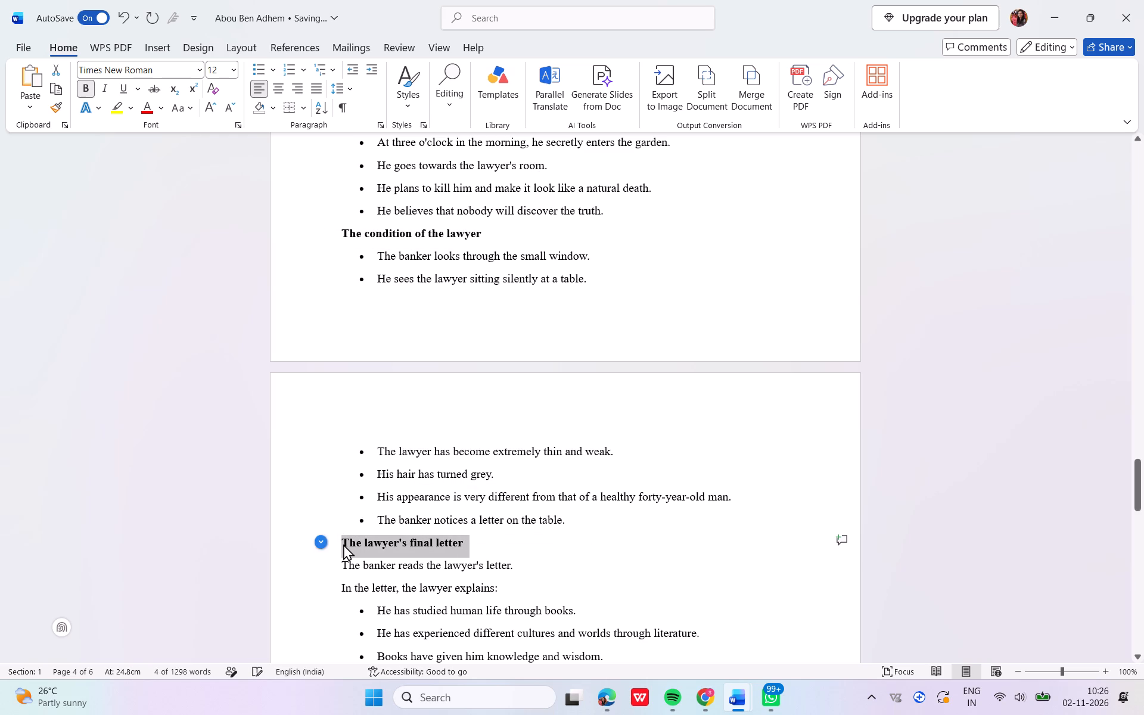
pyautogui.scroll(-3, 343, 544)
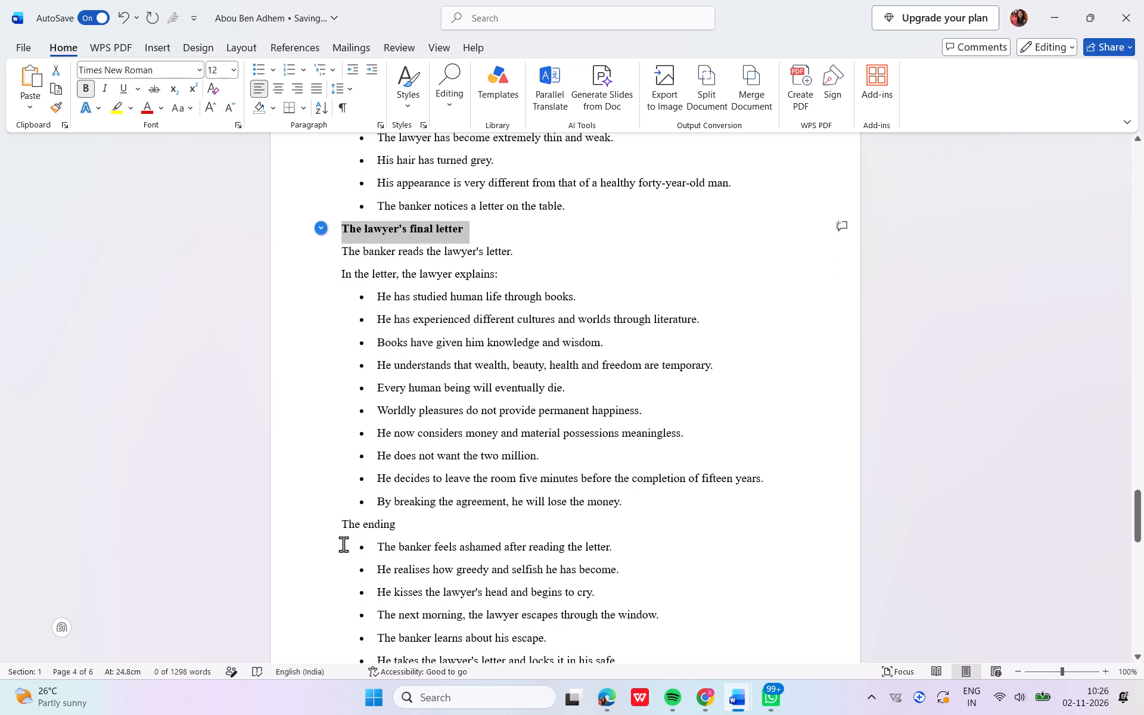
pyautogui.scroll(-1, 343, 540)
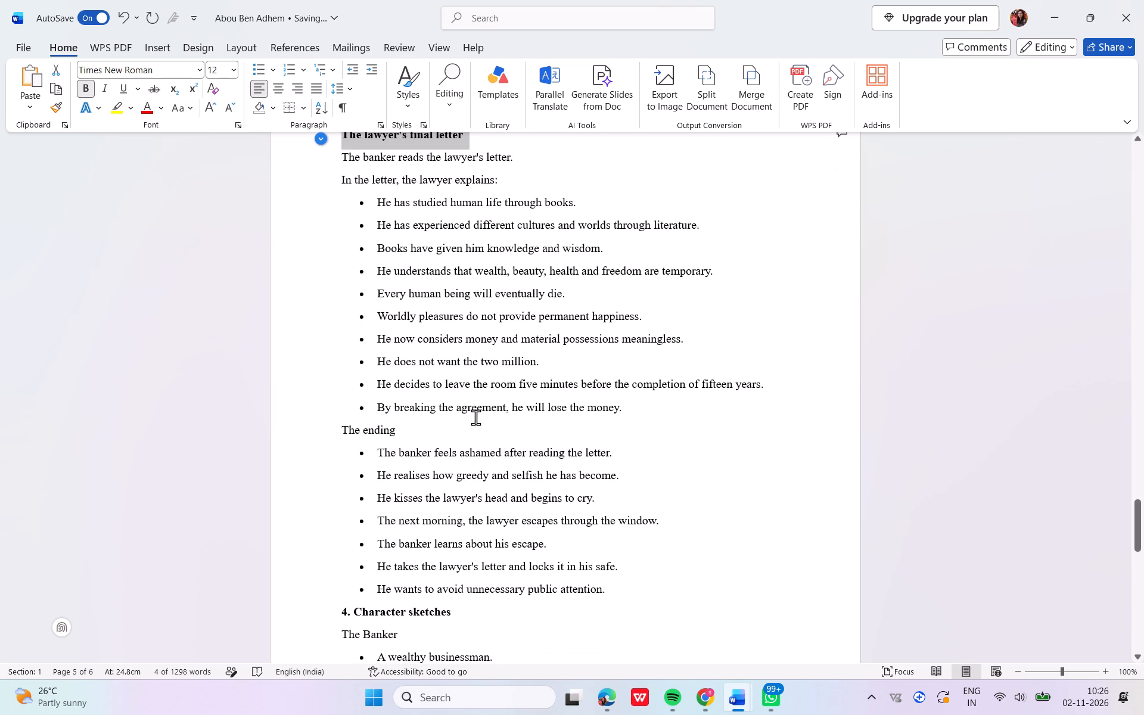
pyautogui.moveTo(402, 431); pyautogui.dragTo(327, 431)
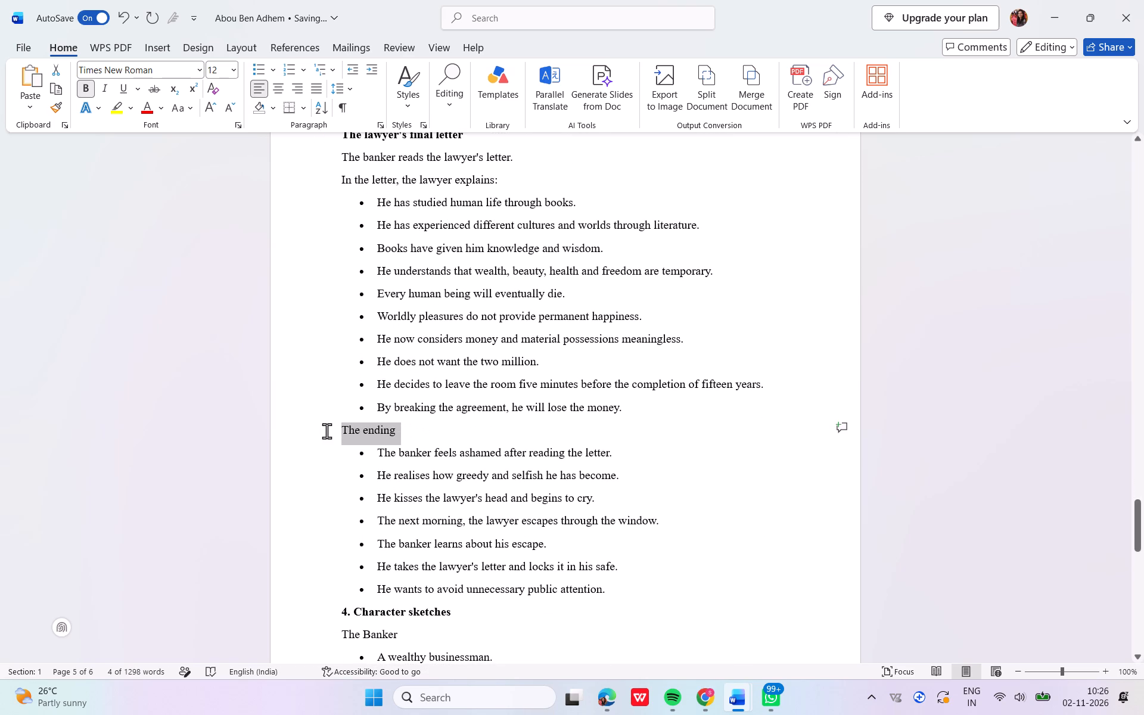
pyautogui.moveTo(327, 431); pyautogui.dragTo(327, 431)
pyautogui.hotkey('ctrl', 'b')
# Make the subheadings "The Banker" and "The Lawyer" bold under "4. Character sketches".
pyautogui.scroll(-3, 327, 431)
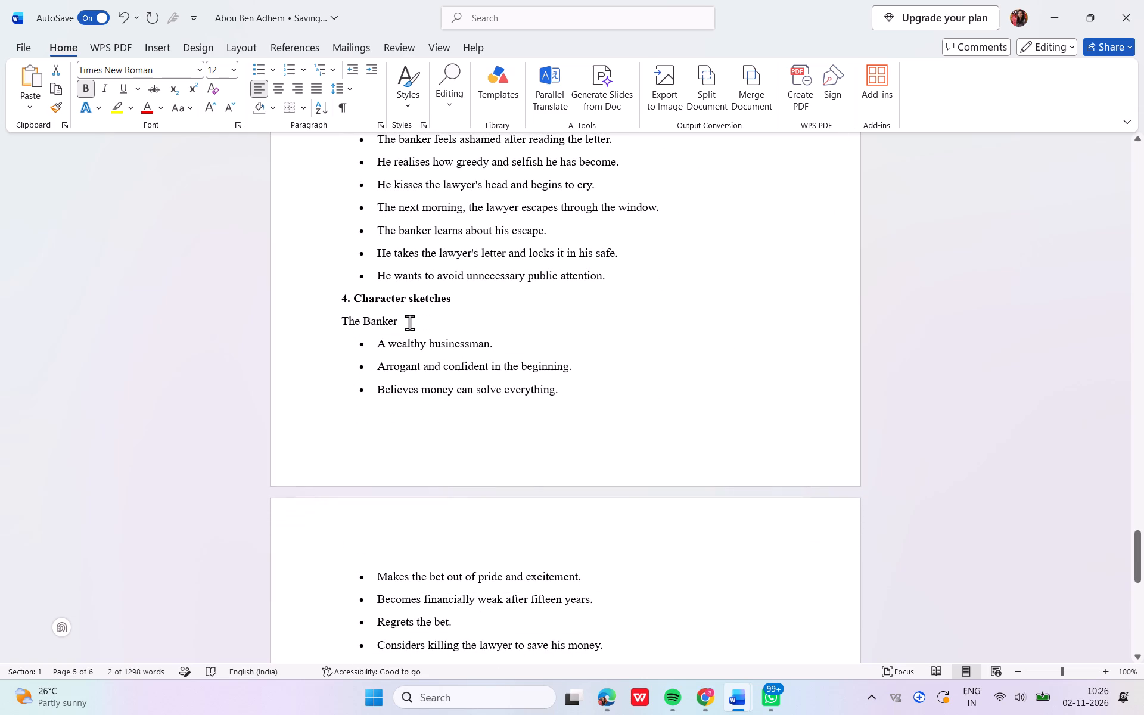
pyautogui.moveTo(409, 322); pyautogui.dragTo(304, 325)
pyautogui.hotkey('ctrl', 'b')
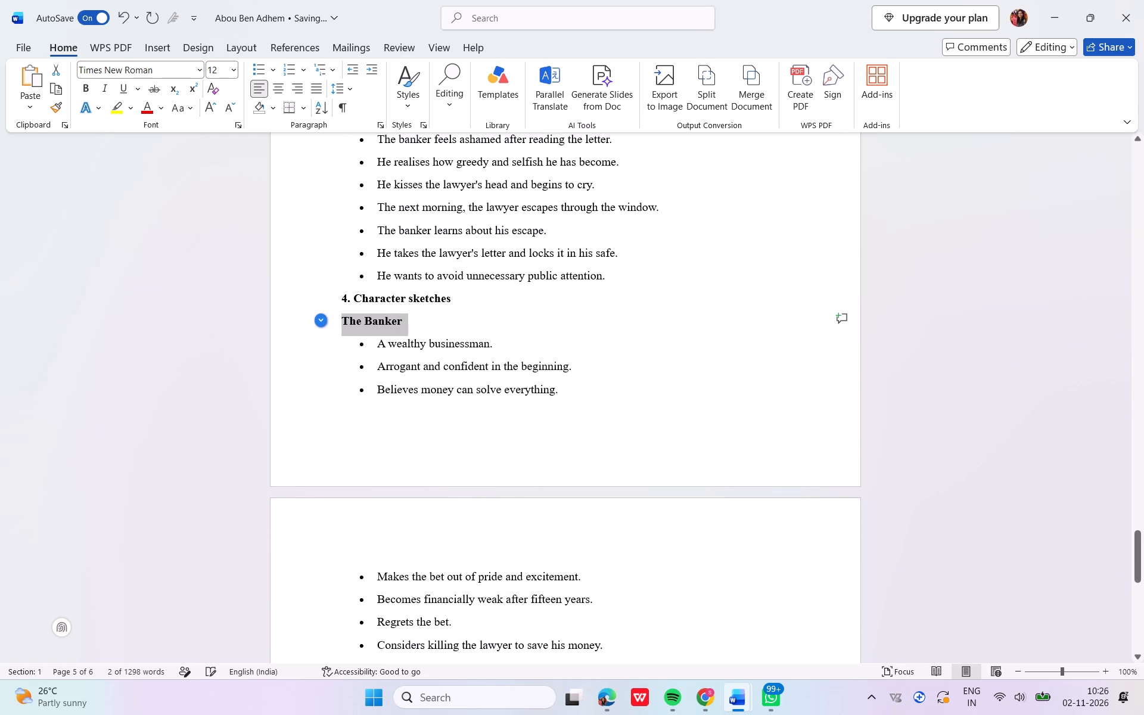
pyautogui.scroll(-2, 485, 611)
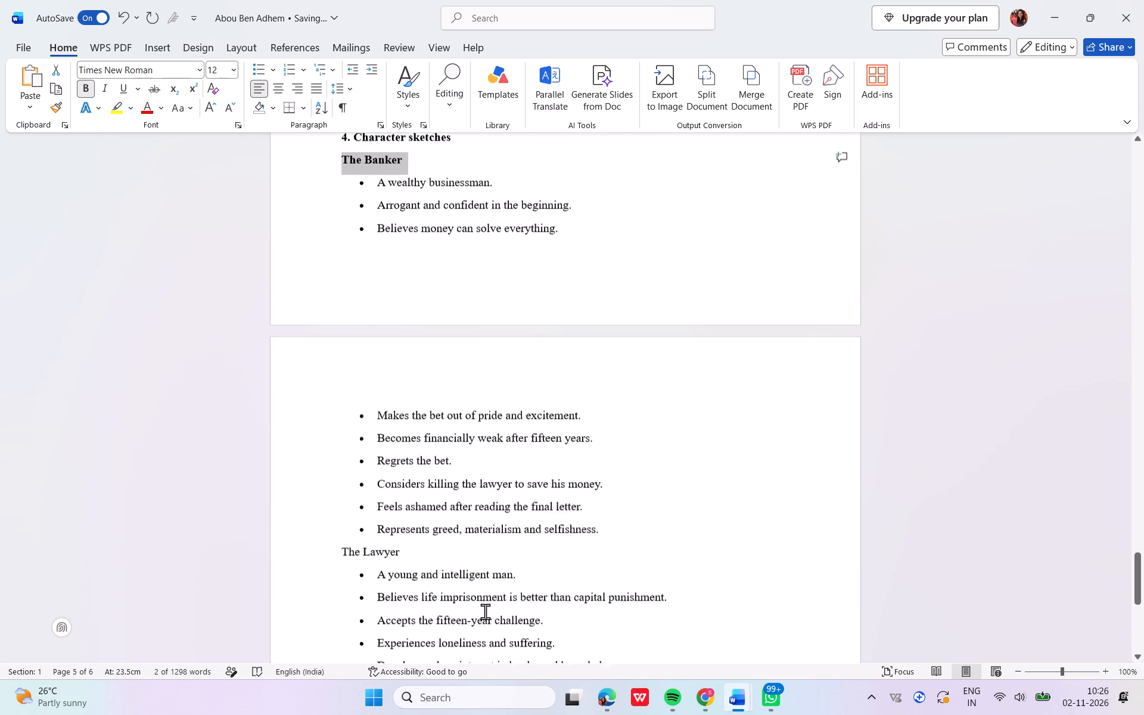
pyautogui.scroll(-1, 485, 611)
pyautogui.moveTo(402, 413); pyautogui.dragTo(346, 411)
pyautogui.hotkey('ctrl', 'b')
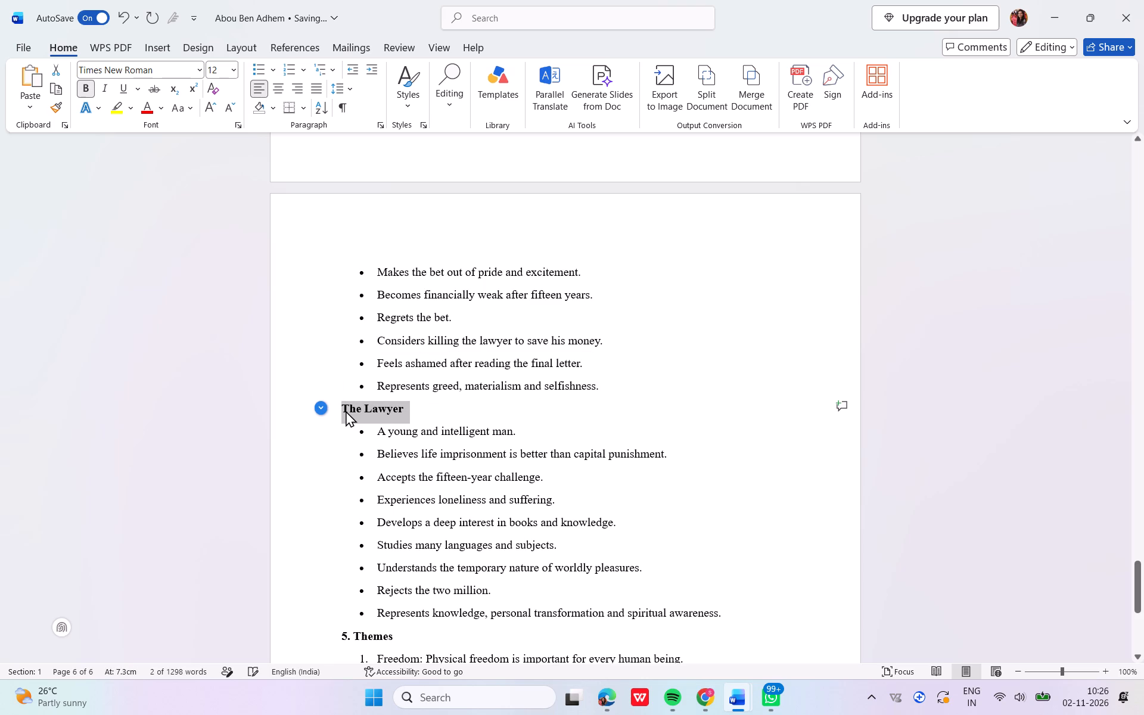
# Export the finished Chapter 5 notes as a PDF named "The Bet" in the Downloads folder.
pyautogui.scroll(-4, 346, 411)
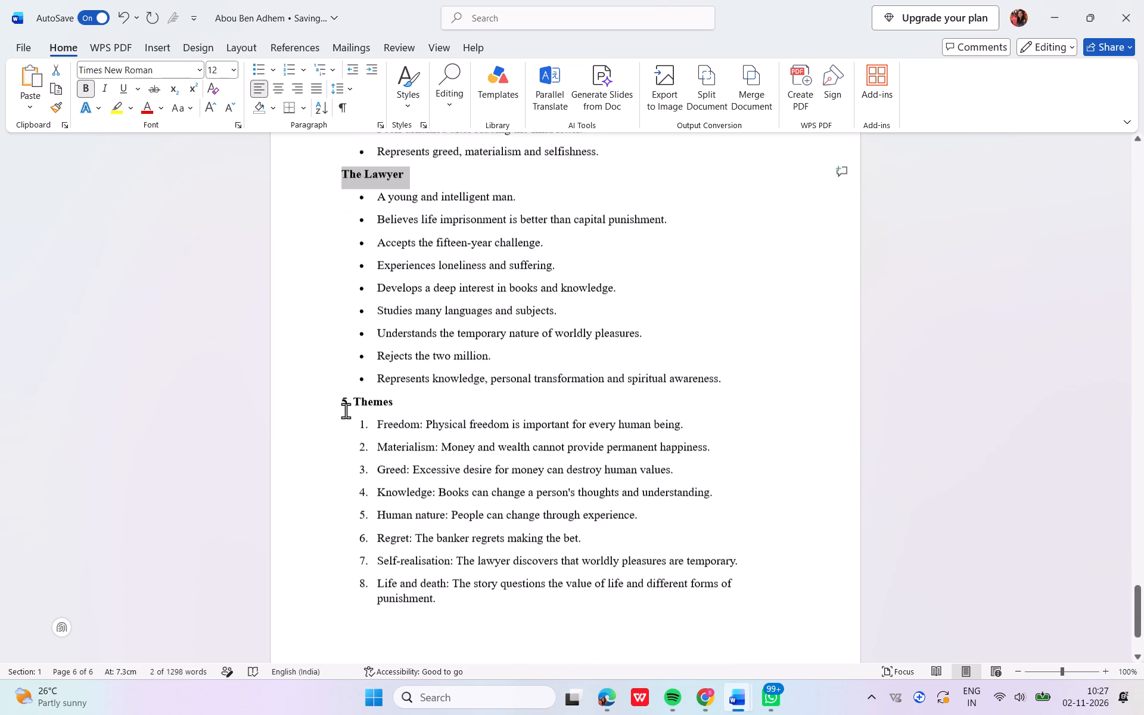
pyautogui.scroll(-7, 346, 411)
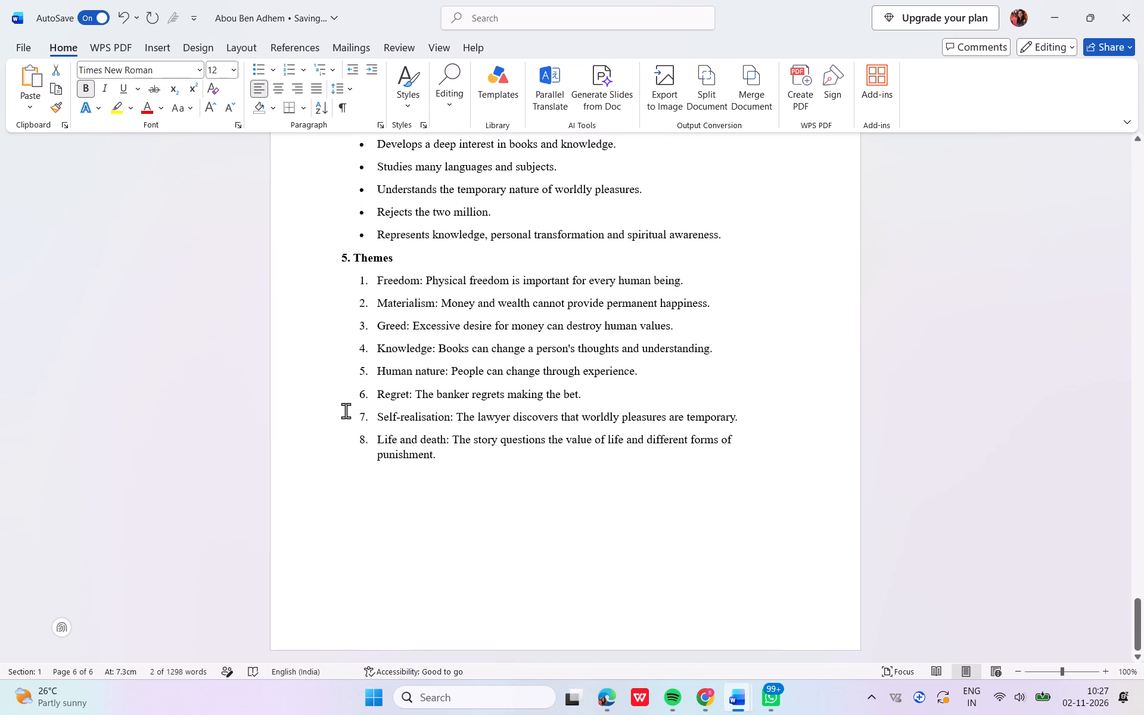
pyautogui.scroll(-8, 346, 411)
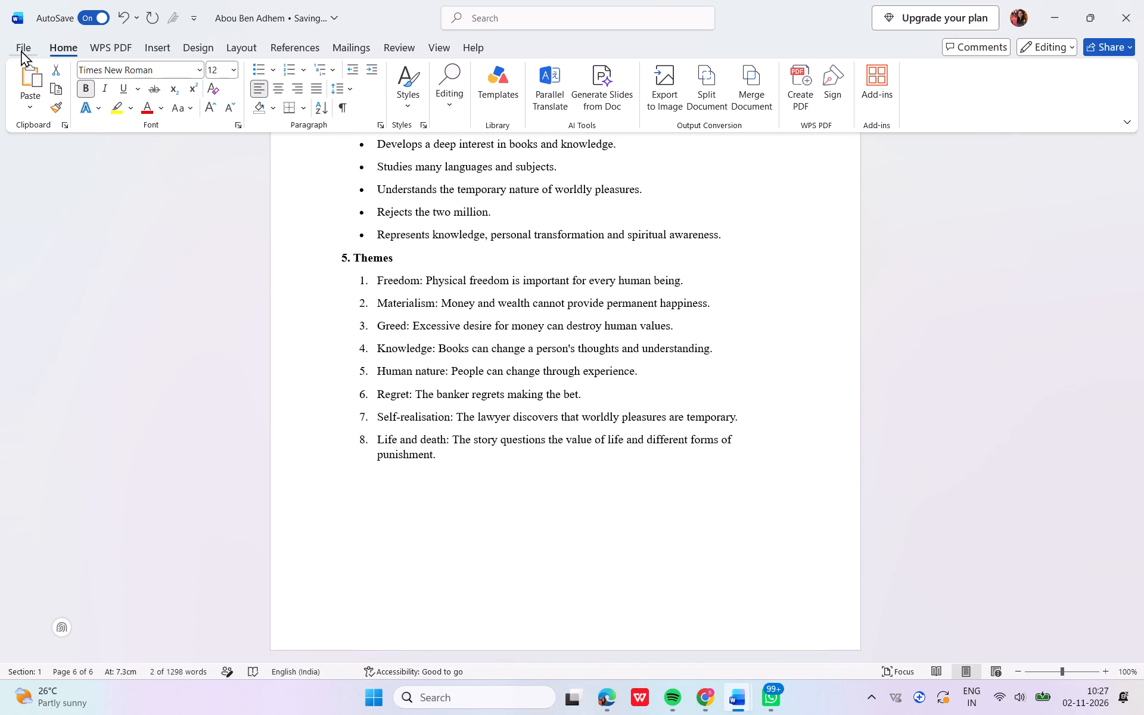
pyautogui.click(20, 50)
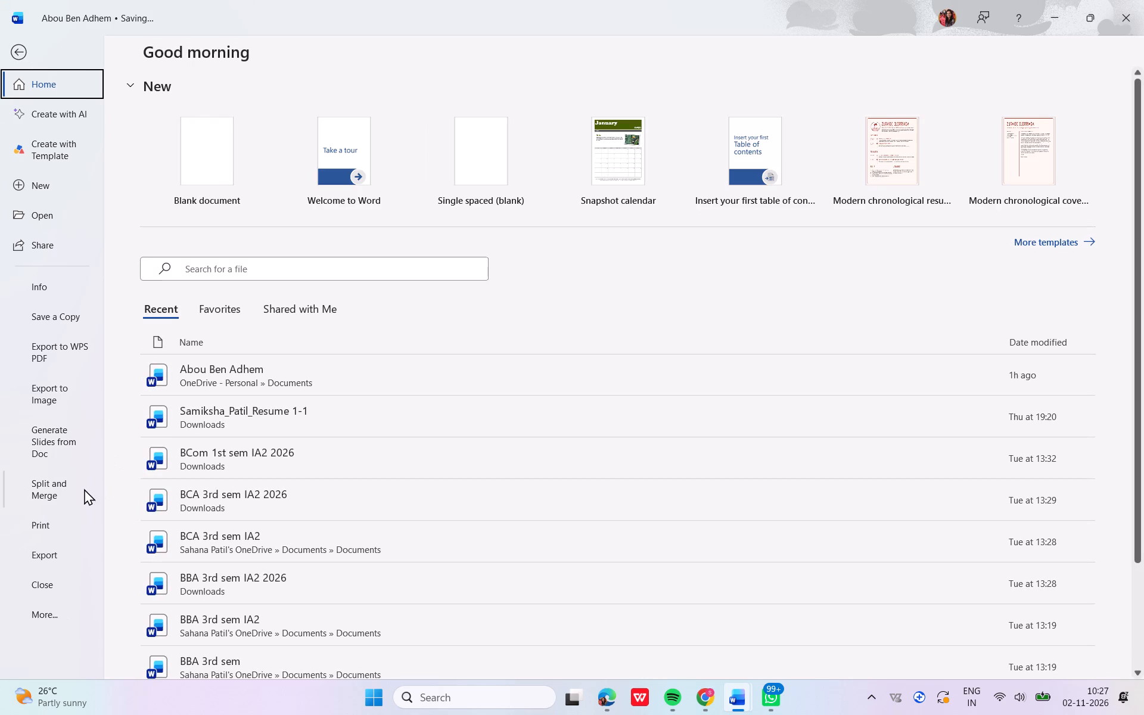
pyautogui.click(55, 546)
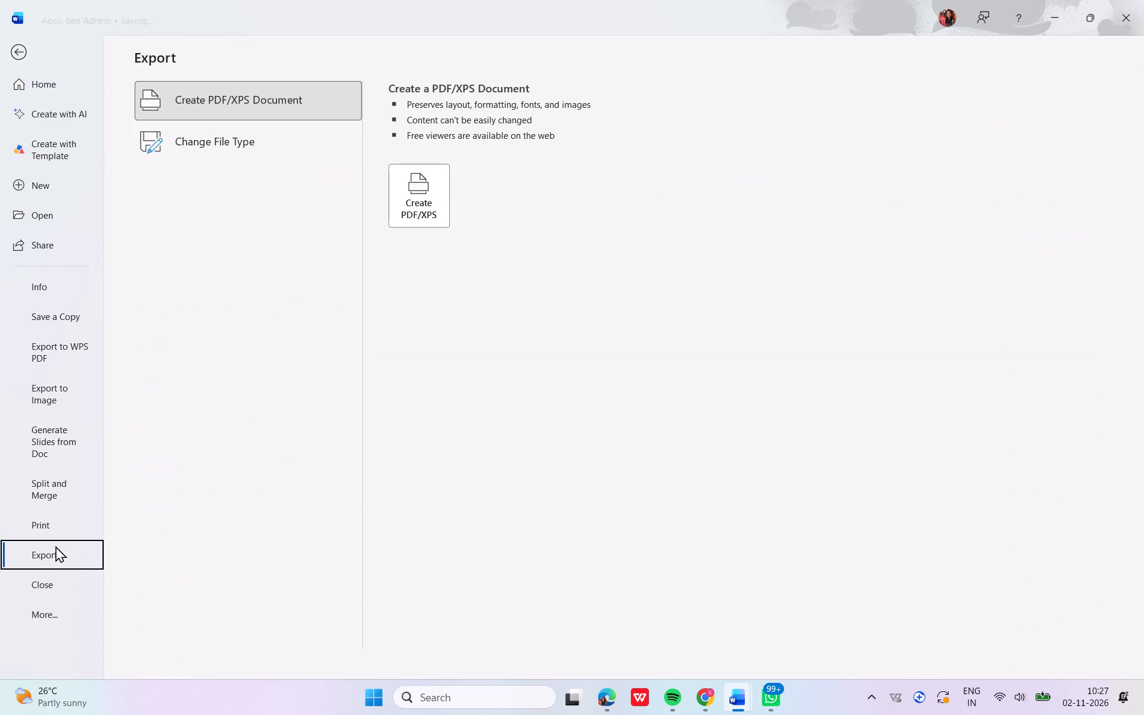
pyautogui.doubleClick(266, 94)
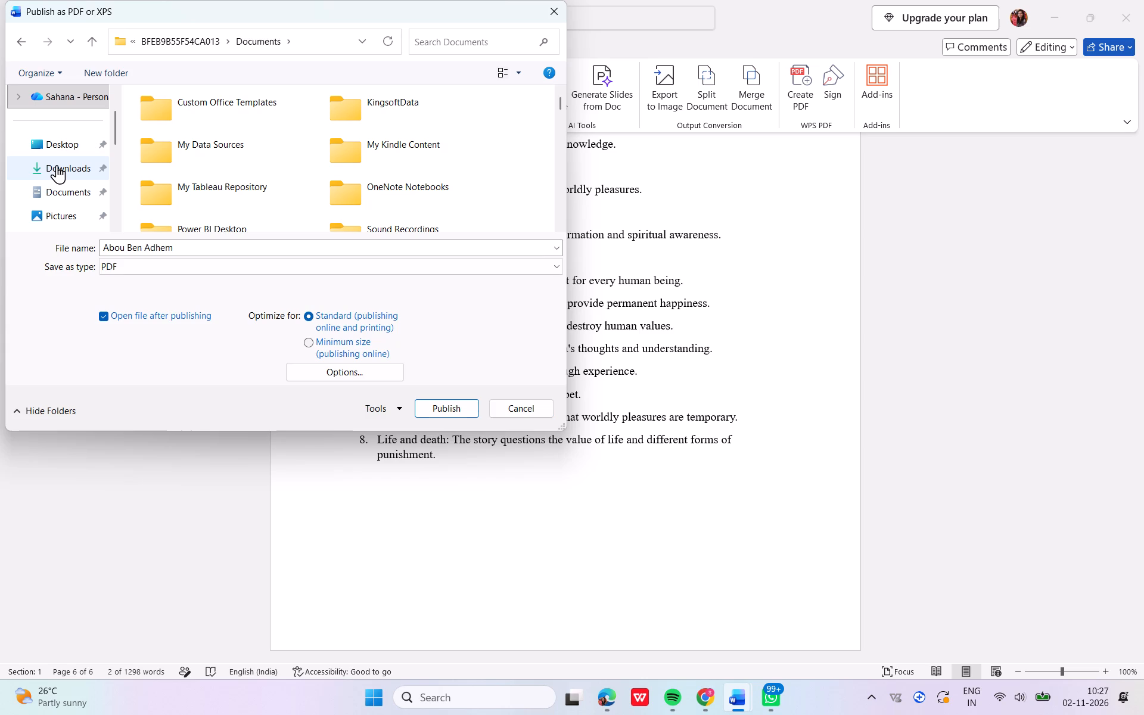
pyautogui.click(57, 165)
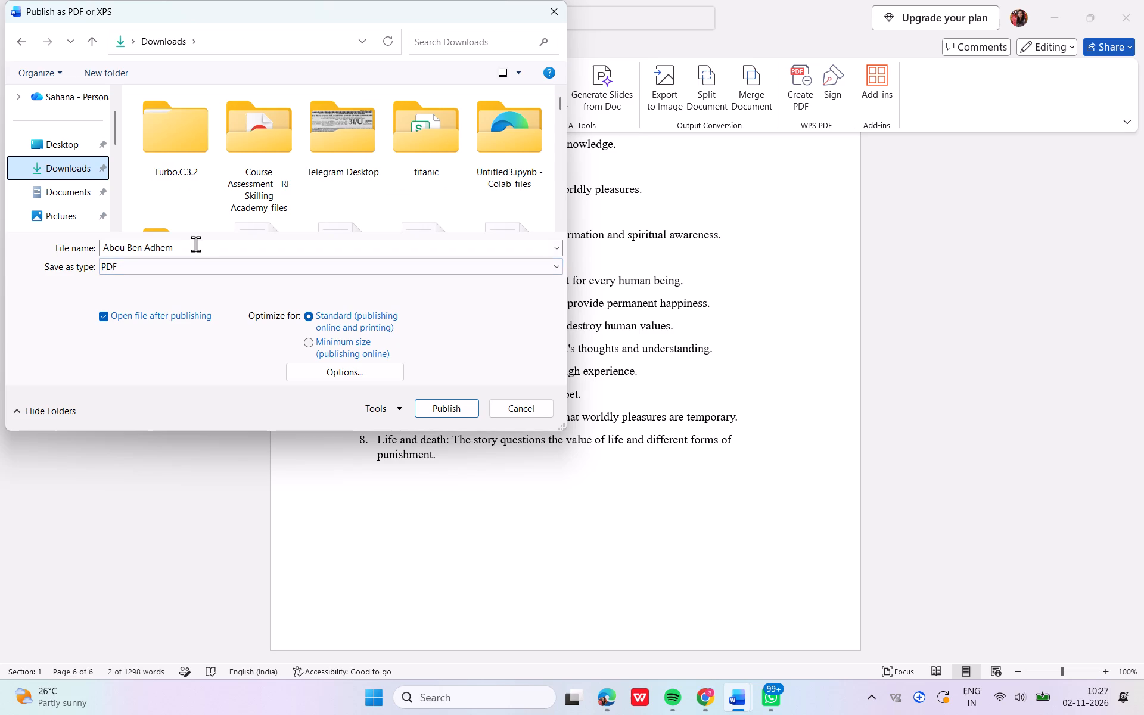
pyautogui.click(195, 244)
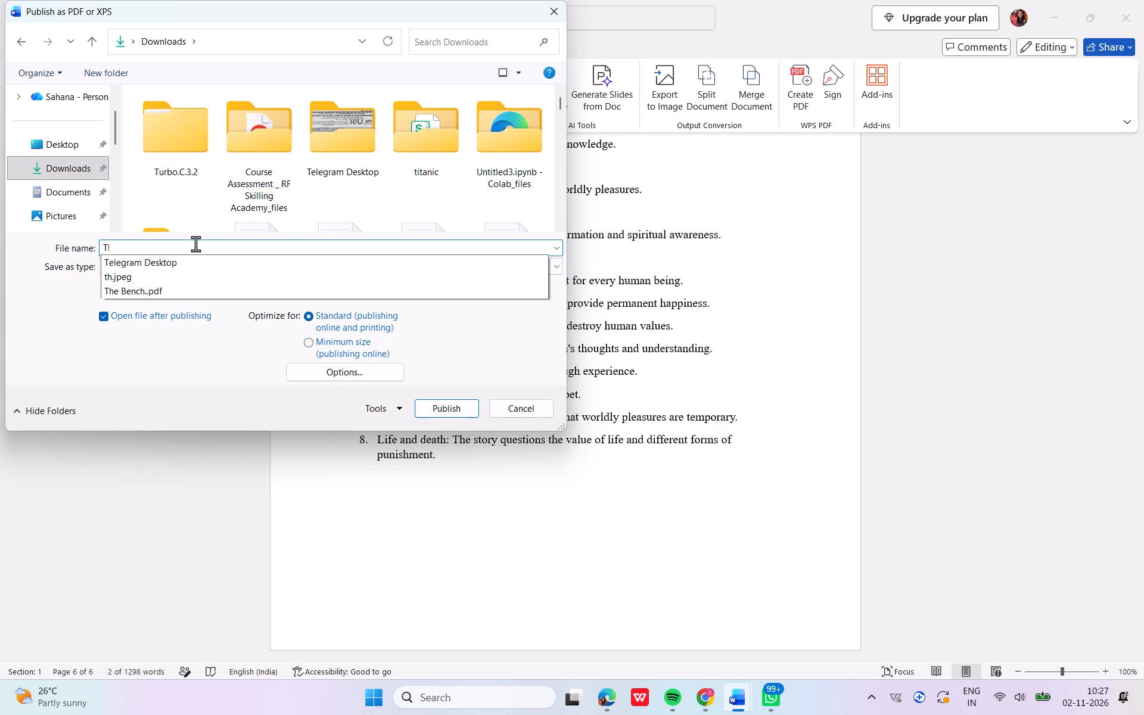
pyautogui.write('et')
pyautogui.press('Return')
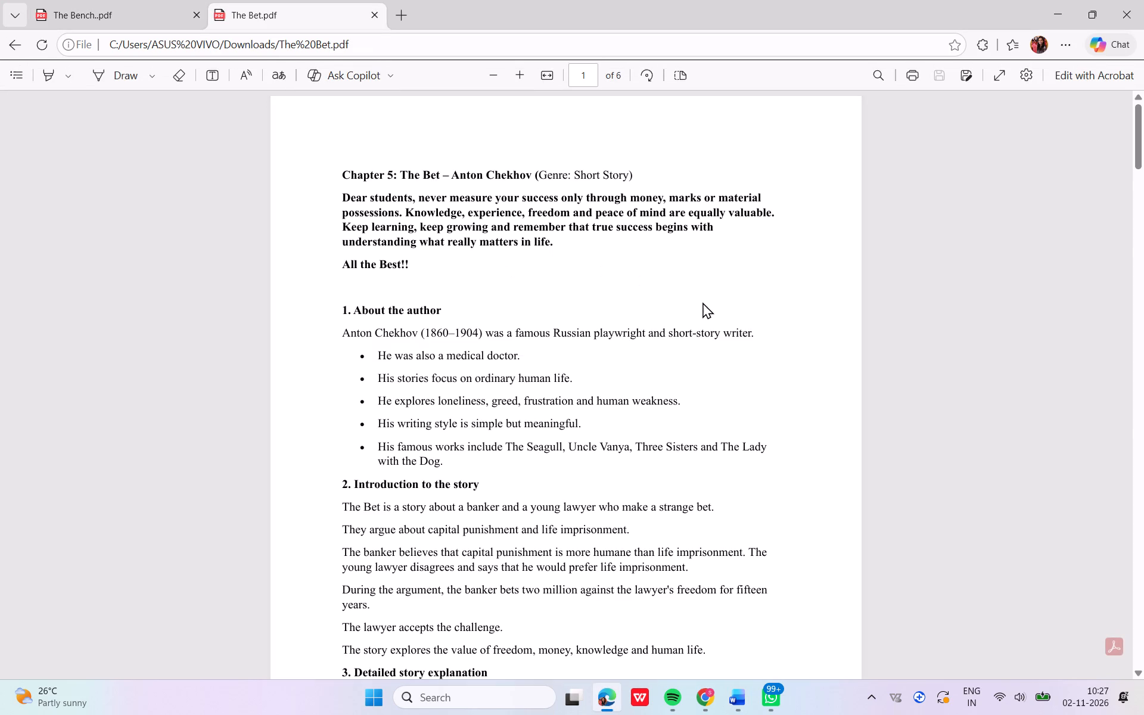
pyautogui.click(702, 302)
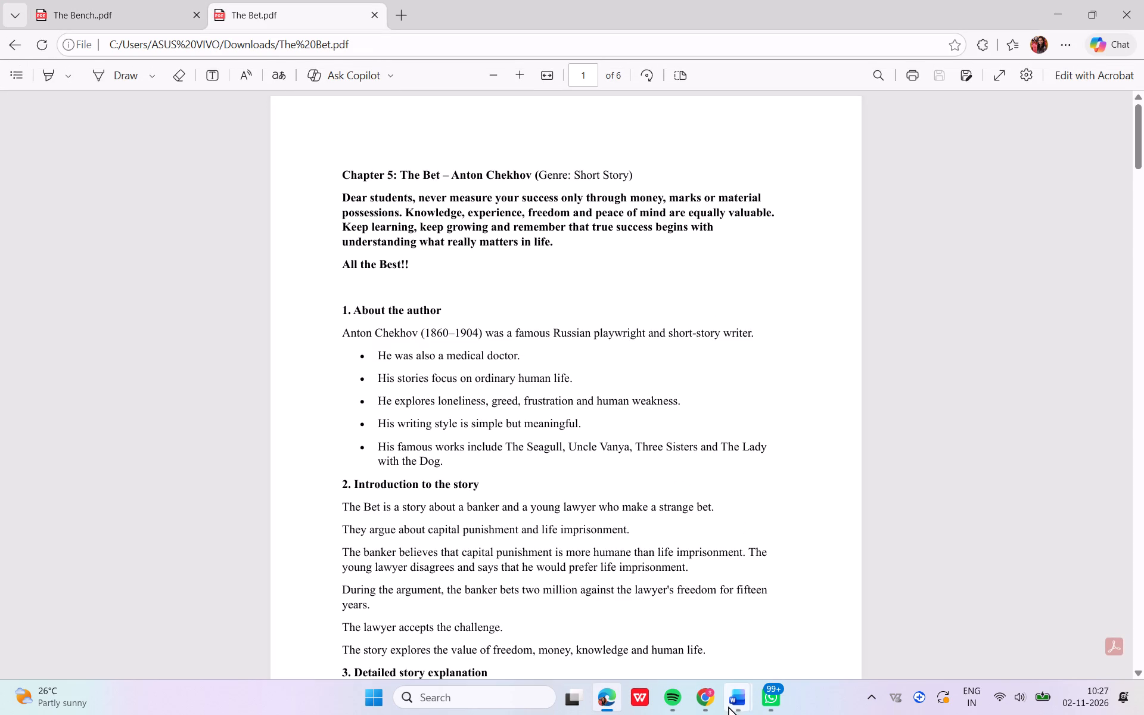
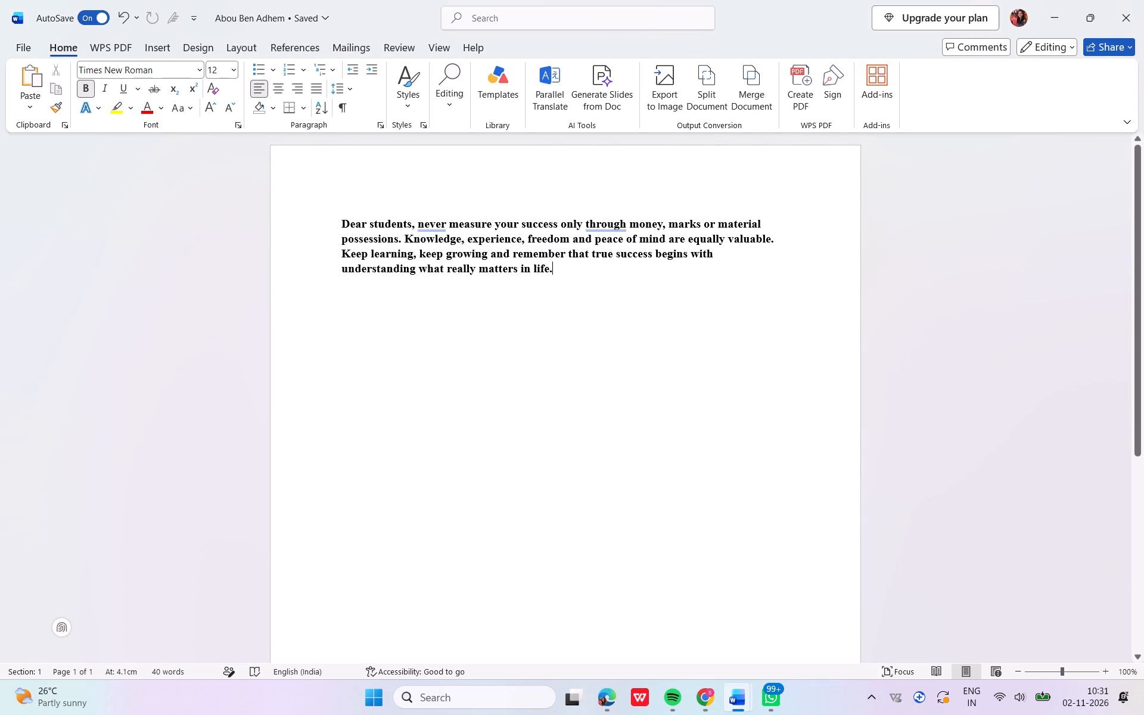
pyautogui.press('Return')
pyautogui.hotkey('ctrl', 'v')
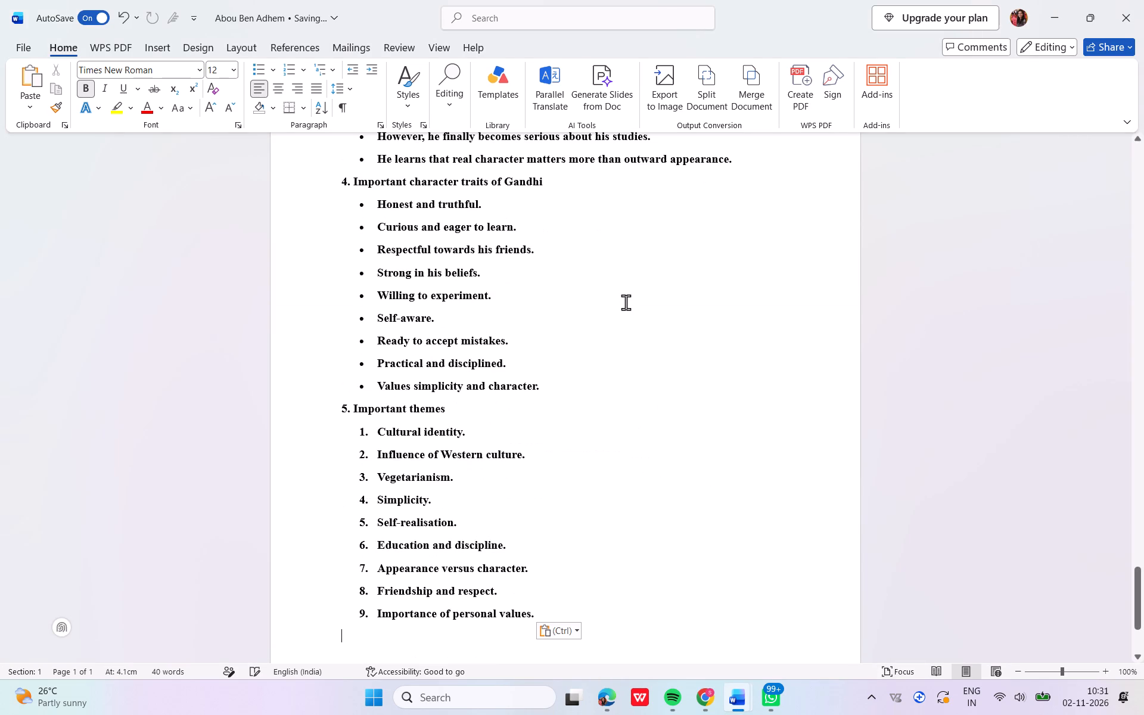
# Remove the bold formatting from all the pasted notes from "1. About the author" through the end of the document.
pyautogui.hotkey('shift', 'Up')
pyautogui.hotkey('shift', 'Up')
pyautogui.hotkey('shift', 'Up')
pyautogui.hotkey('shift', 'Up')
pyautogui.hotkey('shift', 'Up')
pyautogui.hotkey('shift', 'Up')
pyautogui.hotkey('shift', 'Up')
pyautogui.hotkey('shift', 'Up')
pyautogui.hotkey('shift', 'Up')
pyautogui.hotkey('shift', 'Up')
pyautogui.hotkey('shift', 'Up')
pyautogui.hotkey('shift', 'Up')
pyautogui.hotkey('shift', 'Up')
pyautogui.hotkey('shift', 'Up')
pyautogui.hotkey('shift', 'Up')
pyautogui.hotkey('shift', 'Up')
pyautogui.hotkey('shift', 'Up')
pyautogui.hotkey('shift', 'Up')
pyautogui.hotkey('shift', 'Up')
pyautogui.hotkey('shift', 'Up')
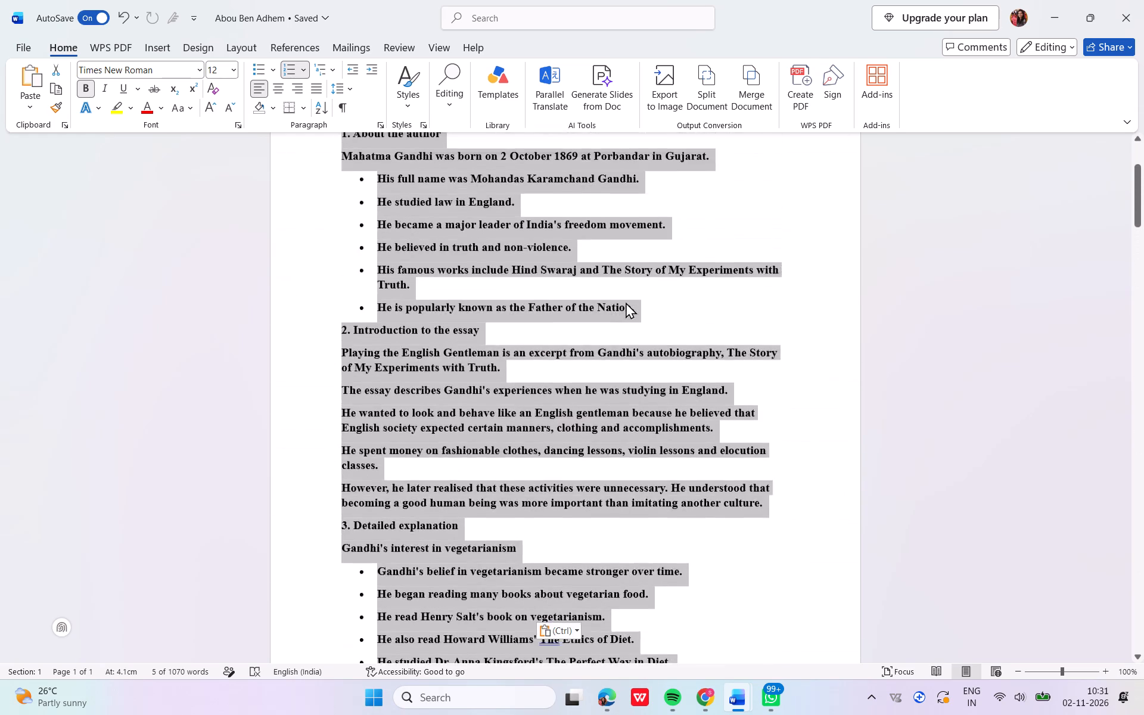
pyautogui.hotkey('shift', 'Down')
pyautogui.hotkey('shift', 'Down')
pyautogui.hotkey('shift', 'Down')
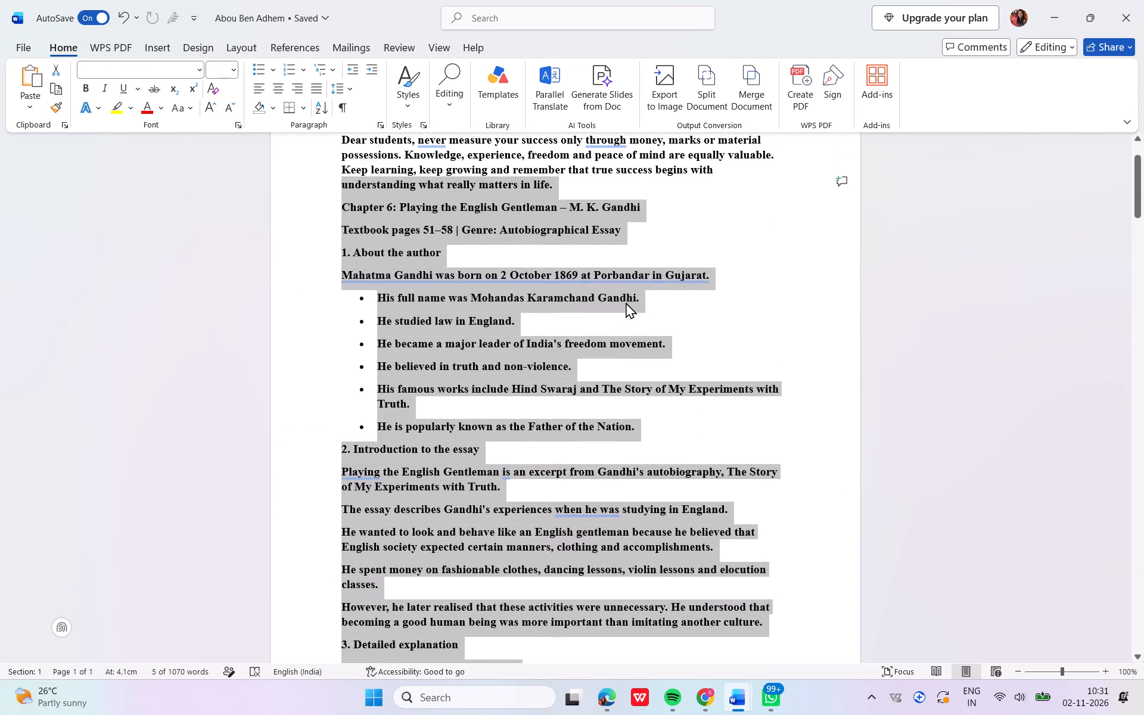
pyautogui.hotkey('shift', 'Down')
pyautogui.hotkey('shift', 'Down')
pyautogui.hotkey('shift', 'Down')
pyautogui.hotkey('shift', 'Up')
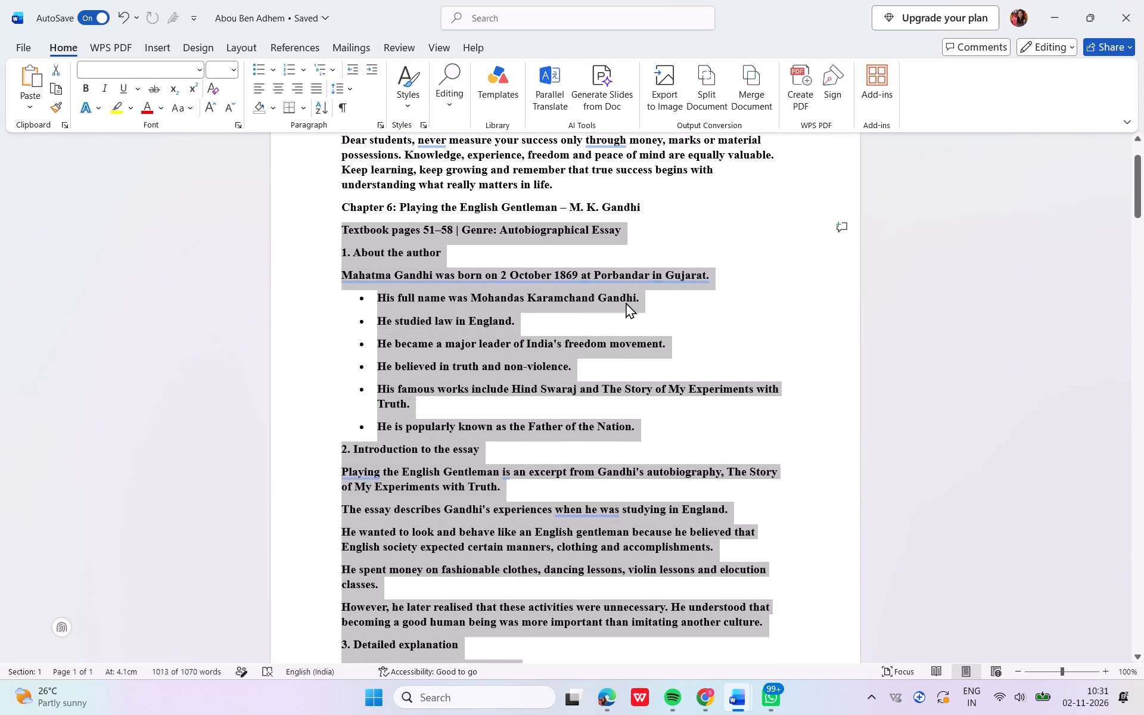
pyautogui.hotkey('shift', 'Down')
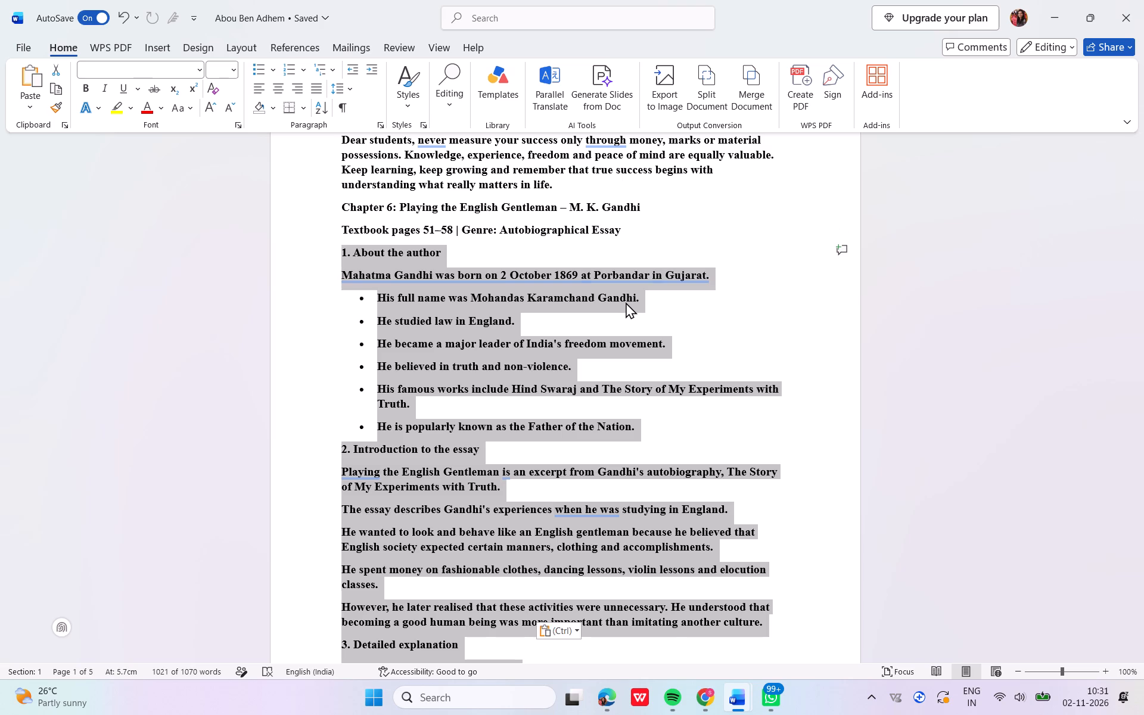
pyautogui.hotkey('ctrl', 'b')
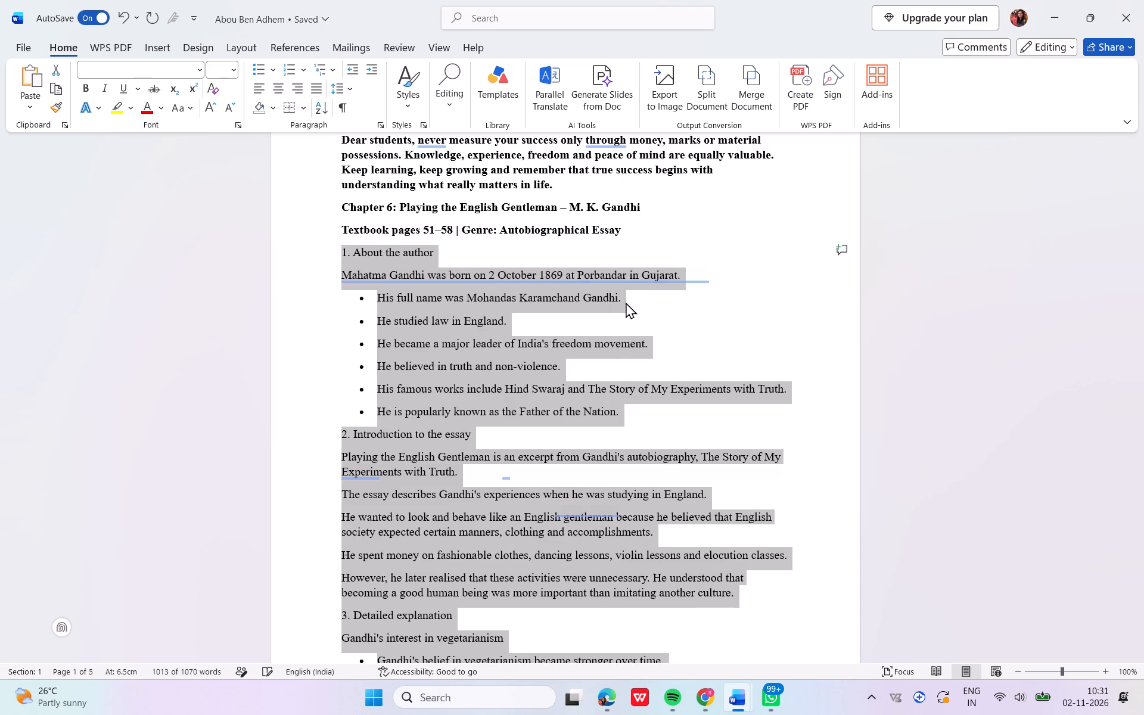
# Delete "Textbook pages 51–58 |" and join the genre to the Chapter 6 heading in parentheses as "(Genre: Autobiographical Essay)".
pyautogui.click(636, 224)
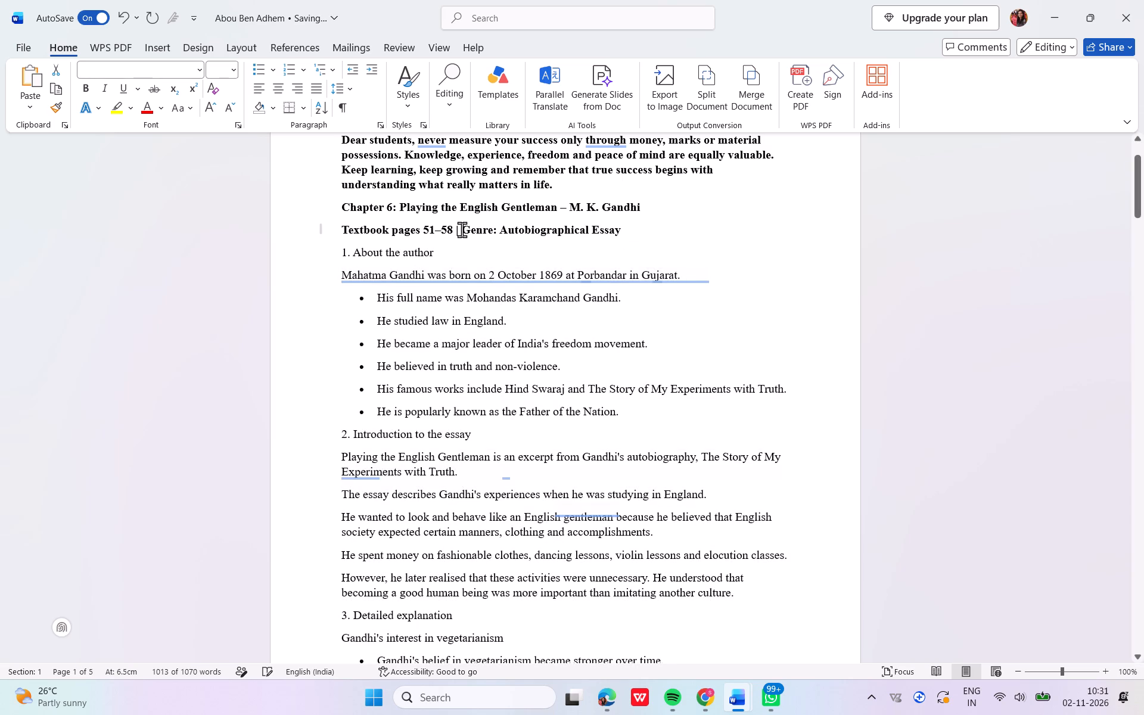
pyautogui.click(462, 229)
pyautogui.press('BackSpace')
pyautogui.press('BackSpace')
pyautogui.press('BackSpace')
pyautogui.press('BackSpace')
pyautogui.press('BackSpace')
pyautogui.press('BackSpace')
pyautogui.press('BackSpace')
pyautogui.press('BackSpace')
pyautogui.press('BackSpace')
pyautogui.press('BackSpace')
pyautogui.press('BackSpace')
pyautogui.press('BackSpace')
pyautogui.press('BackSpace')
pyautogui.press('BackSpace')
pyautogui.press('BackSpace')
pyautogui.press('BackSpace')
pyautogui.press('BackSpace')
pyautogui.press('BackSpace')
pyautogui.press('BackSpace')
pyautogui.press('BackSpace')
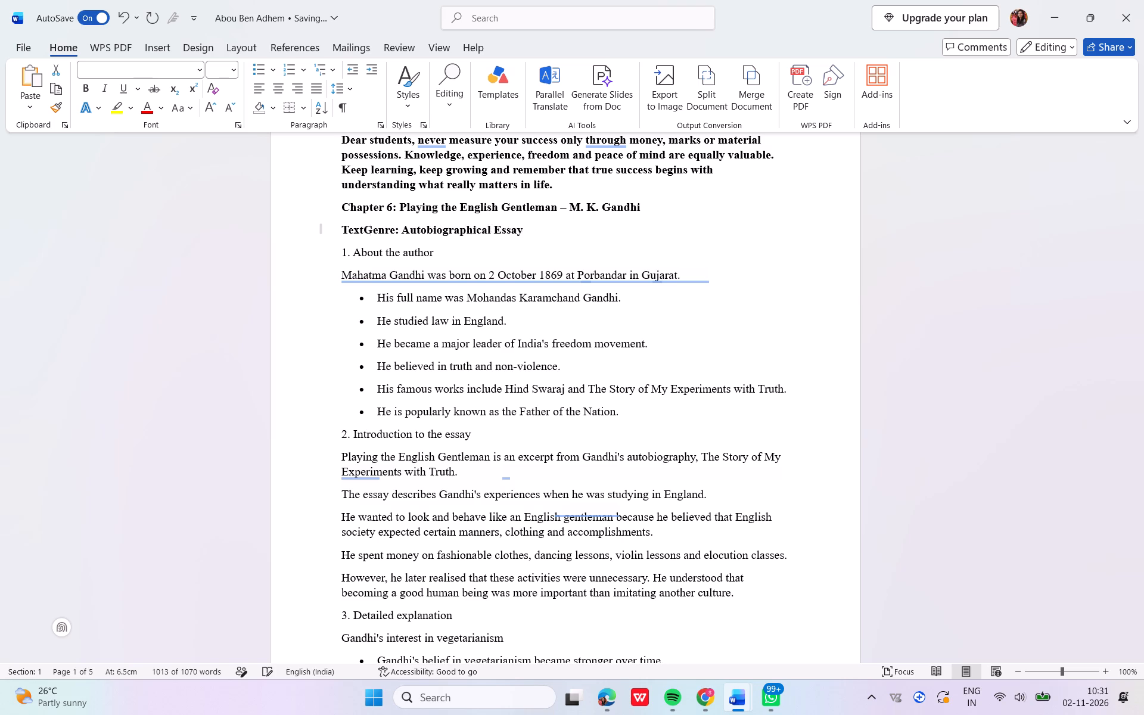
pyautogui.press('BackSpace')
pyautogui.press('BackSpace')
pyautogui.press('space')
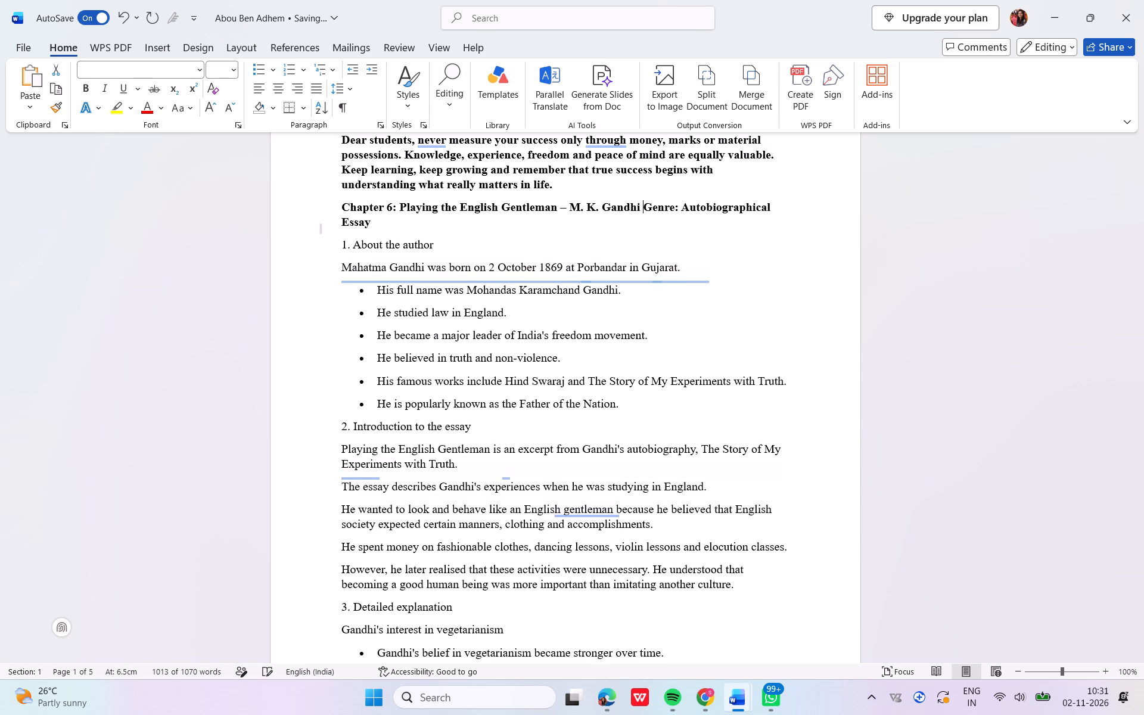
pyautogui.hotkey('shift', '(')
pyautogui.press('Down')
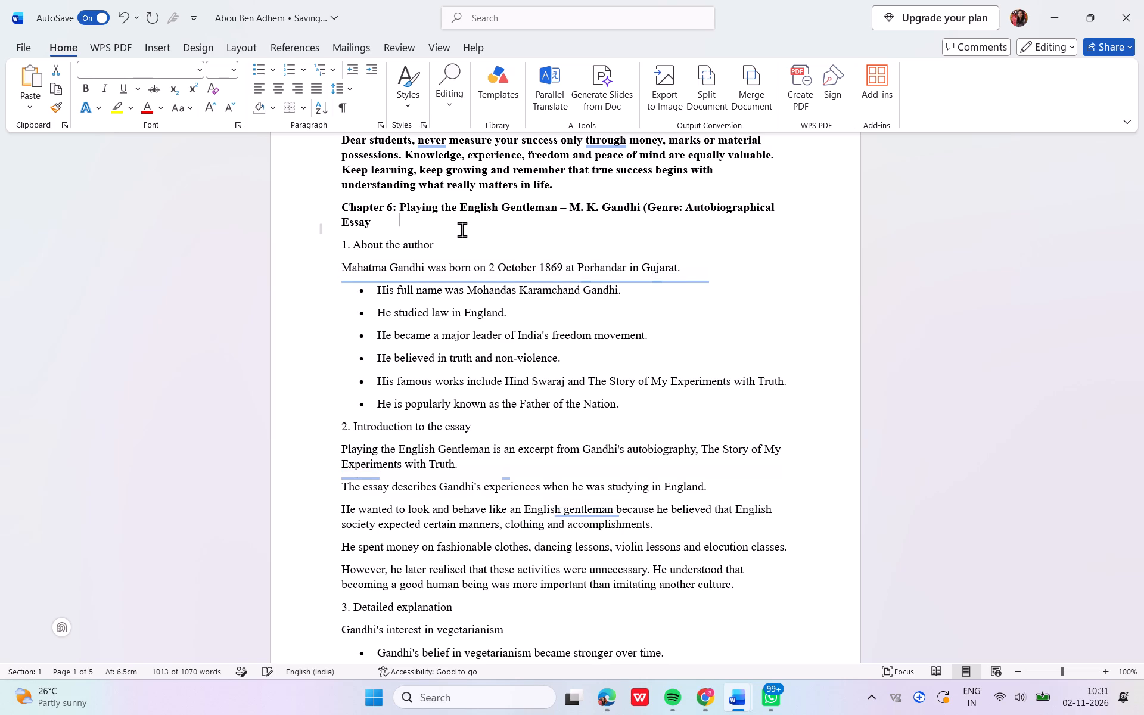
pyautogui.hotkey('shift', ')')
# Move the combined Chapter 6 heading above the "Dear students" message and remove the blank line left between them.
pyautogui.moveTo(442, 223); pyautogui.dragTo(331, 202)
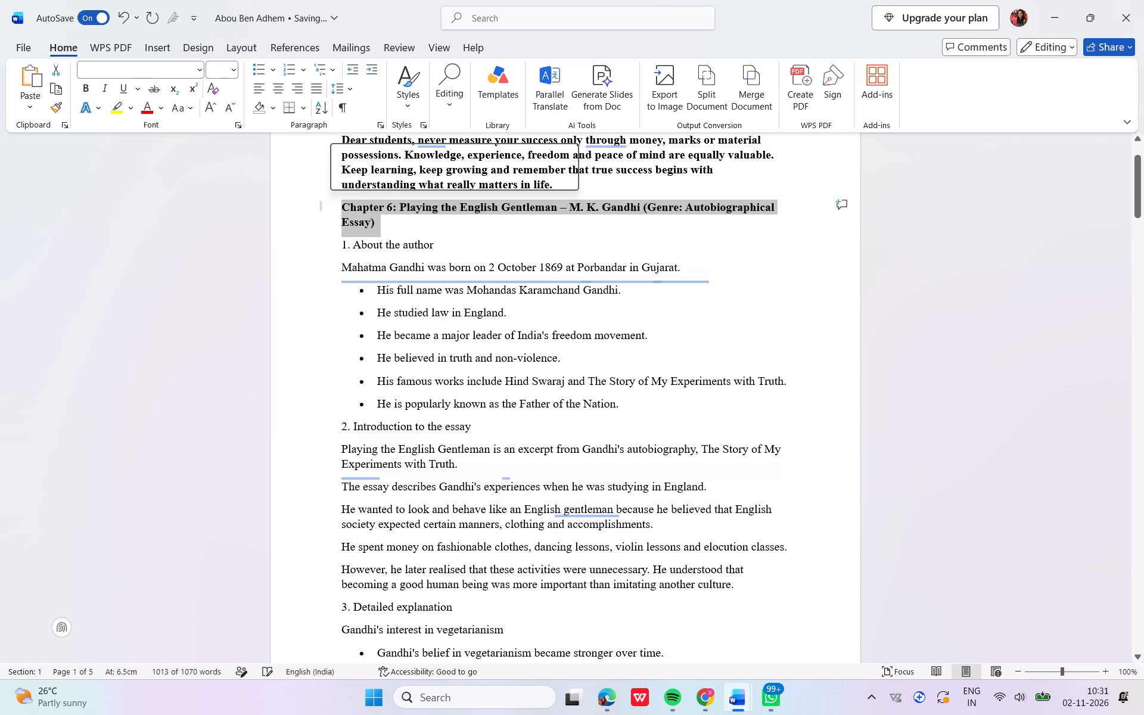
pyautogui.rightClick(331, 202)
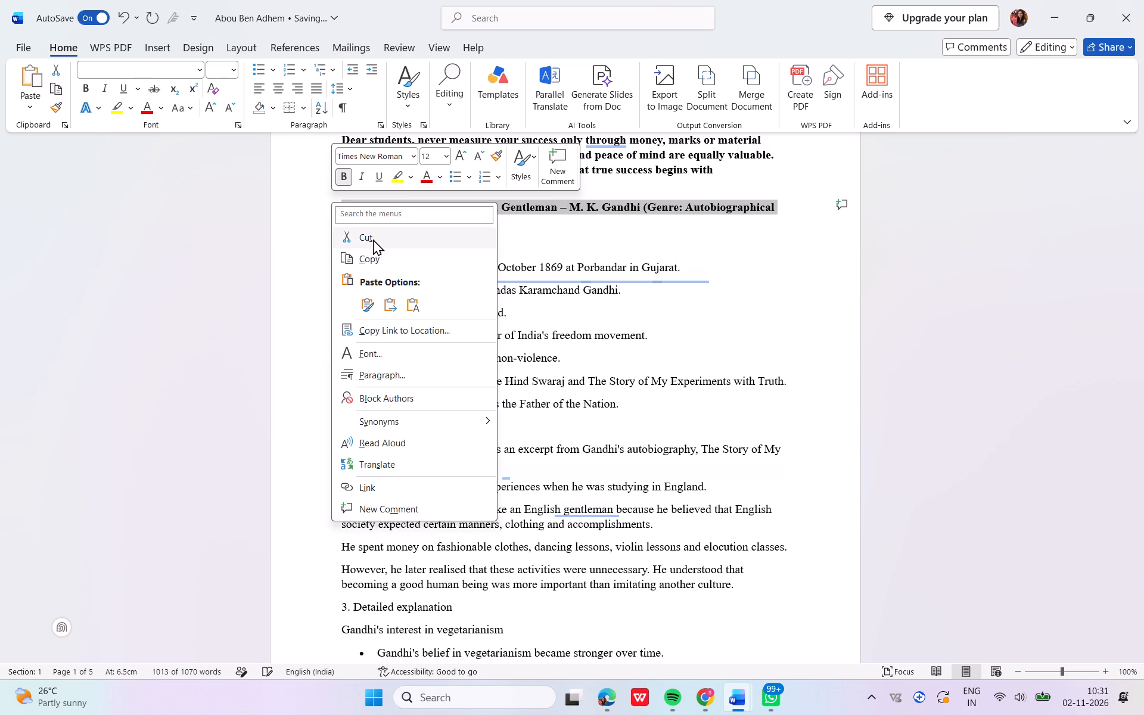
pyautogui.click(373, 239)
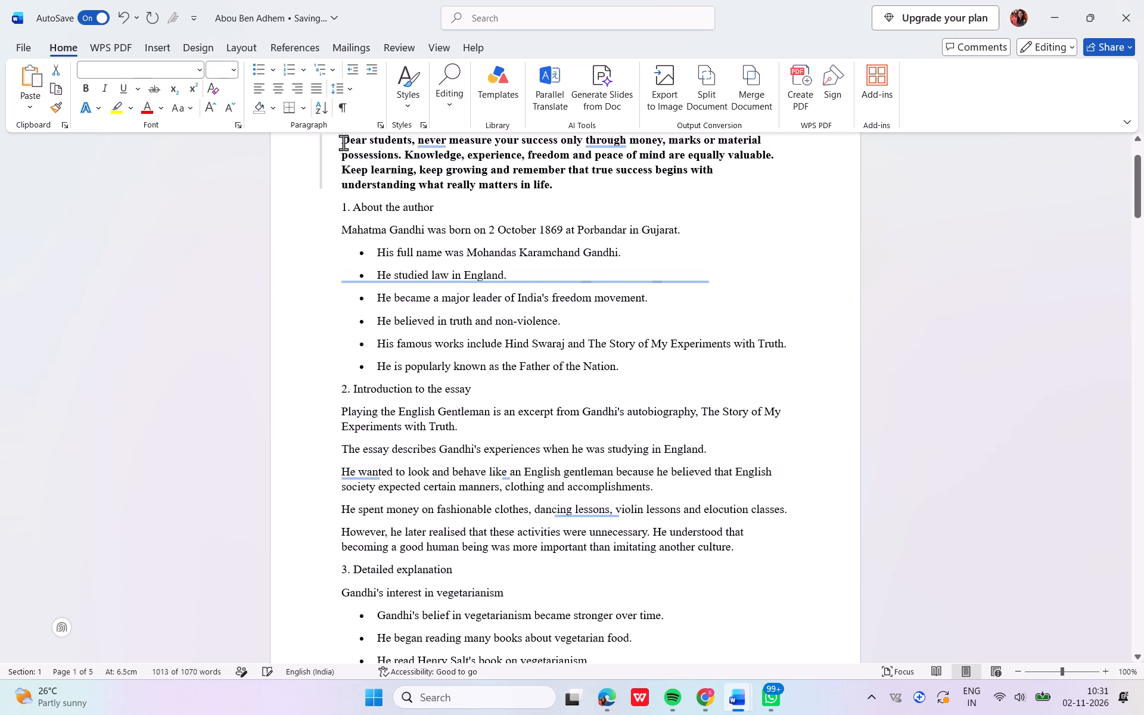
pyautogui.click(343, 142)
pyautogui.press('Return')
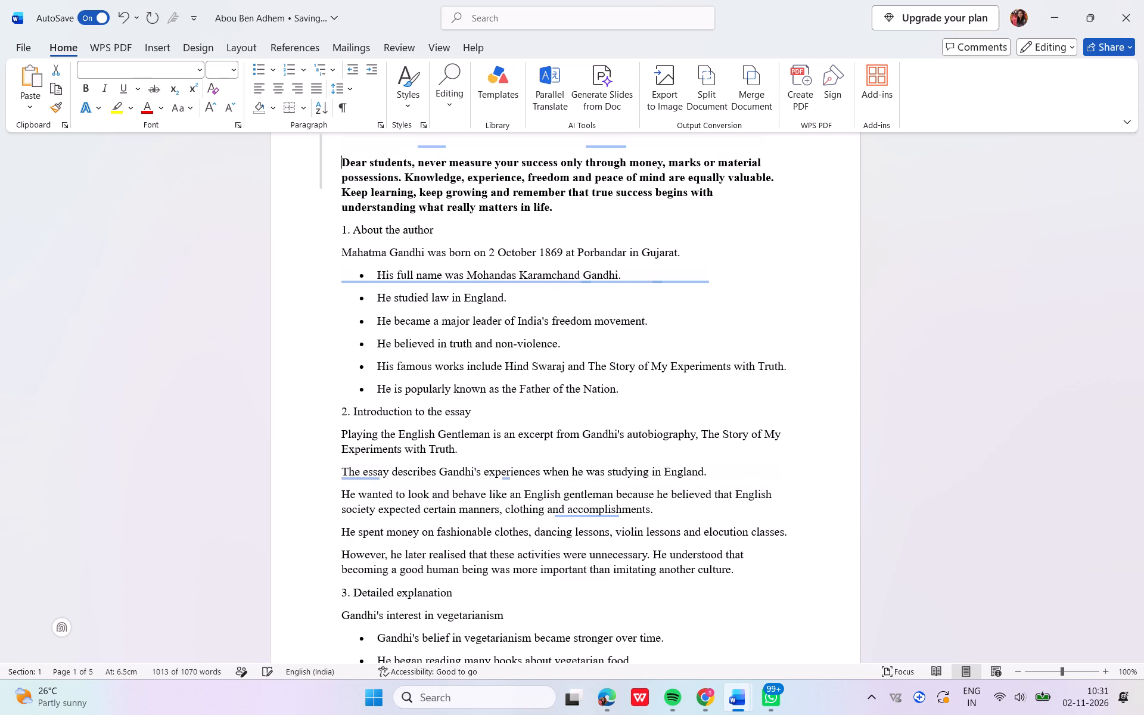
pyautogui.press('Up')
pyautogui.hotkey('ctrl', 'v')
pyautogui.scroll(4, 343, 142)
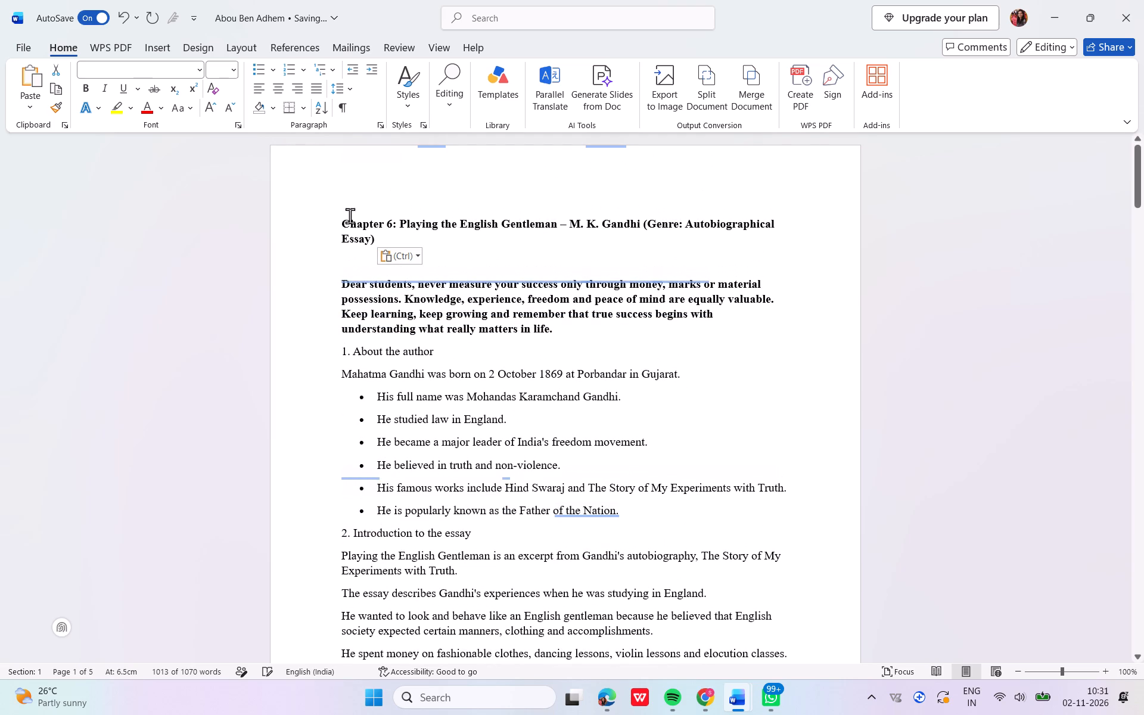
pyautogui.click(341, 228)
pyautogui.press('BackSpace')
pyautogui.press('BackSpace')
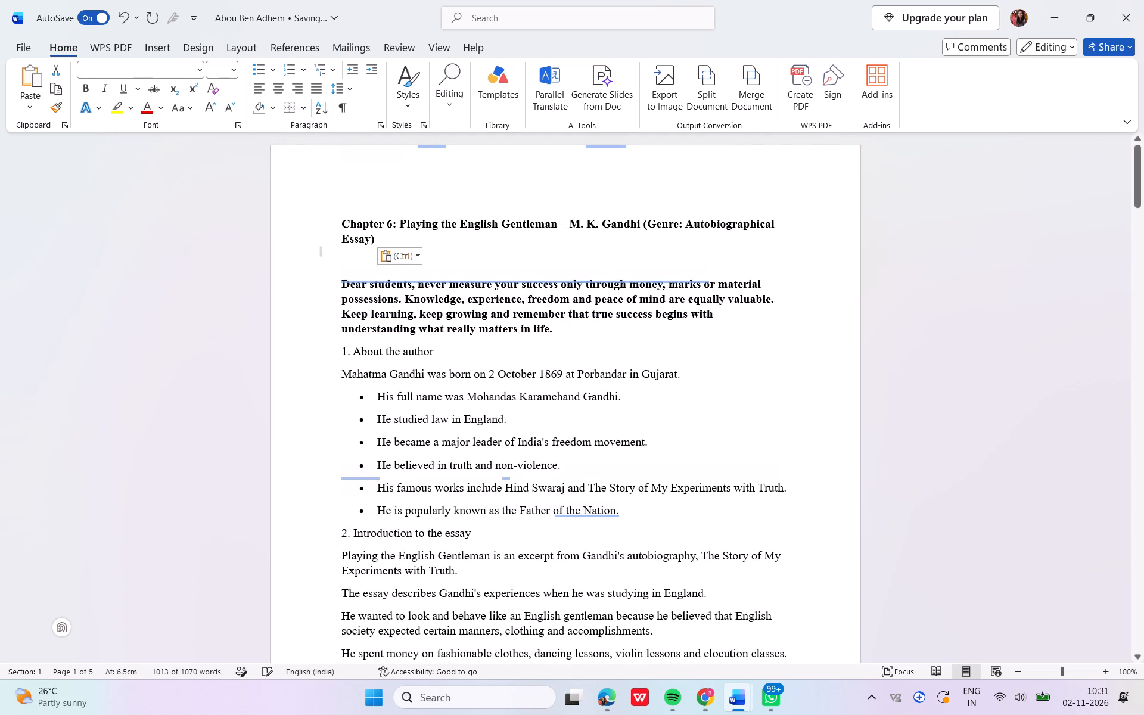
pyautogui.click(333, 256)
pyautogui.press('BackSpace')
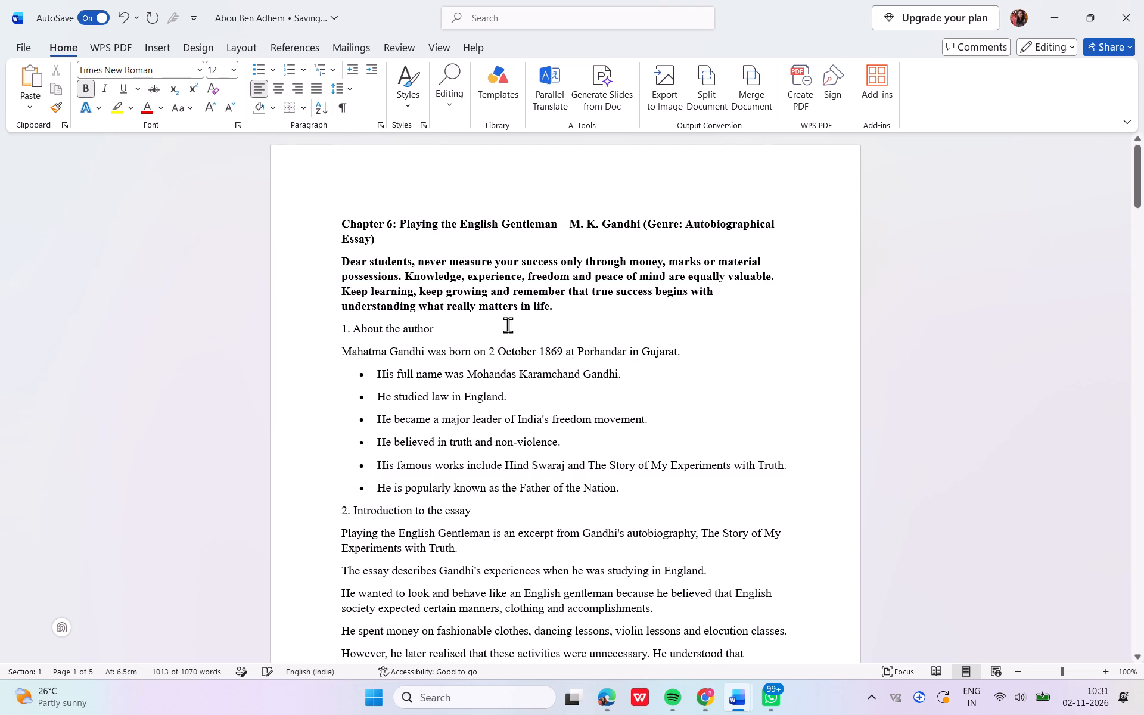
# Make the section heading text "About the author" bold.
pyautogui.moveTo(449, 328); pyautogui.dragTo(369, 332)
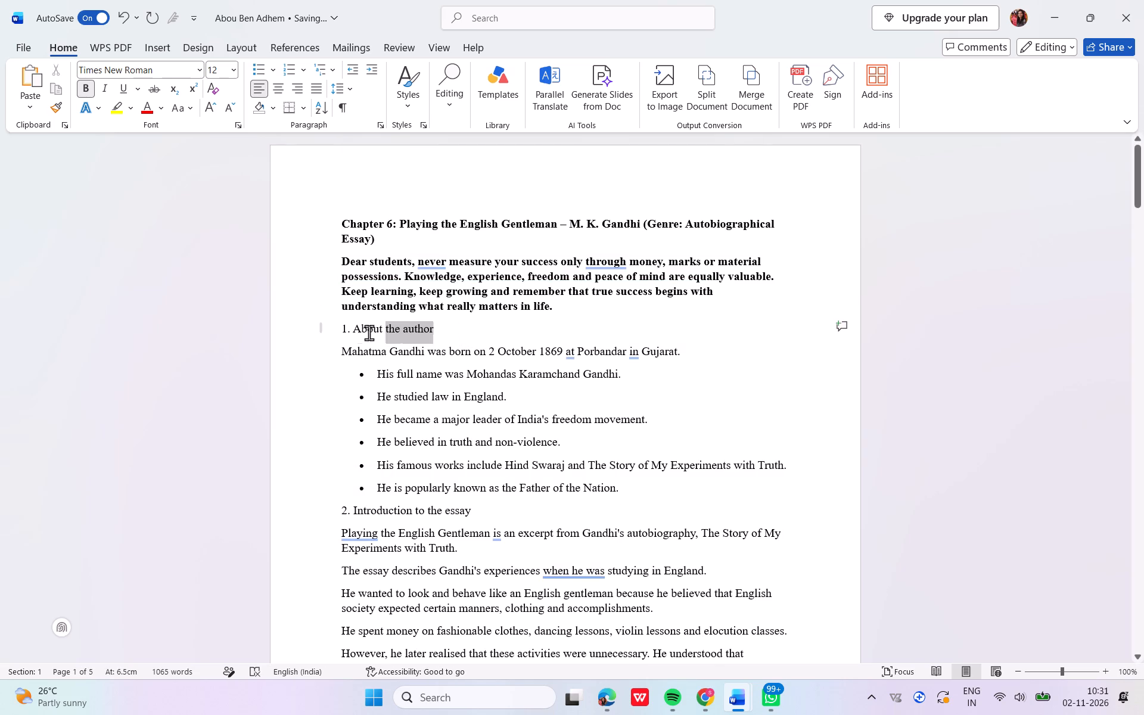
pyautogui.moveTo(369, 332); pyautogui.dragTo(353, 329)
pyautogui.hotkey('ctrl', 'b')
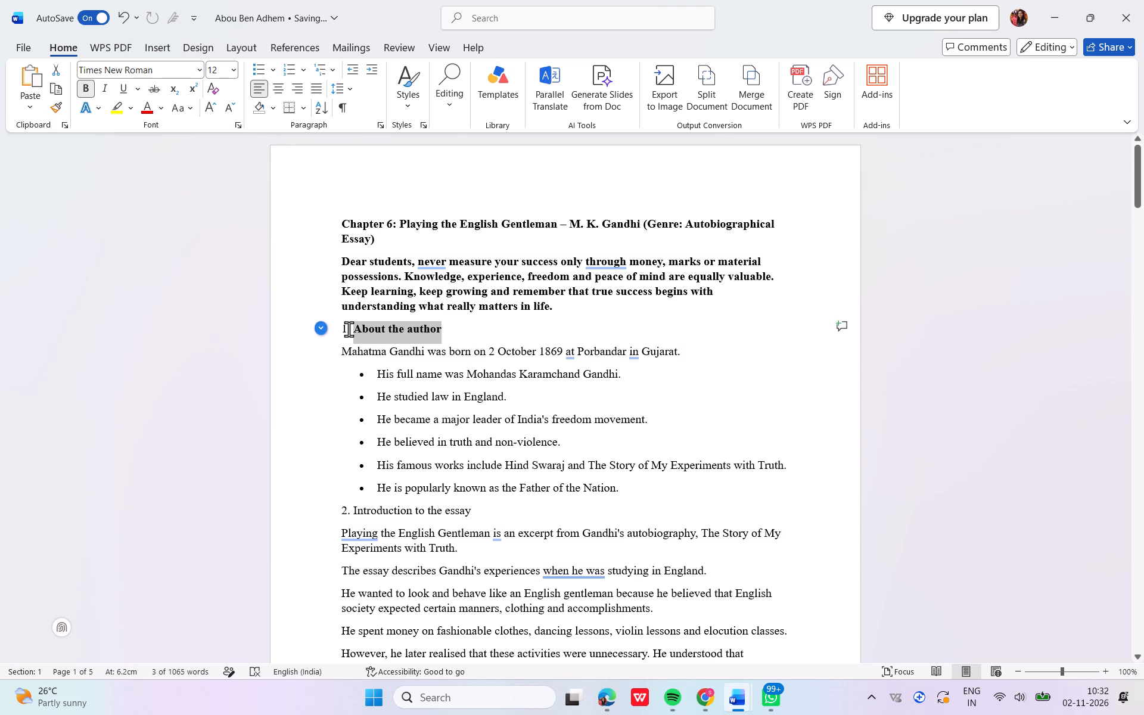
# Add the line "All the Best!!" on a new line directly below the "Dear students" message.
pyautogui.click(586, 303)
pyautogui.press('Return')
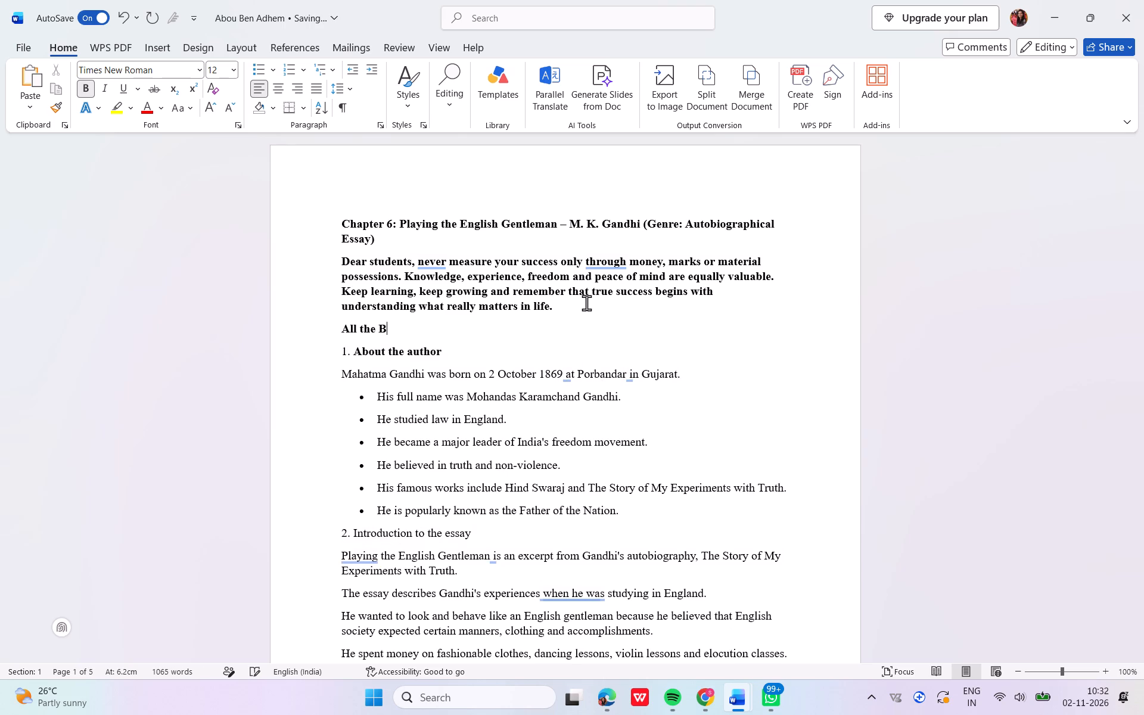
pyautogui.write('est')
pyautogui.write('!!')
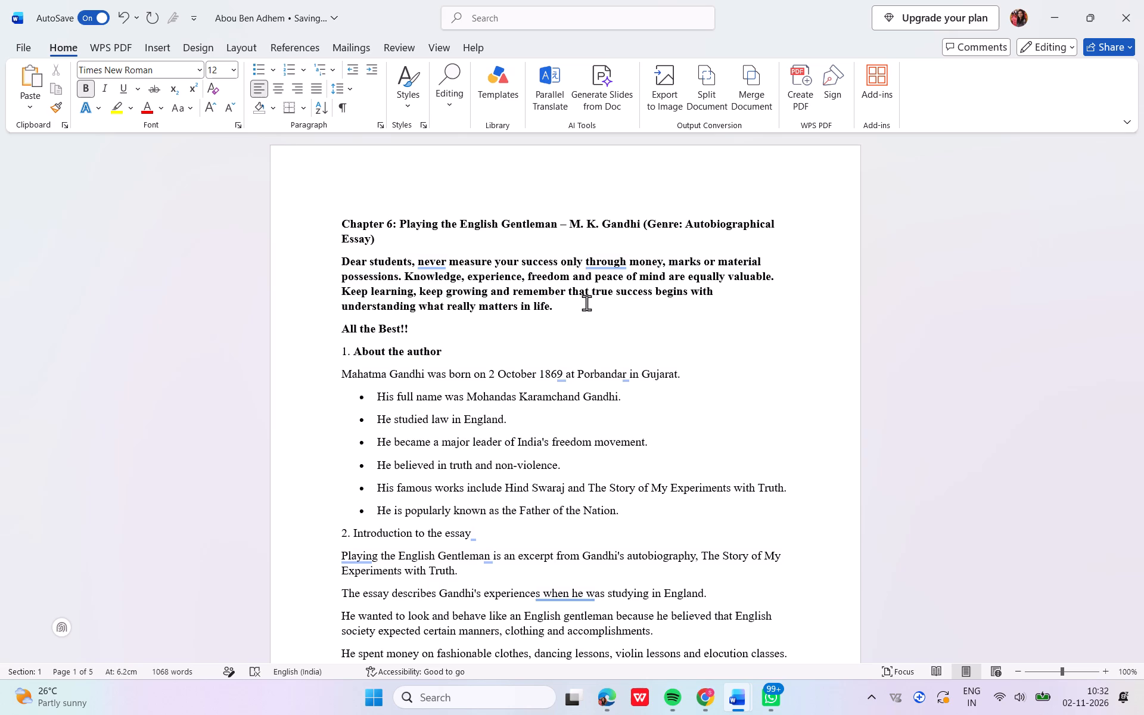
# Make the section headings "Introduction to the essay" and "3. Detailed explanation" bold.
pyautogui.moveTo(508, 529); pyautogui.dragTo(492, 527)
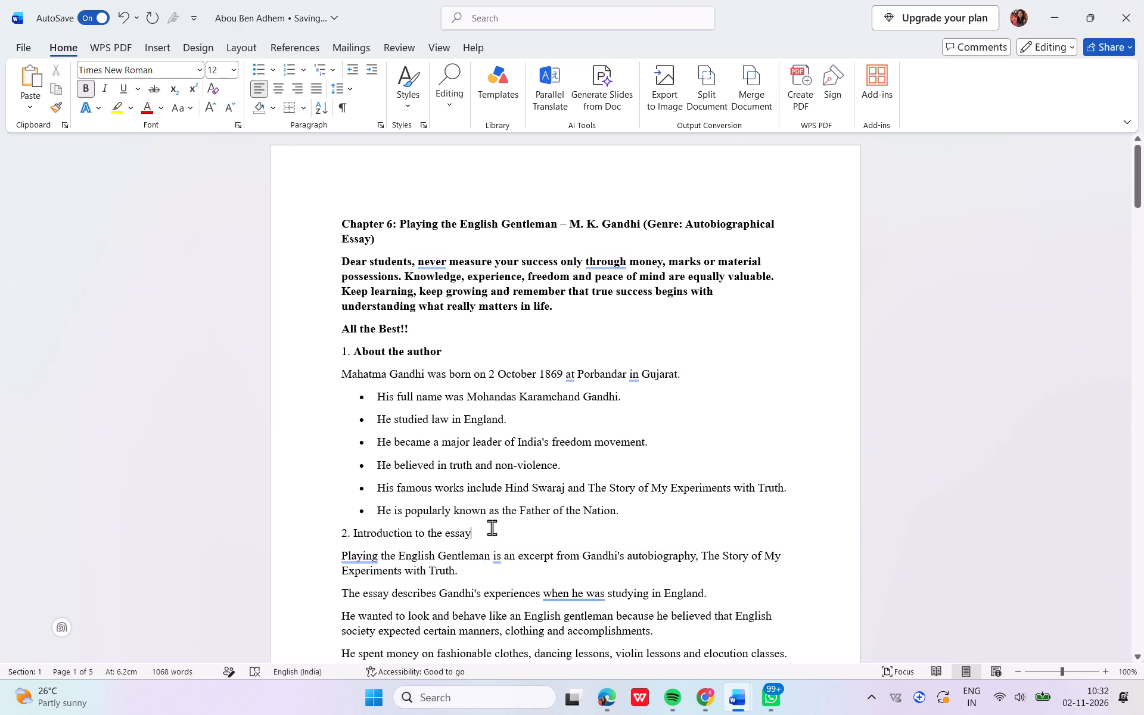
pyautogui.moveTo(492, 527); pyautogui.dragTo(348, 534)
pyautogui.hotkey('ctrl', 'b')
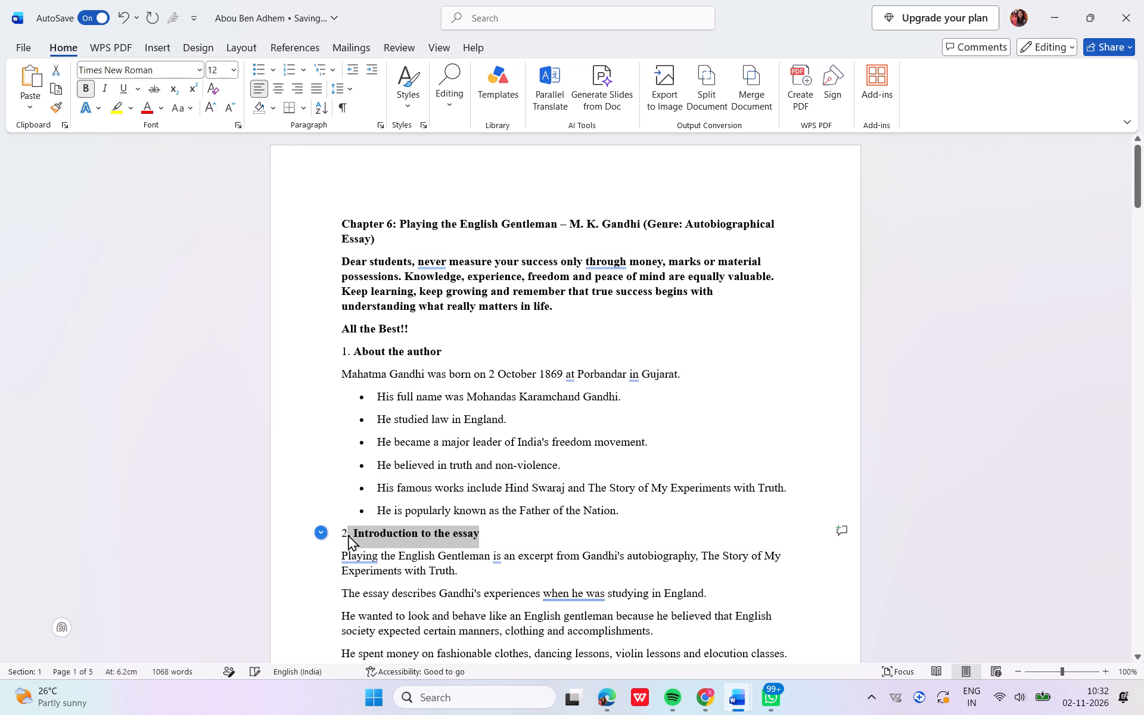
pyautogui.scroll(-1, 348, 534)
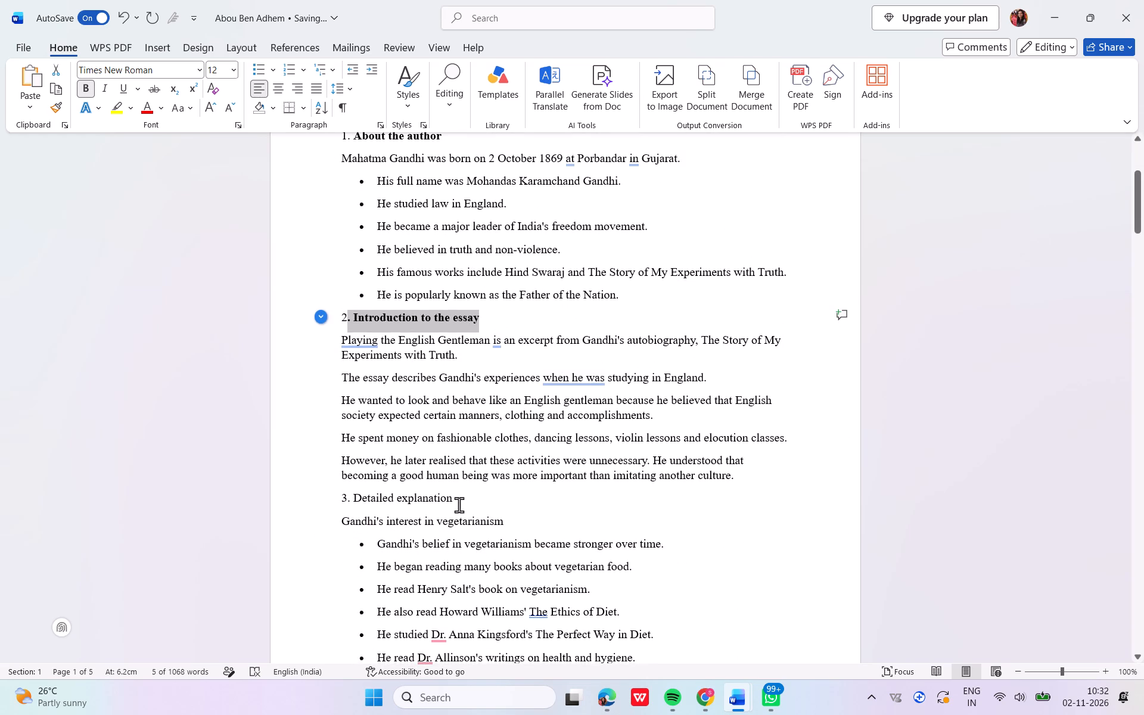
pyautogui.moveTo(459, 498); pyautogui.dragTo(344, 494)
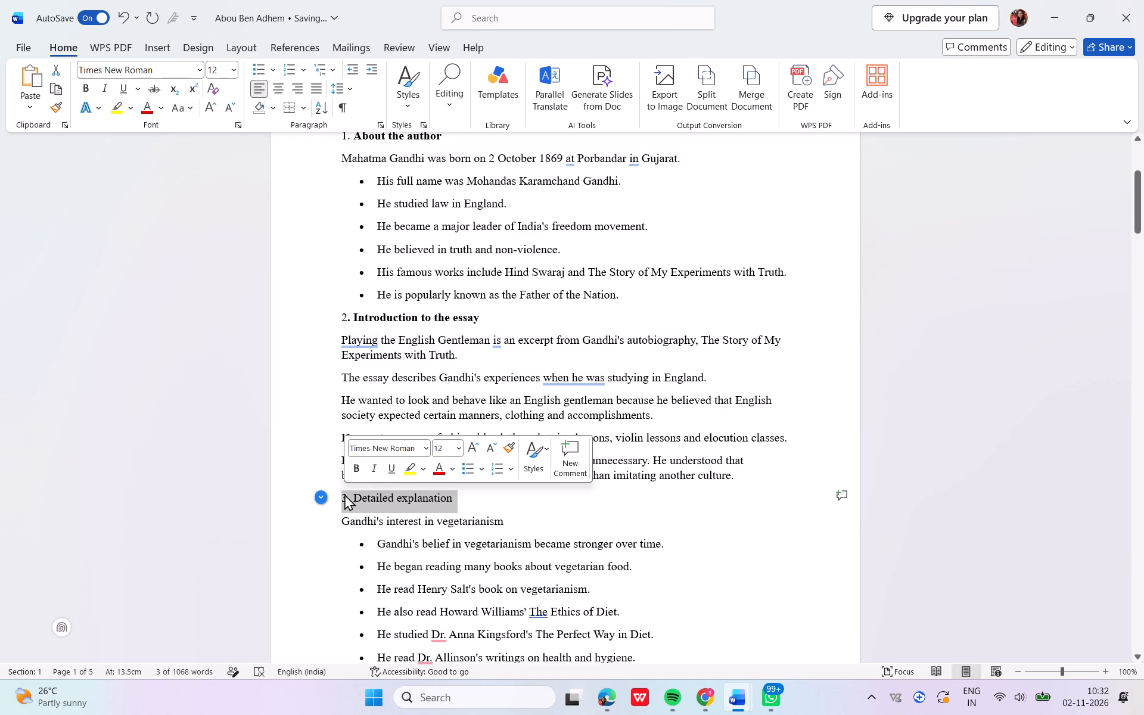
pyautogui.hotkey('ctrl', 'b')
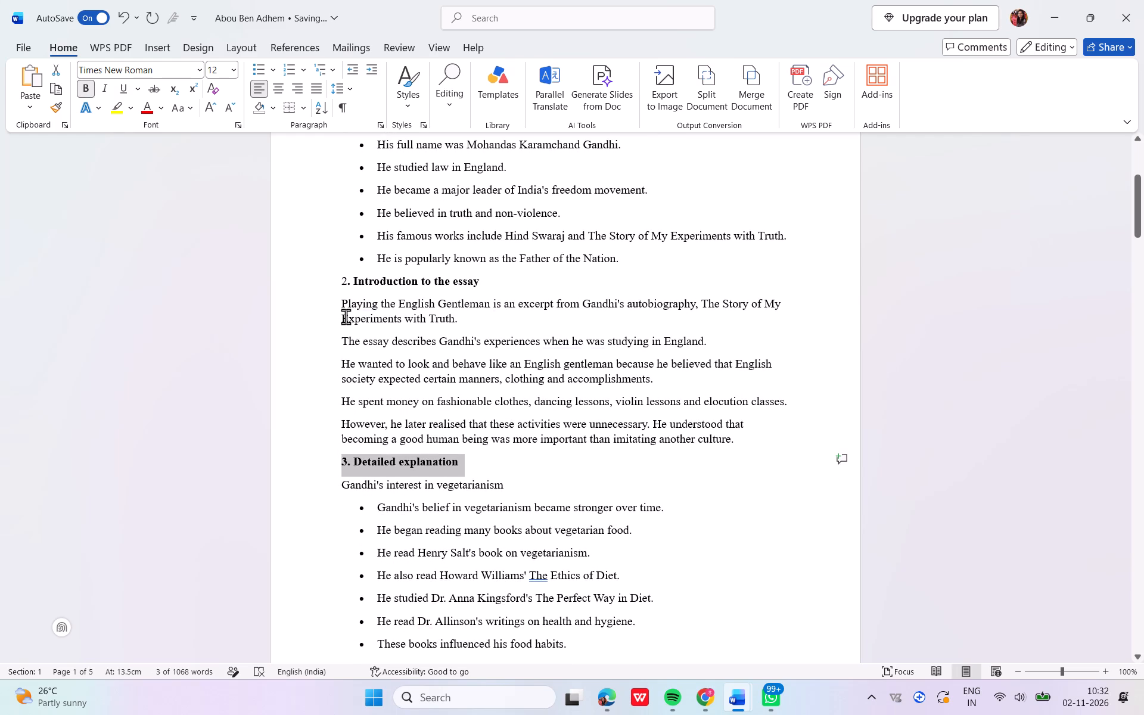
# Make the numbers "2." and "1." bold in the "Introduction to the essay" and "About the author" headings.
pyautogui.click(353, 278)
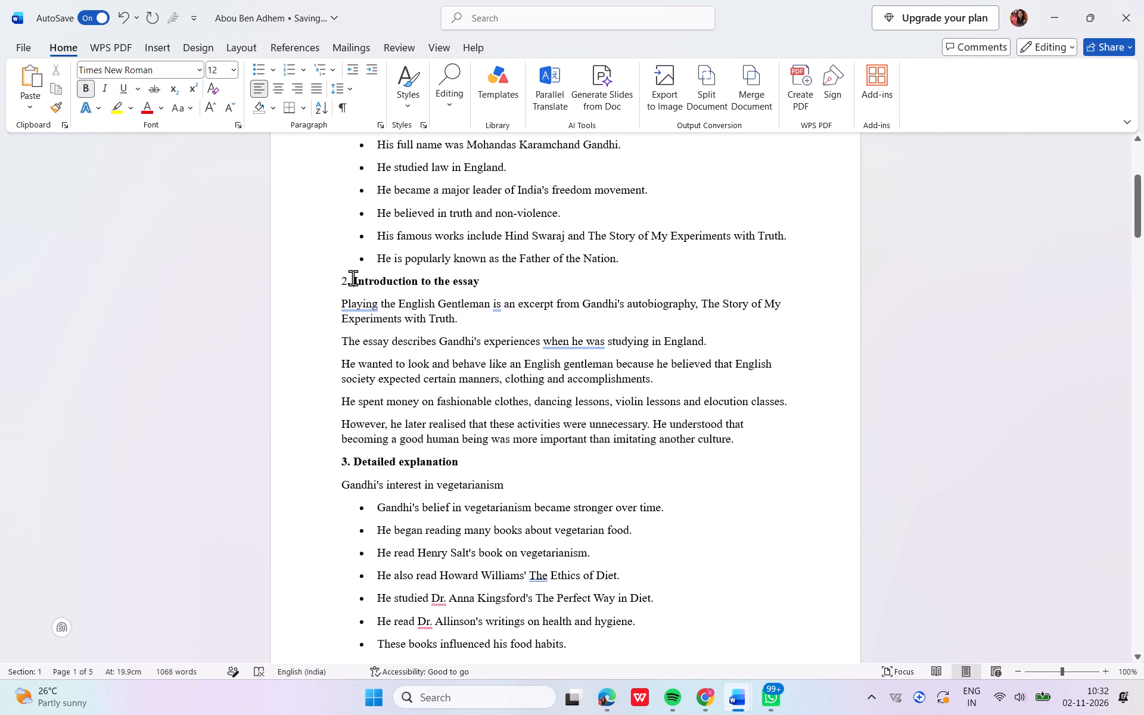
pyautogui.hotkey('shift', 'Left')
pyautogui.hotkey('shift', 'Left')
pyautogui.hotkey('shift', 'Left')
pyautogui.hotkey('shift', 'Left')
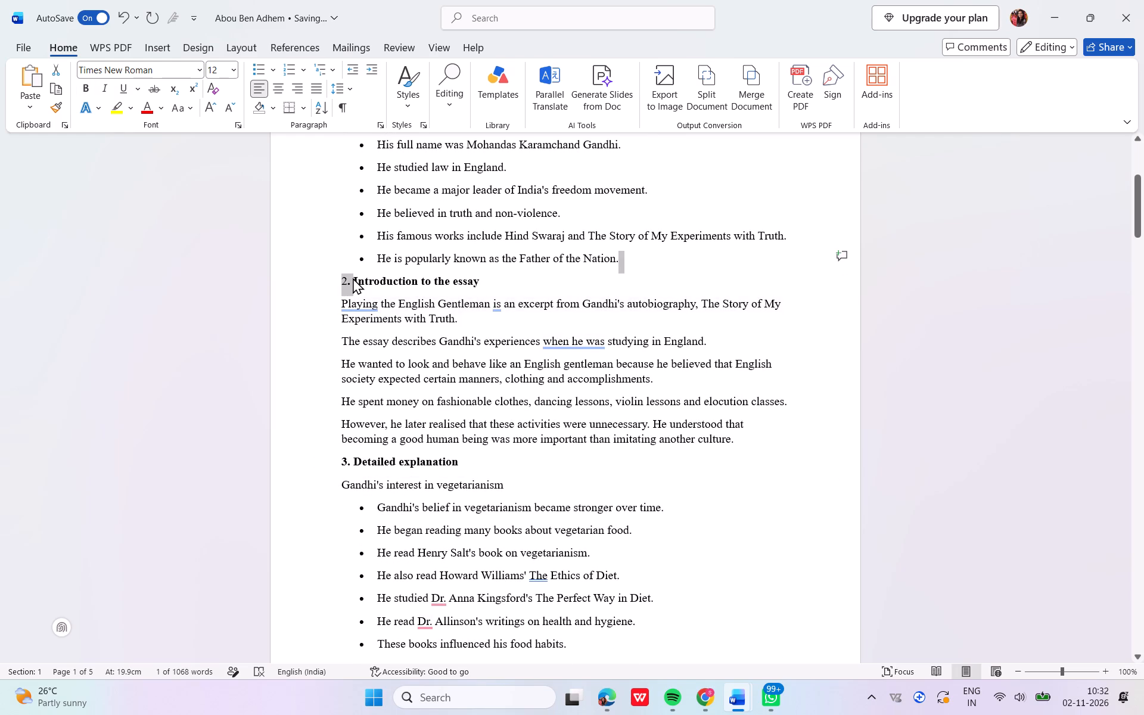
pyautogui.hotkey('ctrl', 'b')
pyautogui.scroll(1, 353, 278)
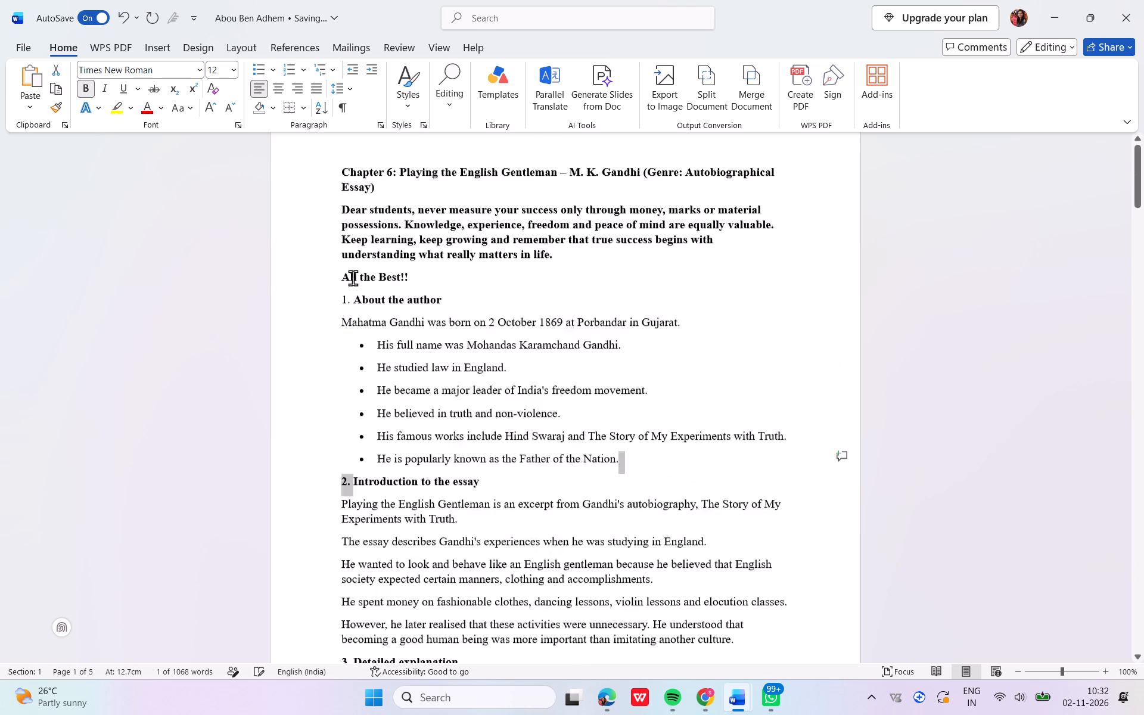
pyautogui.scroll(1, 353, 278)
pyautogui.click(350, 353)
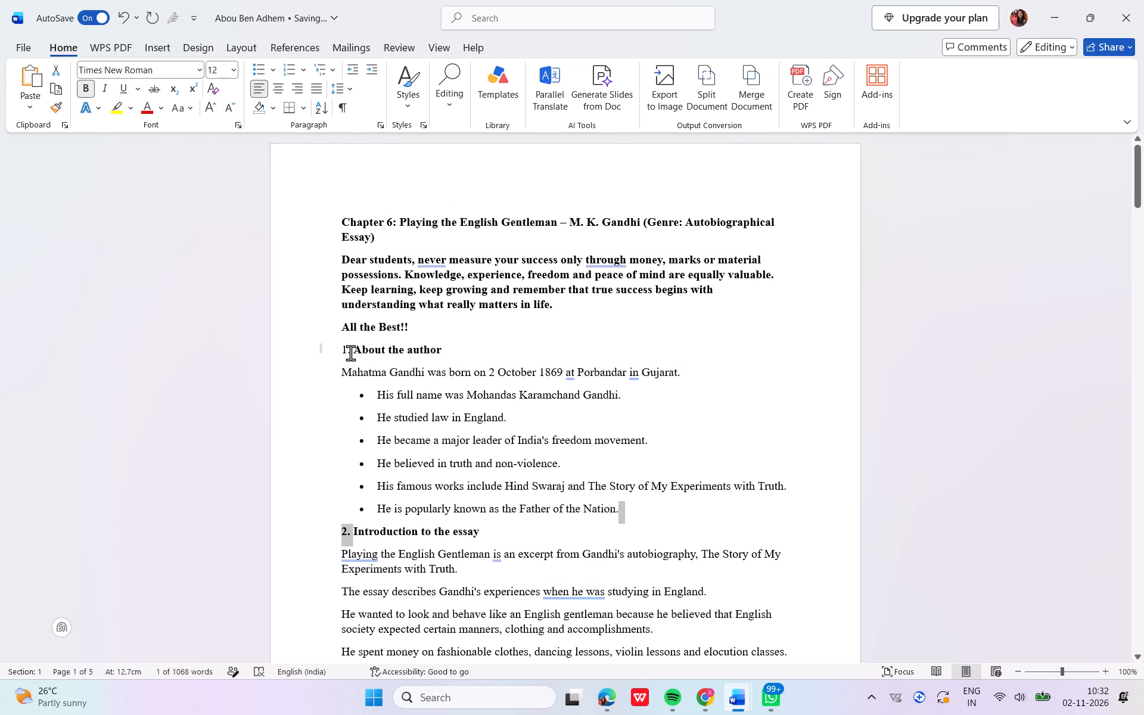
pyautogui.hotkey('shift', 'Left')
pyautogui.hotkey('shift', 'Left')
pyautogui.hotkey('shift', 'Left')
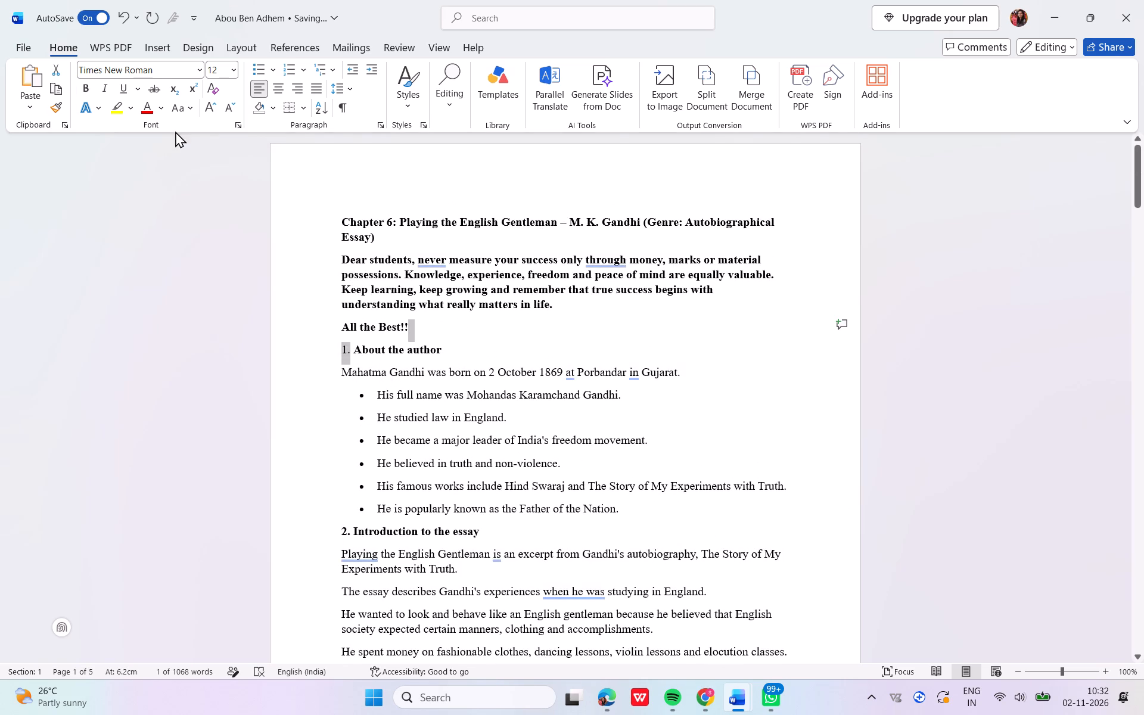
pyautogui.click(86, 82)
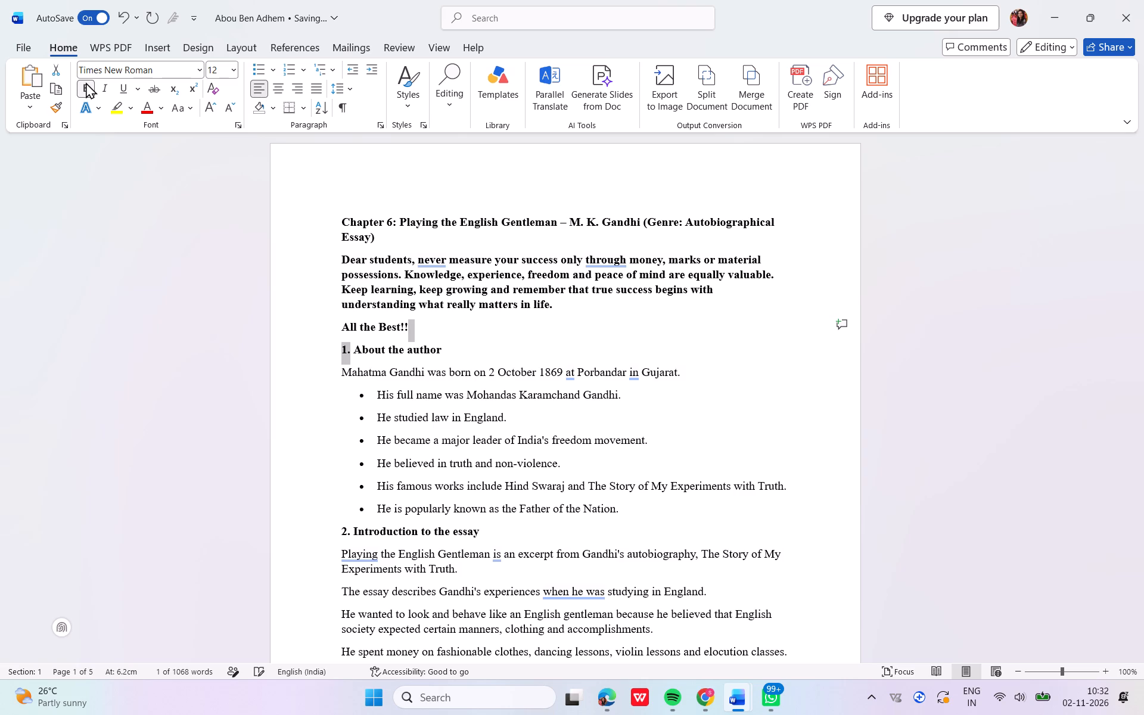
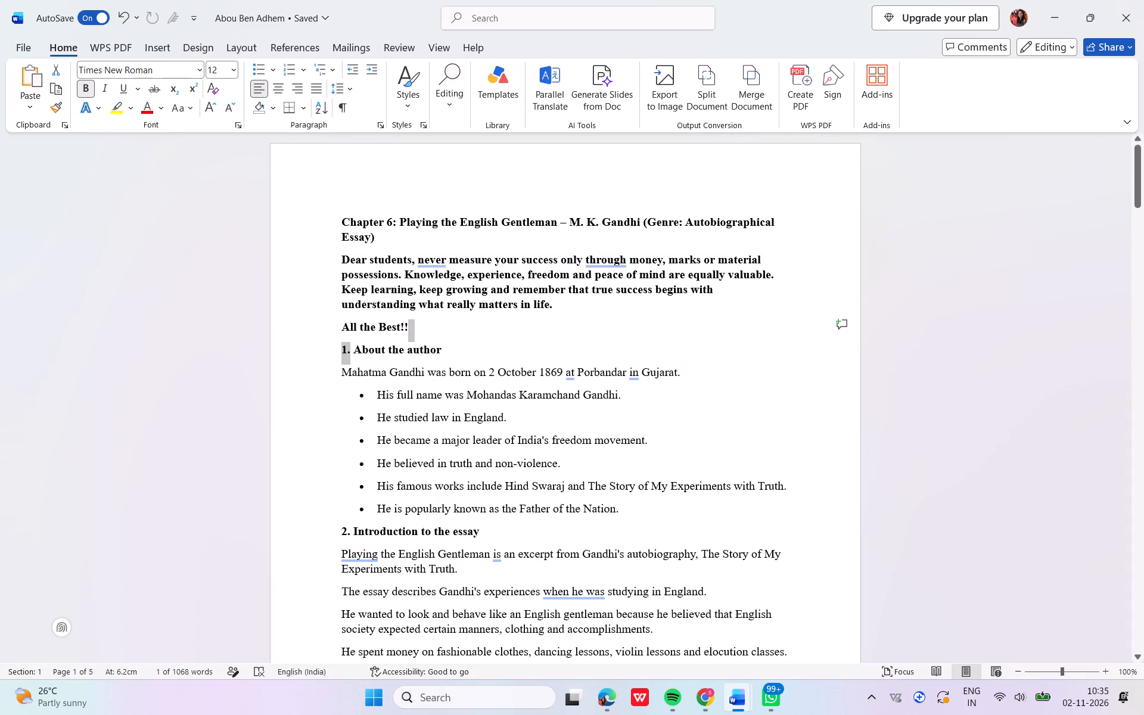
# Delete the heading line "3. Detailed explanation" above "Gandhi's interest in vegetarianism".
pyautogui.click(465, 332)
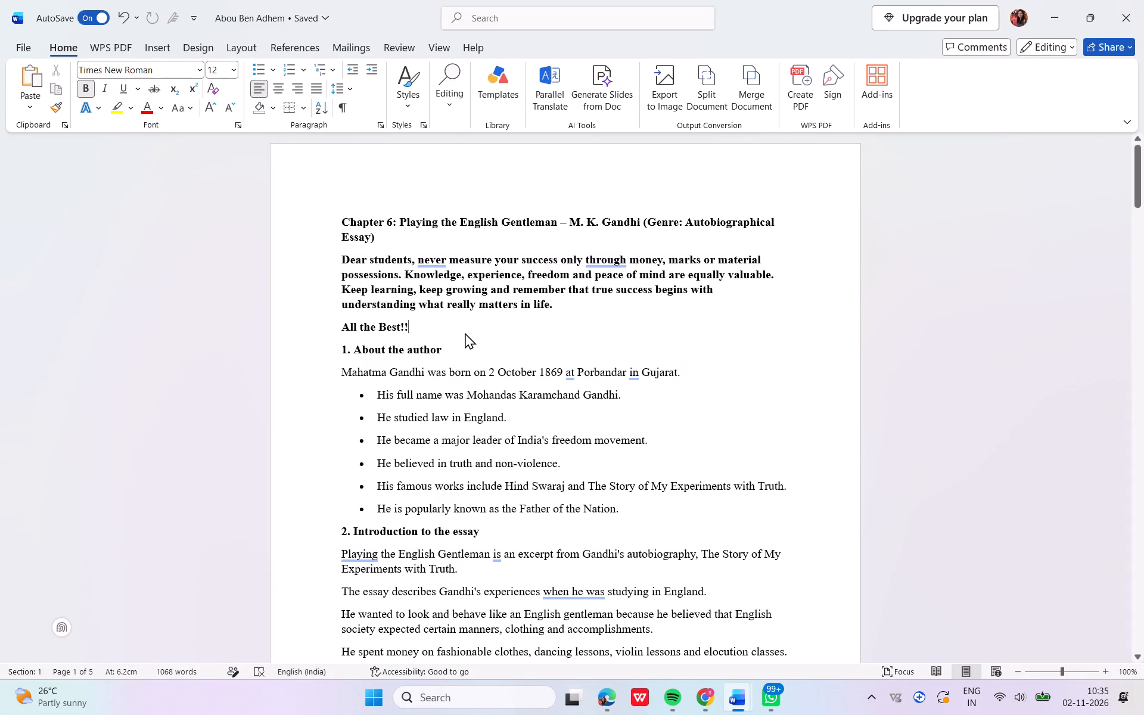
pyautogui.scroll(-3, 492, 531)
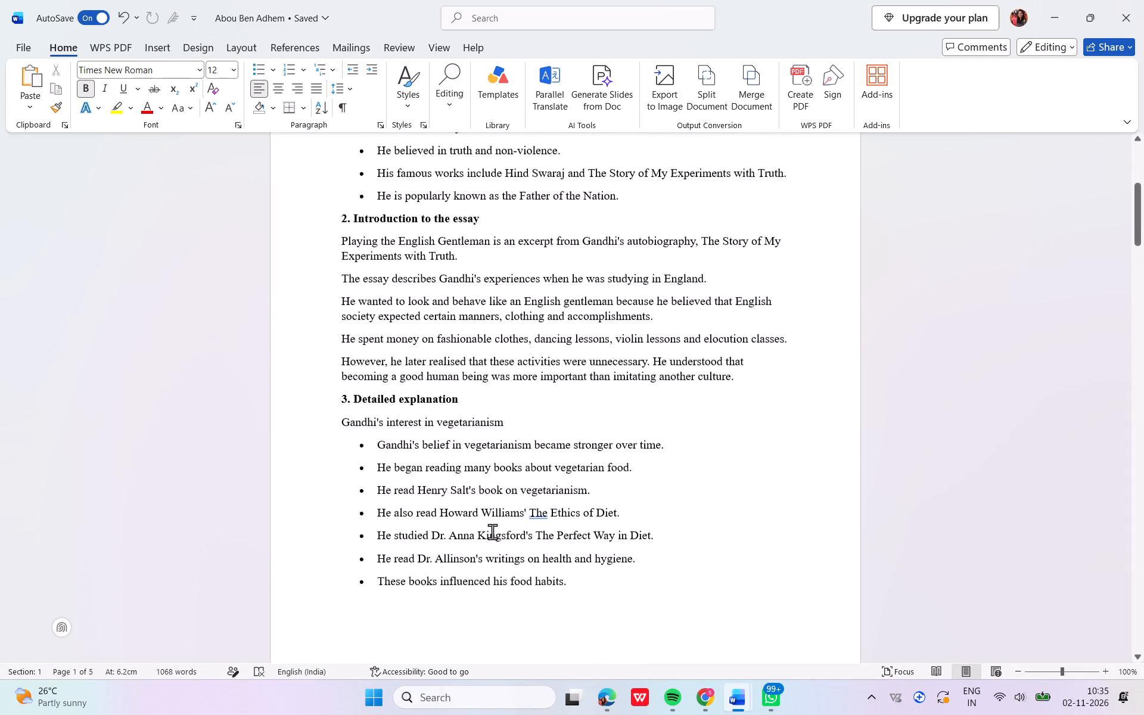
pyautogui.scroll(-3, 492, 531)
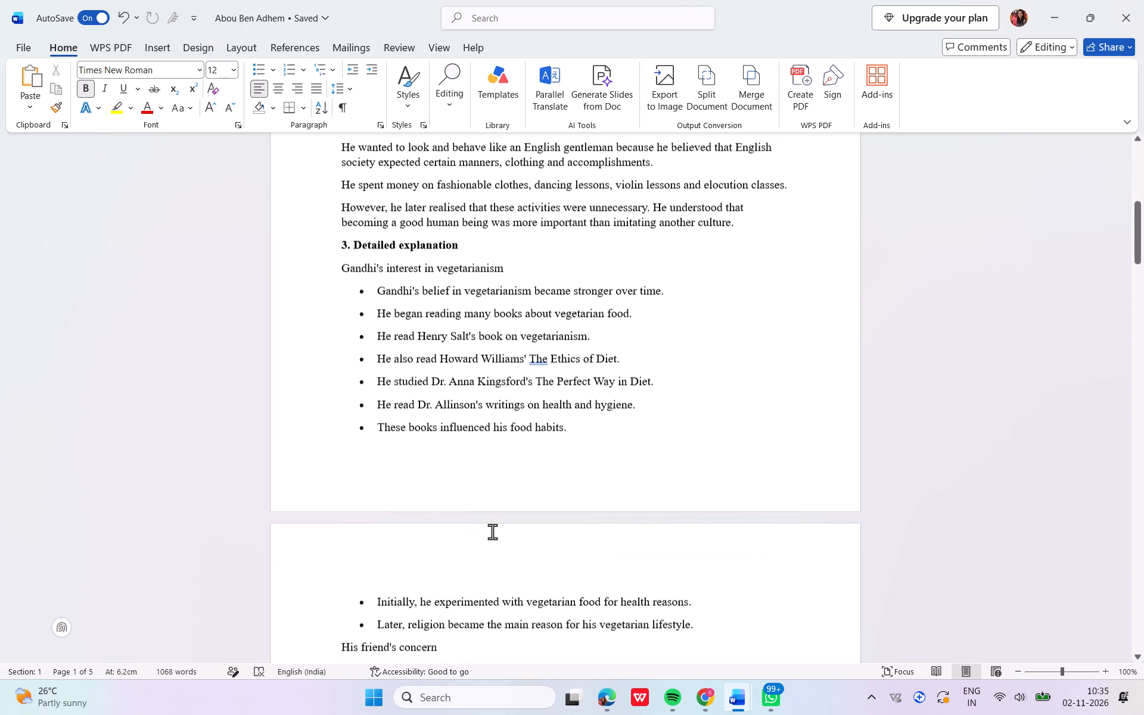
pyautogui.scroll(-1, 492, 531)
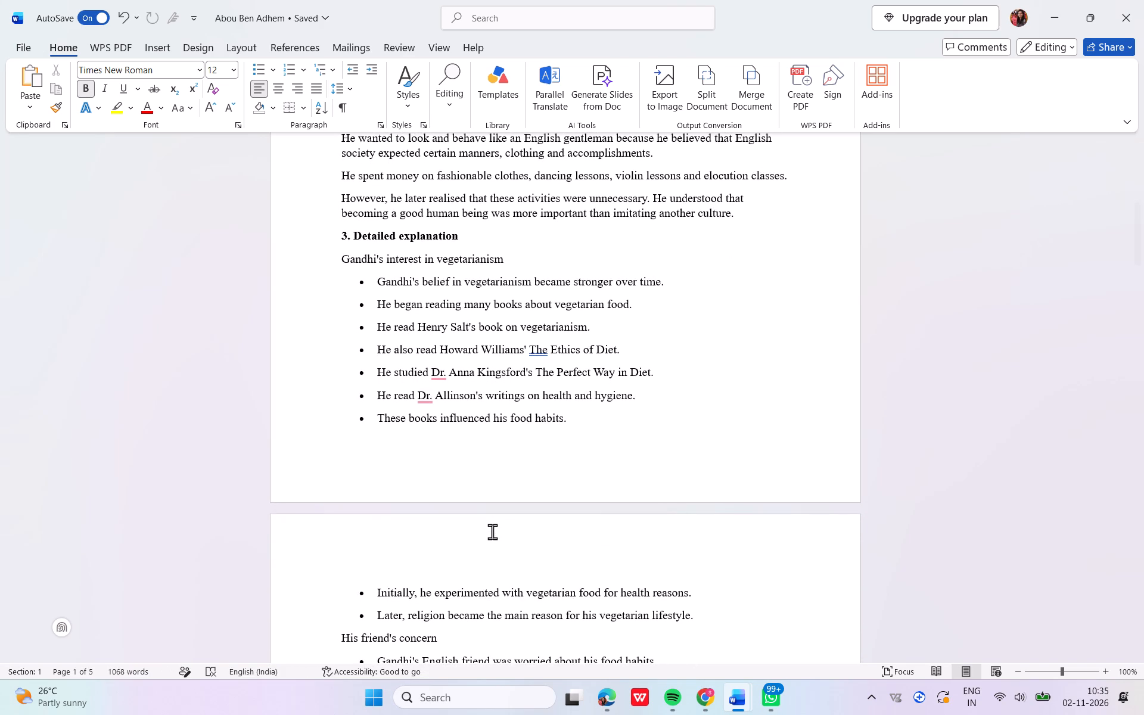
pyautogui.scroll(-3, 492, 531)
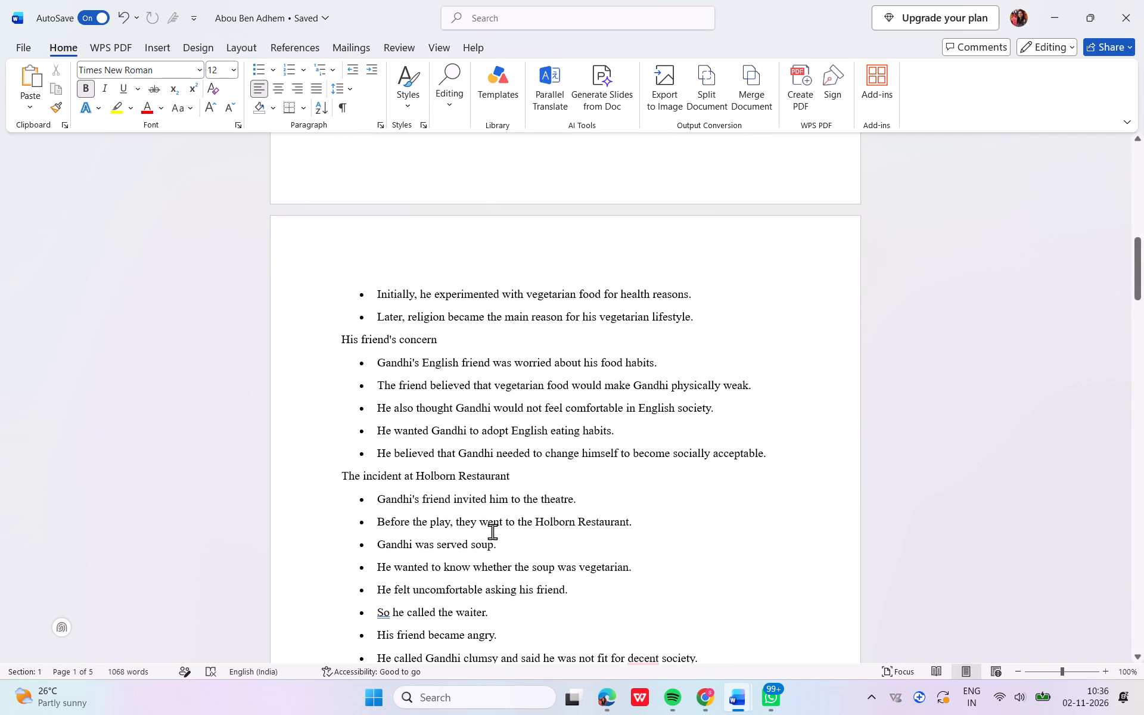
pyautogui.scroll(1, 469, 392)
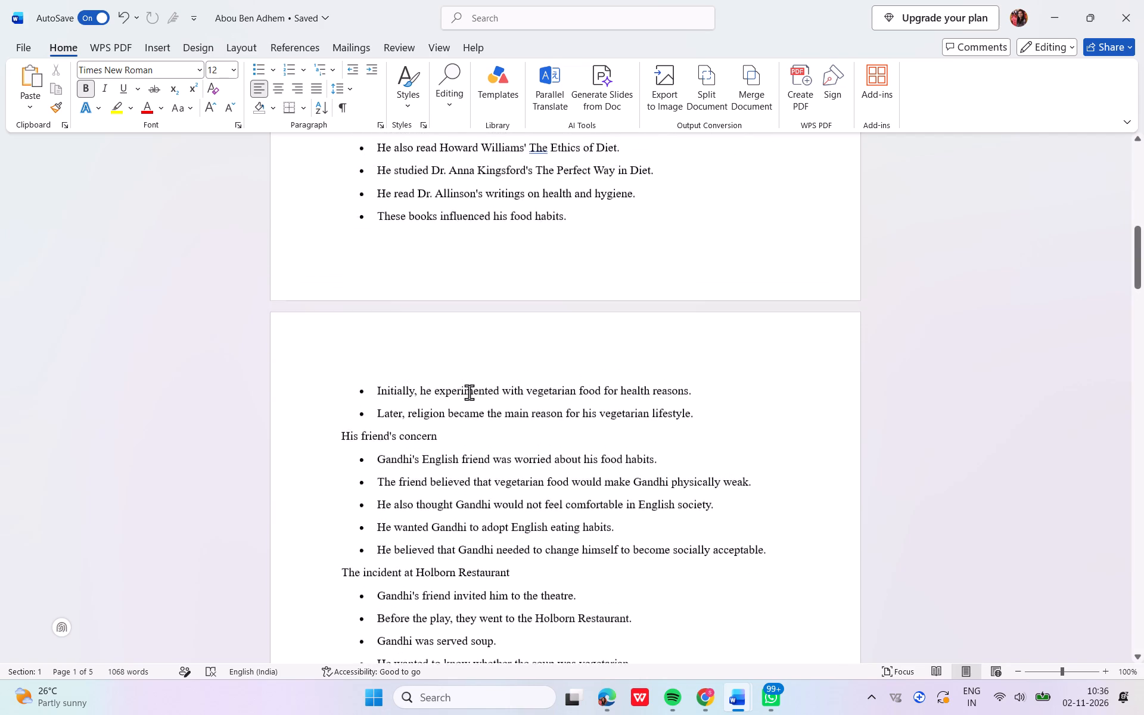
pyautogui.scroll(1, 469, 392)
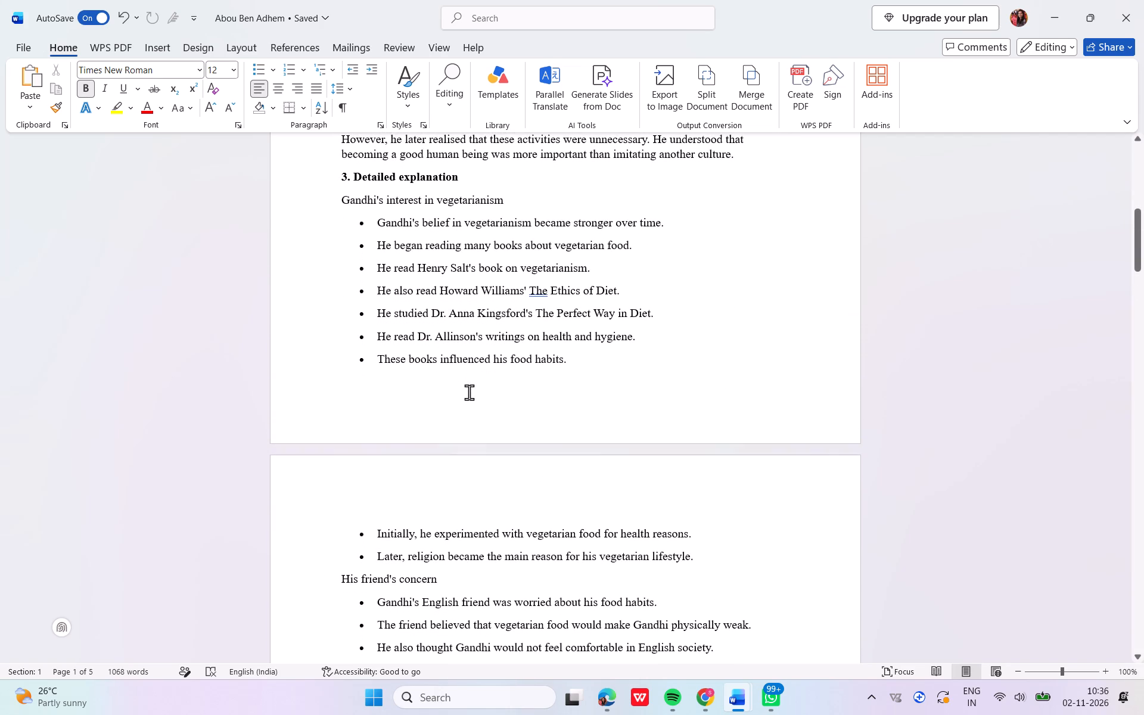
pyautogui.scroll(1, 469, 392)
pyautogui.moveTo(470, 175); pyautogui.dragTo(450, 173)
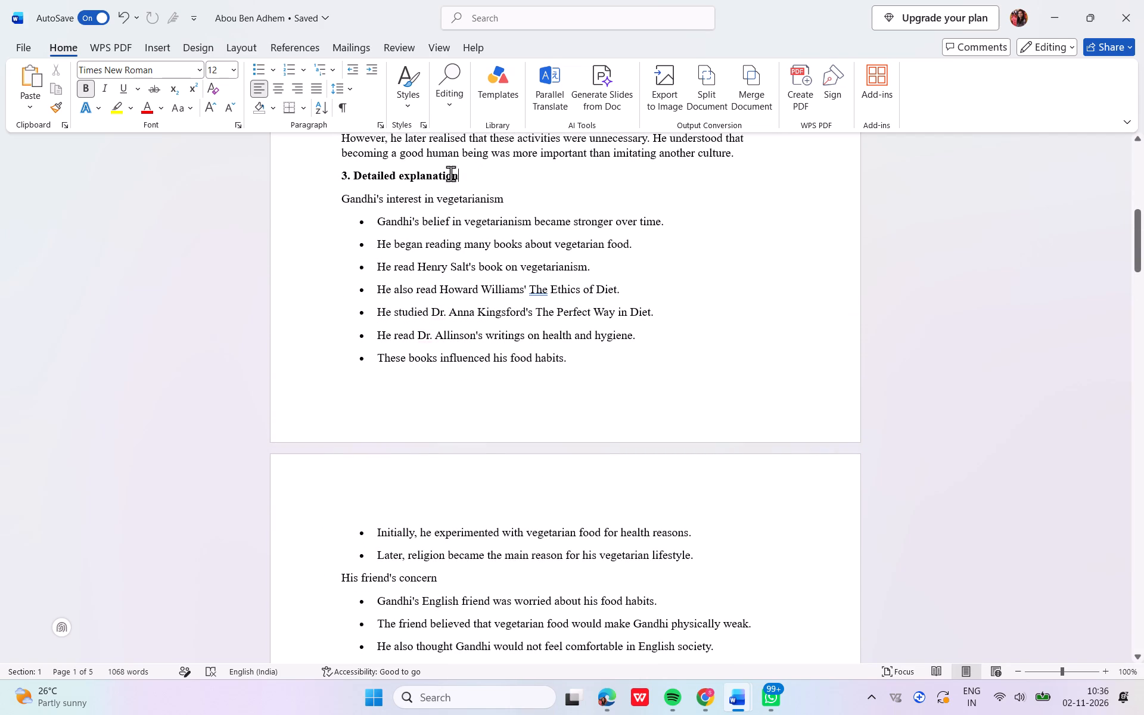
pyautogui.moveTo(450, 173); pyautogui.dragTo(306, 179)
pyautogui.press('BackSpace')
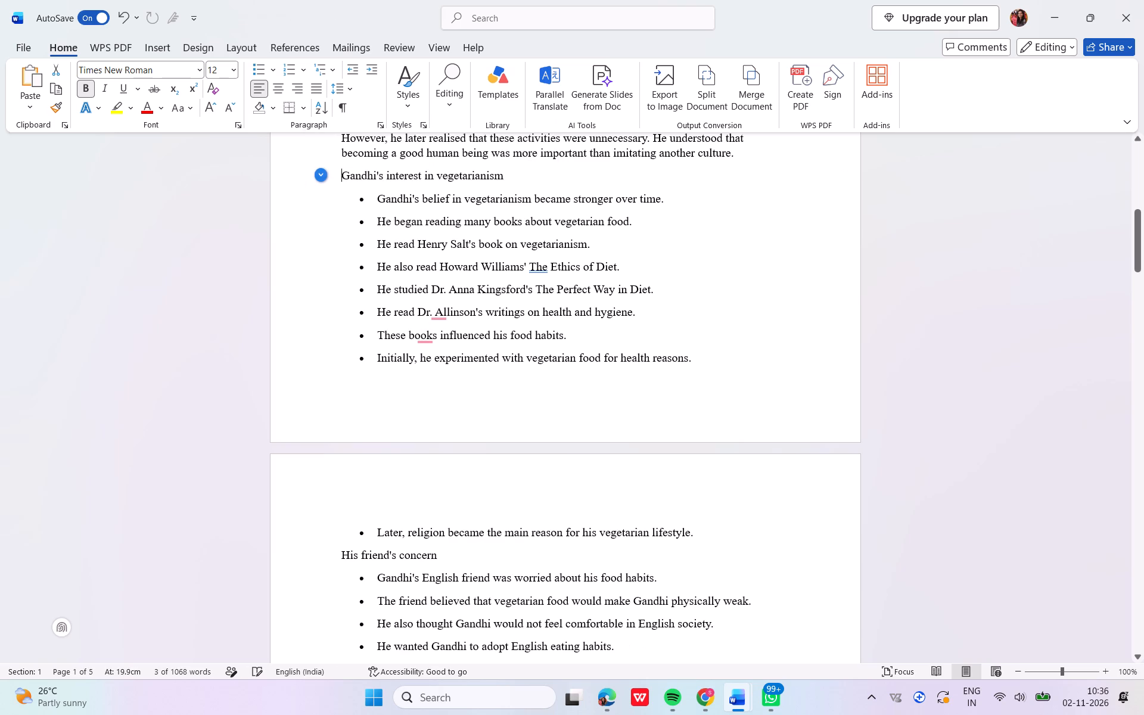
# Shorten the heading "2. Introduction to the essay" to "2. Introduction".
pyautogui.scroll(3, 306, 179)
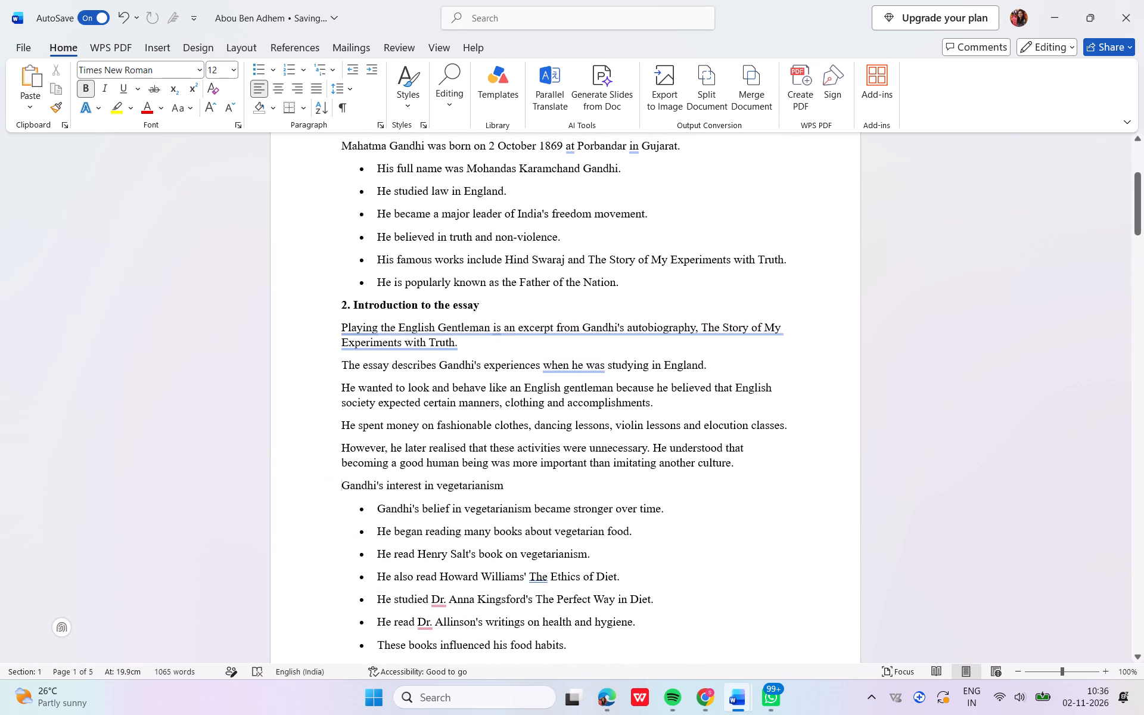
pyautogui.click(487, 308)
pyautogui.press('BackSpace')
pyautogui.press('BackSpace')
pyautogui.press('BackSpace')
pyautogui.press('BackSpace')
pyautogui.press('BackSpace')
pyautogui.press('BackSpace')
pyautogui.press('BackSpace')
pyautogui.press('BackSpace')
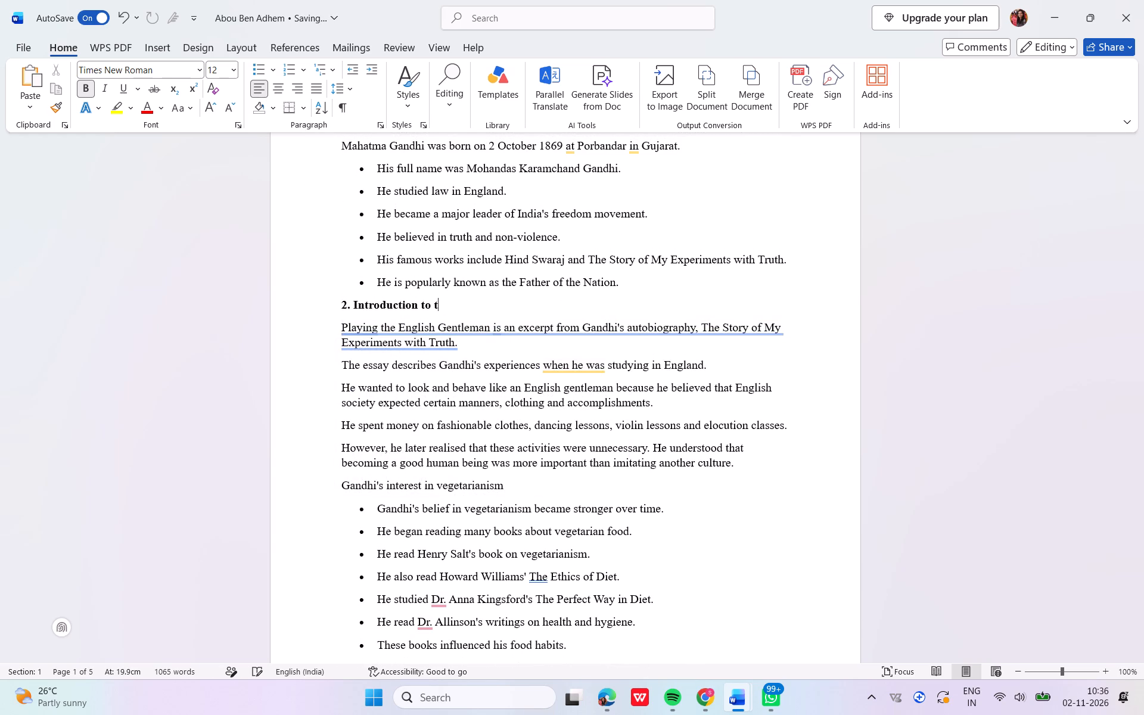
pyautogui.press('BackSpace')
pyautogui.press('BackSpace')
pyautogui.press('BackSpace')
pyautogui.press('BackSpace')
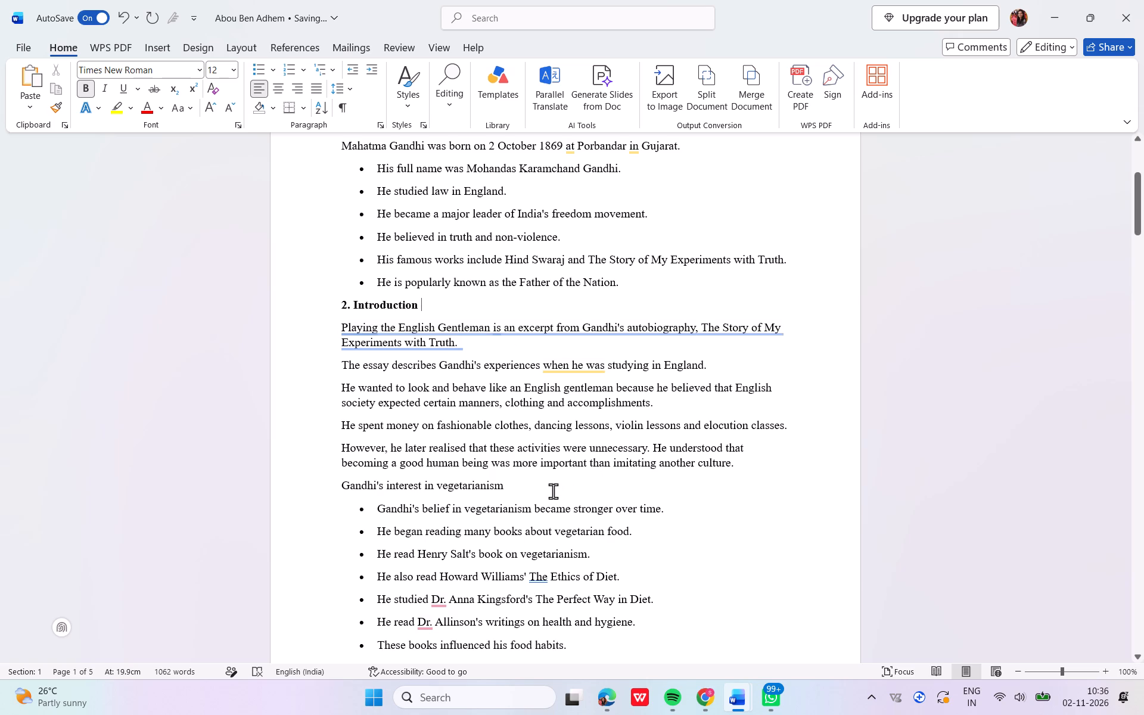
# Make the subheadings "Gandhi's interest in vegetarianism" and "His friend's concern" bold.
pyautogui.moveTo(549, 489); pyautogui.dragTo(349, 497)
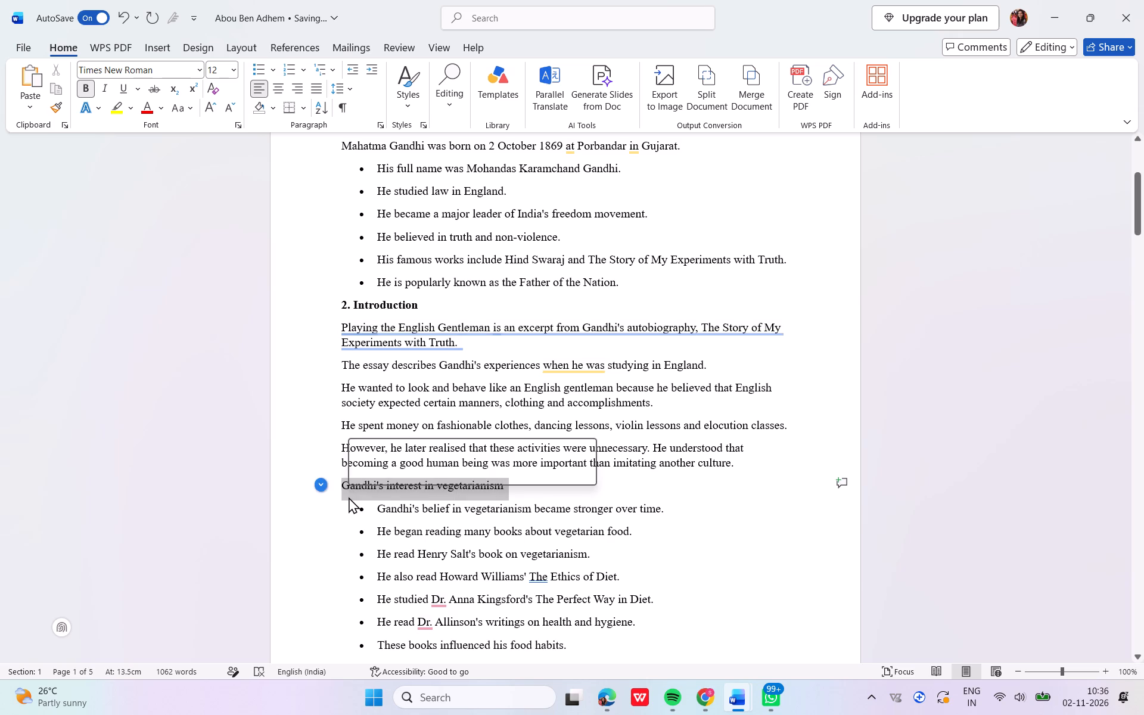
pyautogui.hotkey('ctrl', 'b')
pyautogui.scroll(-1, 349, 497)
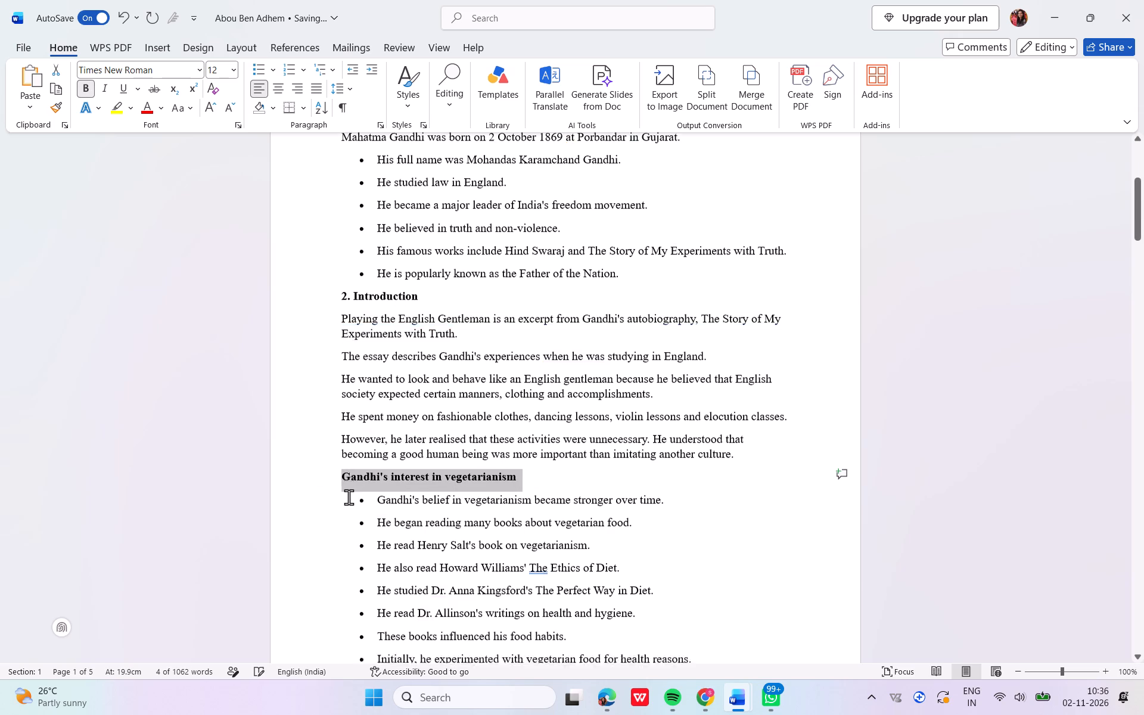
pyautogui.scroll(-2, 349, 497)
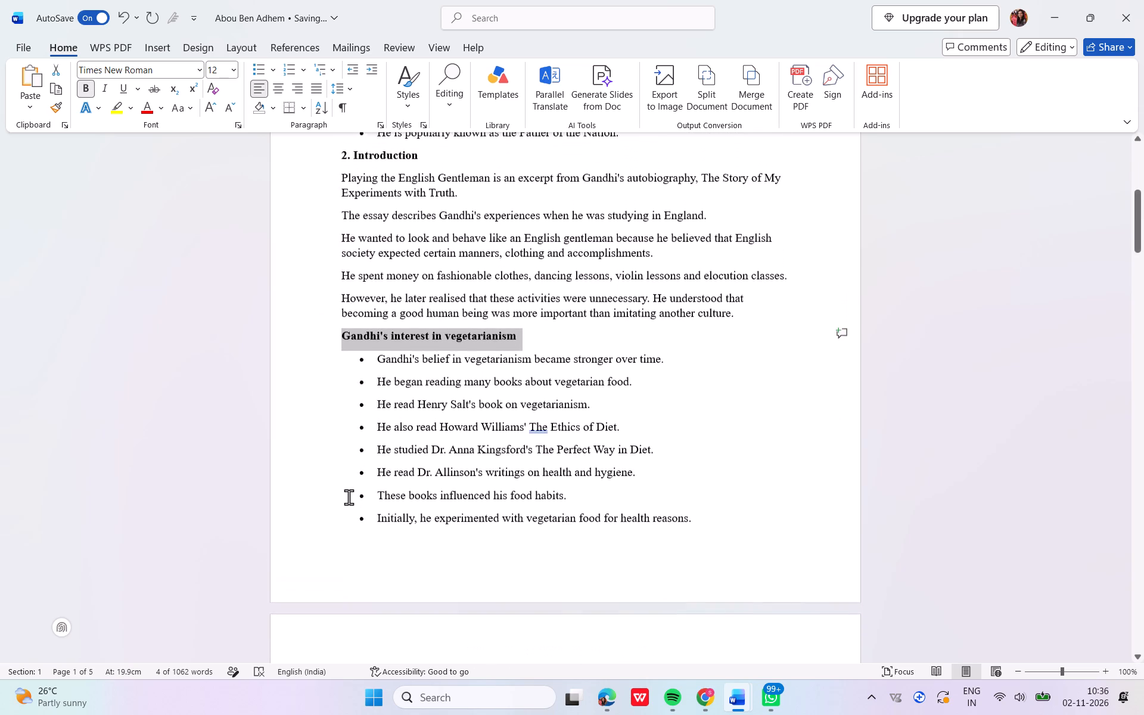
pyautogui.scroll(-2, 349, 497)
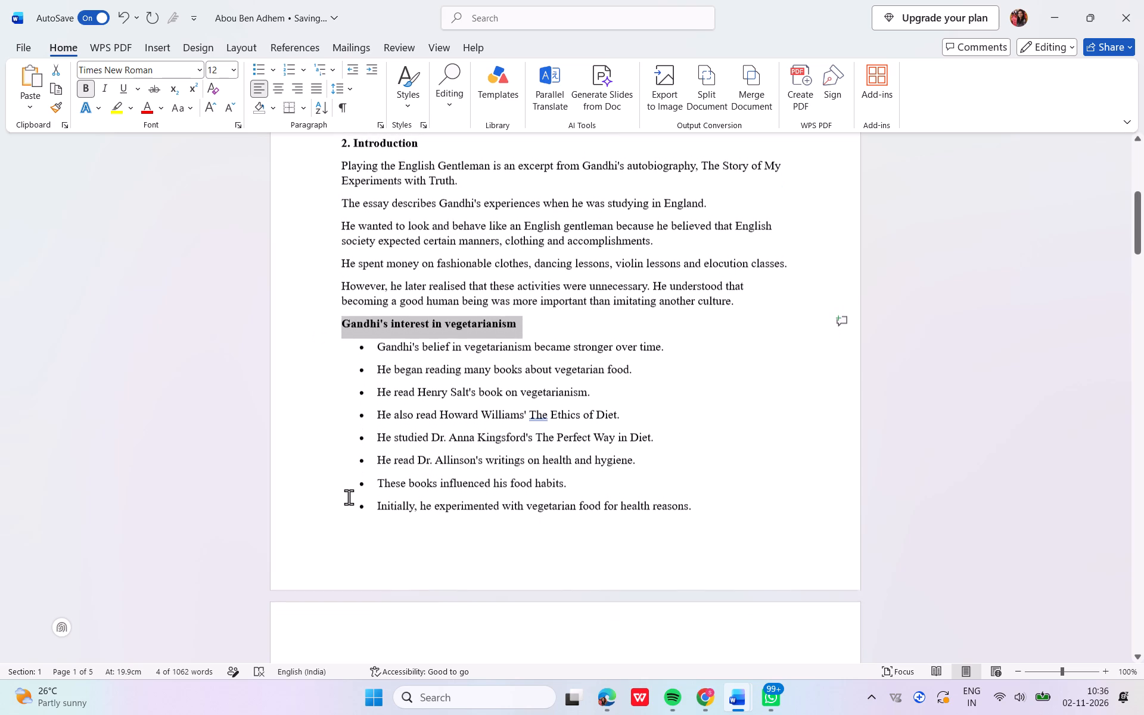
pyautogui.scroll(-1, 349, 497)
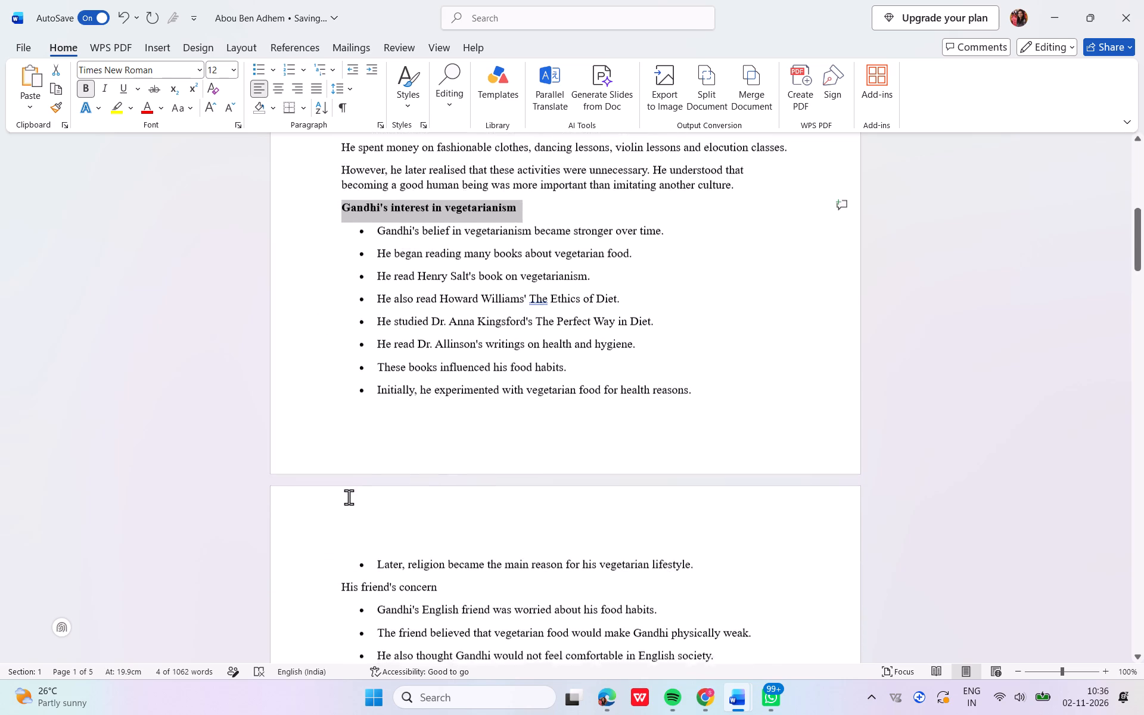
pyautogui.scroll(-1, 349, 497)
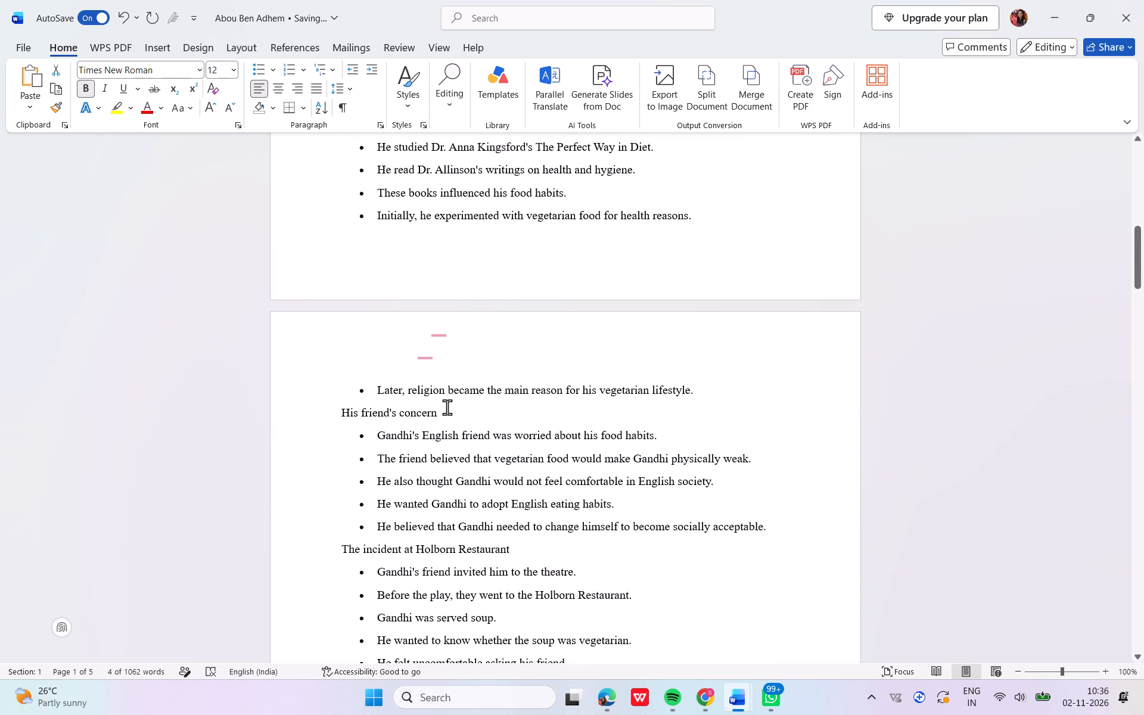
pyautogui.moveTo(449, 411); pyautogui.dragTo(341, 412)
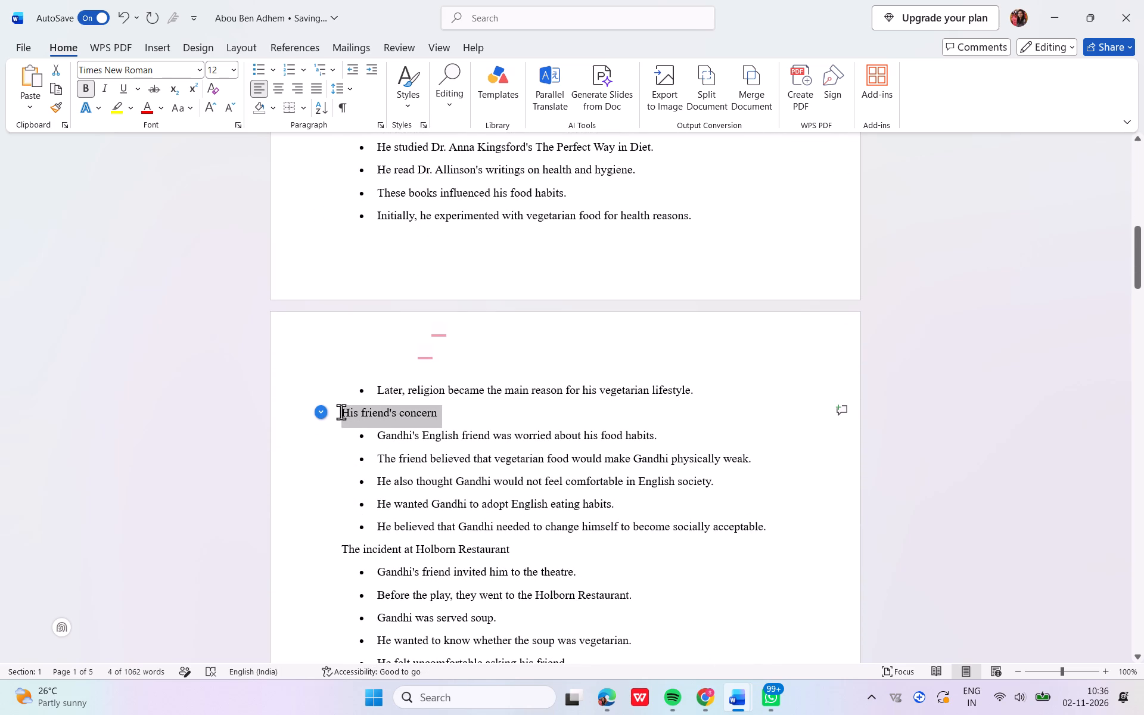
pyautogui.moveTo(341, 412); pyautogui.dragTo(341, 412)
pyautogui.hotkey('ctrl', 'b')
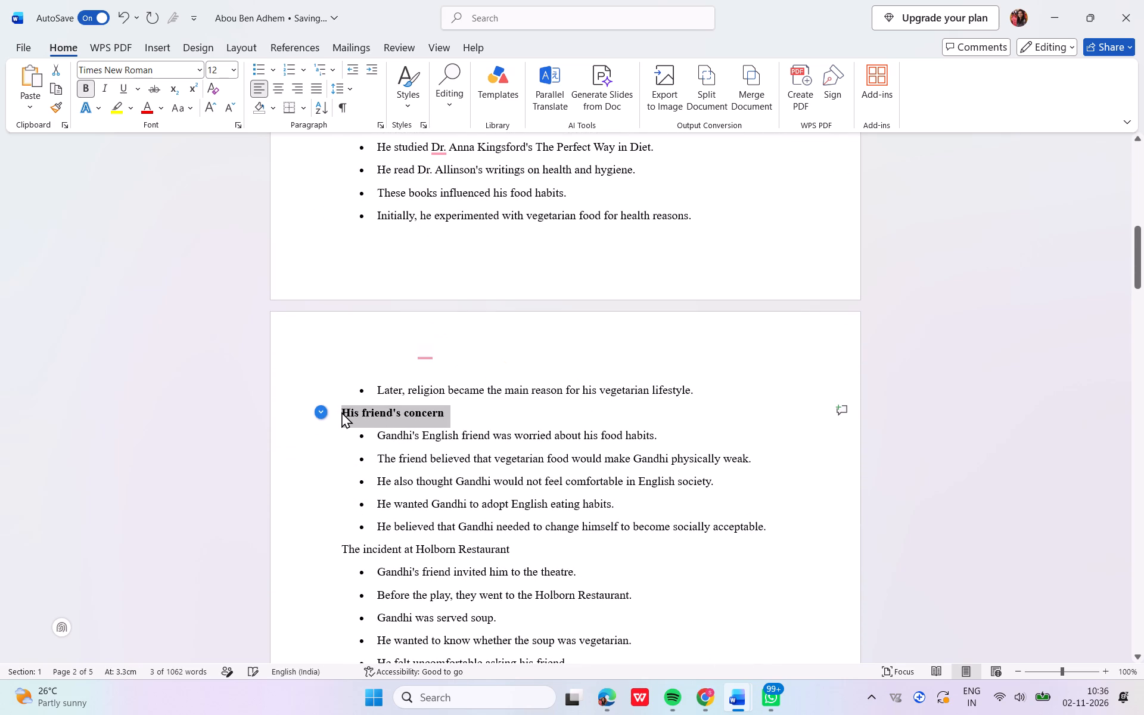
# Make the subheadings "The incident at Holborn Restaurant" and "Their friendship" bold.
pyautogui.scroll(-1, 341, 412)
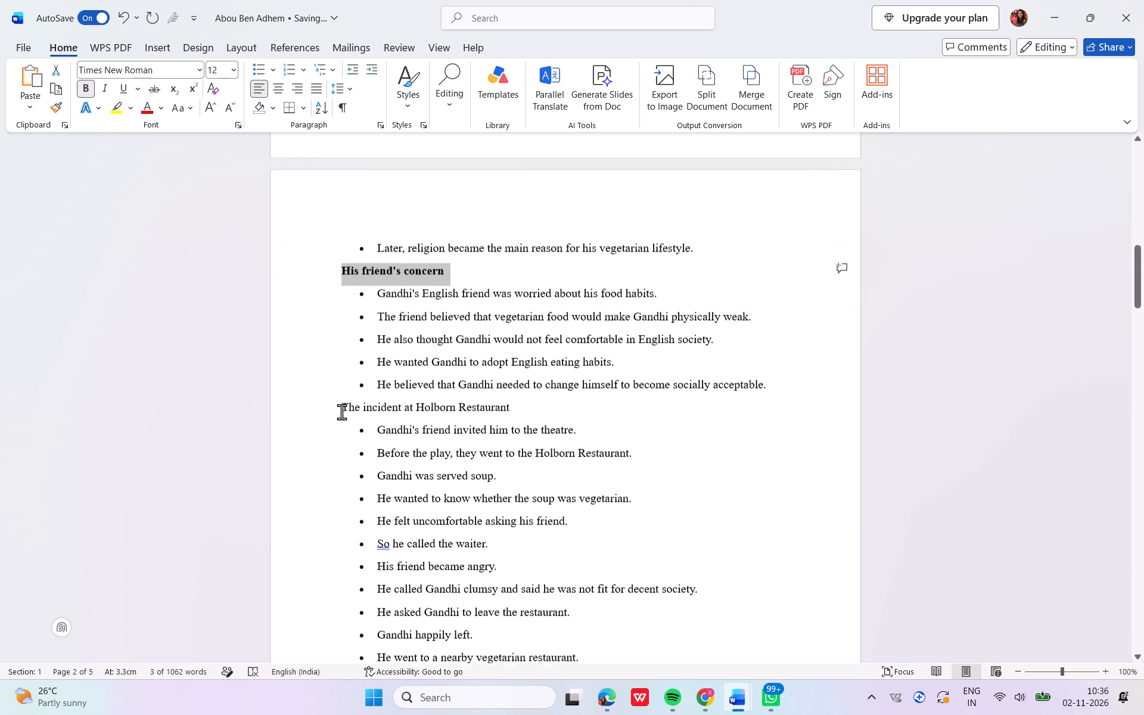
pyautogui.scroll(-1, 341, 412)
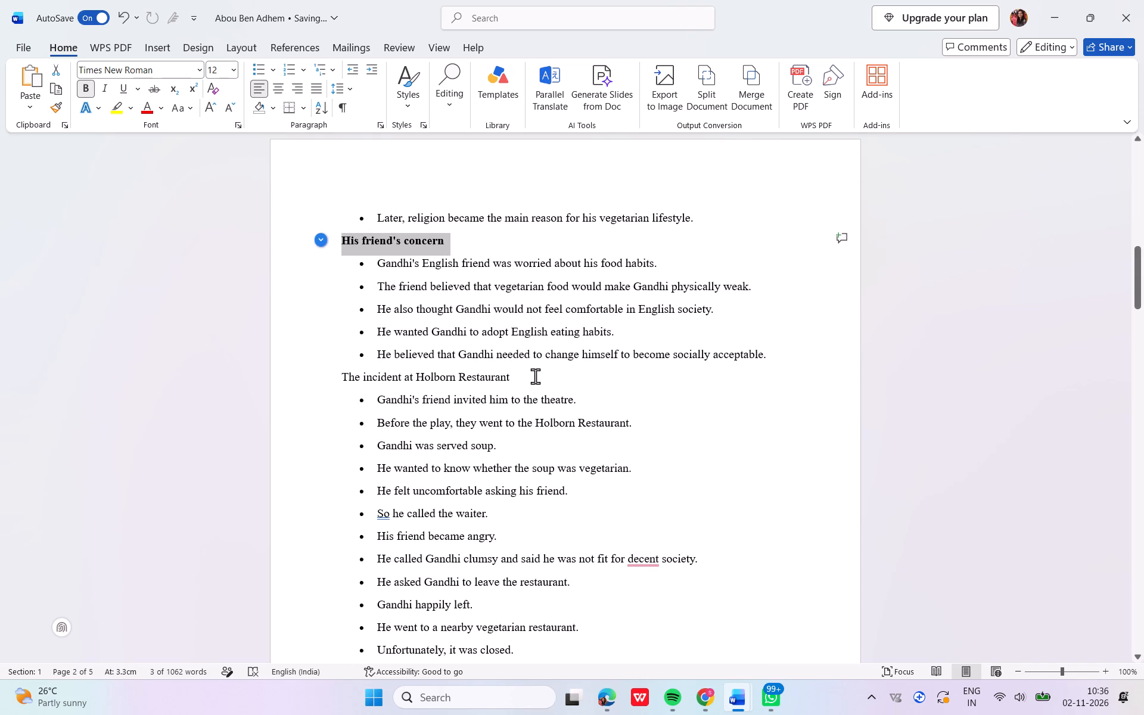
pyautogui.moveTo(535, 376); pyautogui.dragTo(345, 372)
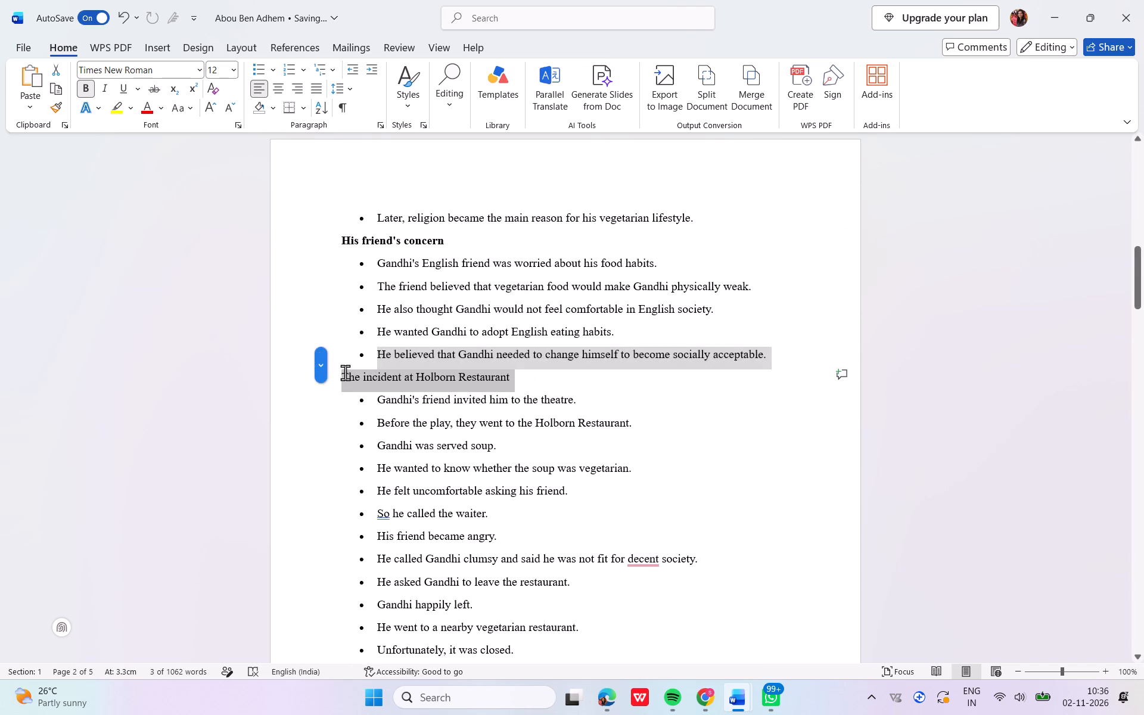
pyautogui.moveTo(345, 372); pyautogui.dragTo(344, 375)
pyautogui.hotkey('ctrl', 'b')
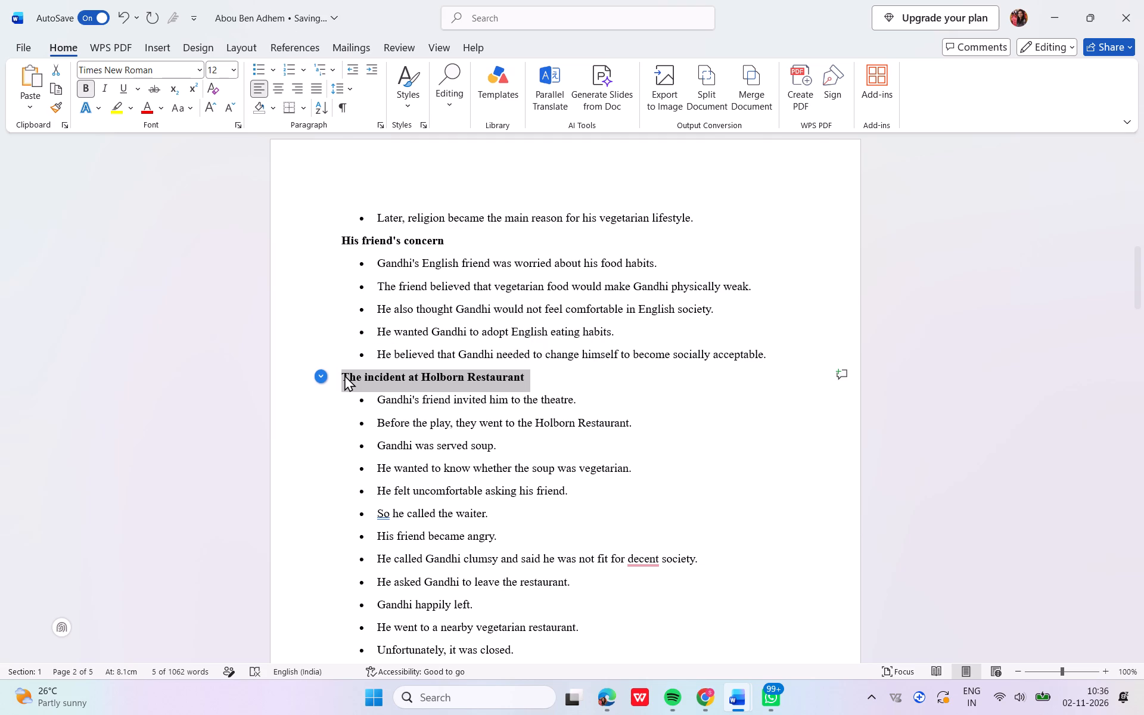
pyautogui.scroll(-4, 344, 375)
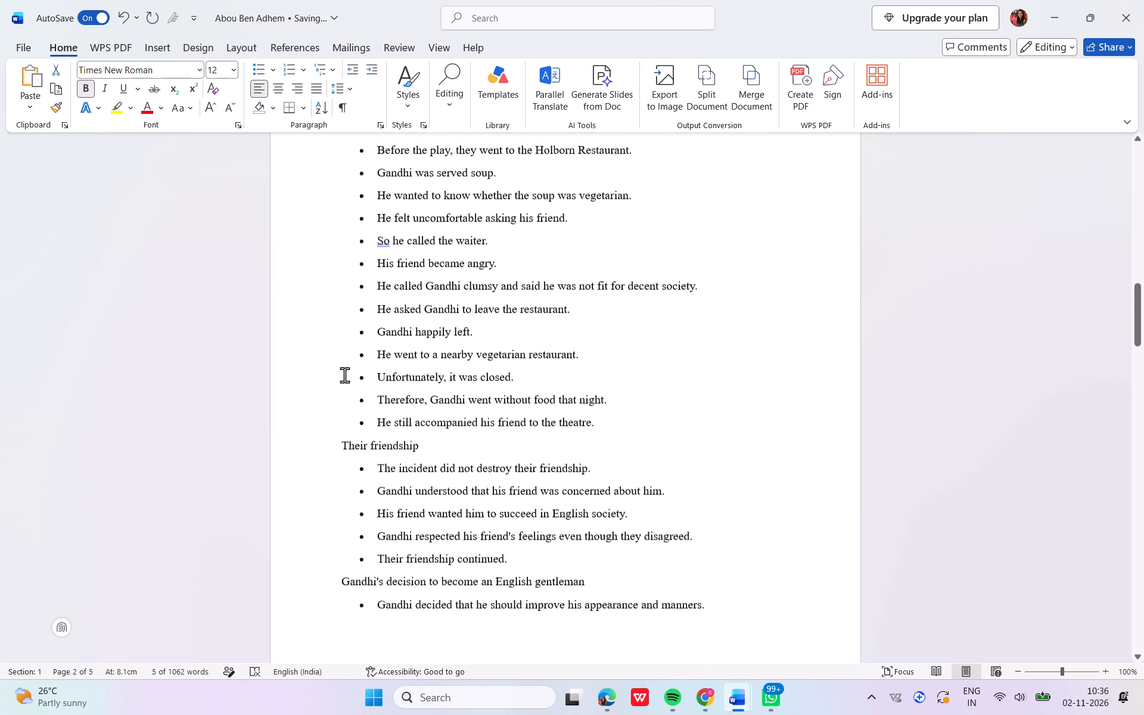
pyautogui.scroll(-1, 344, 375)
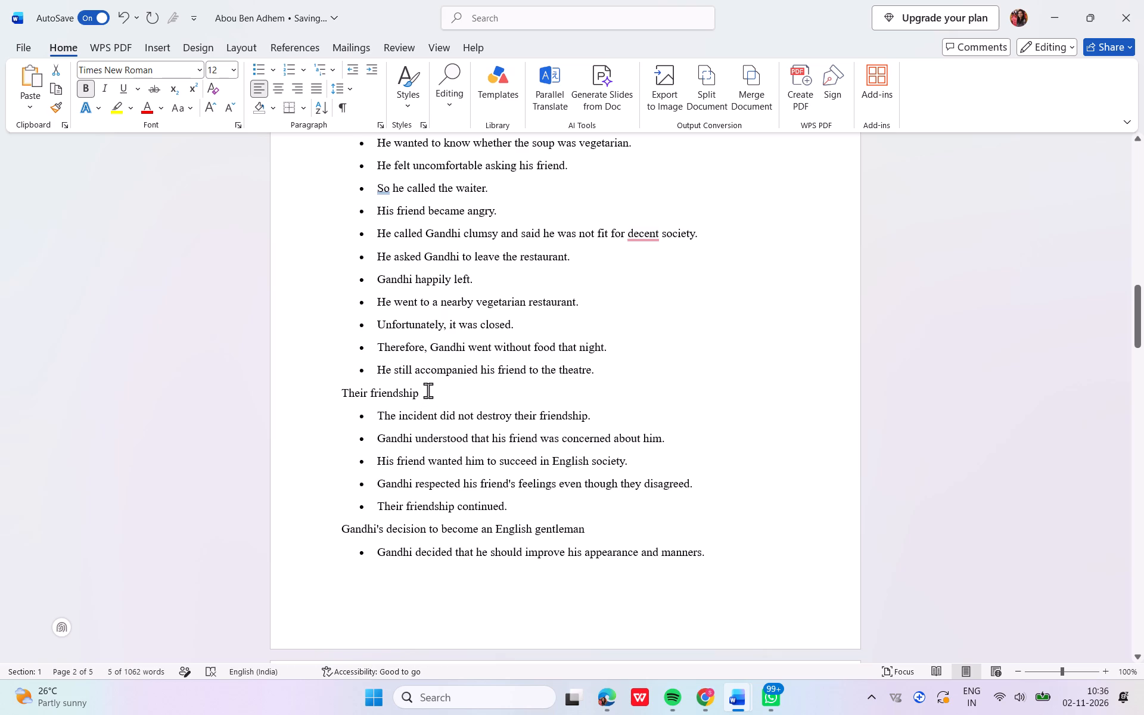
pyautogui.moveTo(428, 391); pyautogui.dragTo(338, 392)
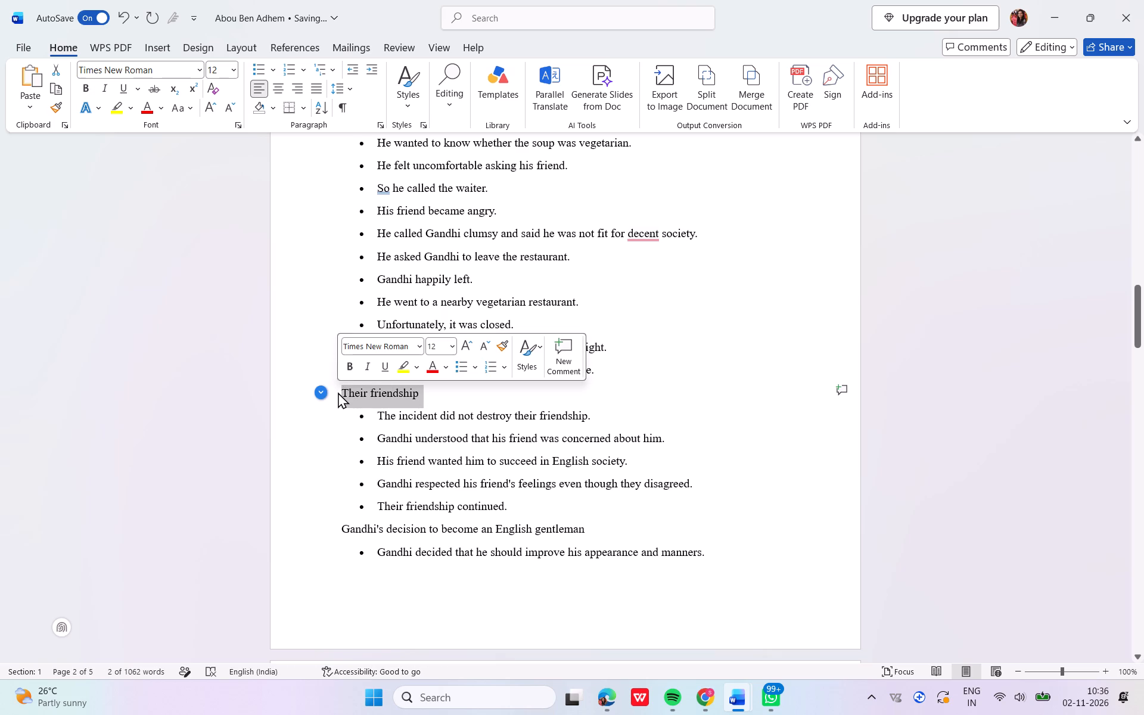
pyautogui.hotkey('ctrl', 'b')
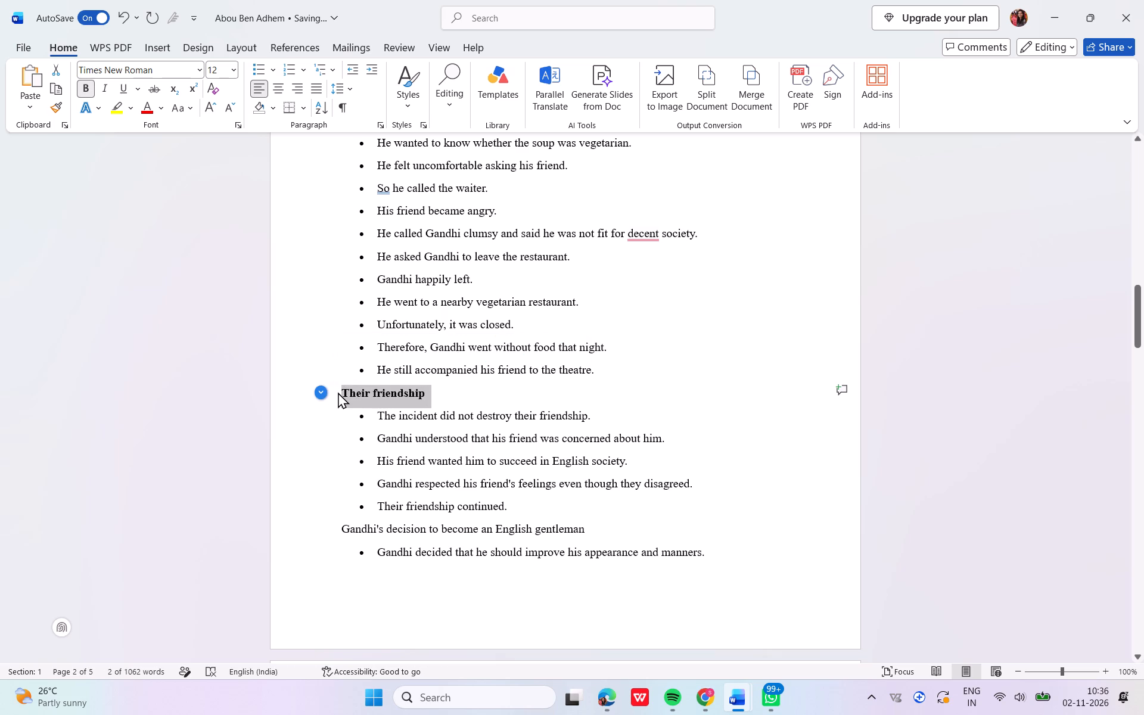
# Make the subheadings "Gandhi's decision to become an English gentleman" and "Changes in his clothes" bold.
pyautogui.scroll(-1, 338, 392)
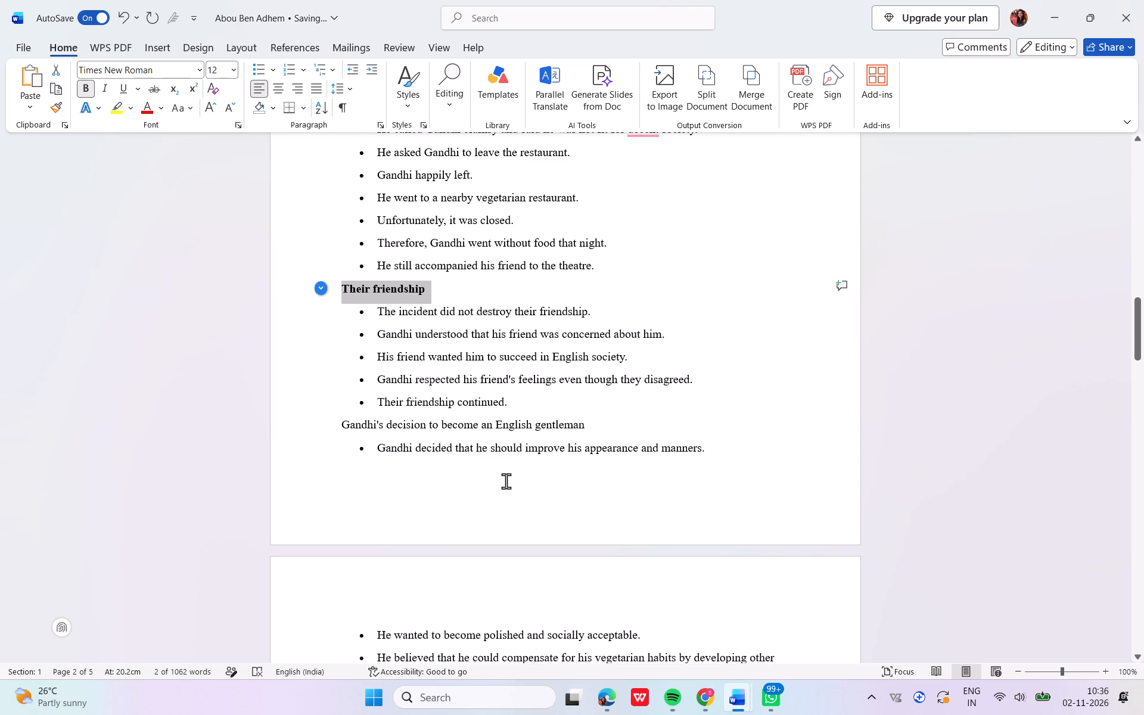
pyautogui.moveTo(597, 427); pyautogui.dragTo(393, 416)
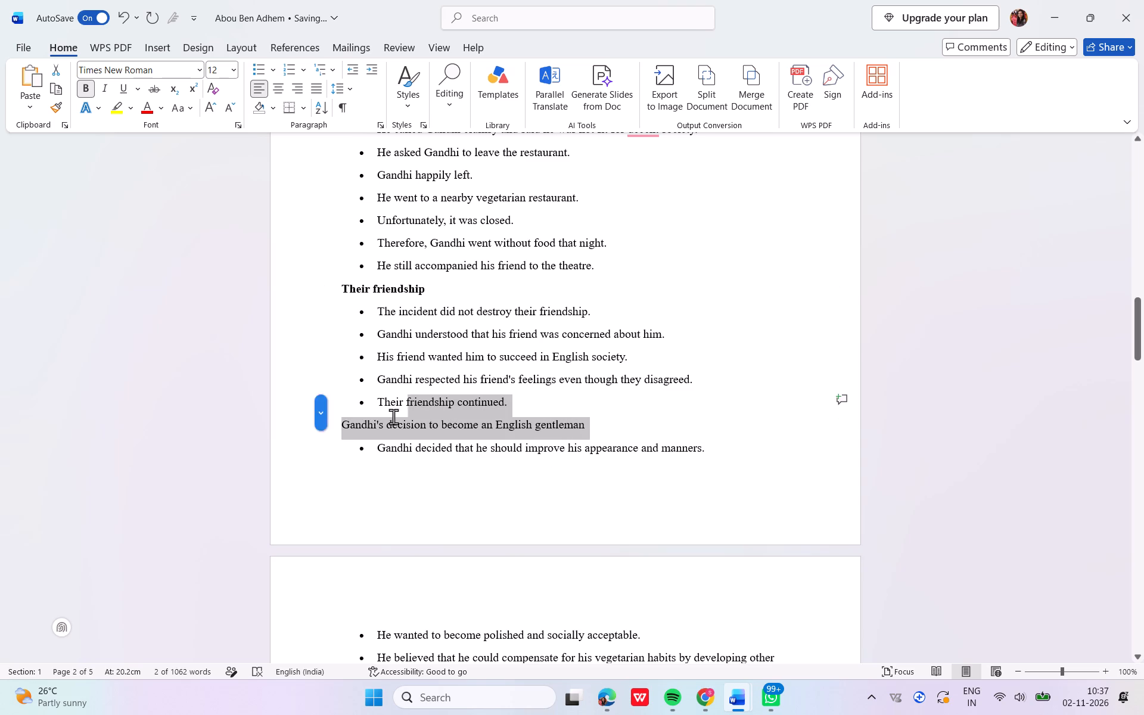
pyautogui.moveTo(393, 416); pyautogui.dragTo(343, 427)
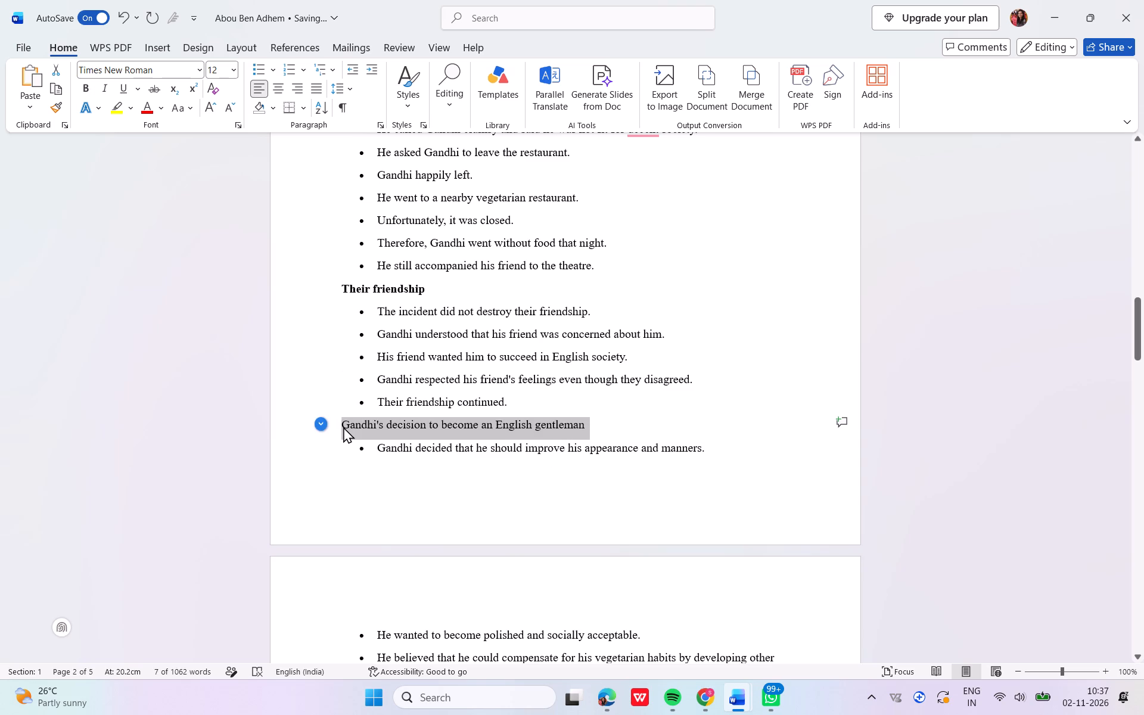
pyautogui.hotkey('ctrl', 'b')
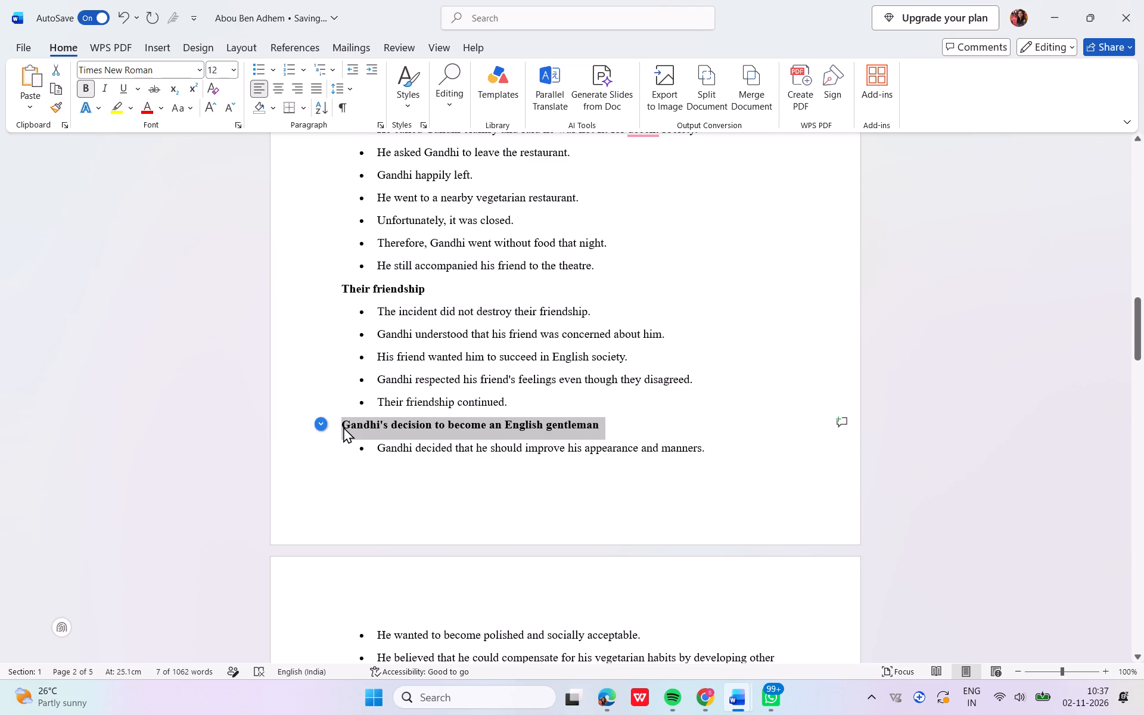
pyautogui.scroll(-4, 343, 427)
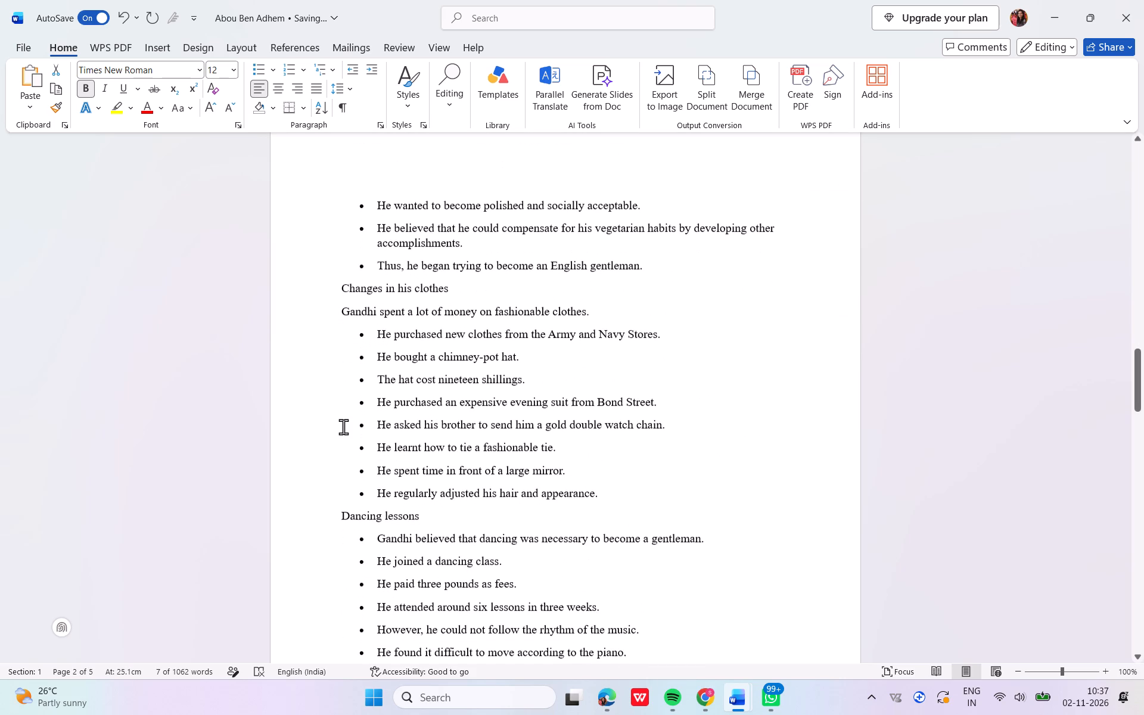
pyautogui.moveTo(451, 292); pyautogui.dragTo(357, 283)
pyautogui.hotkey('ctrl', 'b')
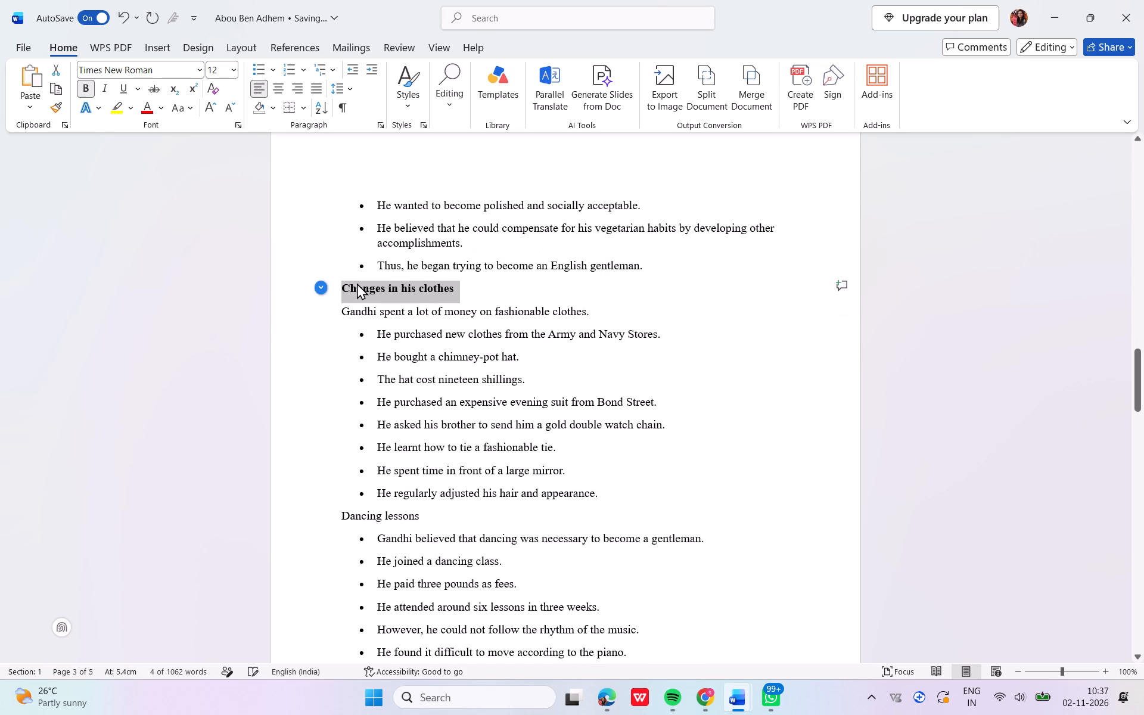
# Make the subheadings "Dancing lessons", "Violin lessons" and "Elocution lessons" bold.
pyautogui.scroll(-2, 357, 283)
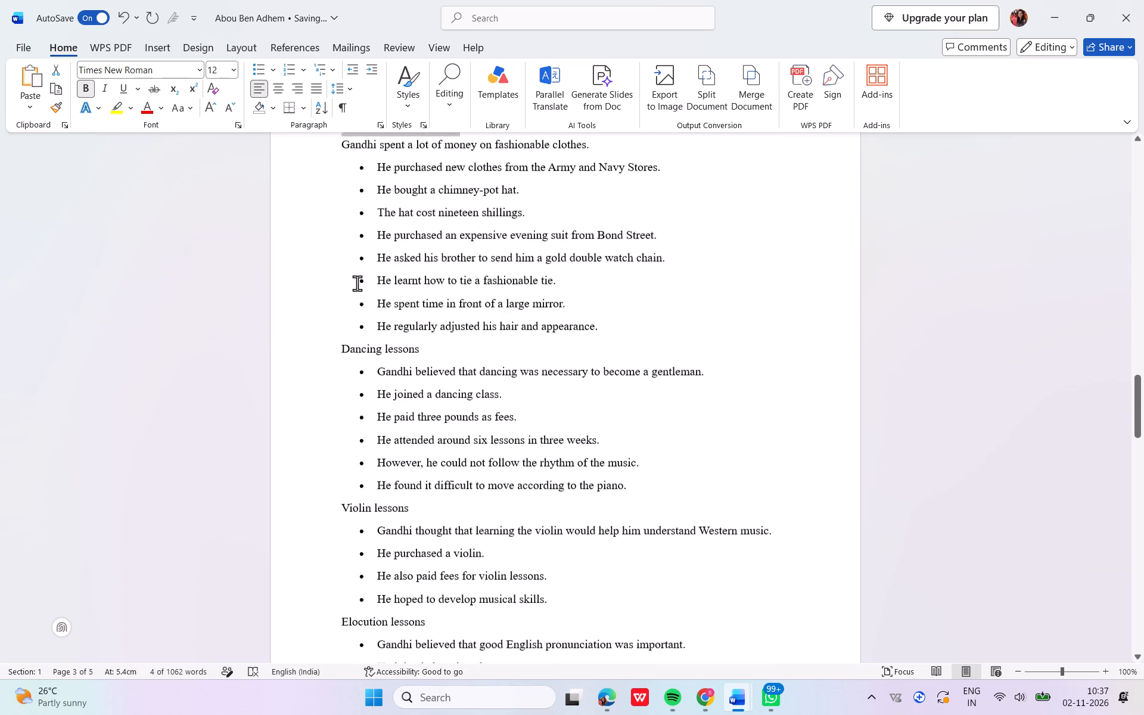
pyautogui.scroll(-1, 357, 283)
pyautogui.moveTo(424, 287); pyautogui.dragTo(343, 291)
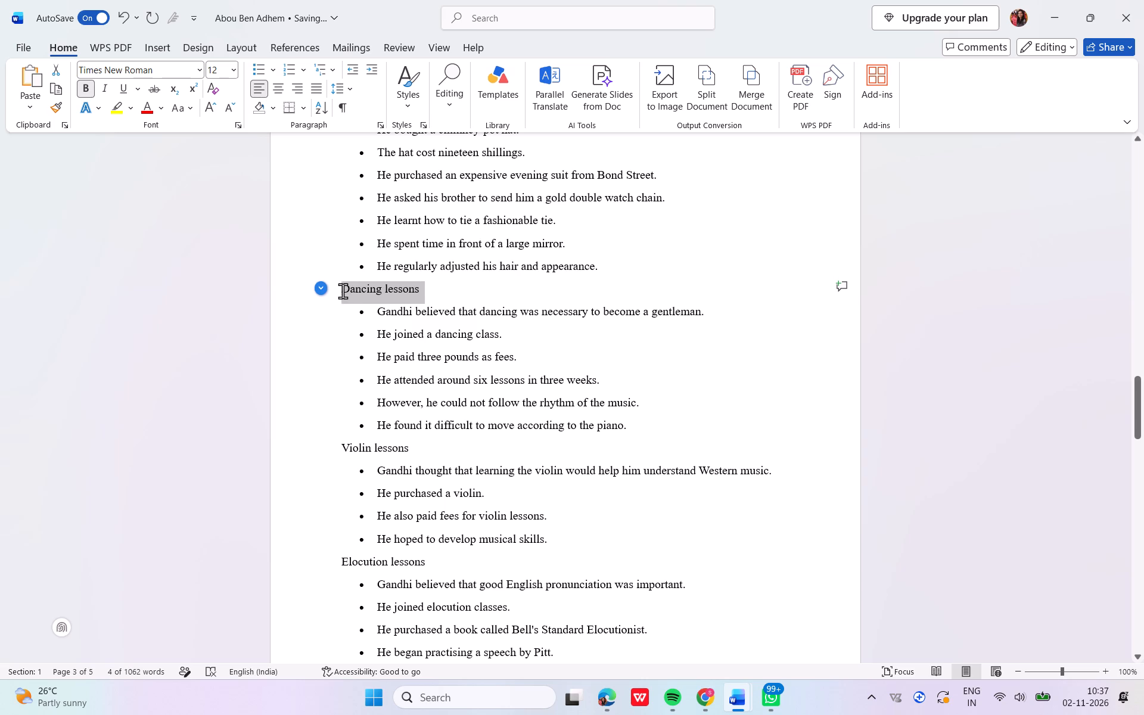
pyautogui.moveTo(343, 291); pyautogui.dragTo(336, 291)
pyautogui.hotkey('ctrl', 'b')
pyautogui.moveTo(416, 448); pyautogui.dragTo(329, 433)
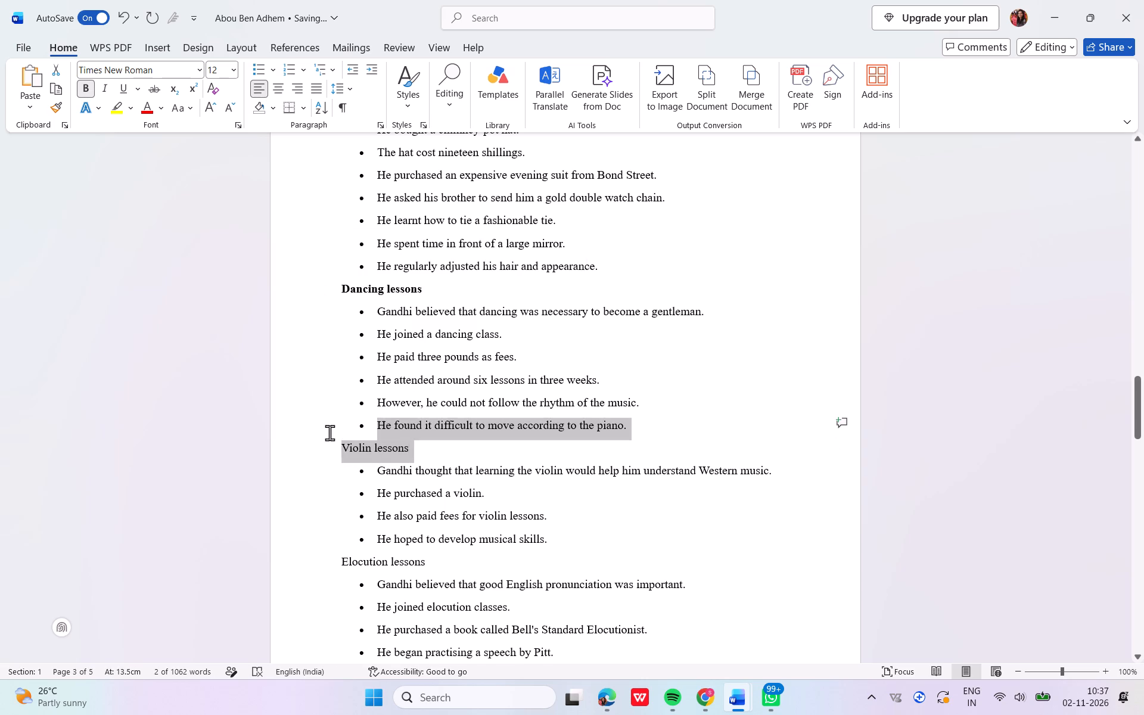
pyautogui.moveTo(329, 433); pyautogui.dragTo(329, 457)
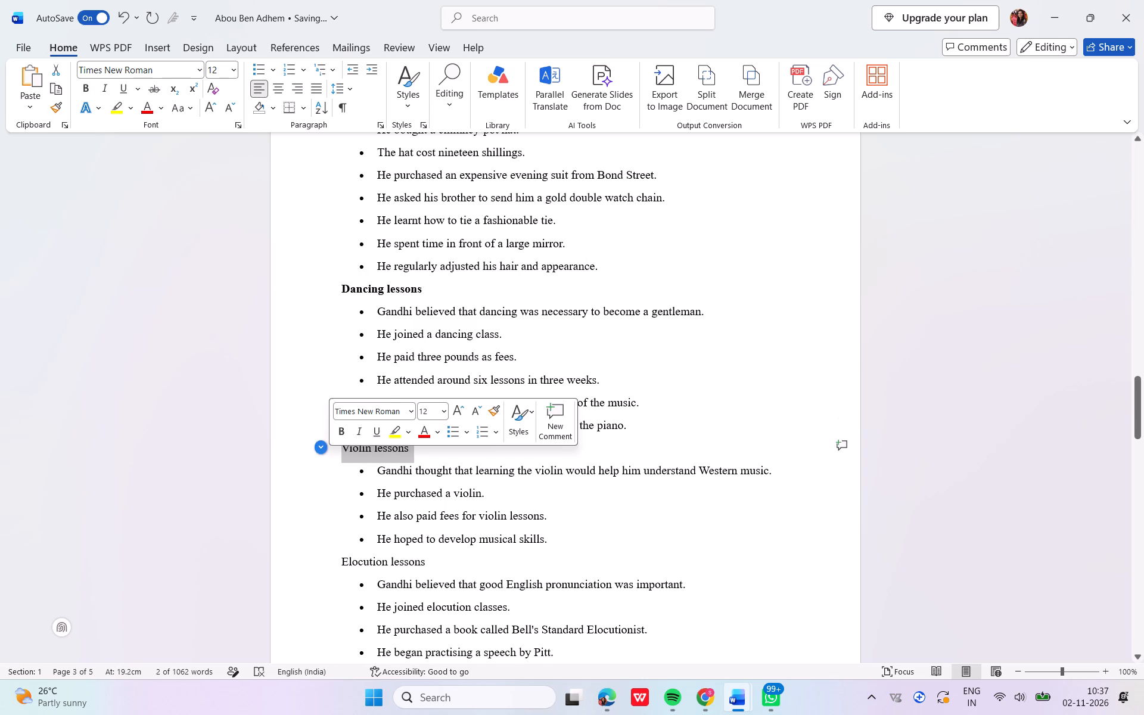
pyautogui.hotkey('ctrl', 'b')
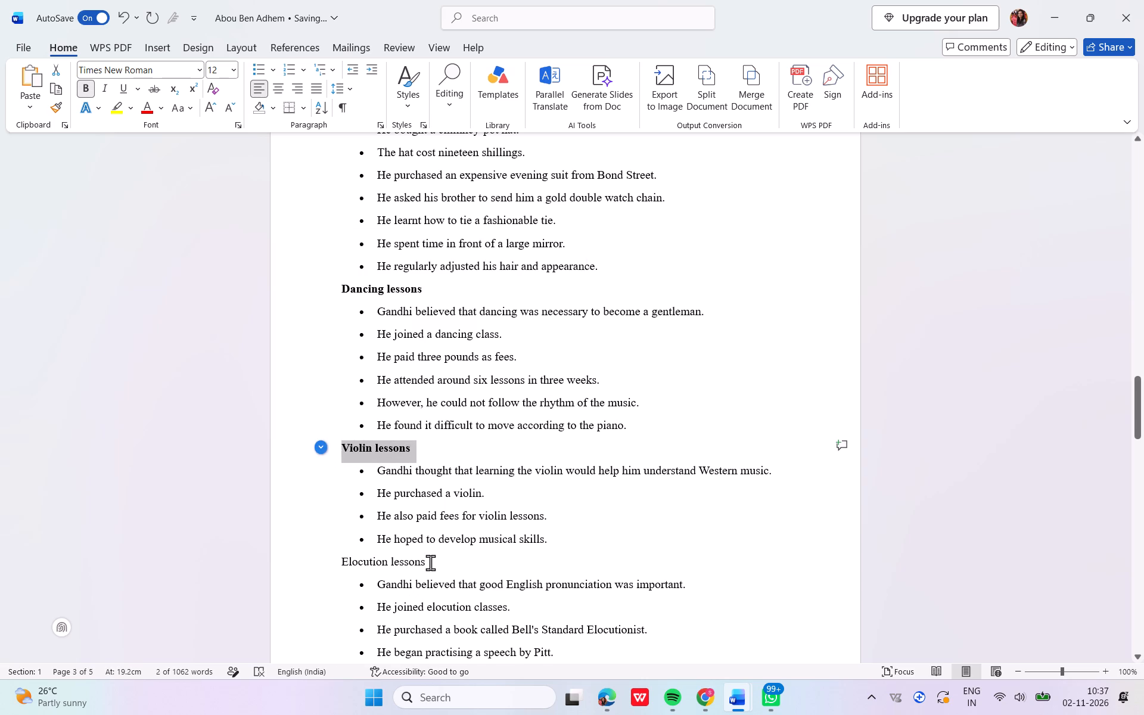
pyautogui.moveTo(430, 562); pyautogui.dragTo(347, 559)
pyautogui.hotkey('ctrl', 'b')
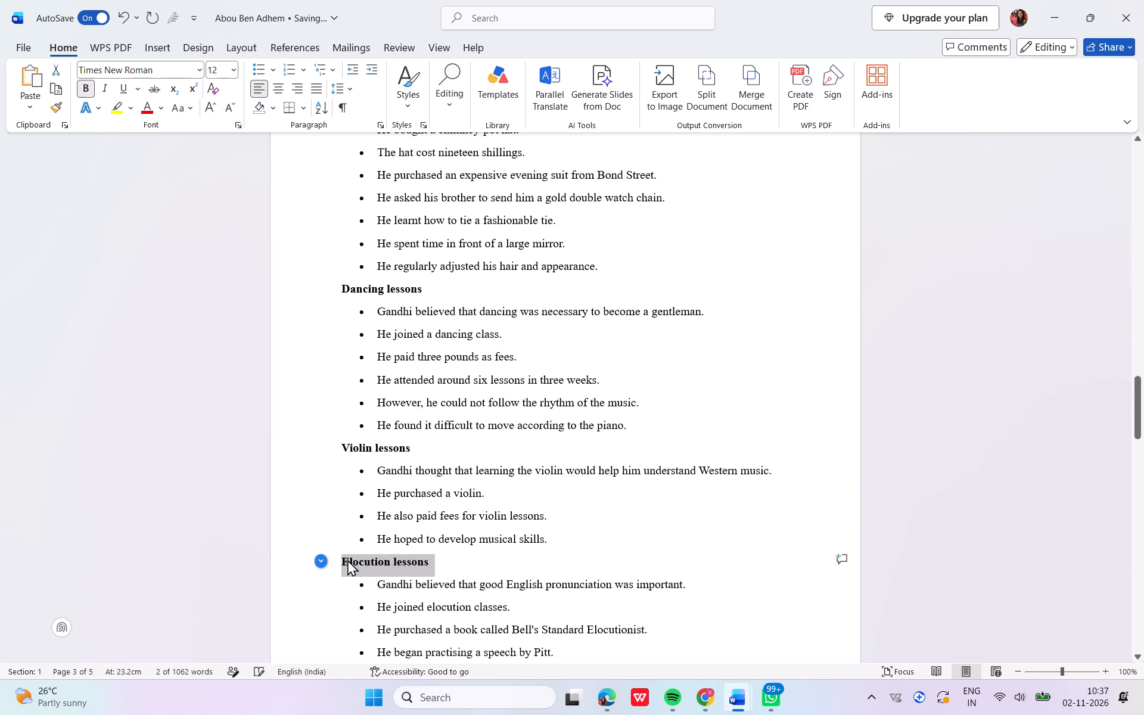
# Make the subheadings "The comparison with the recluse of the fable" and "Gandhi realises his mistake" bold.
pyautogui.scroll(-5, 347, 559)
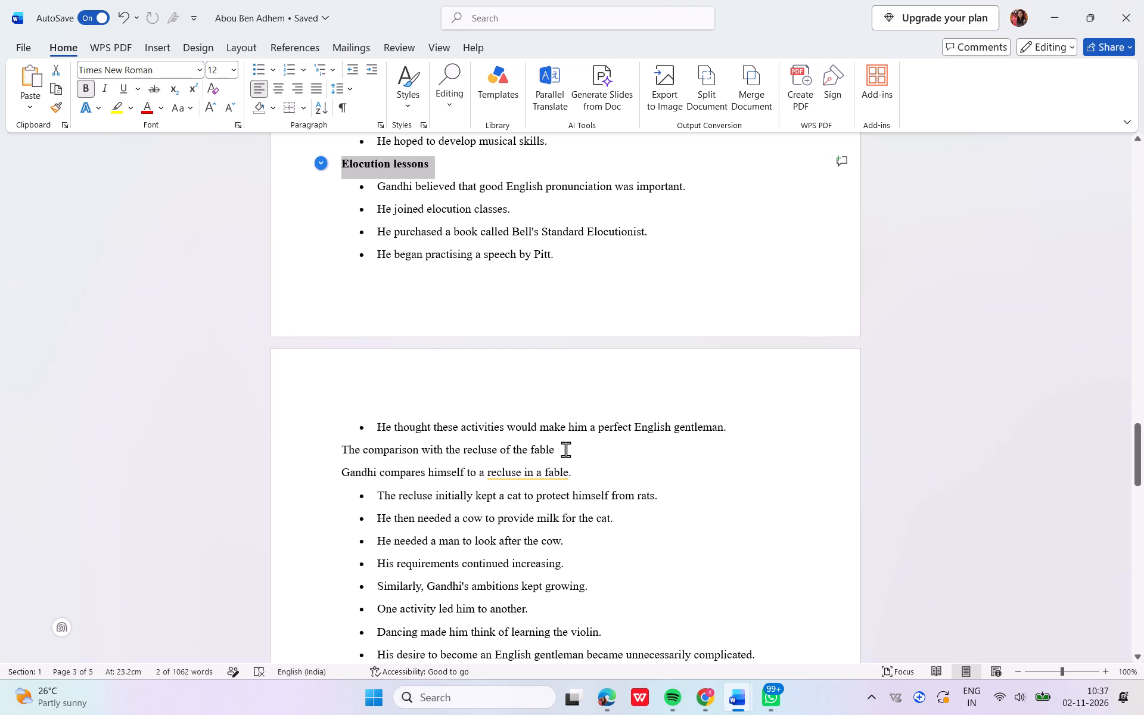
pyautogui.moveTo(565, 449); pyautogui.dragTo(309, 456)
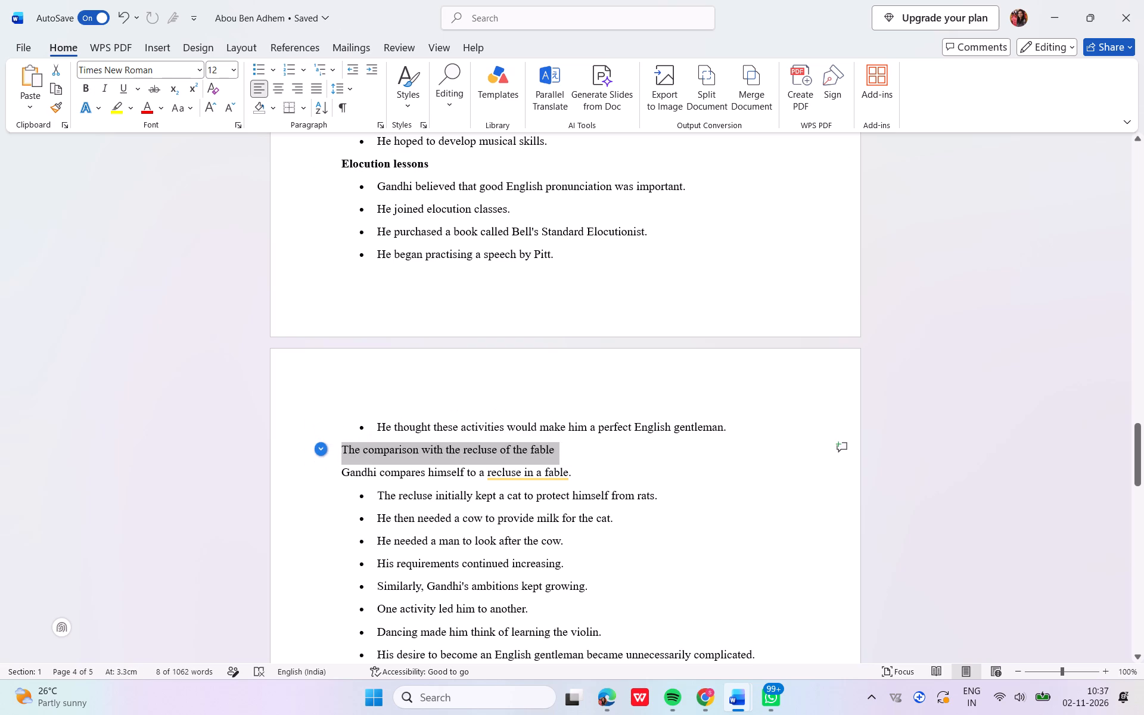
pyautogui.hotkey('ctrl', 'b')
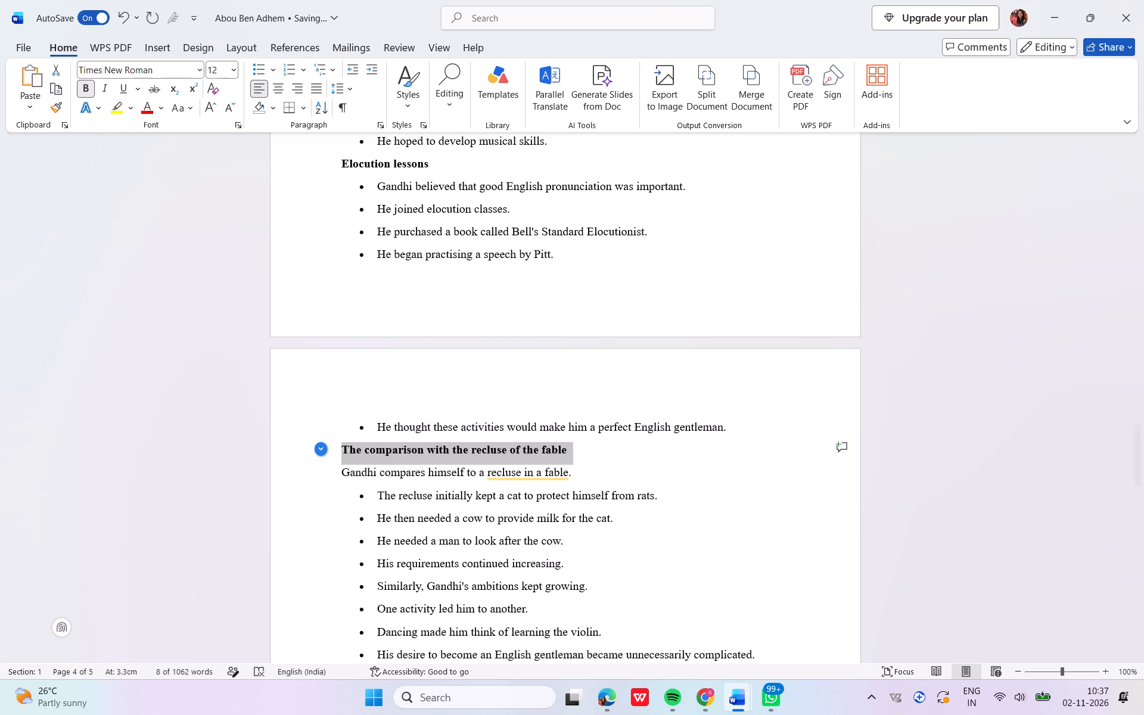
pyautogui.scroll(-1, 309, 456)
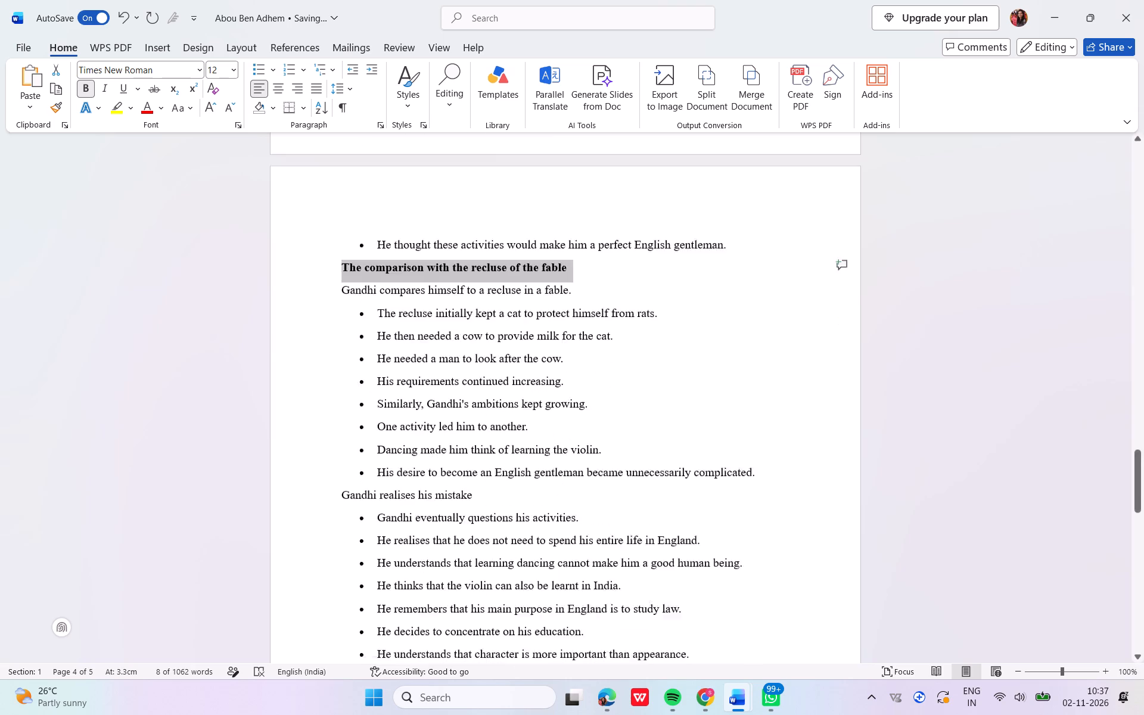
pyautogui.scroll(-1, 309, 456)
pyautogui.moveTo(489, 403); pyautogui.dragTo(438, 411)
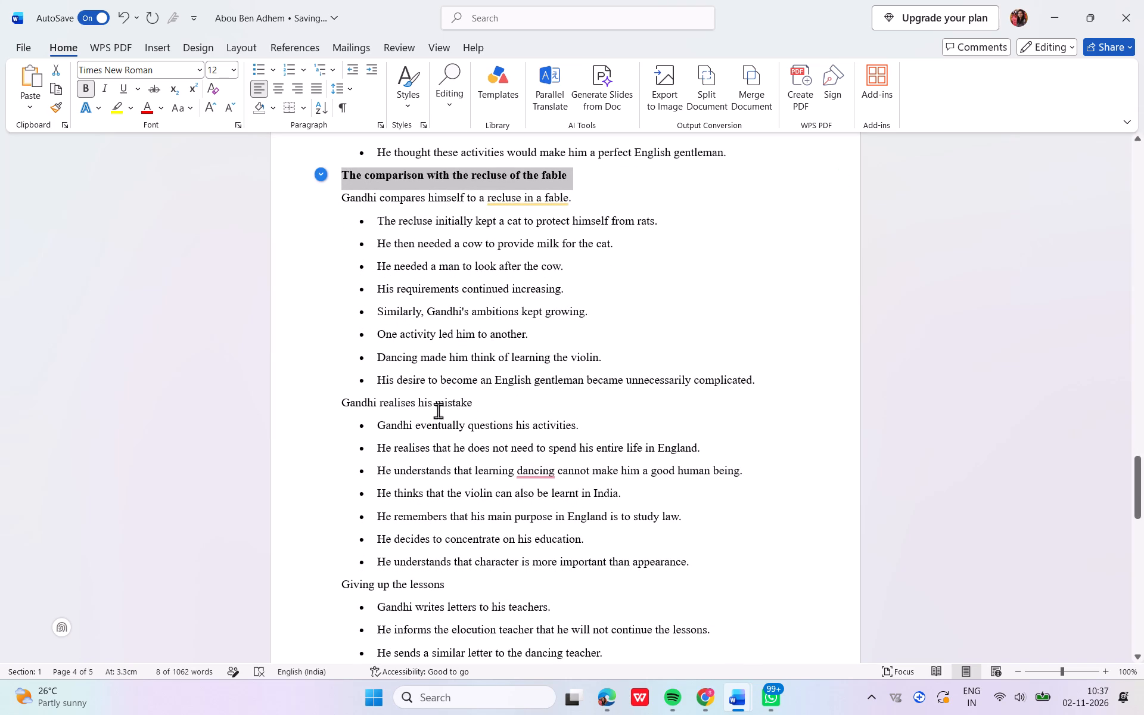
pyautogui.moveTo(438, 411); pyautogui.dragTo(349, 409)
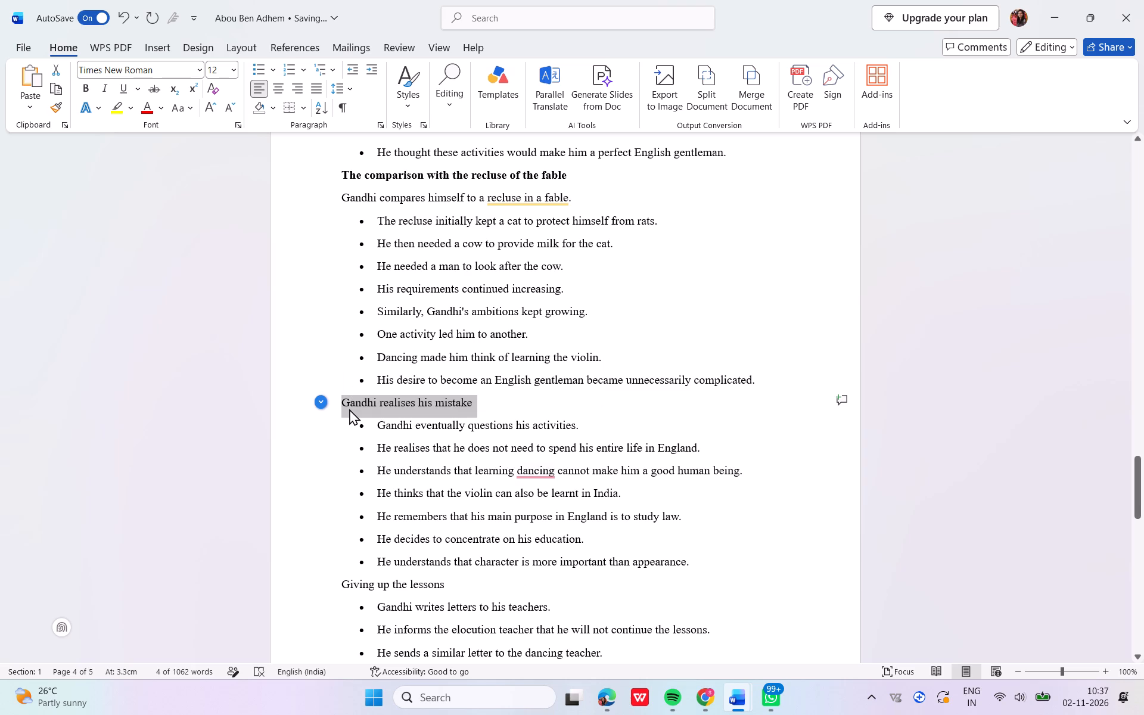
pyautogui.hotkey('ctrl', 'b')
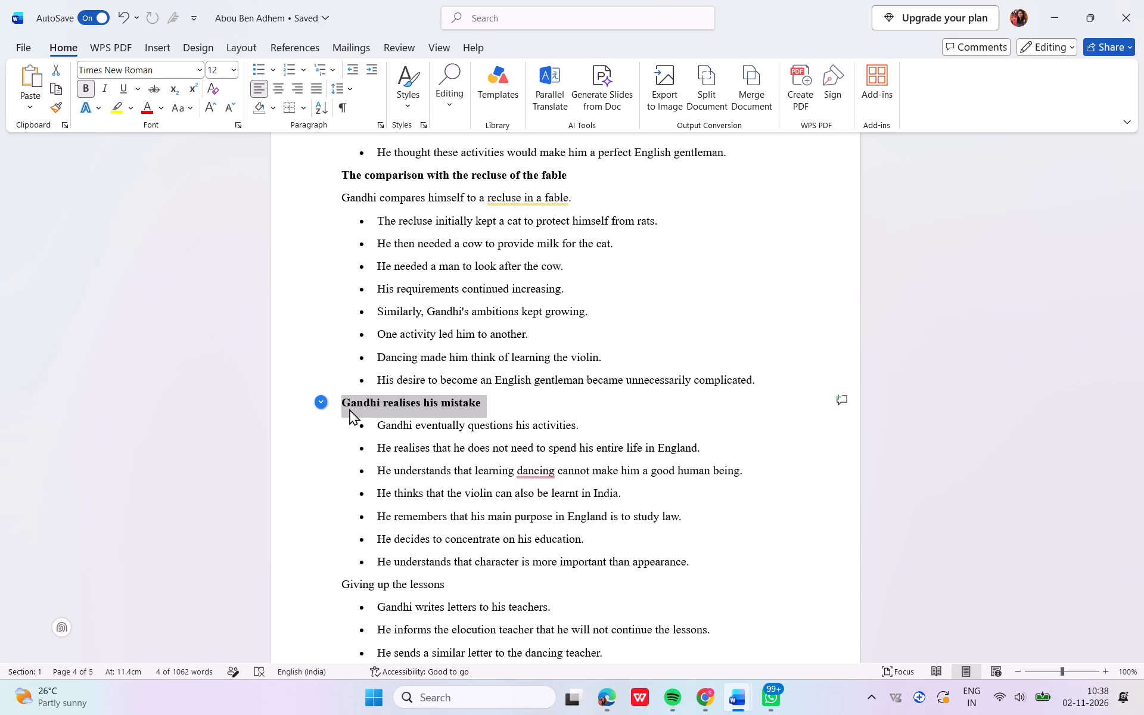
# Insert "(monk)" after "recluse" in the subheading "The comparison with the recluse of the fable".
pyautogui.click(506, 176)
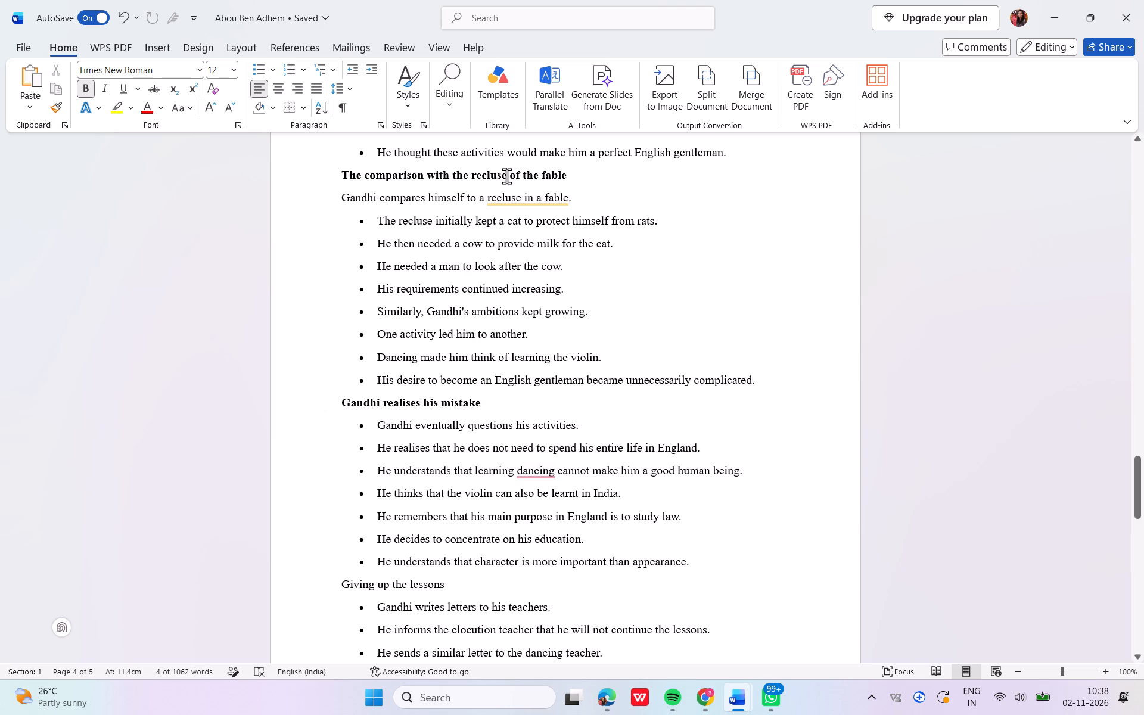
pyautogui.write('(monk')
pyautogui.hotkey('shift', ')')
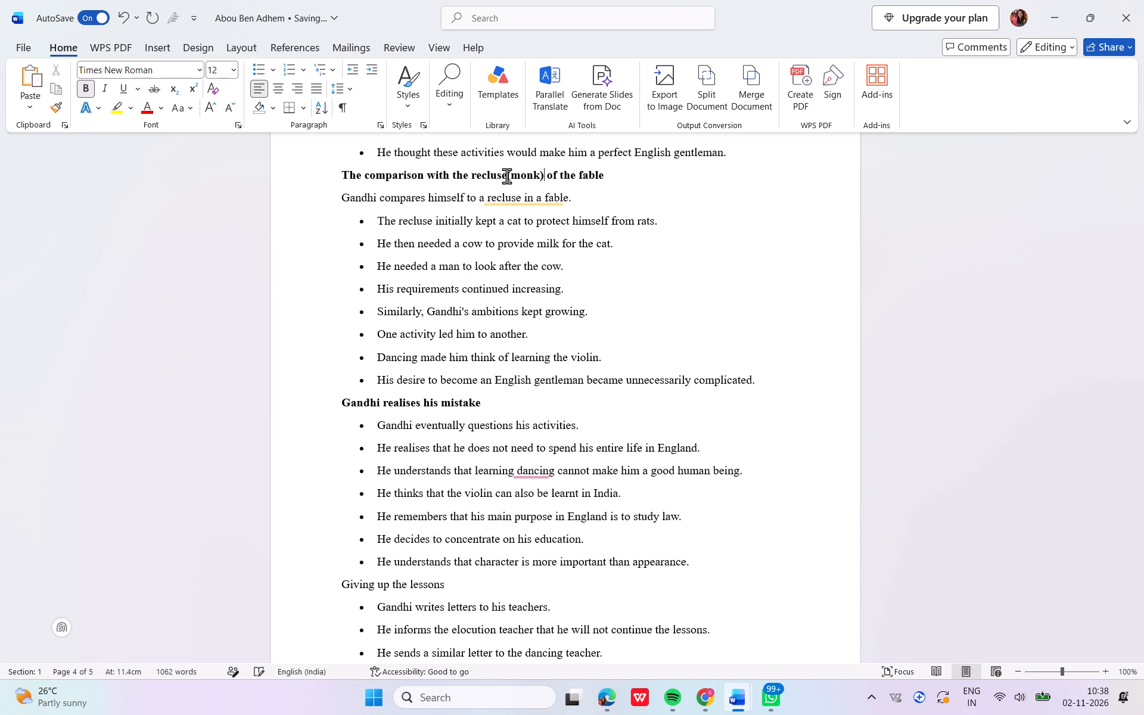
# Make the subheadings "Giving up the lessons" and "The final realisation" bold.
pyautogui.scroll(-1, 506, 176)
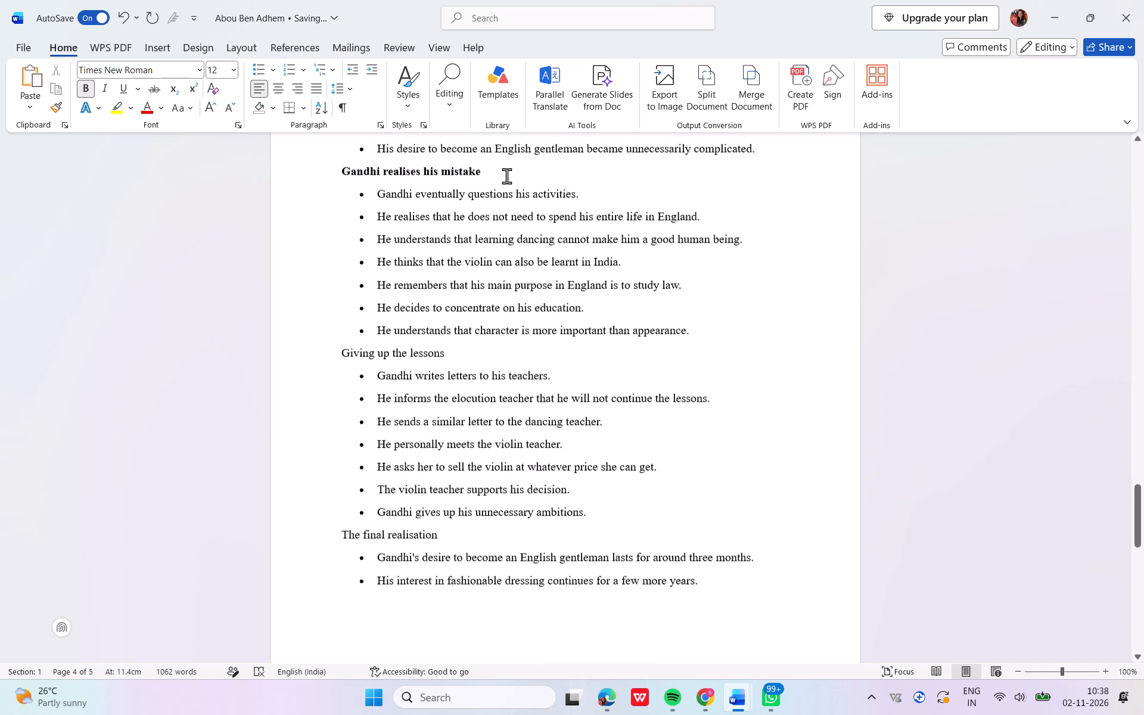
pyautogui.scroll(-1, 506, 176)
pyautogui.moveTo(462, 351); pyautogui.dragTo(356, 353)
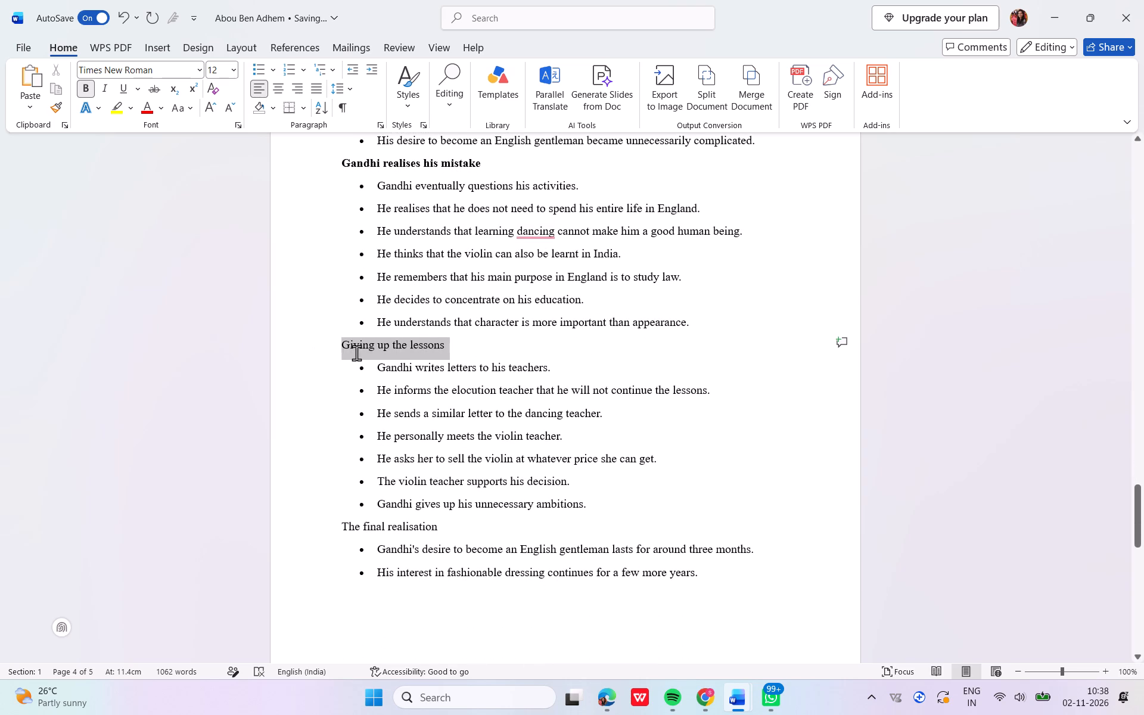
pyautogui.moveTo(356, 353); pyautogui.dragTo(340, 355)
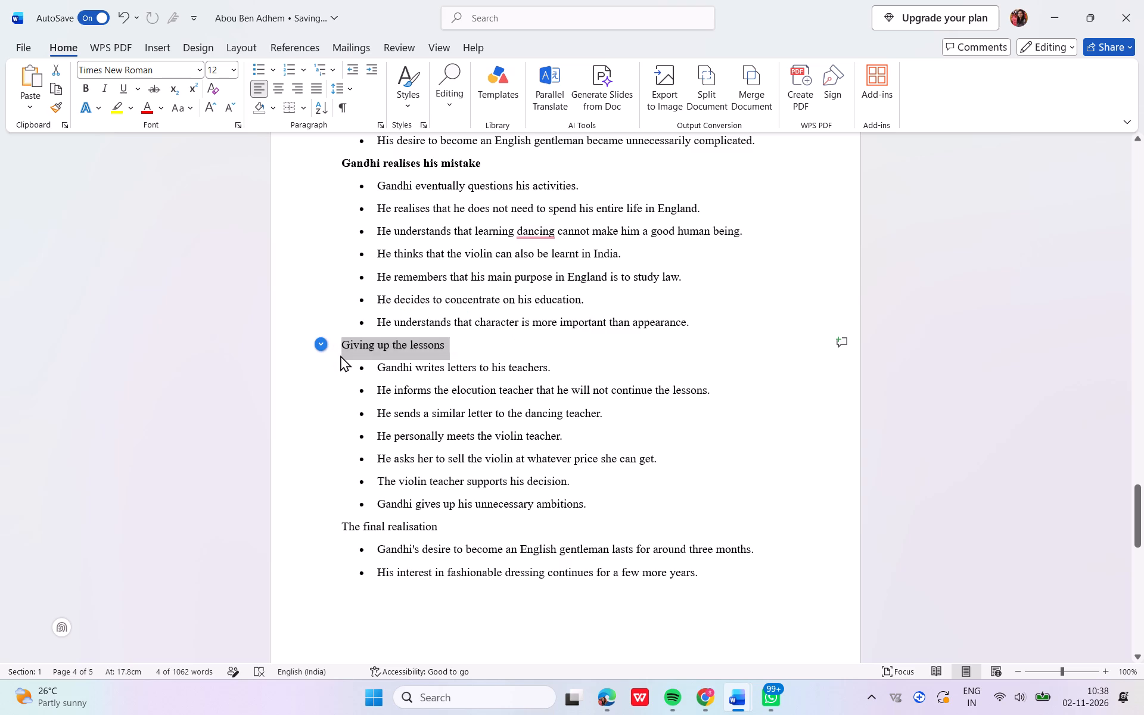
pyautogui.hotkey('ctrl', 'b')
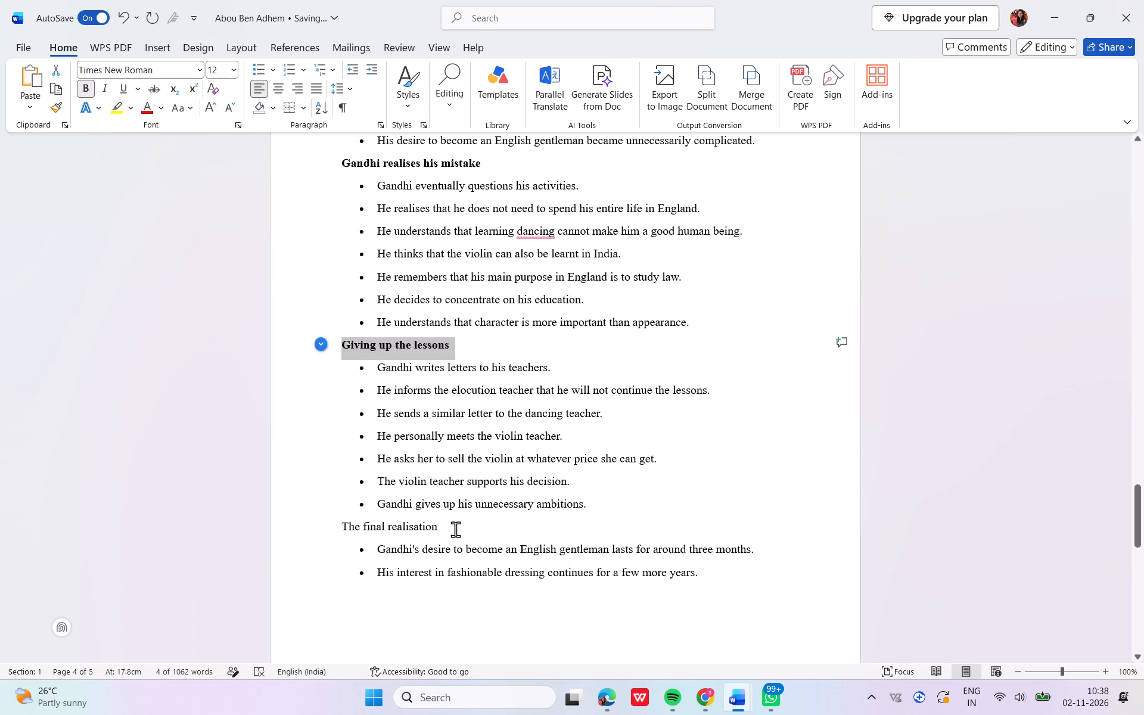
pyautogui.moveTo(455, 529); pyautogui.dragTo(342, 527)
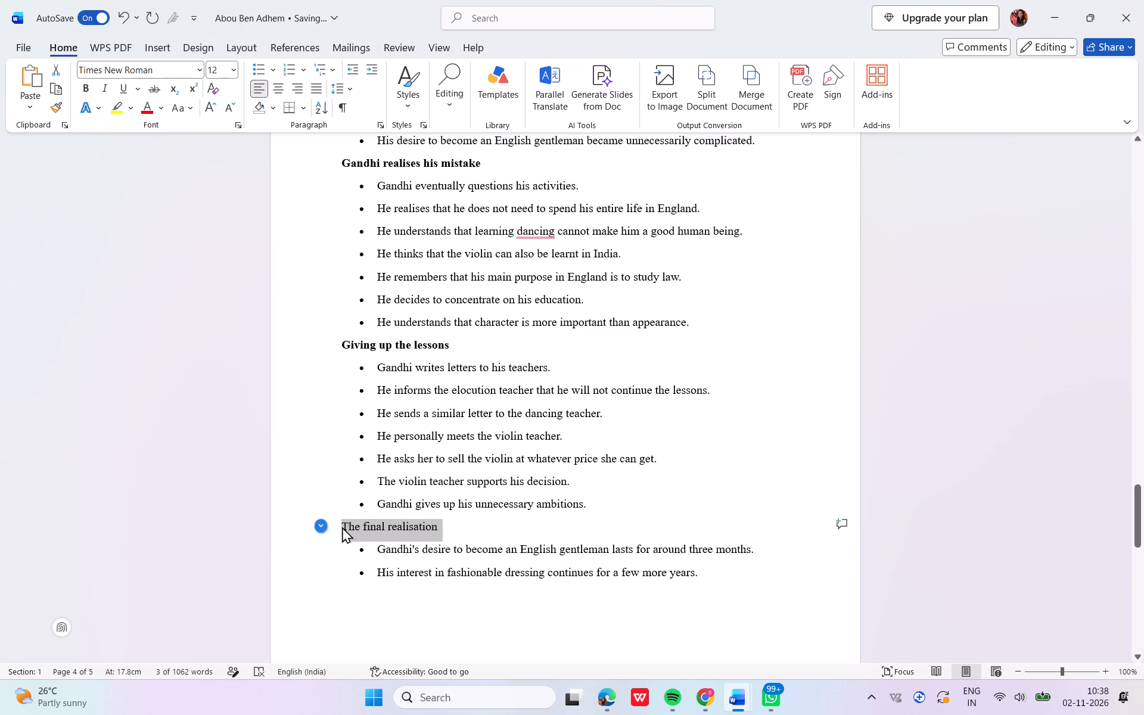
pyautogui.hotkey('ctrl', 'b')
# Make the heading "4. Important character traits of Gandhi" bold.
pyautogui.scroll(-4, 342, 527)
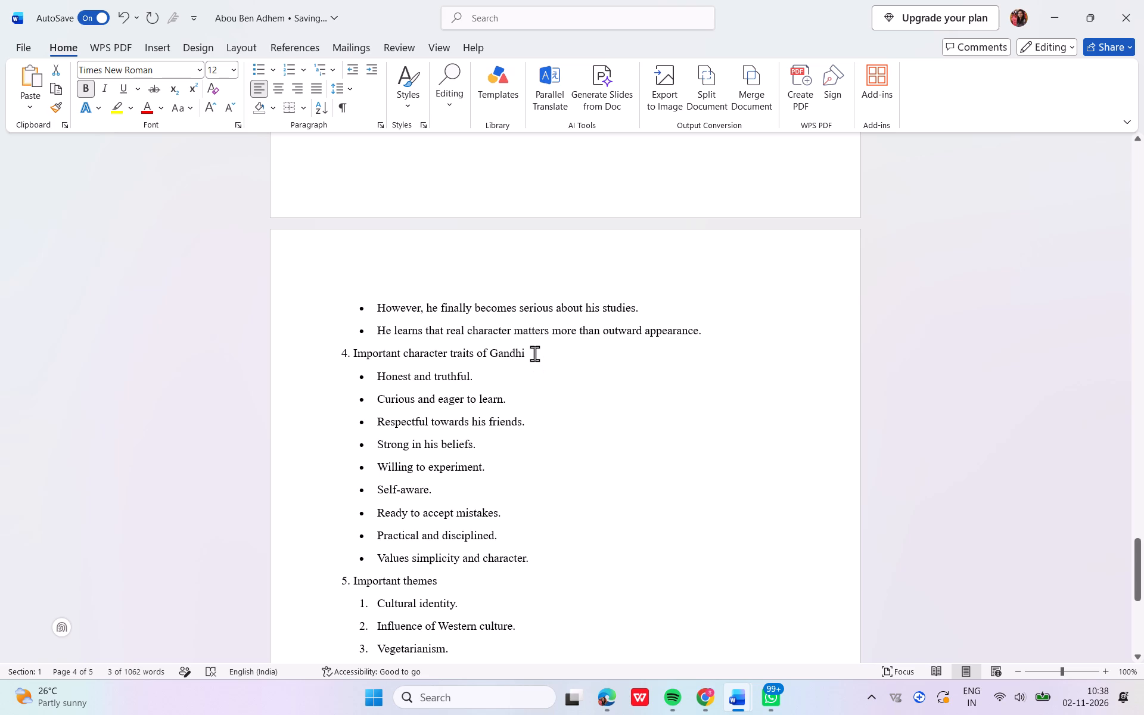
pyautogui.moveTo(534, 353); pyautogui.dragTo(359, 355)
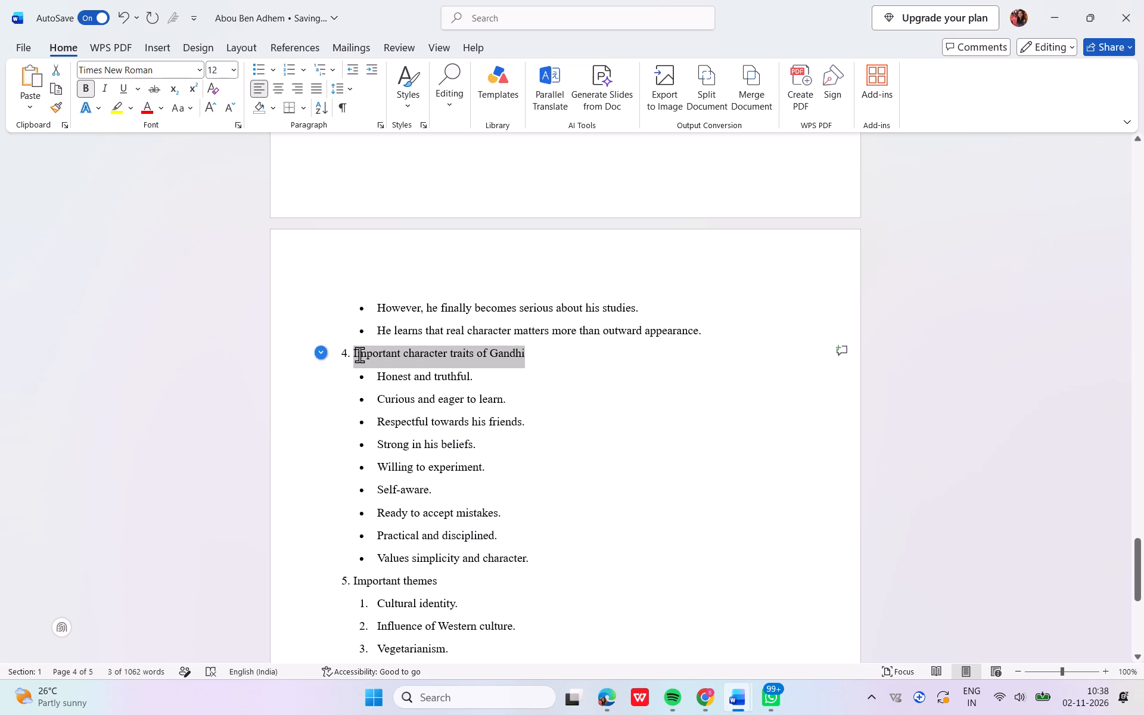
pyautogui.moveTo(359, 355); pyautogui.dragTo(337, 352)
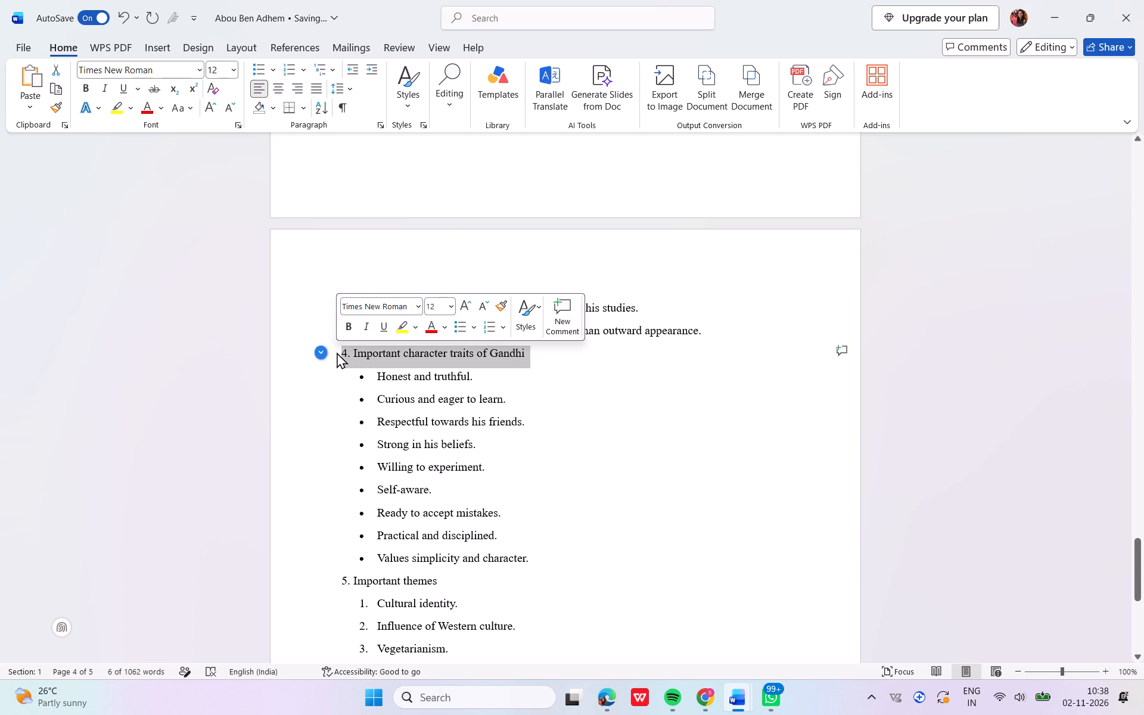
pyautogui.hotkey('ctrl', 'b')
# Make the heading "5. Important themes" bold.
pyautogui.press('Down')
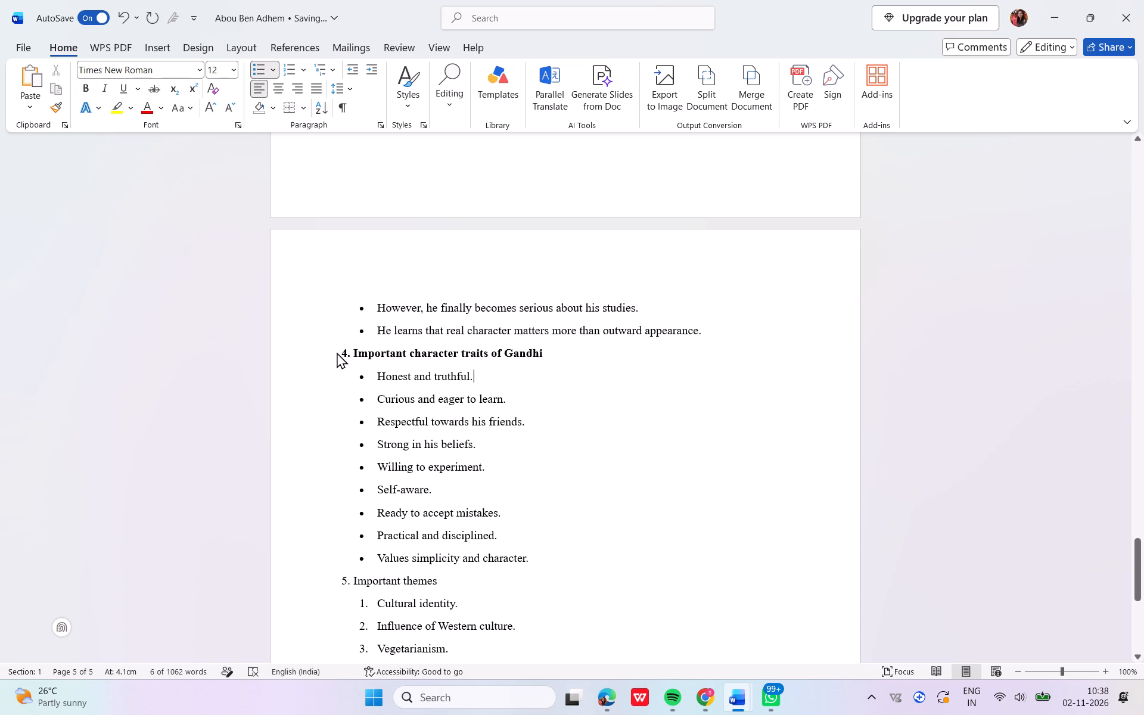
pyautogui.press('Down')
pyautogui.press('Down')
pyautogui.press('Down')
pyautogui.press('Down')
pyautogui.press('Down')
pyautogui.press('Down')
pyautogui.press('Down')
pyautogui.press('Down')
pyautogui.press('Down')
pyautogui.press('Down')
pyautogui.press('Down')
pyautogui.press('Down')
pyautogui.press('Down')
pyautogui.press('Down')
pyautogui.press('Down')
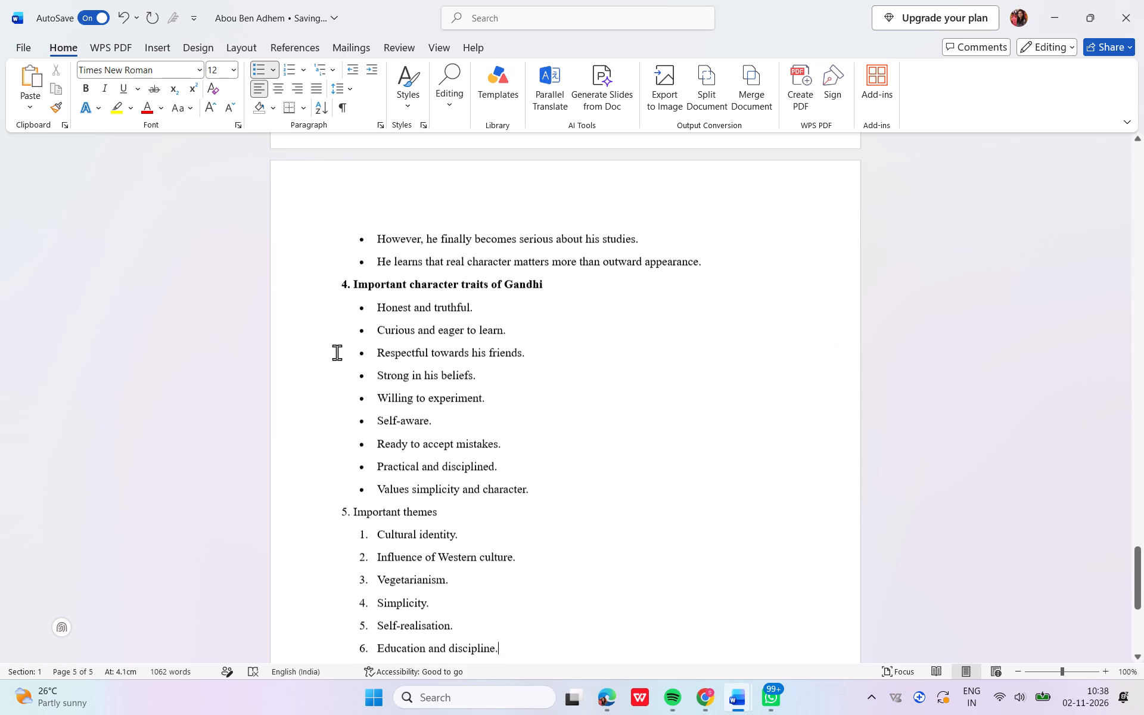
pyautogui.press('Up')
pyautogui.press('Up')
pyautogui.press('Up')
pyautogui.press('Up')
pyautogui.press('Up')
pyautogui.press('Up')
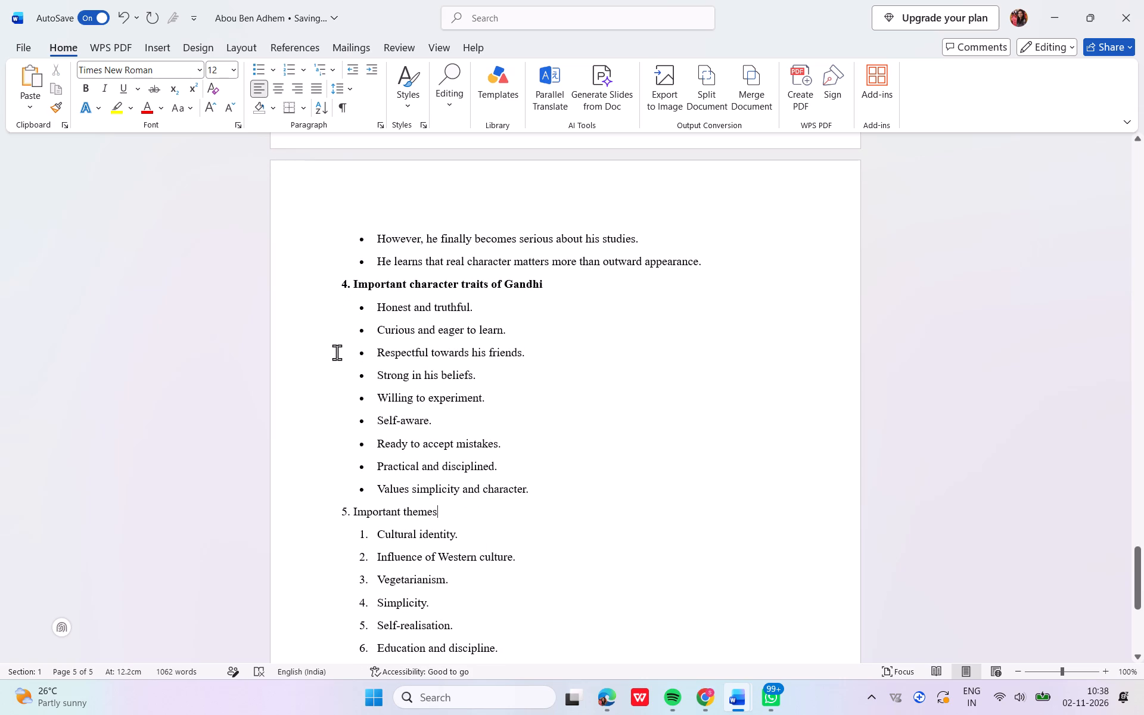
pyautogui.hotkey('shift', 'Left')
pyautogui.hotkey('shift', 'Left')
pyautogui.hotkey('shift', 'Left')
pyautogui.hotkey('shift', 'Left')
pyautogui.hotkey('shift', 'Left')
pyautogui.hotkey('shift', 'Left')
pyautogui.hotkey('shift', 'Left')
pyautogui.hotkey('shift', 'Left')
pyautogui.hotkey('shift', 'Left')
pyautogui.hotkey('shift', 'Left')
pyautogui.hotkey('shift', 'Left')
pyautogui.hotkey('shift', 'Left')
pyautogui.hotkey('shift', 'Left')
pyautogui.hotkey('shift', 'Left')
pyautogui.hotkey('shift', 'Left')
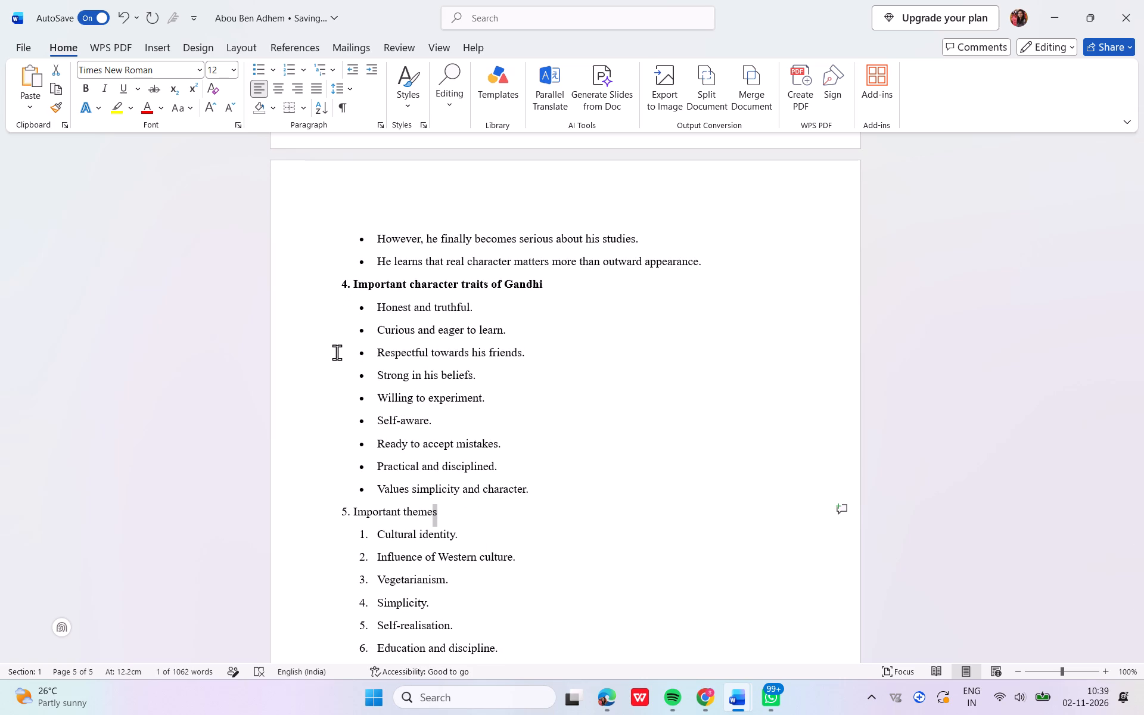
pyautogui.hotkey('shift', 'Left')
pyautogui.hotkey('shift', 'Left')
pyautogui.hotkey('shift', 'Left')
pyautogui.hotkey('shift', 'Left')
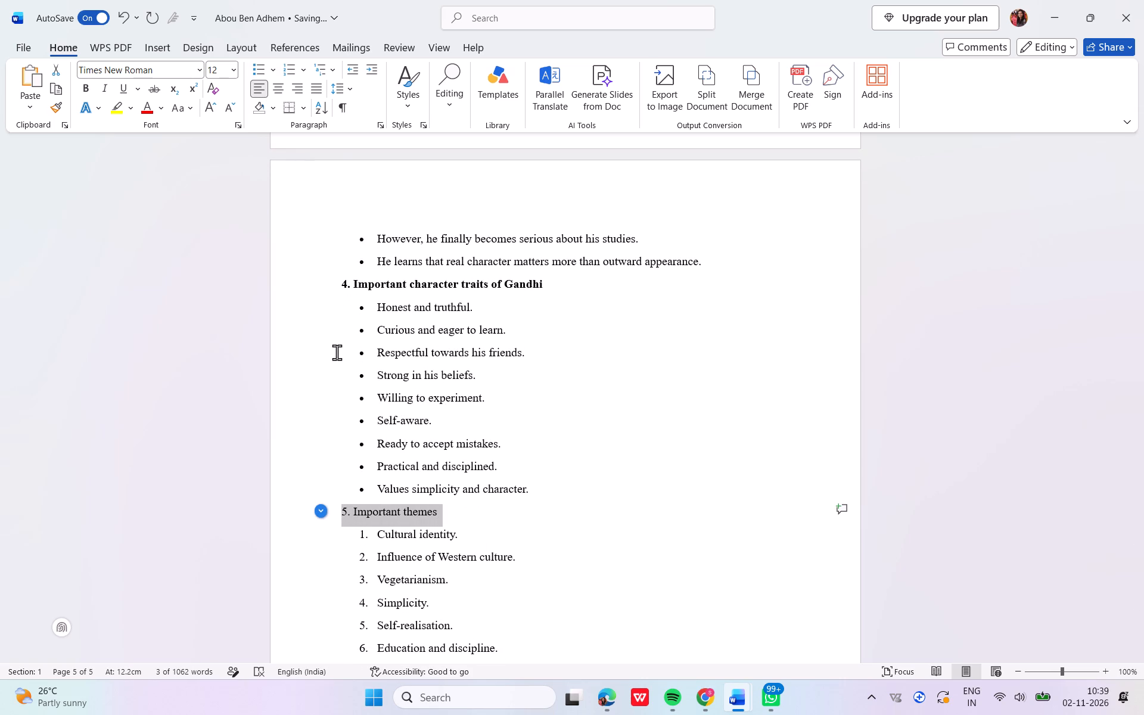
pyautogui.hotkey('ctrl', 'b')
# Start exporting the Chapter 6 notes as a PDF with the Downloads folder as the destination.
pyautogui.scroll(-2, 337, 352)
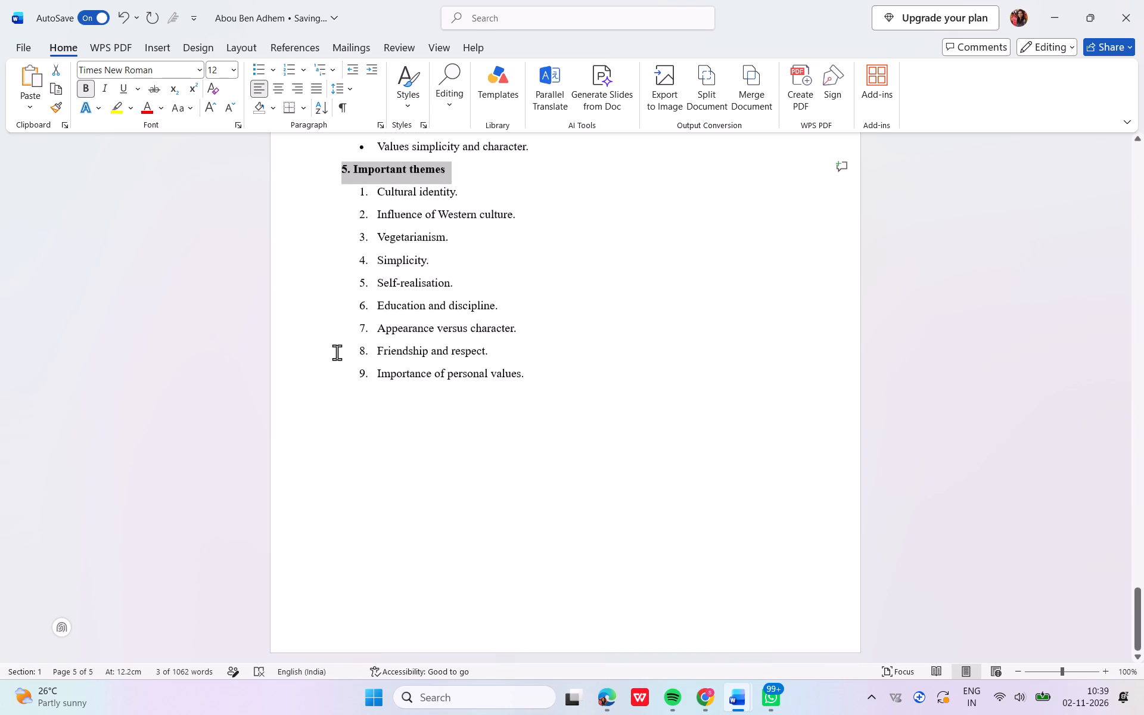
pyautogui.scroll(-1, 337, 352)
pyautogui.scroll(-1, 419, 444)
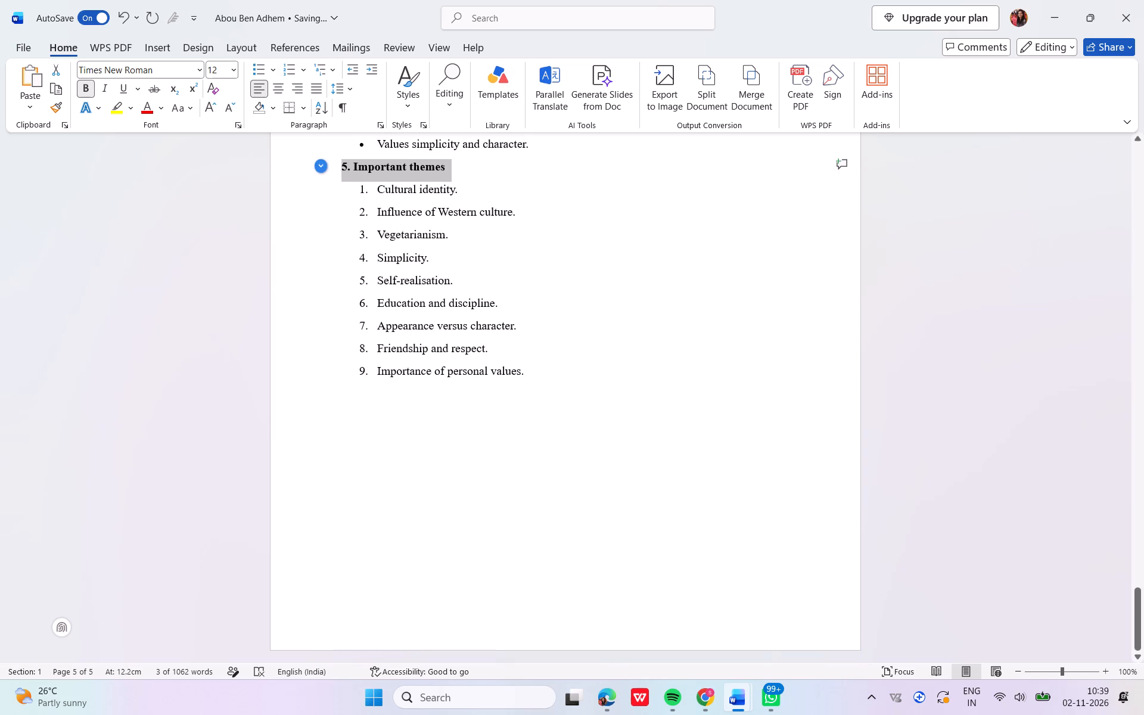
pyautogui.click(26, 46)
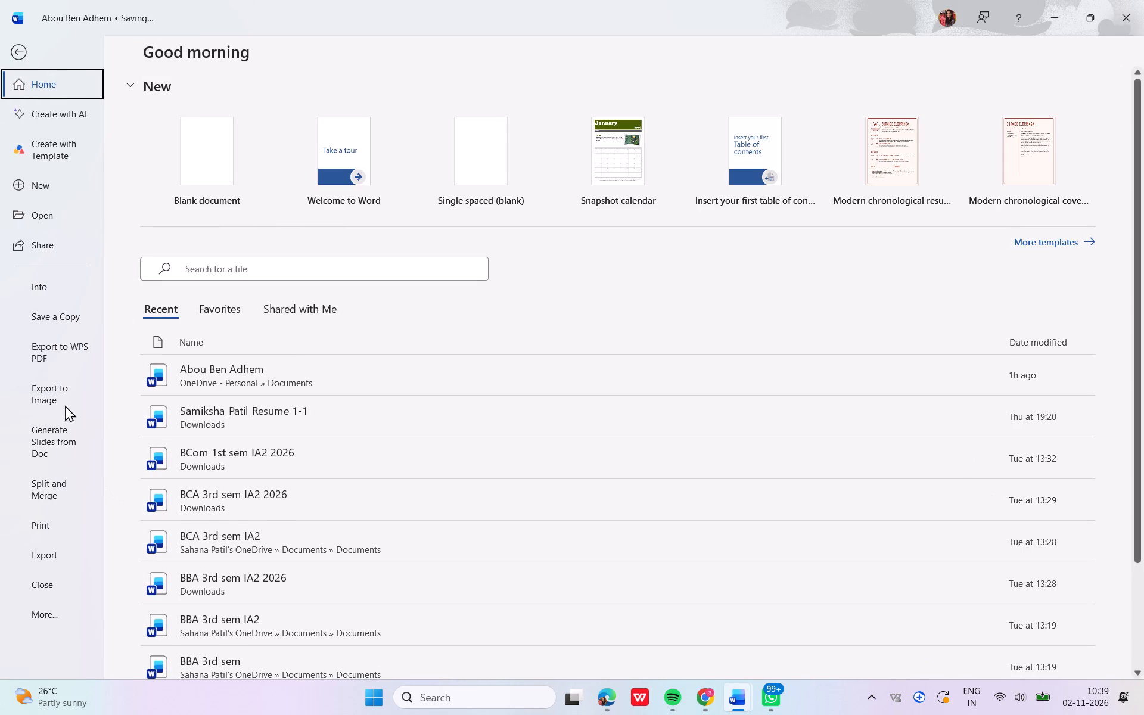
pyautogui.click(60, 558)
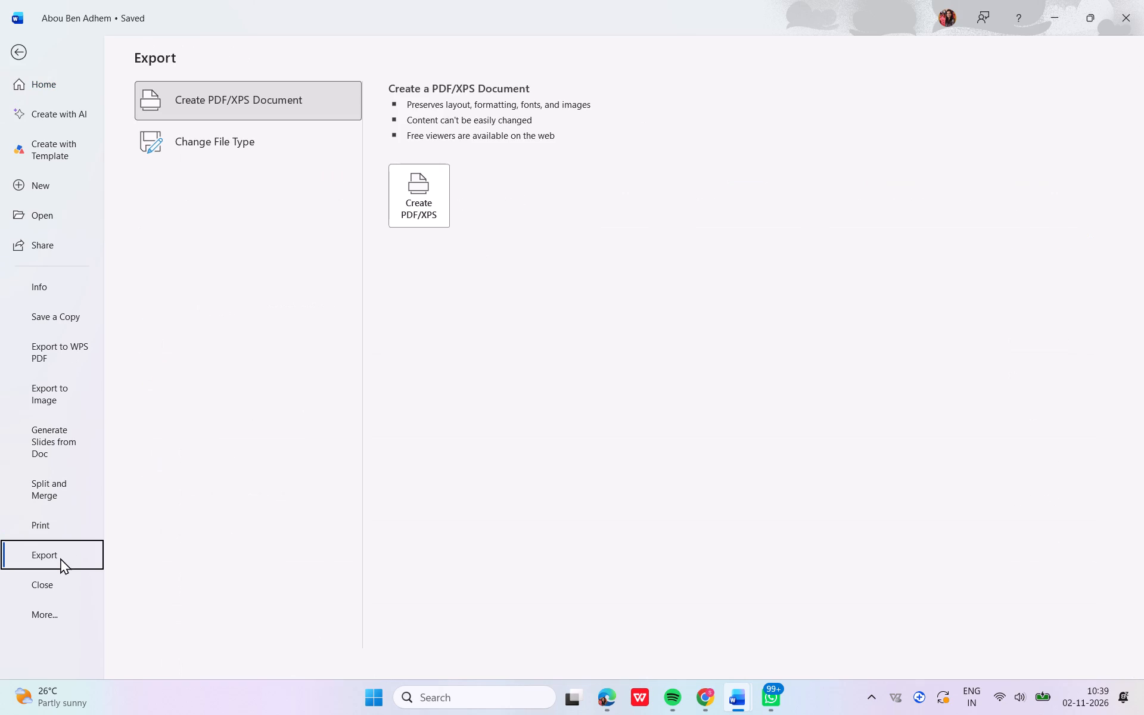
pyautogui.doubleClick(290, 97)
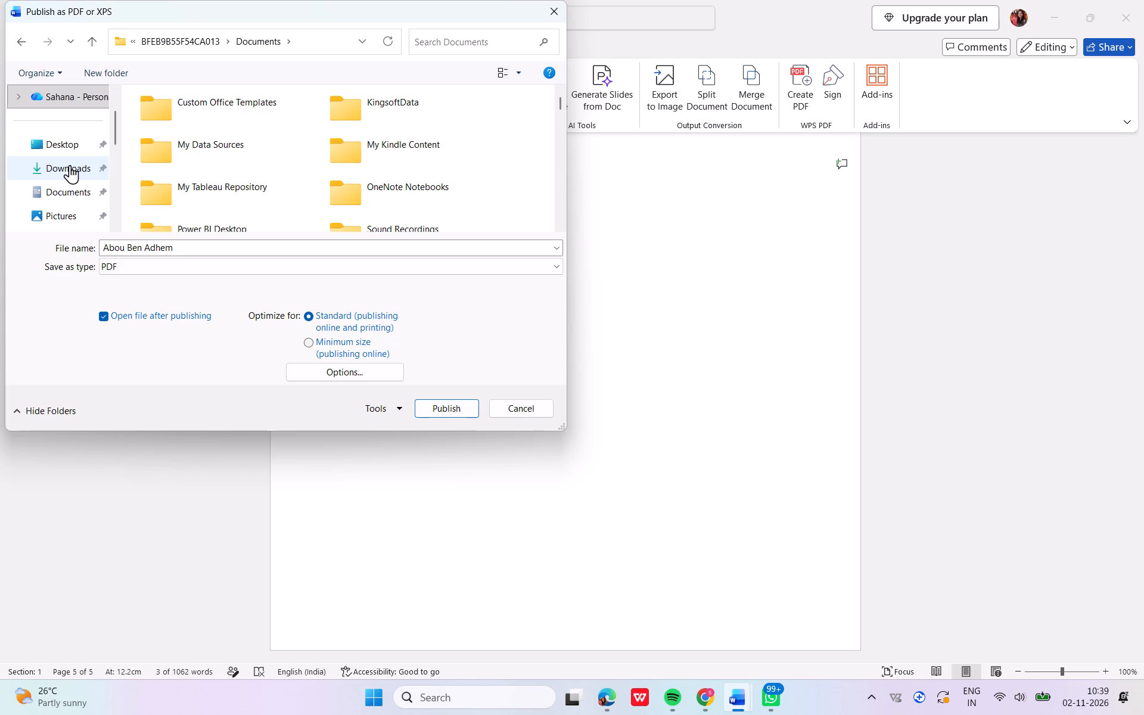
pyautogui.click(70, 165)
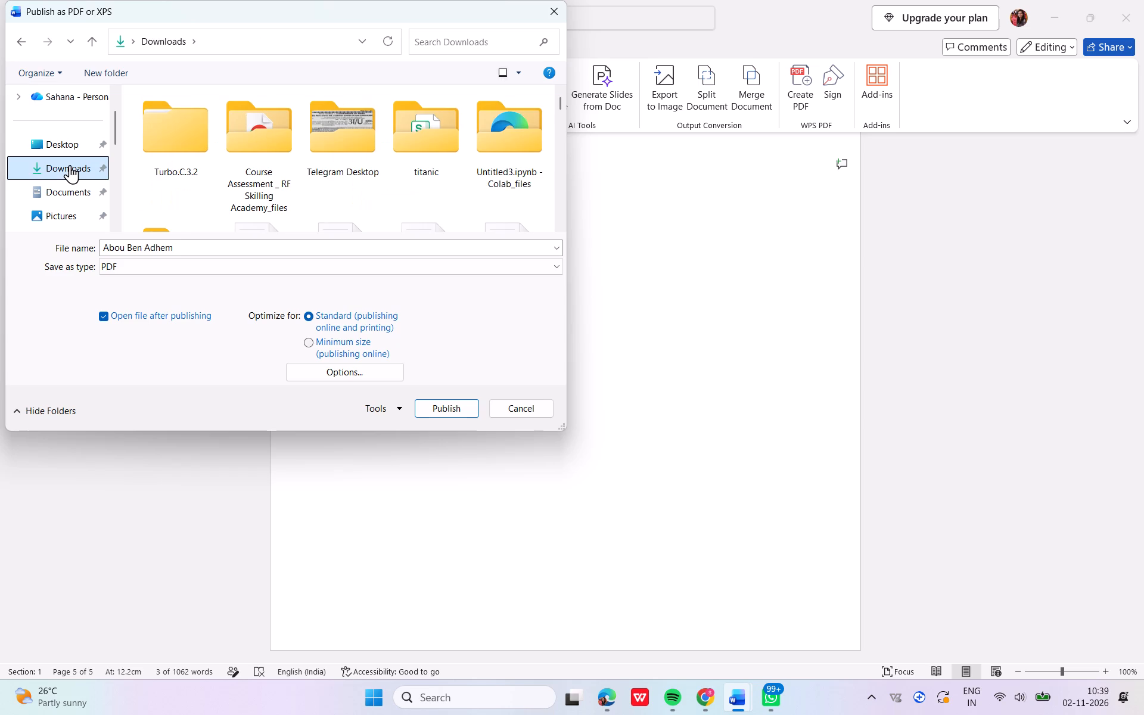
# Name the PDF "Playing the English Gentleman." with the trailing period, publish it, and close the PDF viewer to return to the document.
pyautogui.click(219, 244)
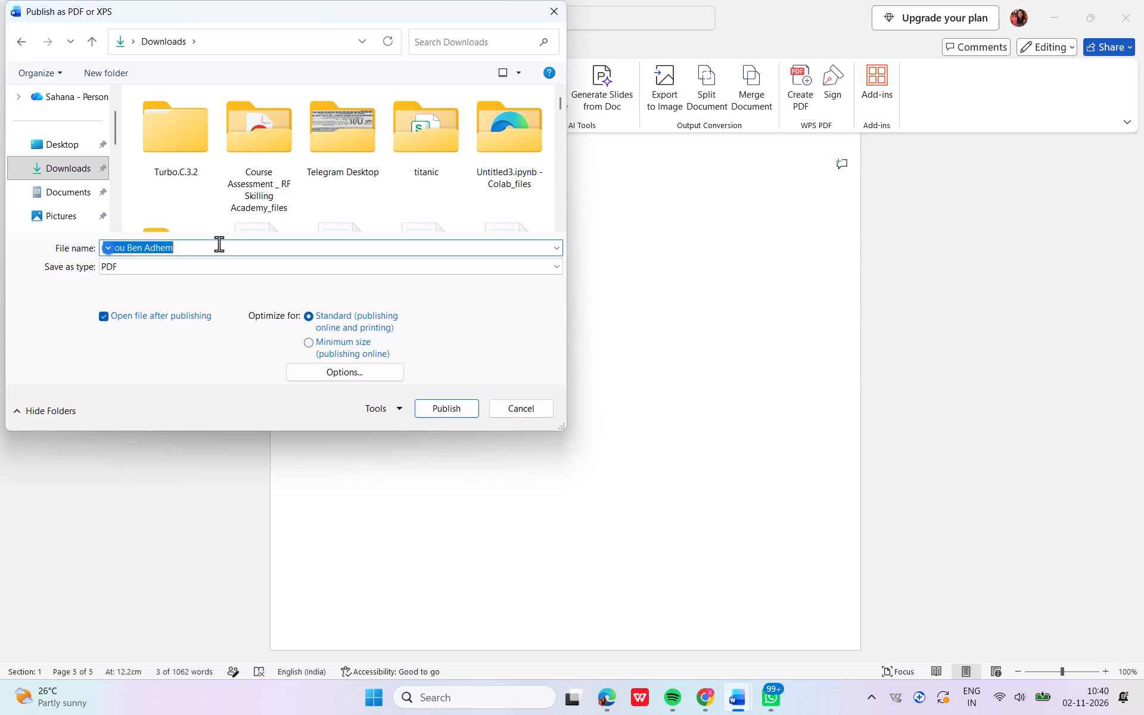
pyautogui.press('p')
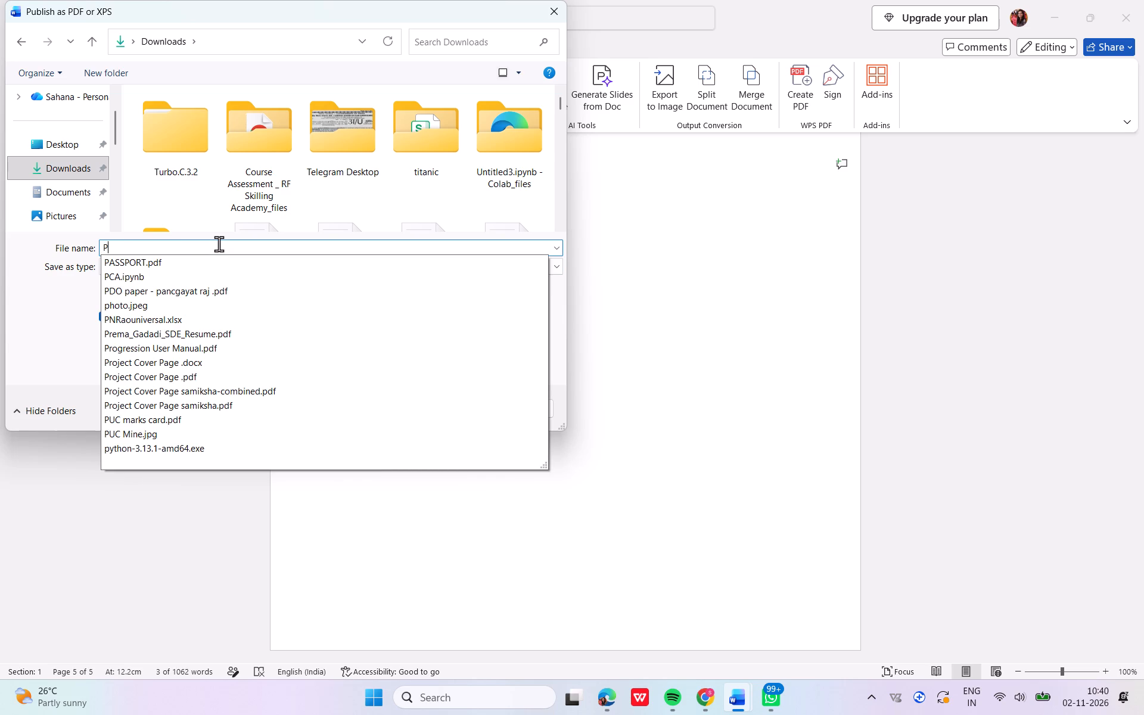
pyautogui.press('l')
pyautogui.write('aying')
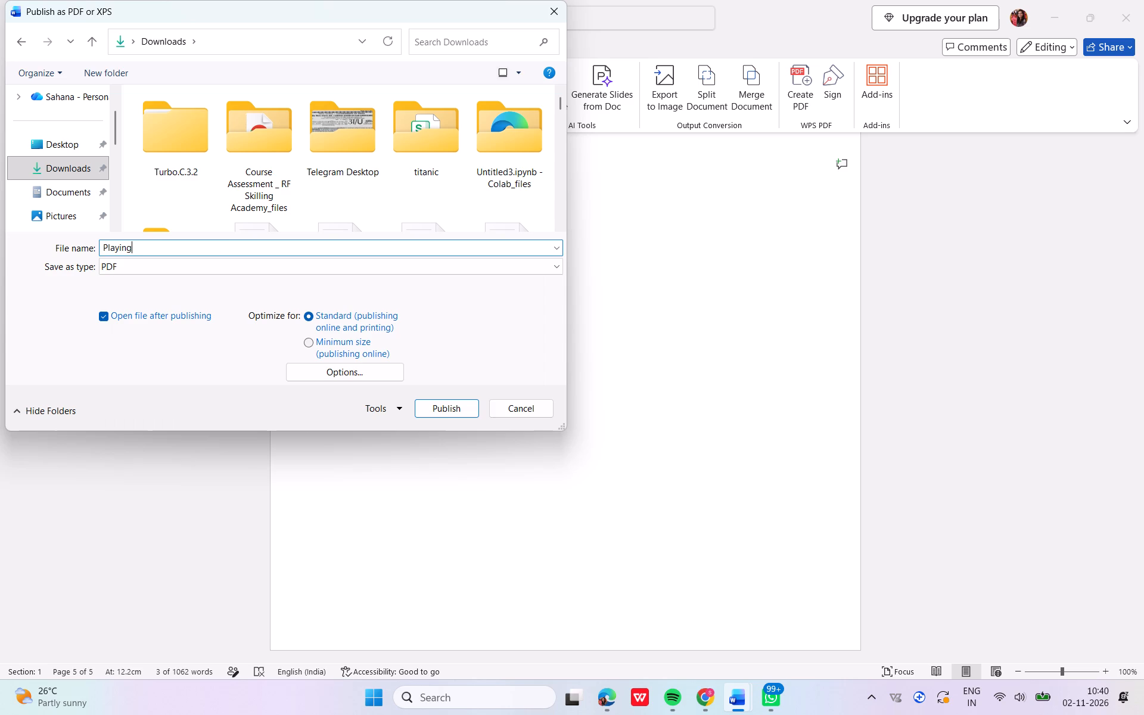
pyautogui.press('space')
pyautogui.write('the')
pyautogui.press('space')
pyautogui.hotkey('shift', 'e')
pyautogui.write('nglish')
pyautogui.press('space')
pyautogui.hotkey('shift', 'g')
pyautogui.press('e')
pyautogui.write('ntle')
pyautogui.write('man')
pyautogui.press('.')
pyautogui.press('Return')
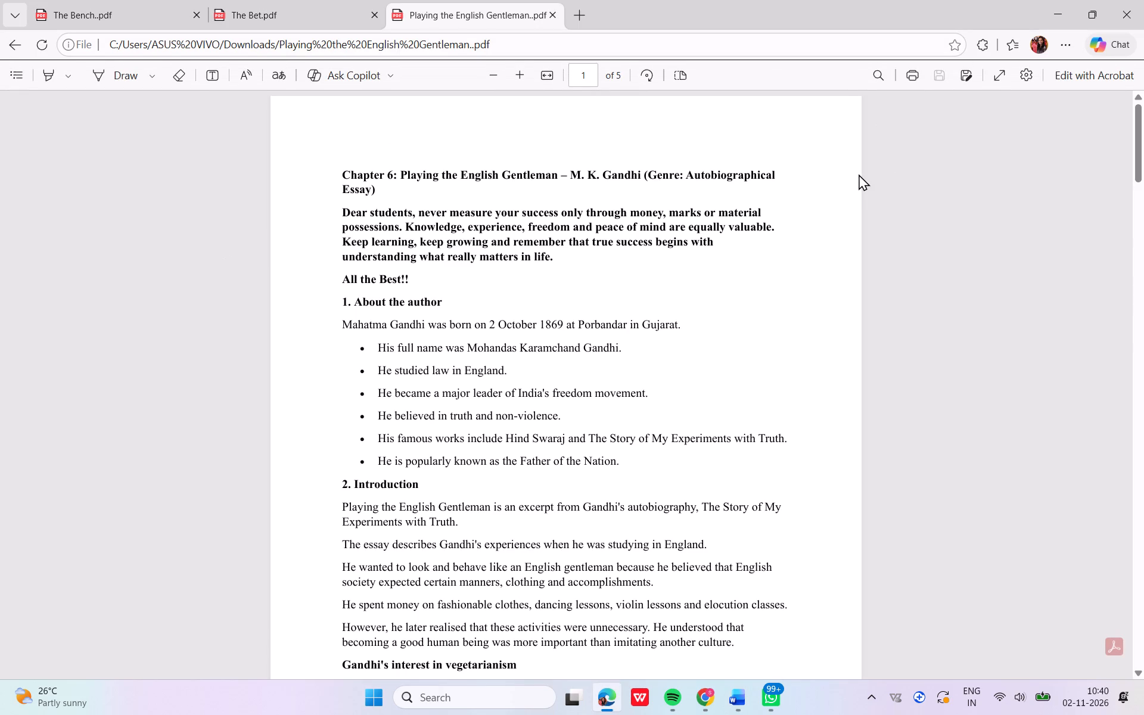
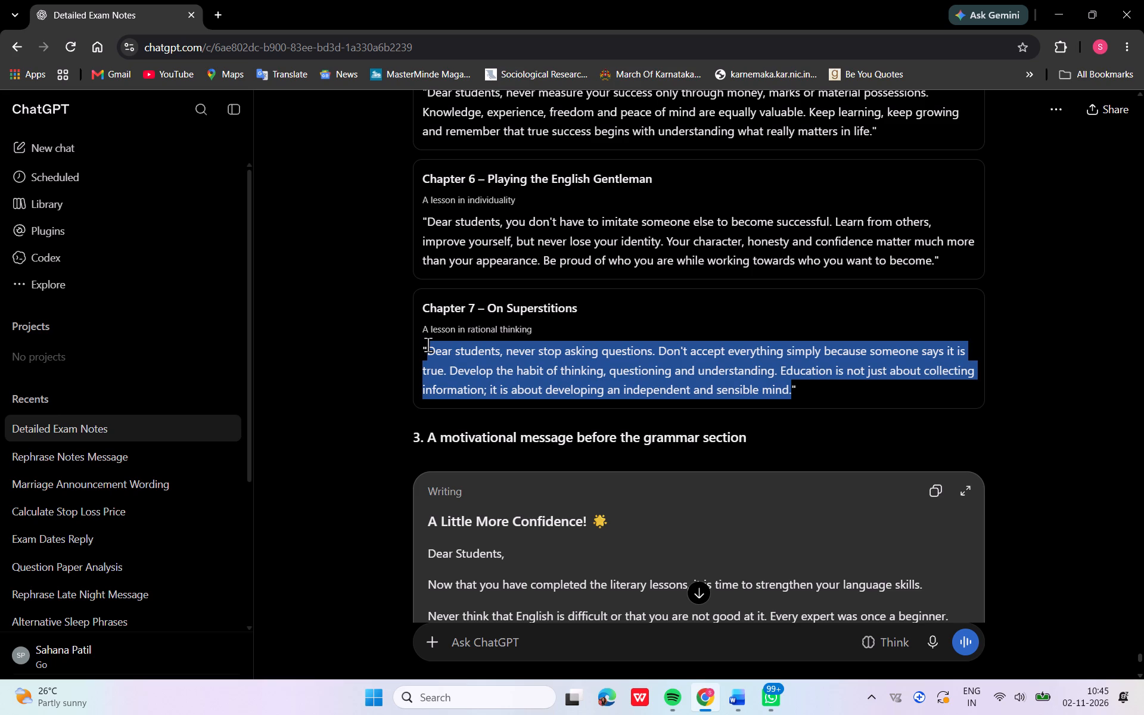
pyautogui.hotkey('ctrl', 'c')
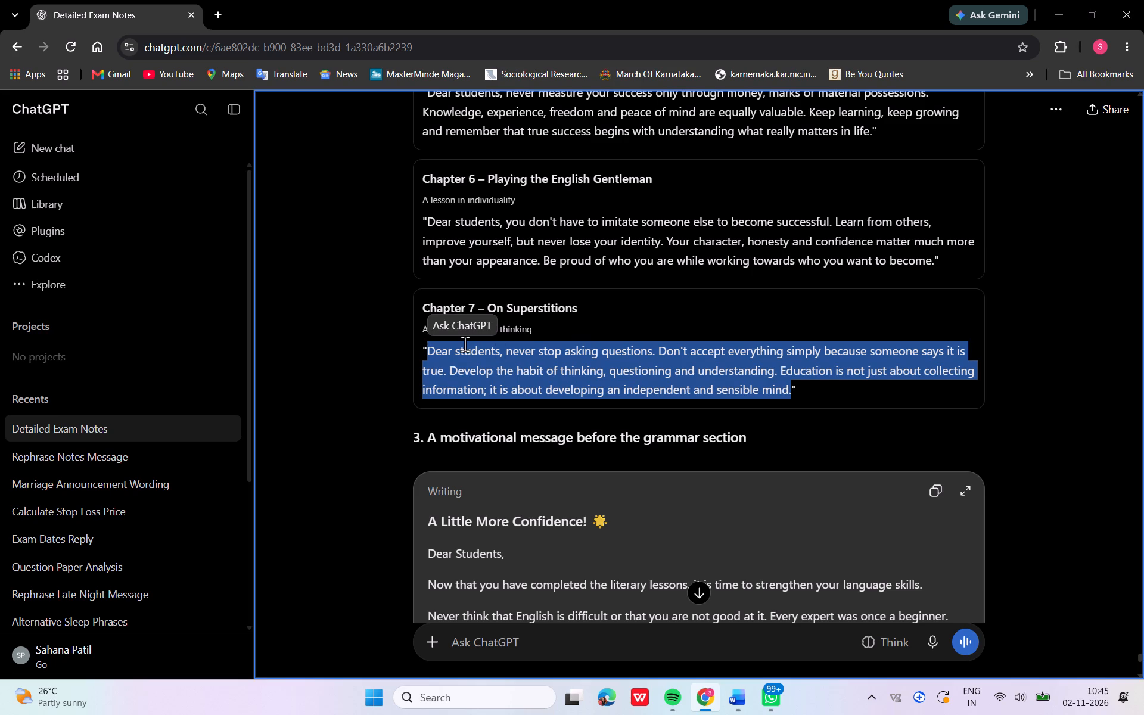
pyautogui.hotkey('shift', 'Up')
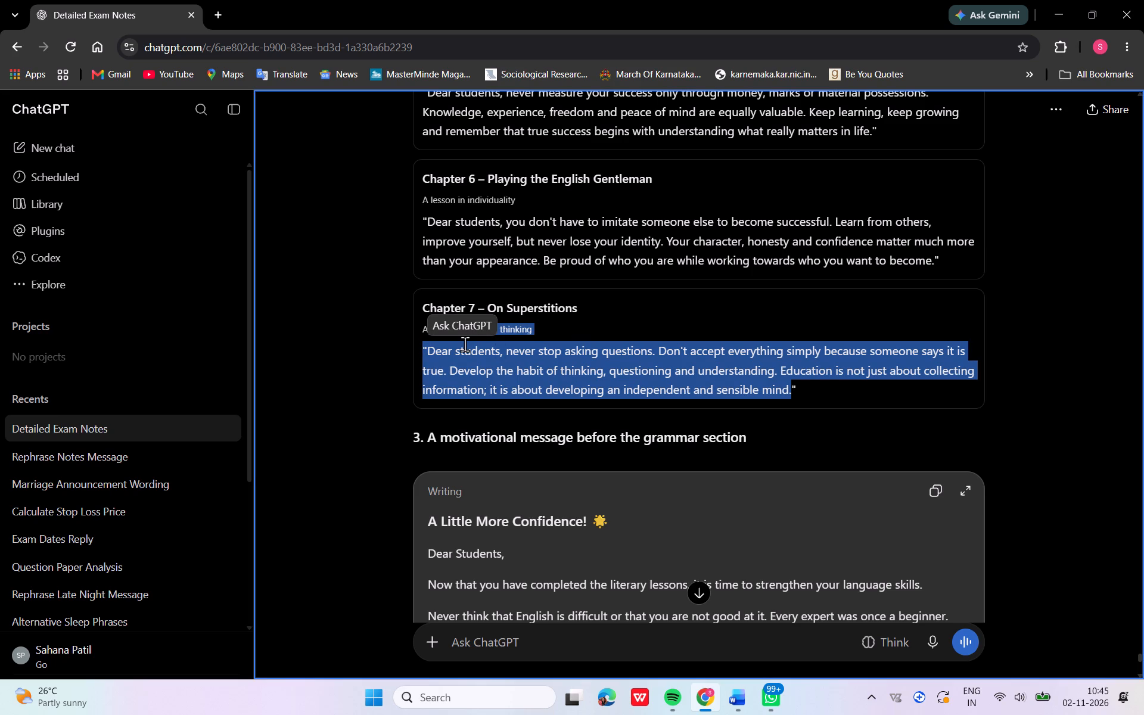
pyautogui.click(547, 405)
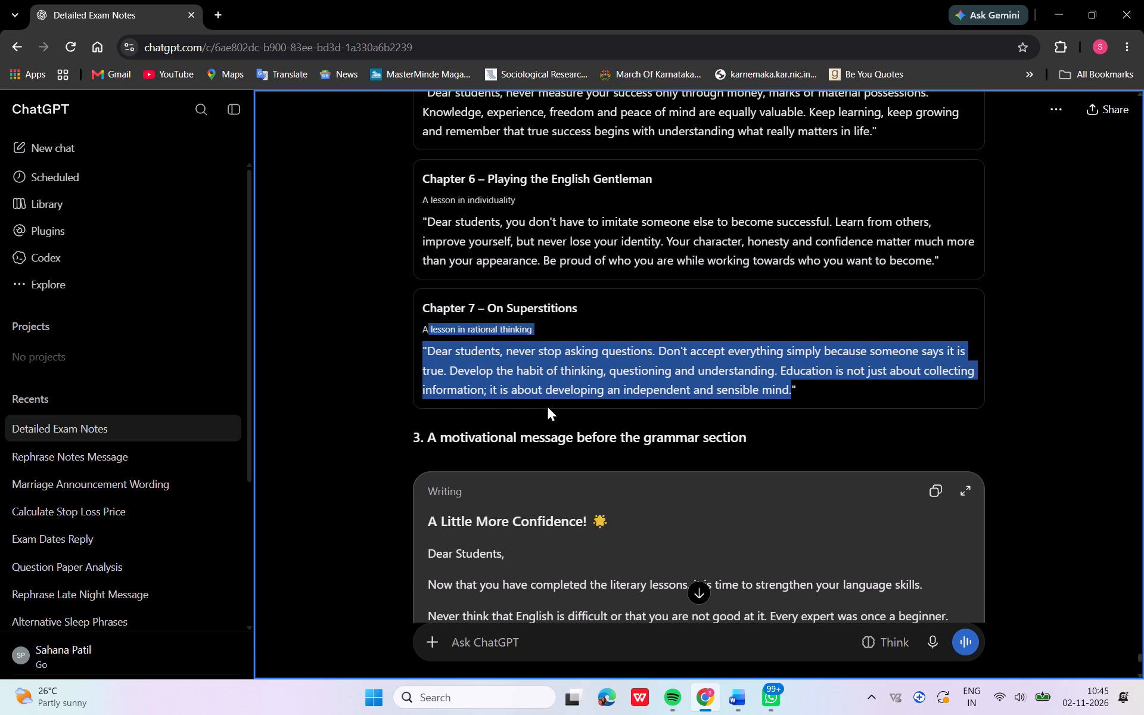
pyautogui.scroll(2, 547, 405)
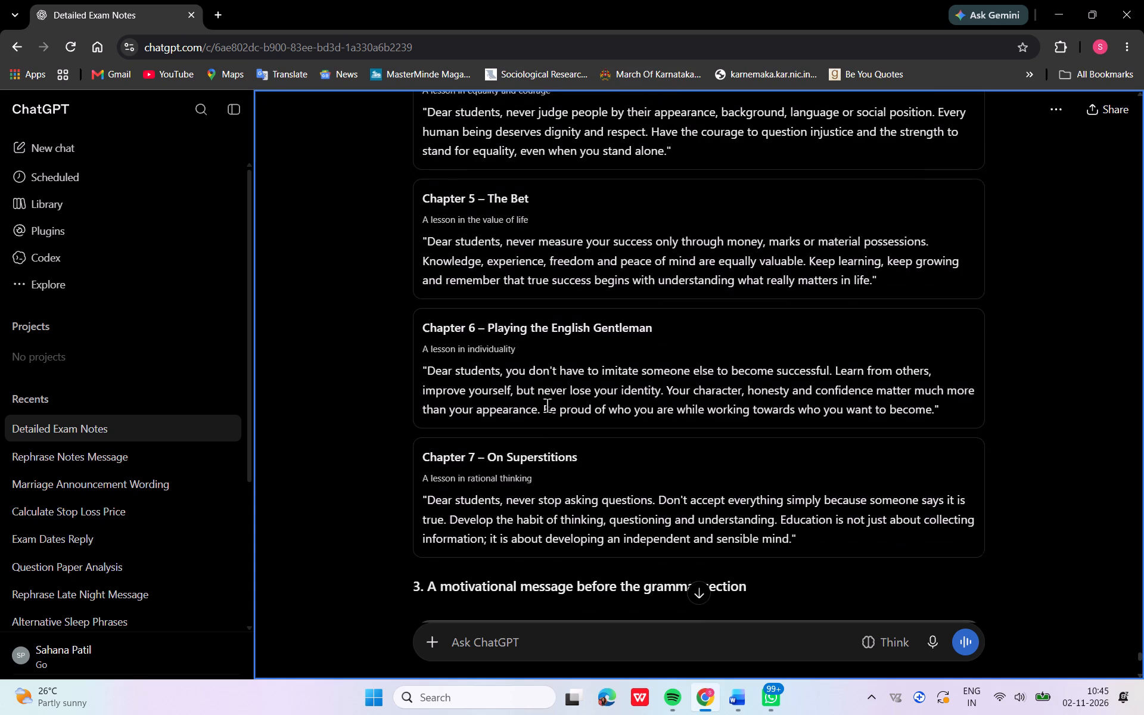
pyautogui.scroll(1, 547, 405)
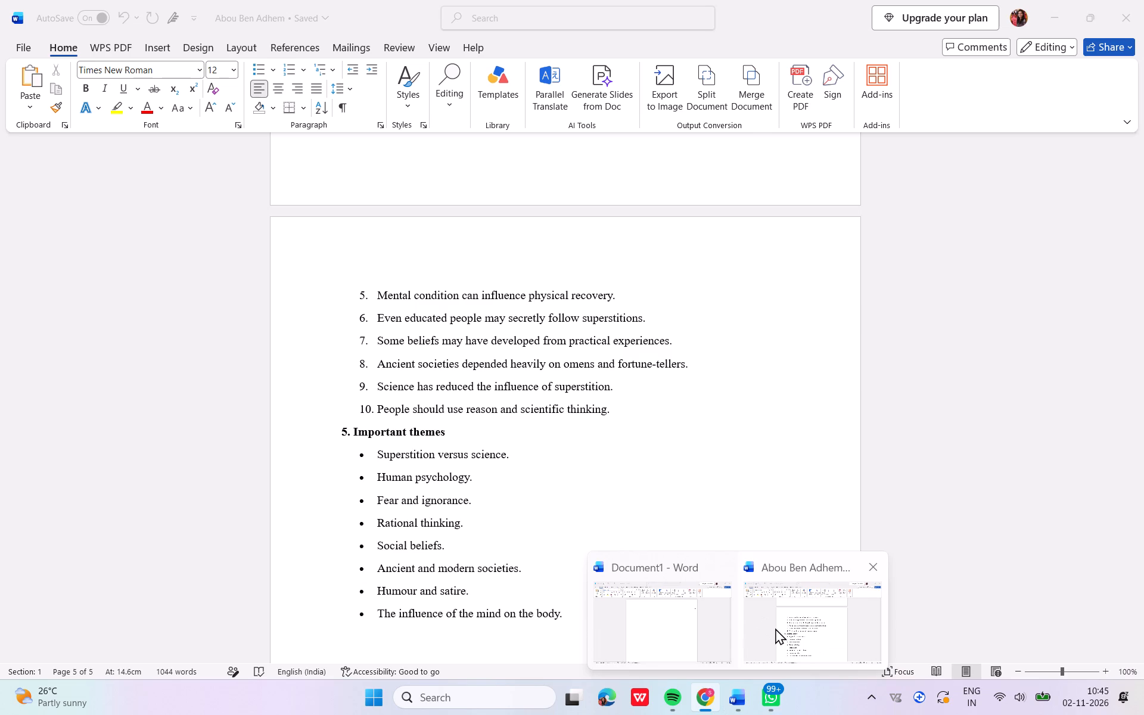
# In the Abou Ben Adhem Word document, paste the copied student message on a new line below the Chapter 7 title.
pyautogui.click(775, 628)
pyautogui.scroll(9, 551, 352)
pyautogui.scroll(13, 551, 352)
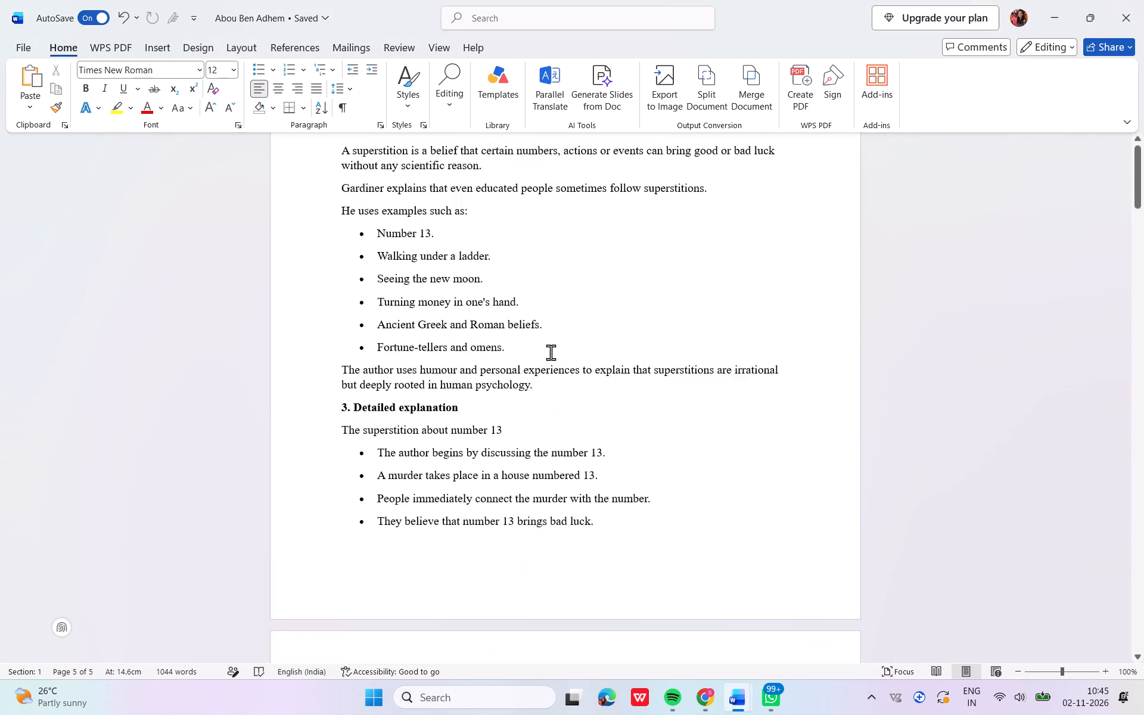
pyautogui.scroll(7, 551, 352)
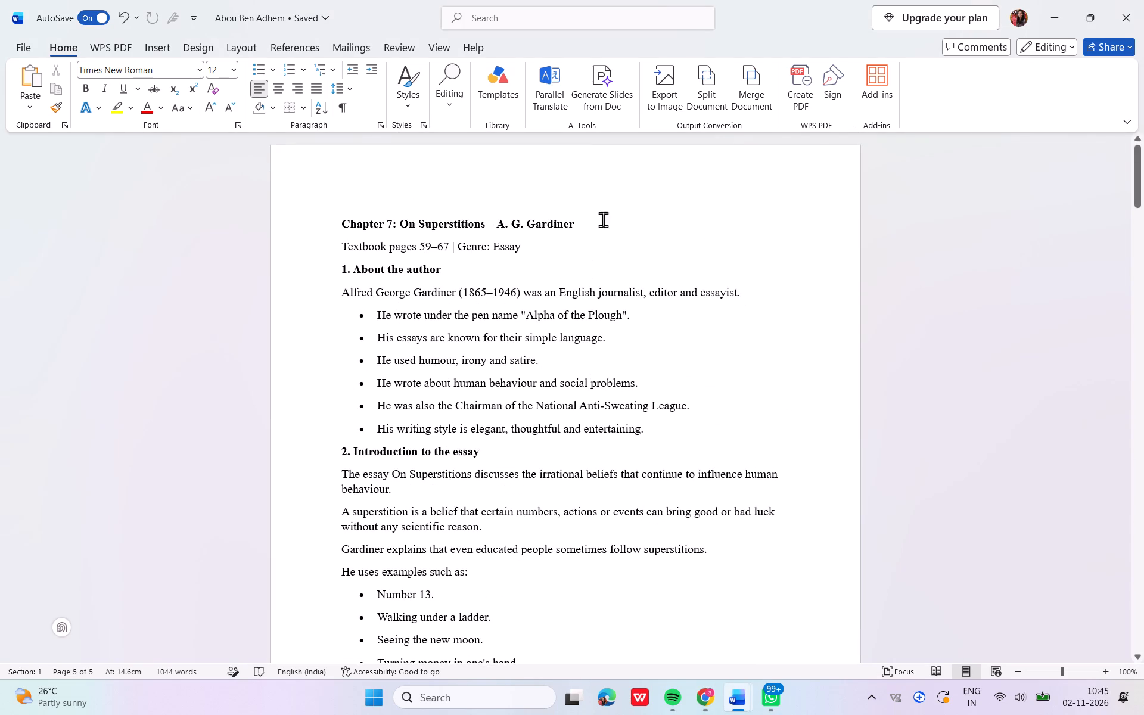
pyautogui.click(596, 223)
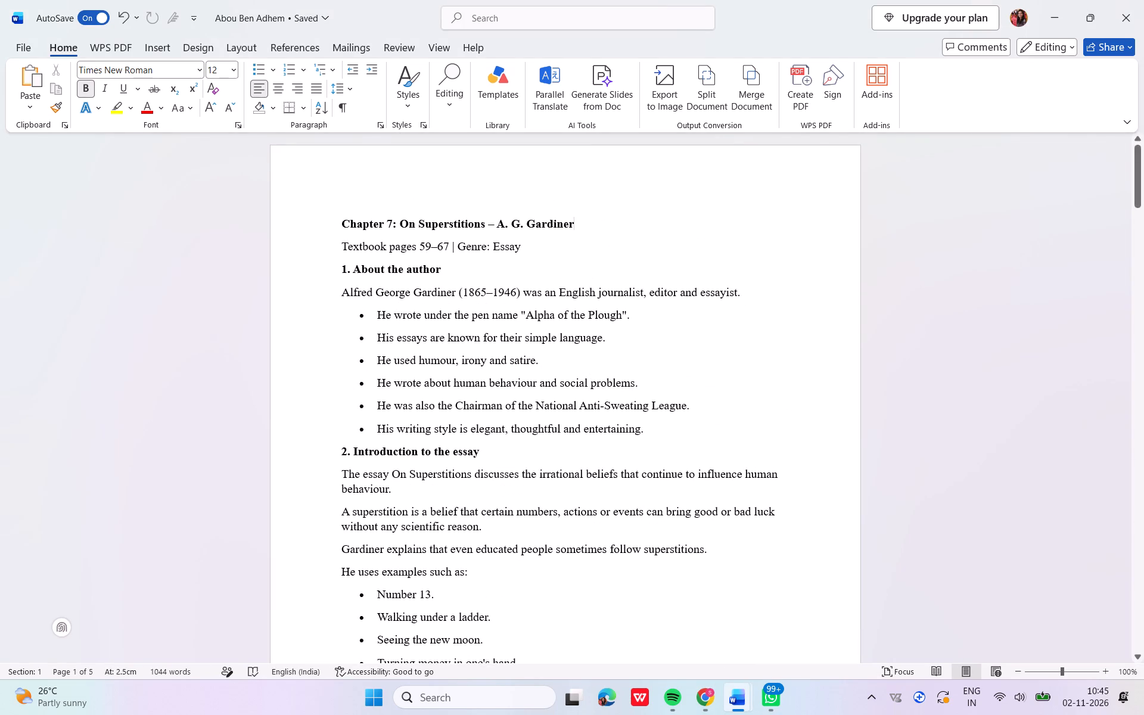
pyautogui.press('Return')
pyautogui.hotkey('ctrl', 'v')
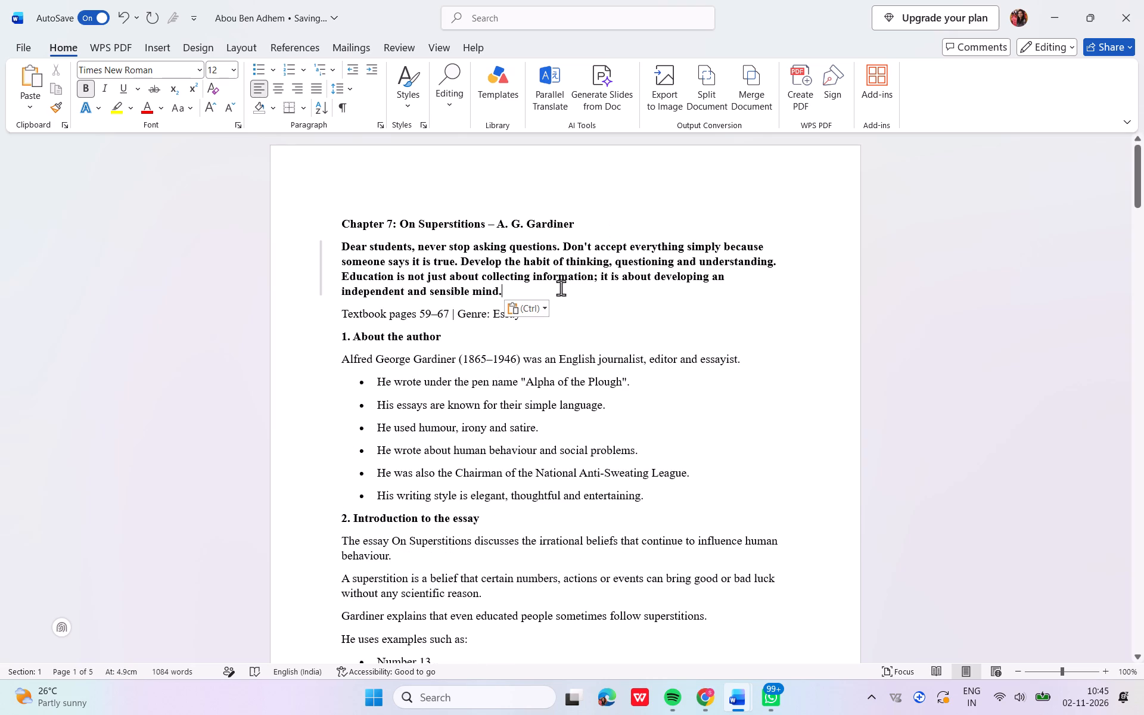
# Replace the semicolon after "collecting information" in the student message with a comma.
pyautogui.click(599, 276)
pyautogui.press('BackSpace')
pyautogui.press('BackSpace')
pyautogui.write(',')
pyautogui.press('space')
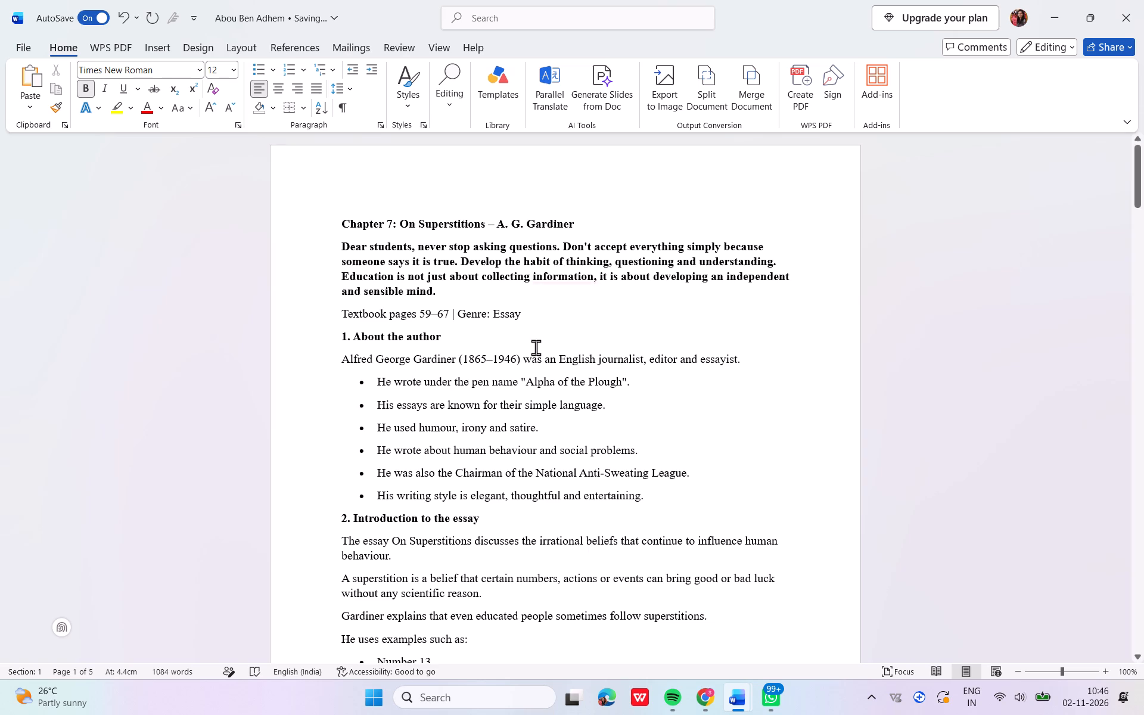
# Move "Genre: Essay" from the textbook pages line to the end of the Chapter 7 title, enclosed in parentheses.
pyautogui.click(545, 313)
pyautogui.moveTo(545, 313); pyautogui.dragTo(510, 310)
pyautogui.moveTo(510, 310); pyautogui.dragTo(465, 315)
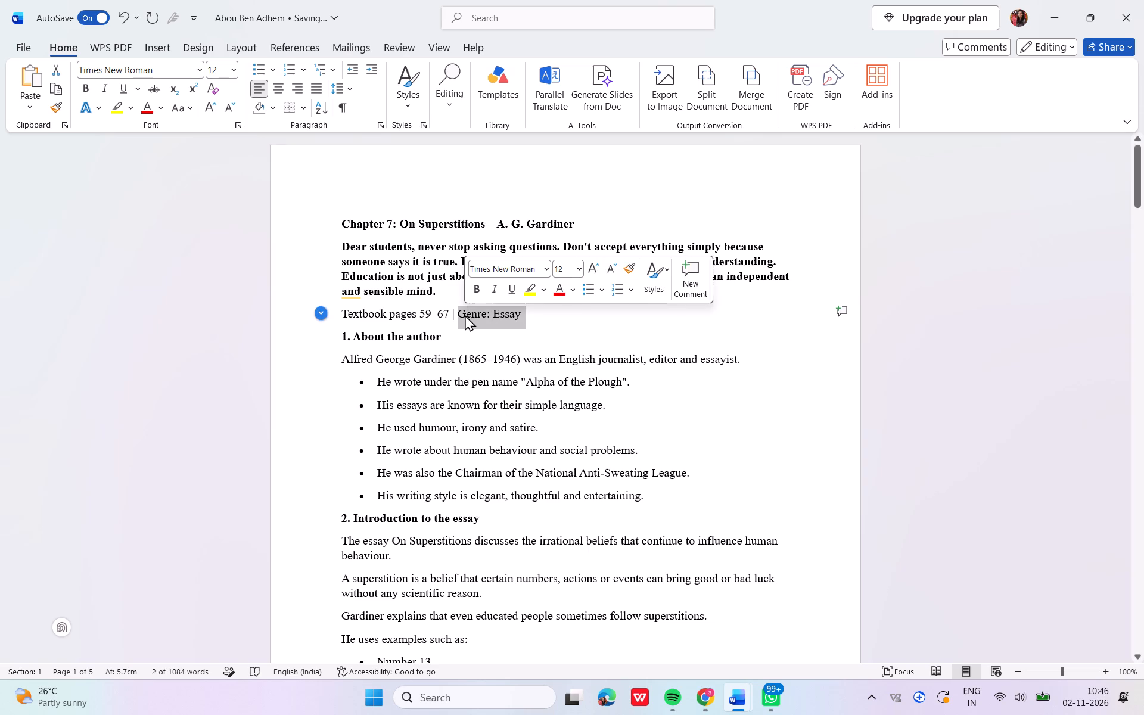
pyautogui.rightClick(465, 315)
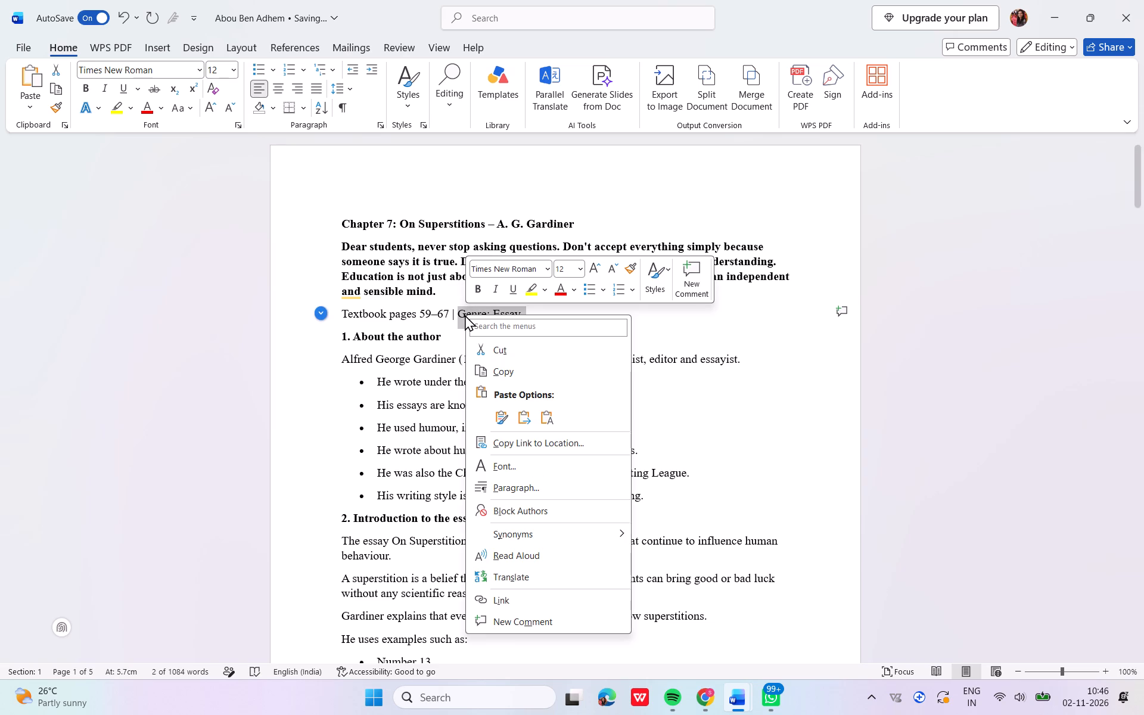
pyautogui.click(493, 351)
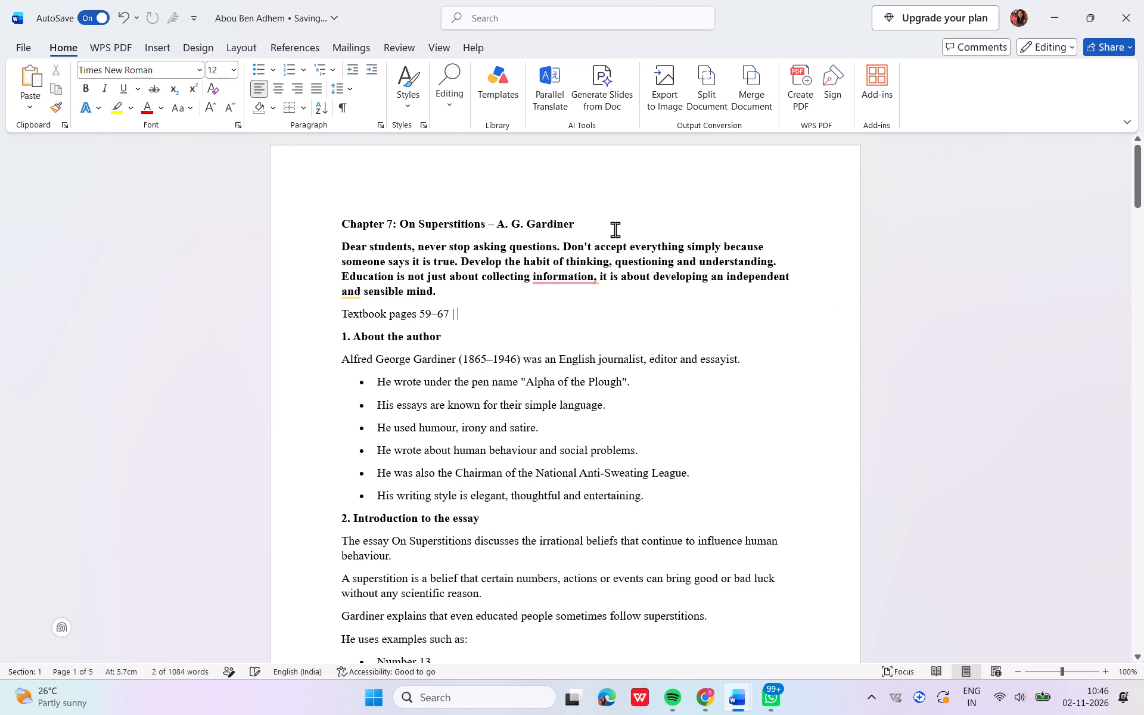
pyautogui.click(614, 228)
pyautogui.press('space')
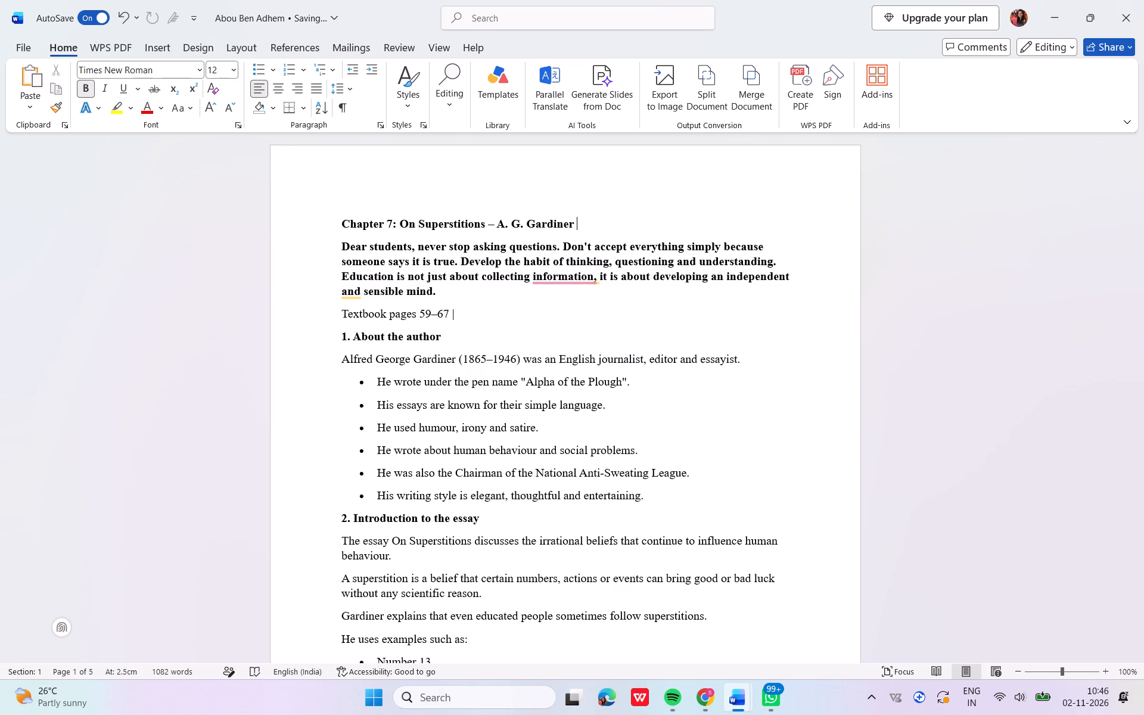
pyautogui.hotkey('shift', '(')
pyautogui.hotkey('ctrl', 'v')
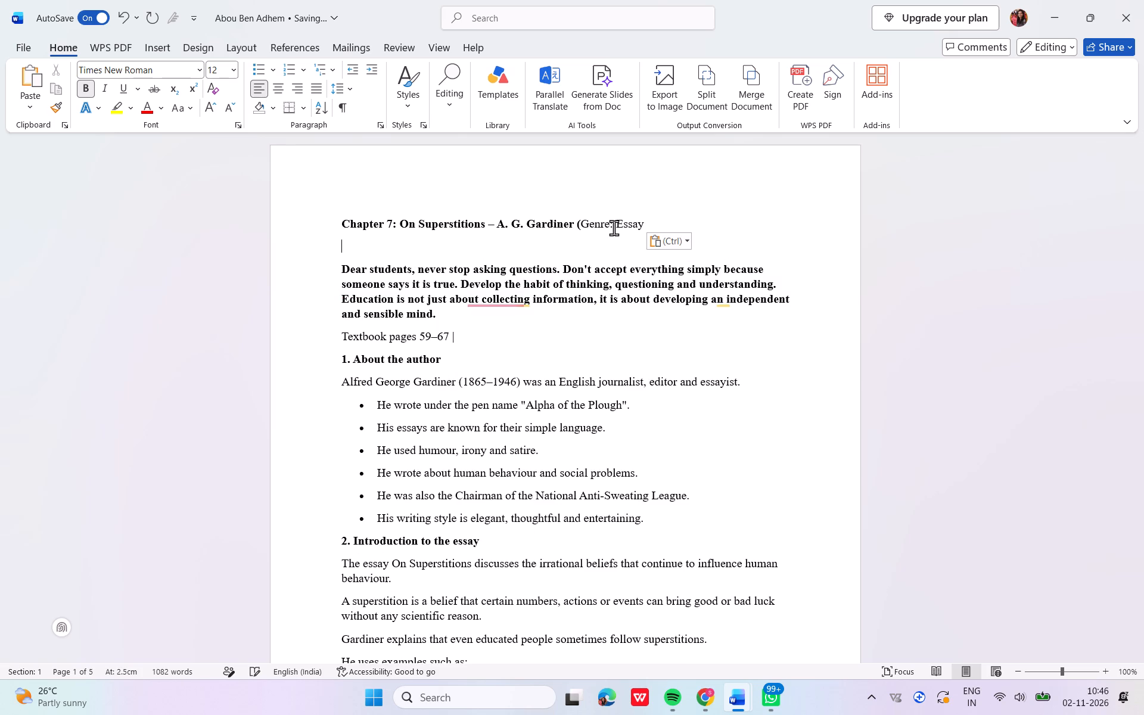
pyautogui.hotkey('shift', ')')
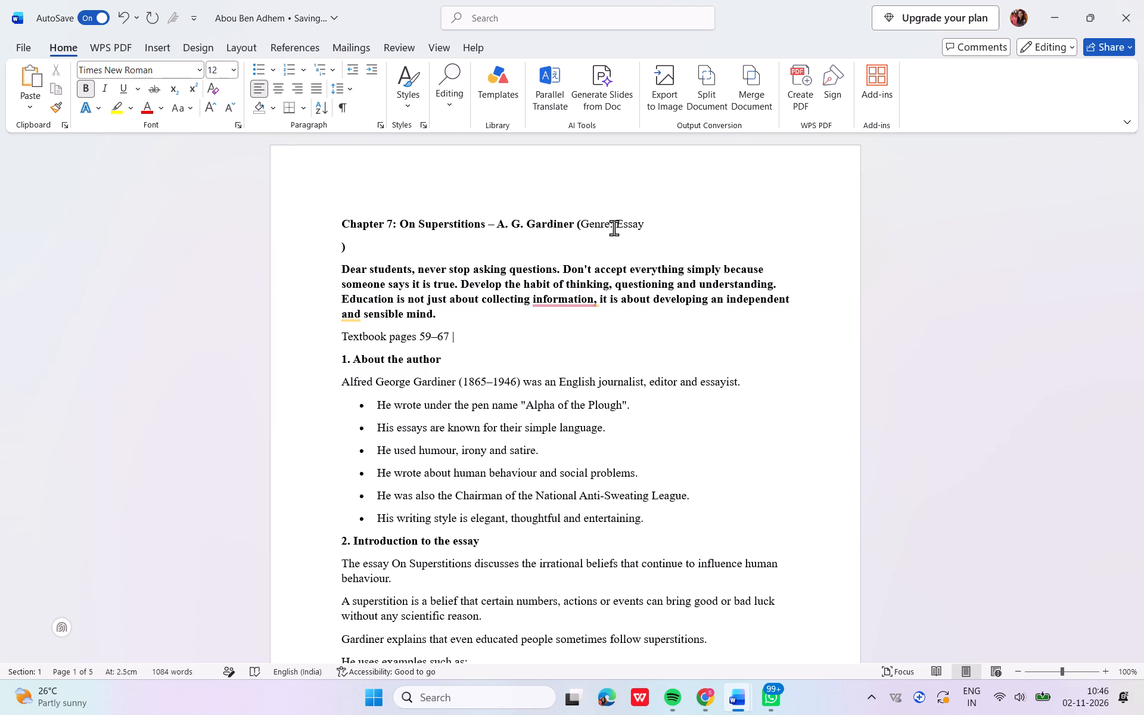
pyautogui.press('BackSpace')
pyautogui.press('BackSpace')
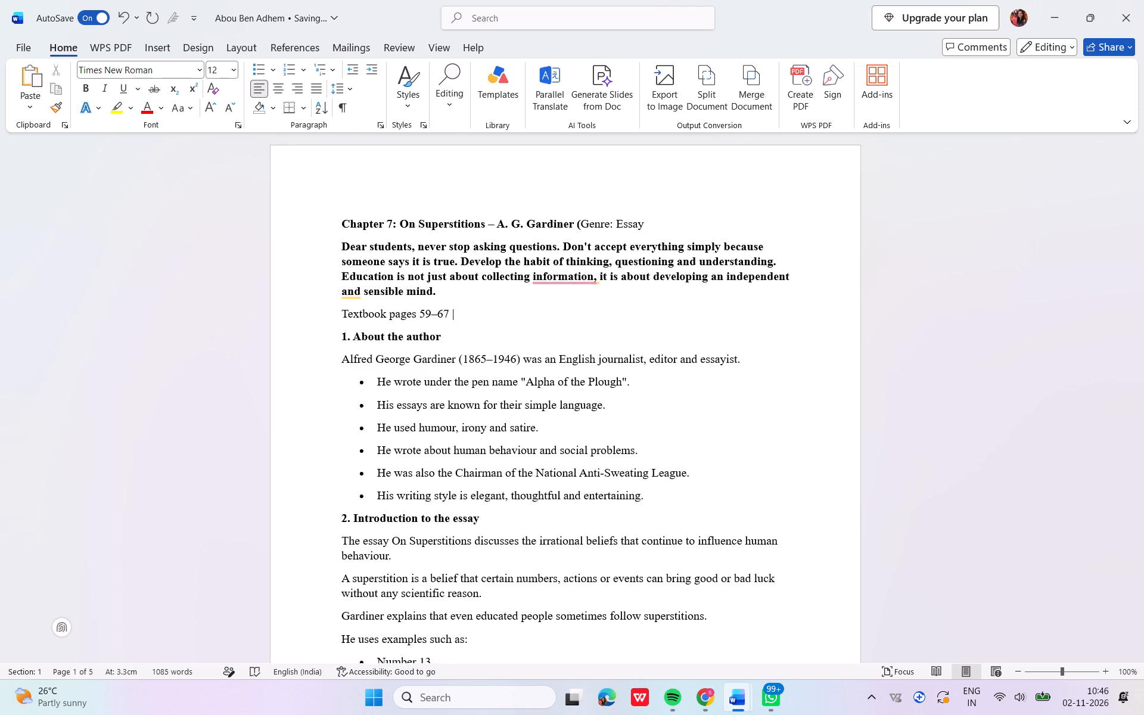
pyautogui.hotkey('shift', ')')
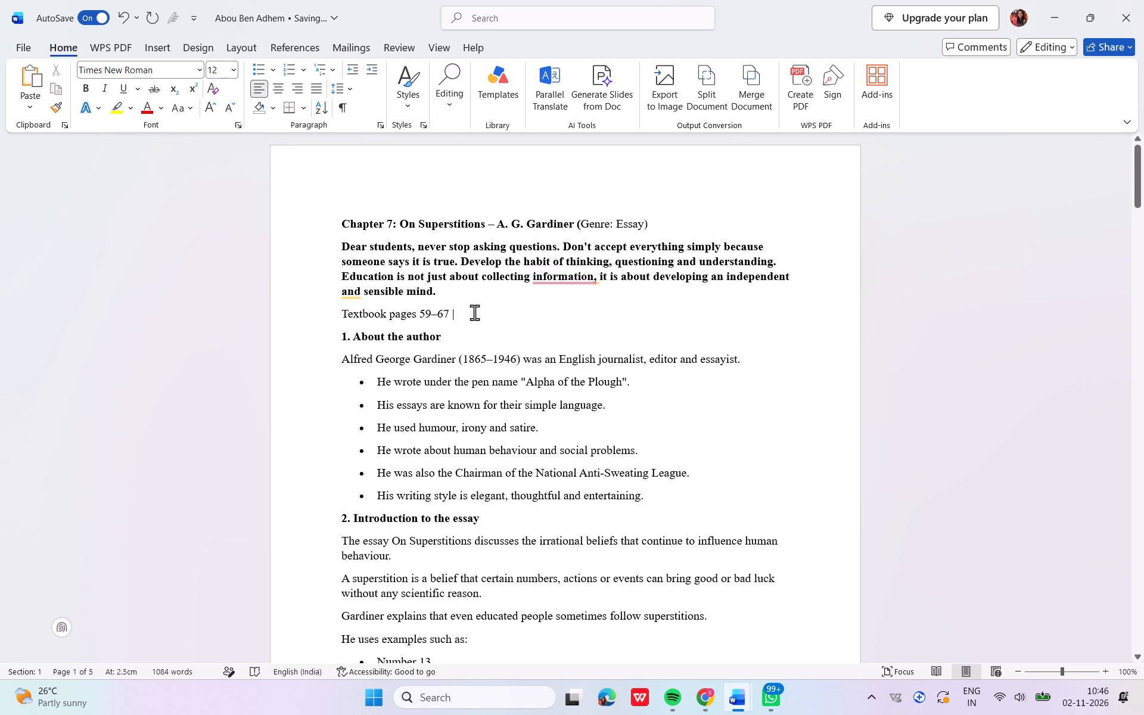
# Delete the "Textbook pages 59–67 |" text, leaving one blank line above "1. About the author".
pyautogui.moveTo(474, 312); pyautogui.dragTo(325, 315)
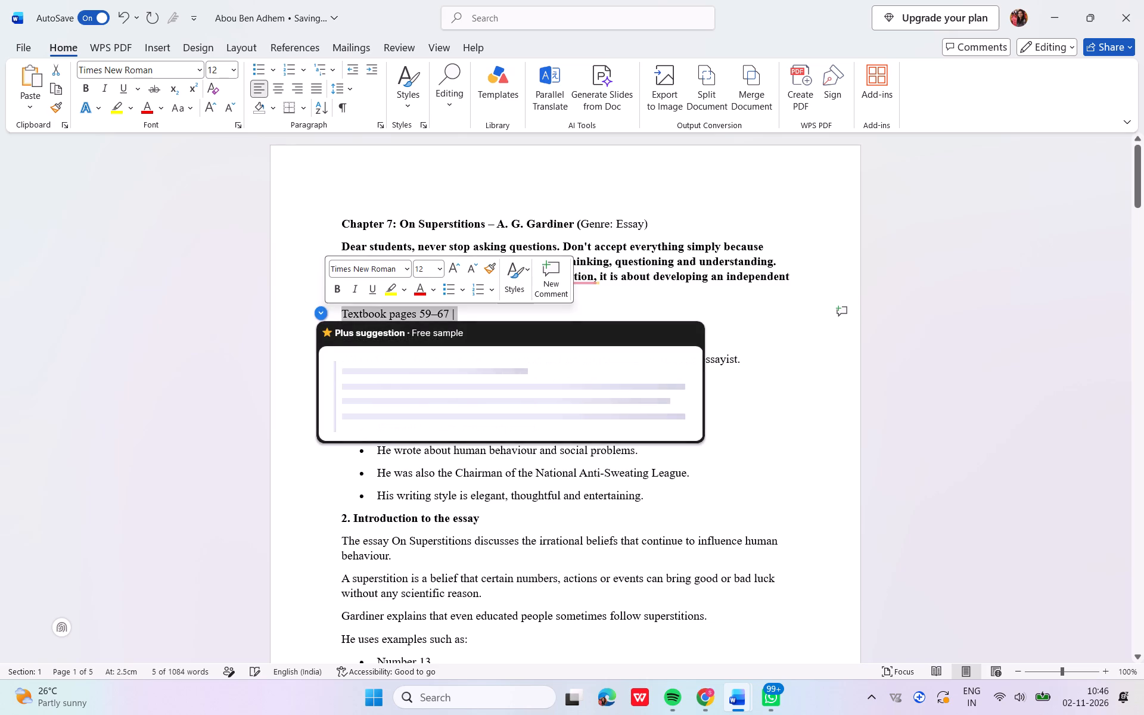
pyautogui.press('BackSpace')
pyautogui.press('BackSpace')
pyautogui.press('Return')
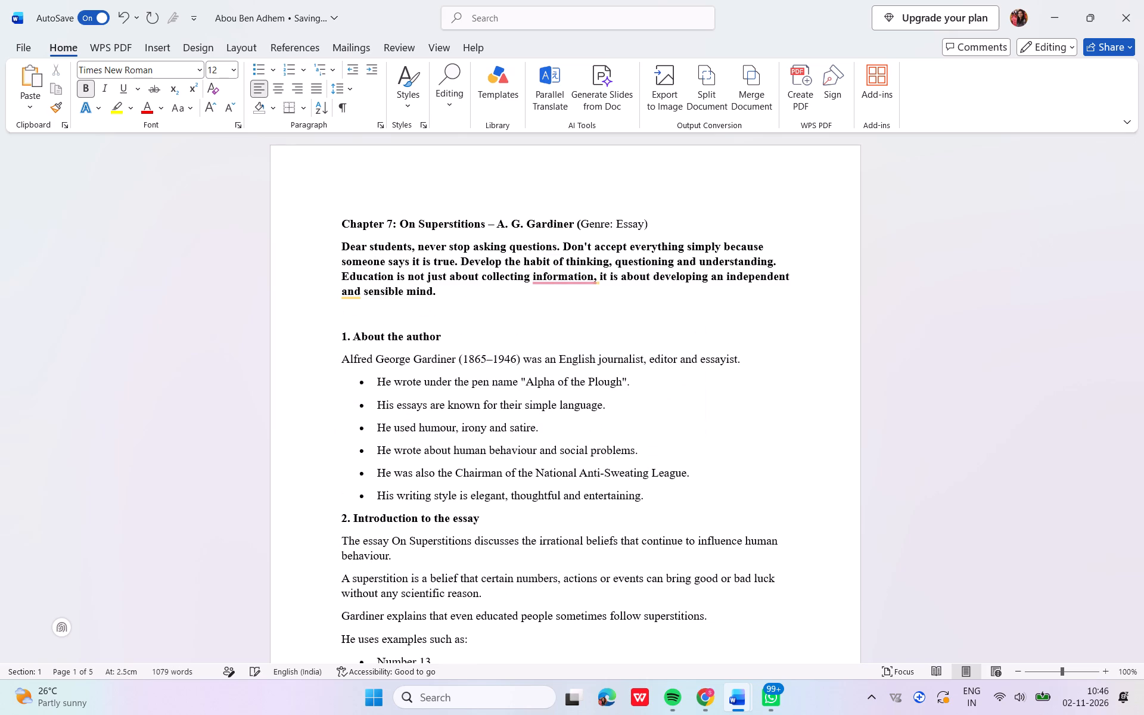
# Delete the heading "3. Detailed explanation" above "The superstition about number 13".
pyautogui.scroll(-1, 411, 478)
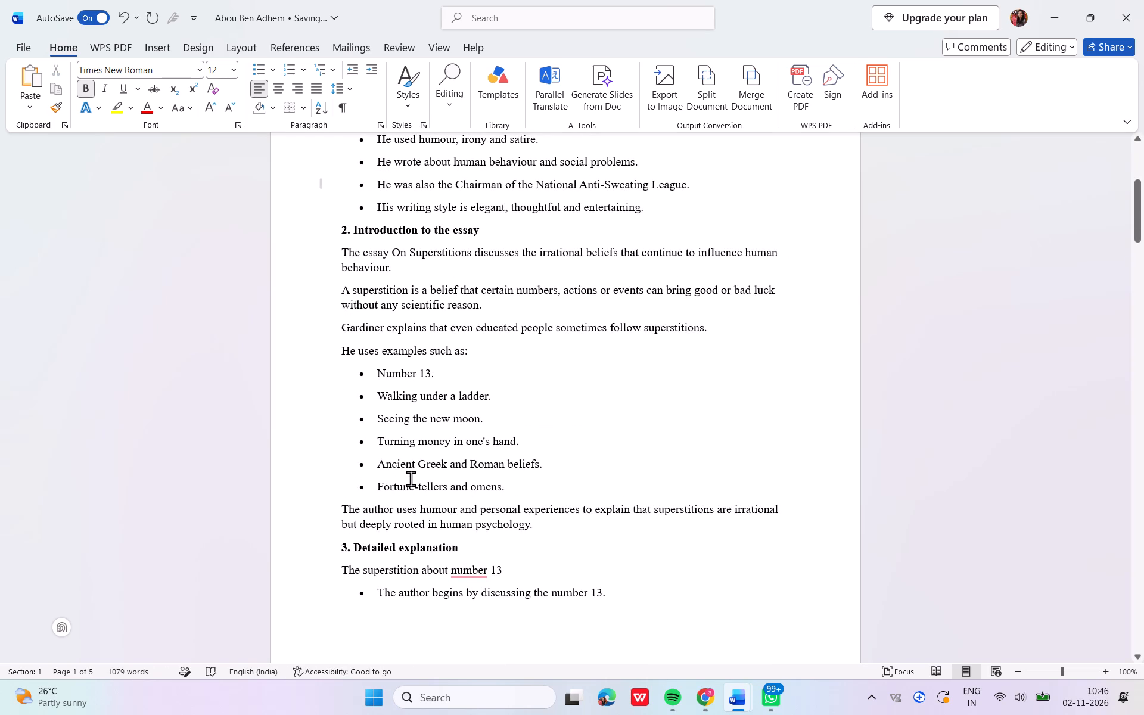
pyautogui.scroll(-1, 411, 478)
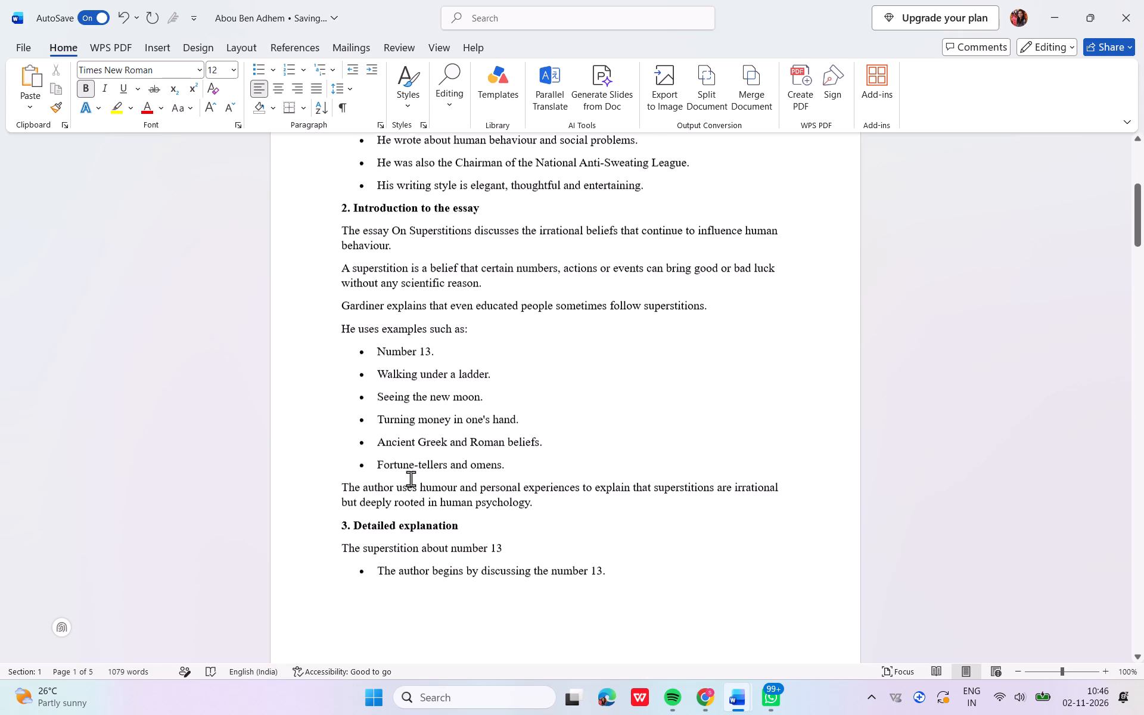
pyautogui.scroll(-2, 411, 478)
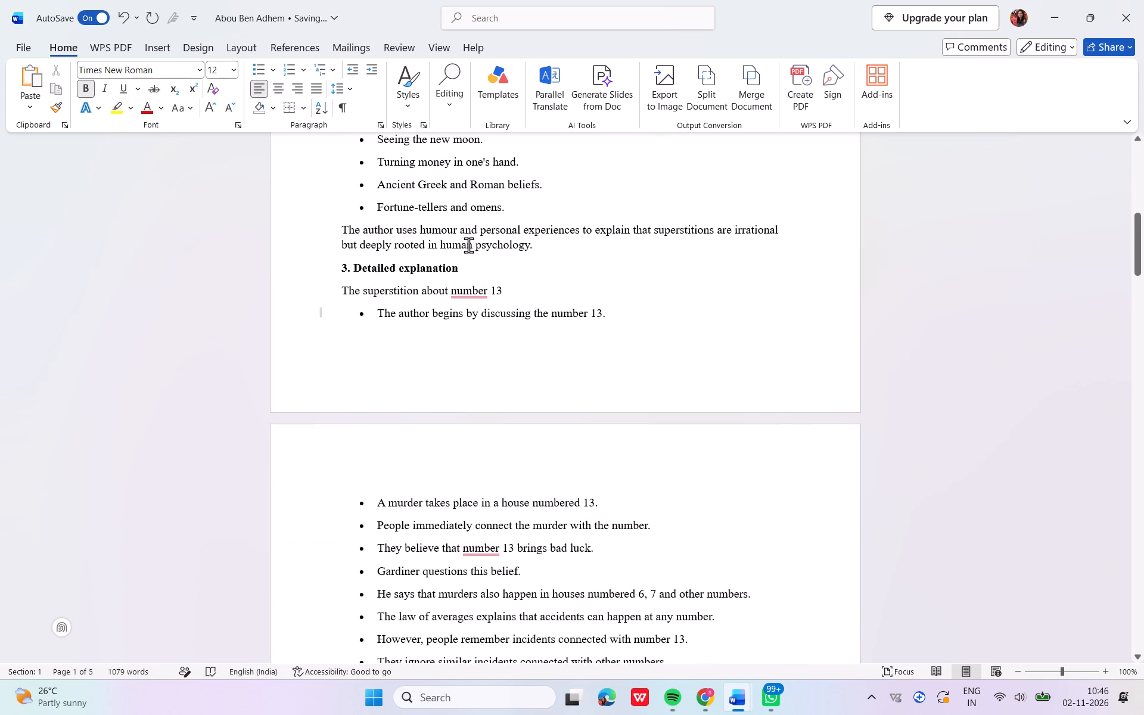
pyautogui.moveTo(469, 267); pyautogui.dragTo(327, 275)
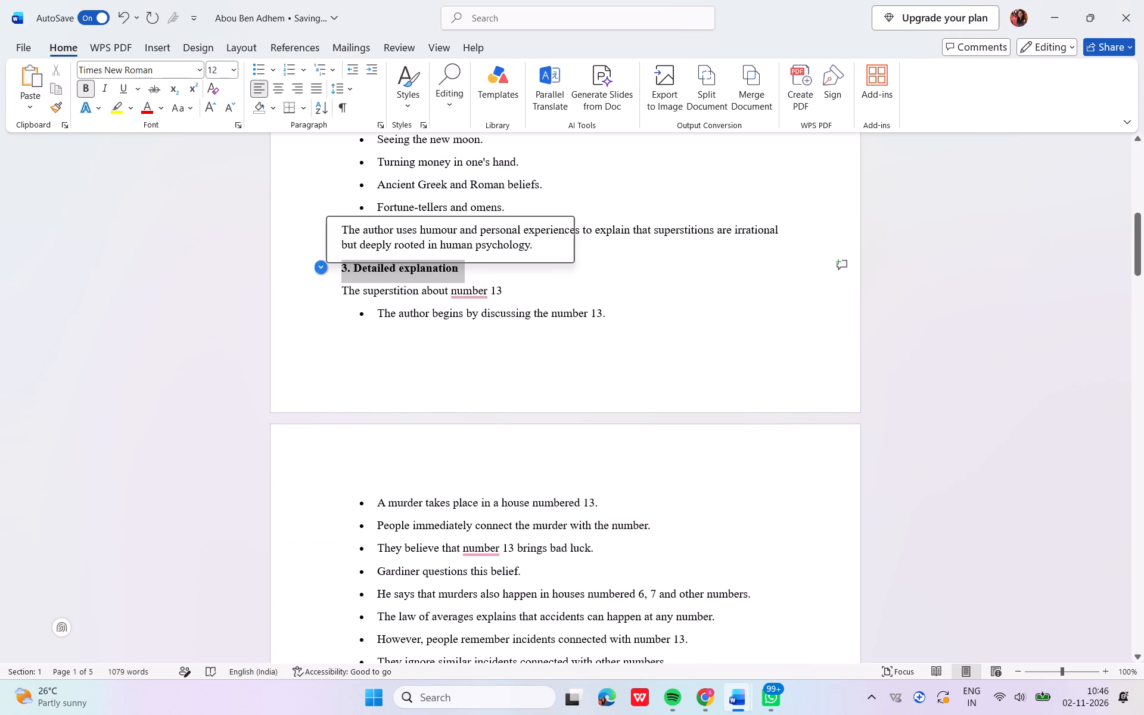
pyautogui.press('BackSpace')
# Bold the subheadings "The superstition about number 13" and "The hidden fear of number 13".
pyautogui.hotkey('shift', 'Down')
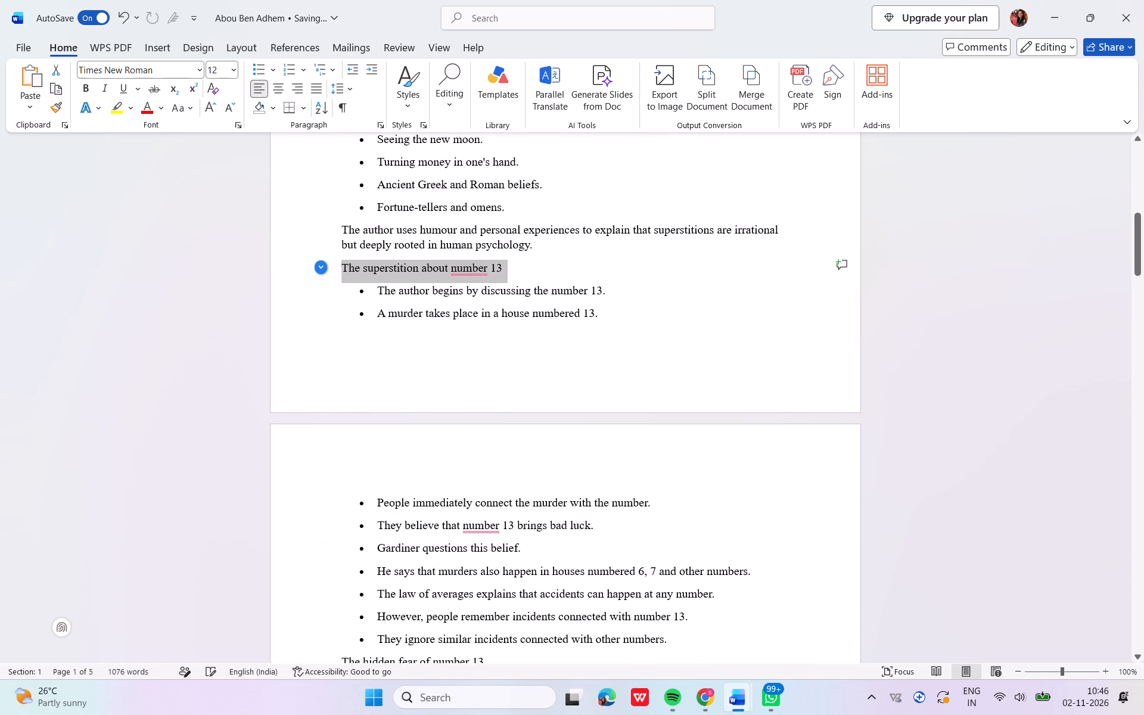
pyautogui.hotkey('ctrl', 'b')
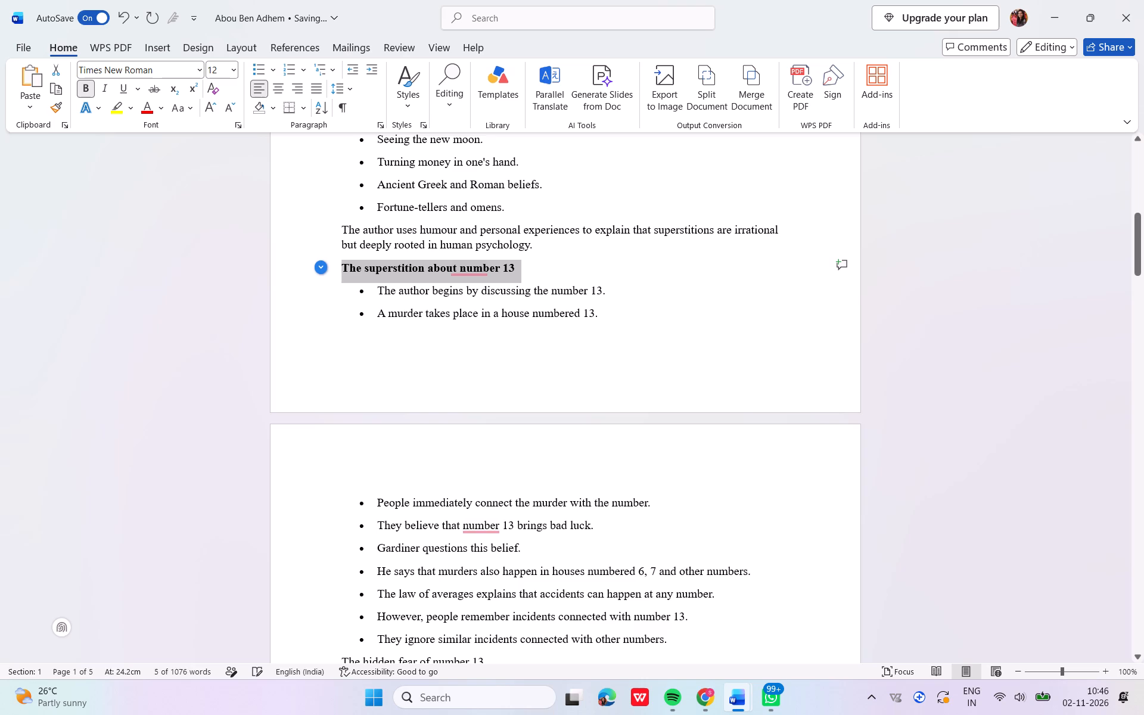
pyautogui.scroll(-3, 327, 275)
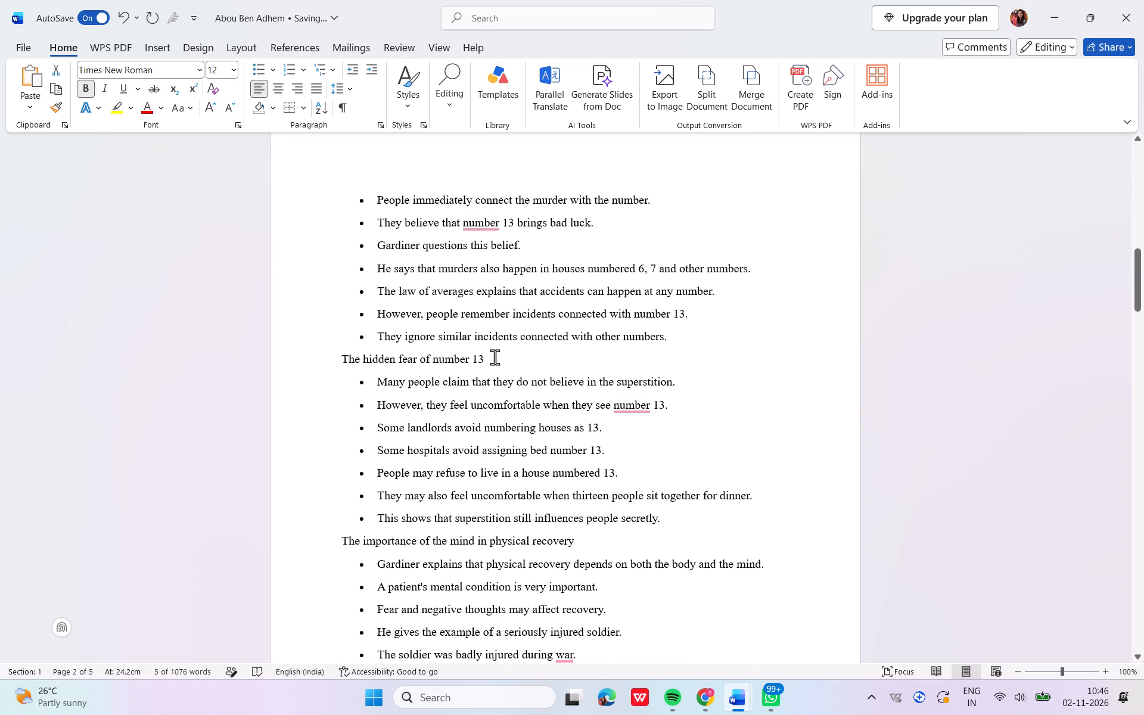
pyautogui.moveTo(495, 357); pyautogui.dragTo(337, 355)
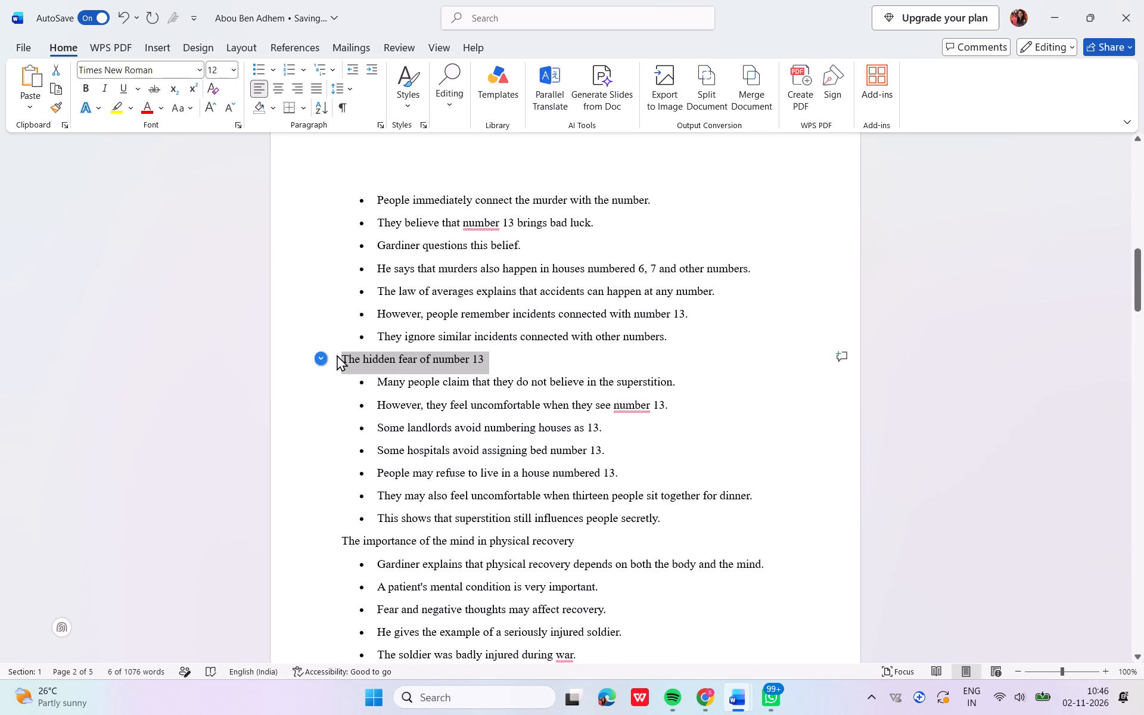
pyautogui.hotkey('ctrl', 'b')
# Bold the subheadings "The importance of the mind in physical recovery" and "The author's own superstitions".
pyautogui.scroll(-2, 337, 355)
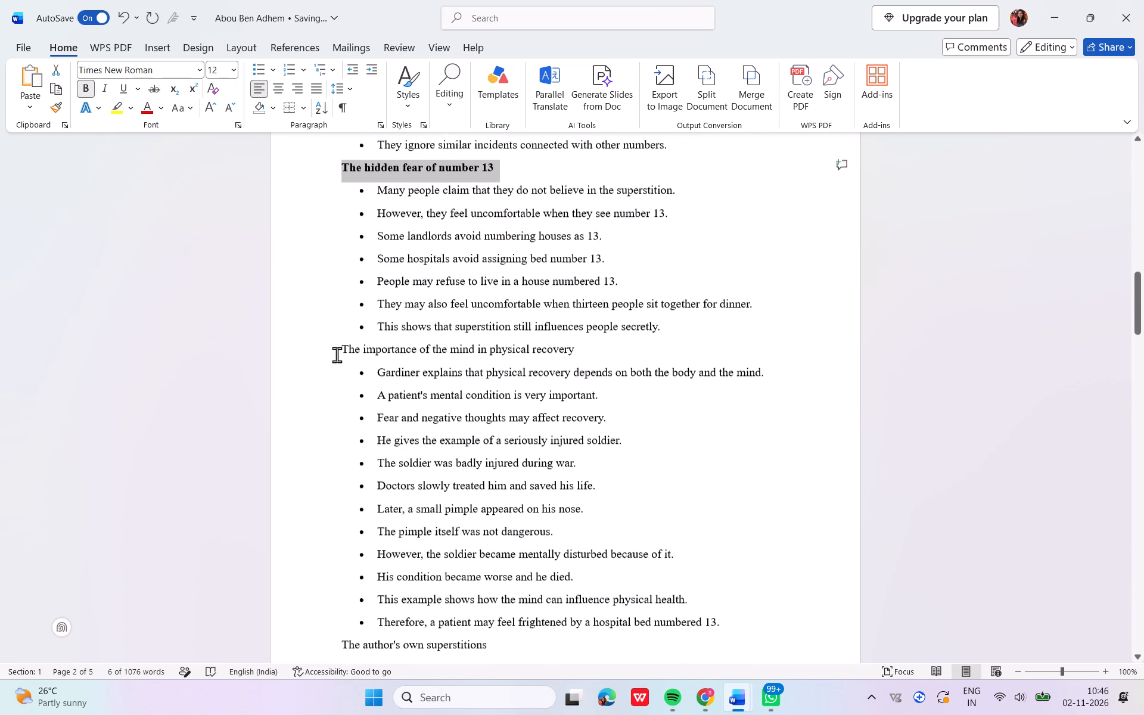
pyautogui.moveTo(582, 344); pyautogui.dragTo(340, 360)
pyautogui.hotkey('ctrl', 'b')
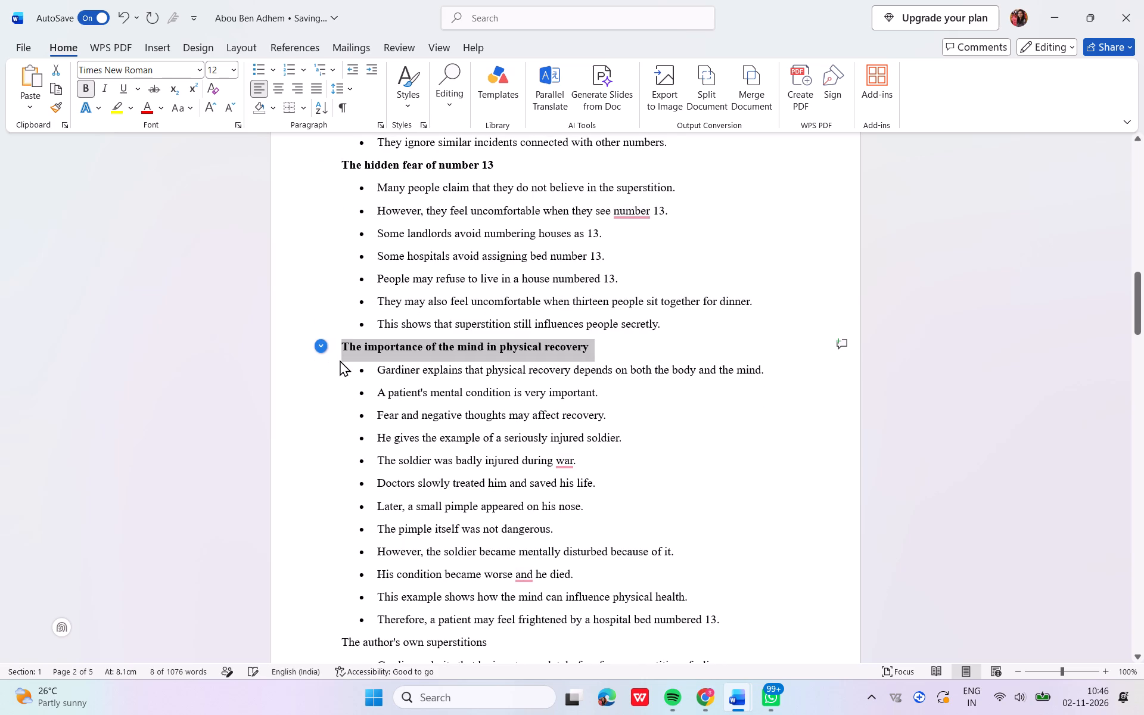
pyautogui.scroll(-3, 340, 360)
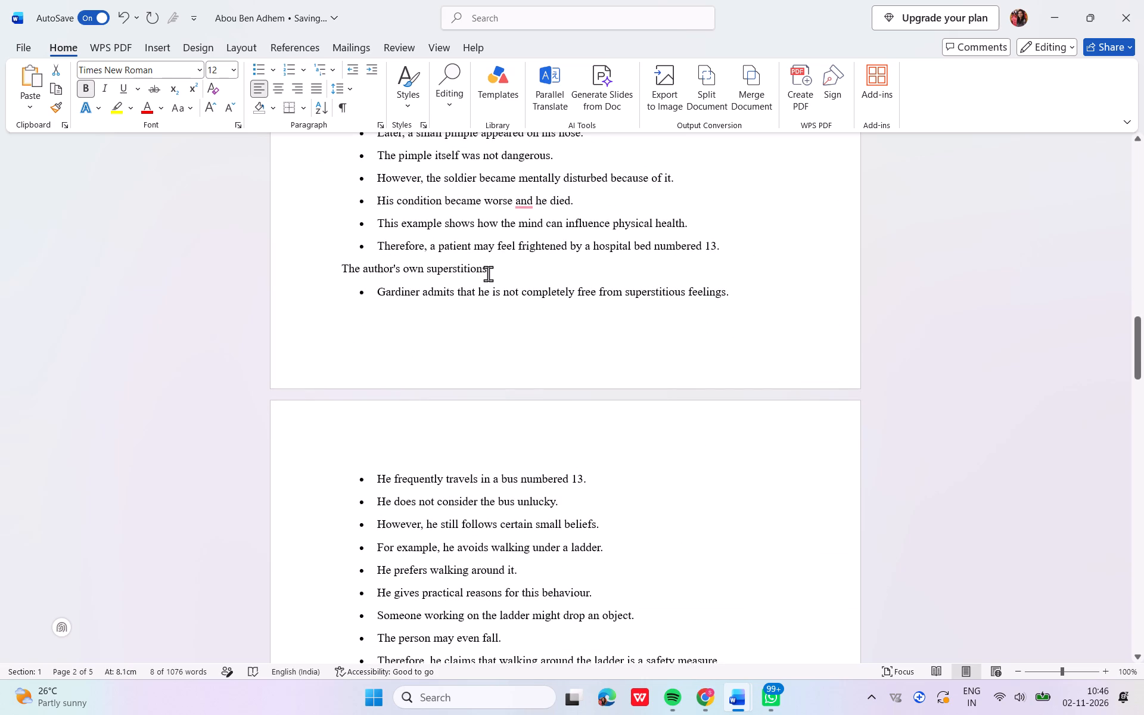
pyautogui.moveTo(490, 272); pyautogui.dragTo(325, 272)
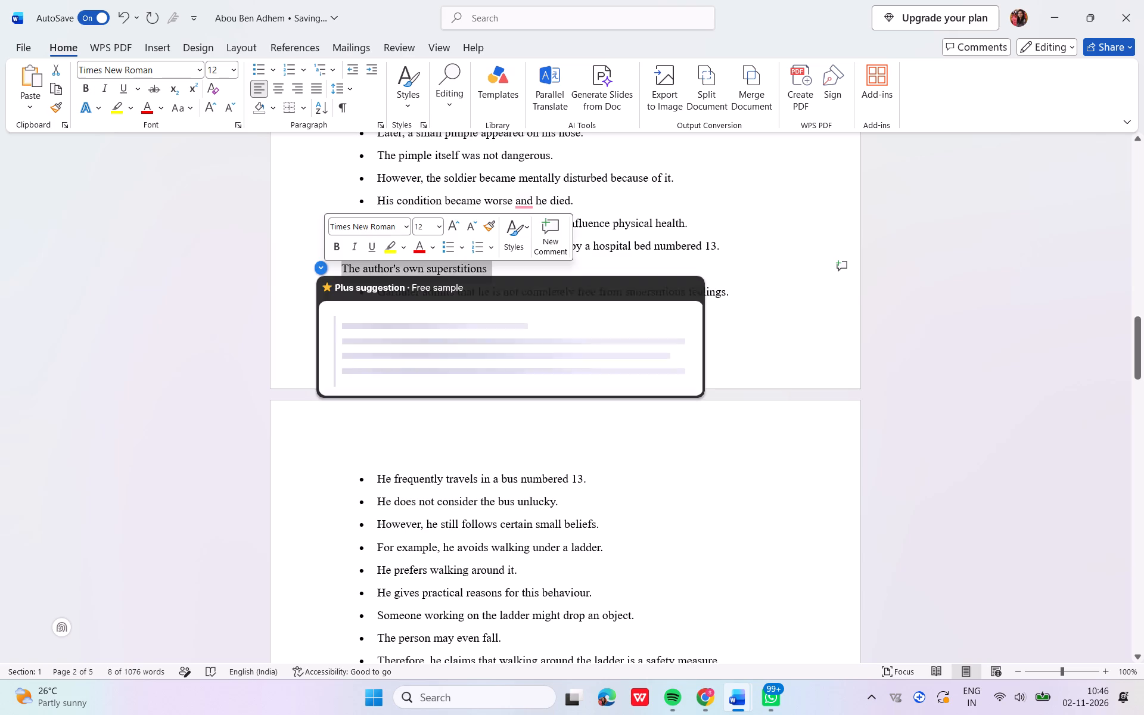
pyautogui.hotkey('ctrl', 'b')
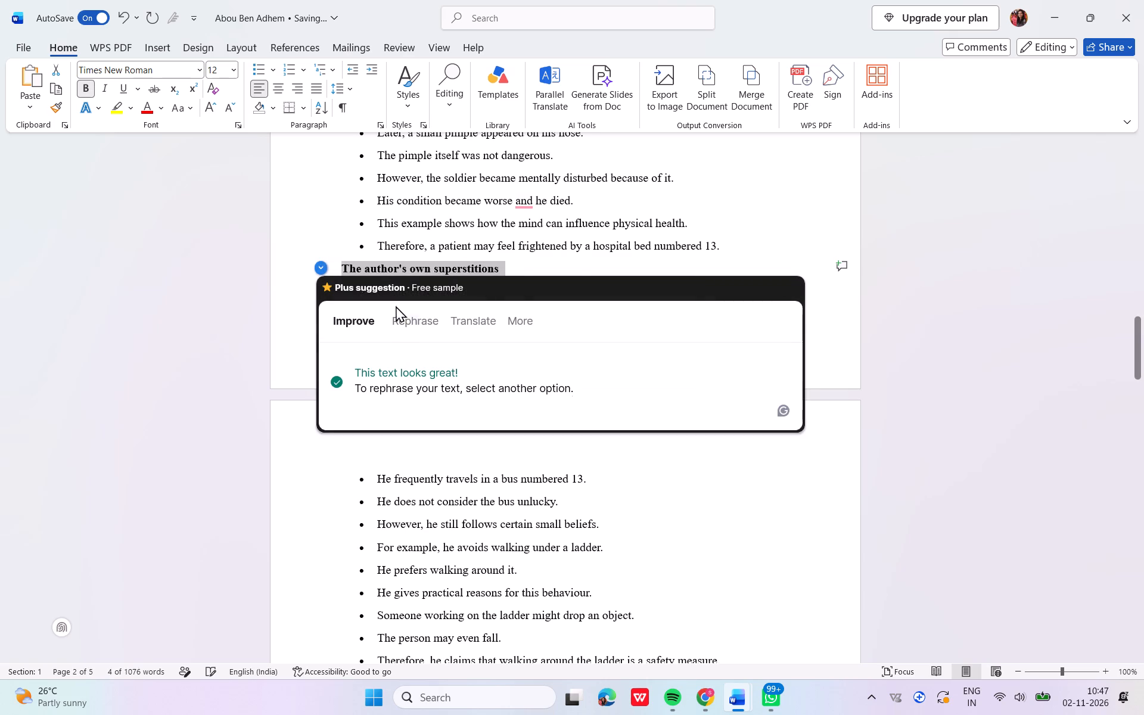
pyautogui.click(705, 507)
# Bold the subheadings "The ladder example" and "The new moon and money".
pyautogui.scroll(-2, 705, 507)
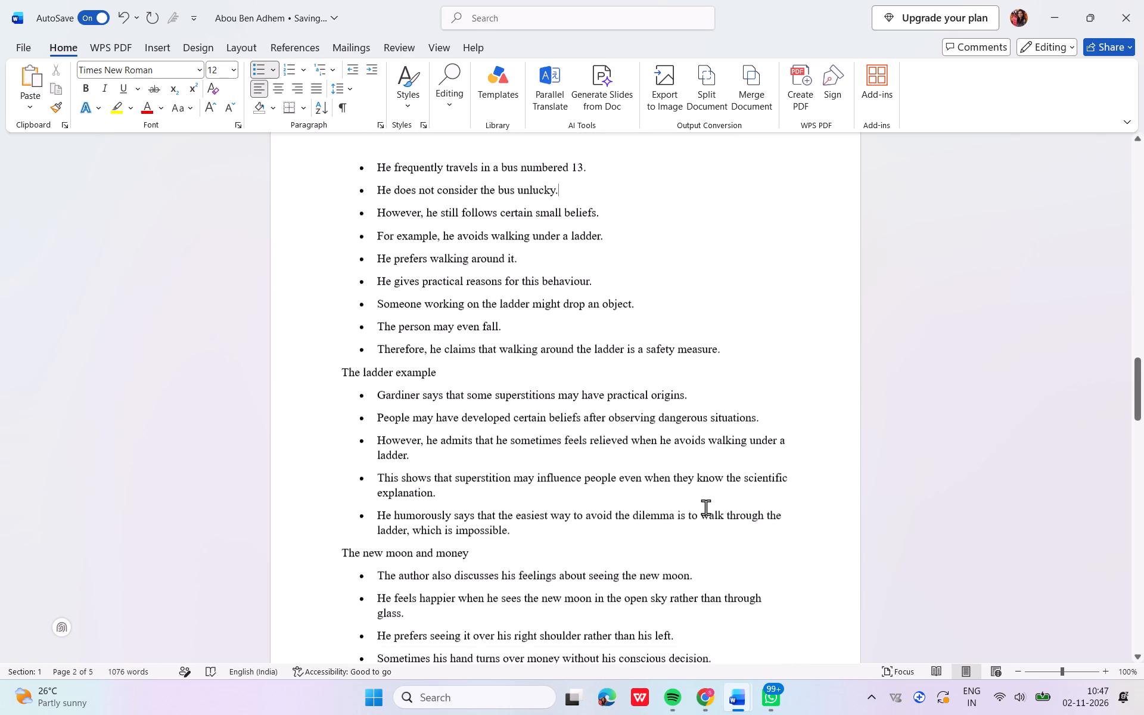
pyautogui.scroll(-1, 705, 507)
pyautogui.moveTo(472, 330); pyautogui.dragTo(353, 328)
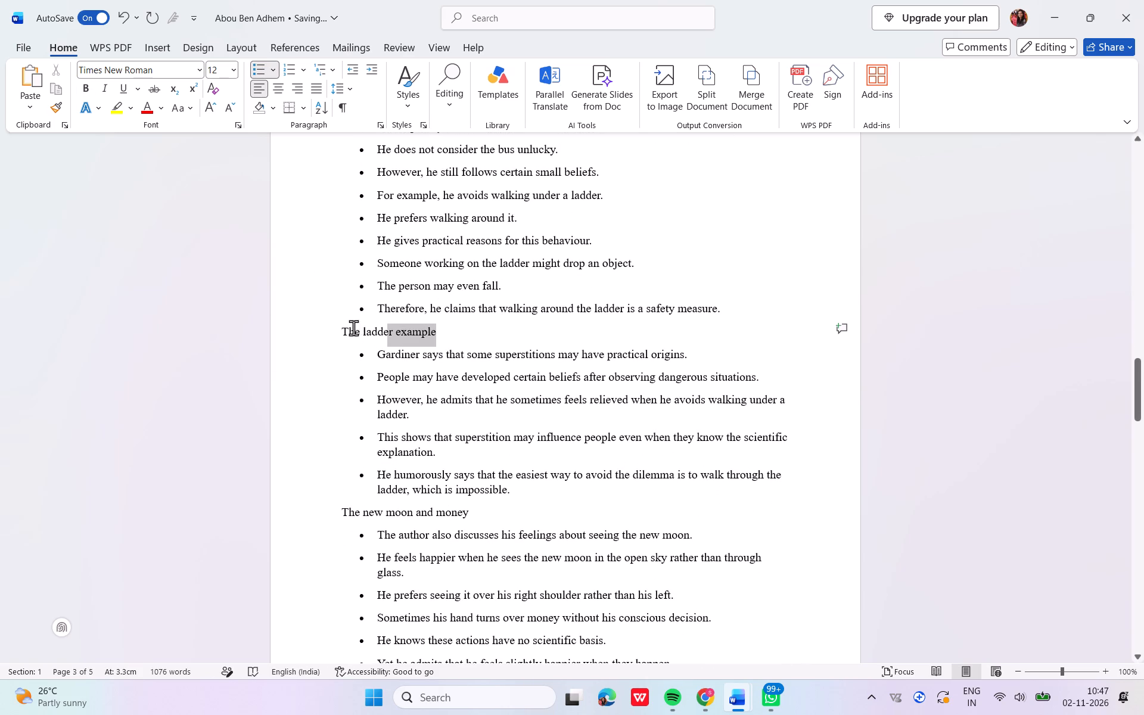
pyautogui.moveTo(353, 328); pyautogui.dragTo(325, 331)
pyautogui.hotkey('ctrl', 'b')
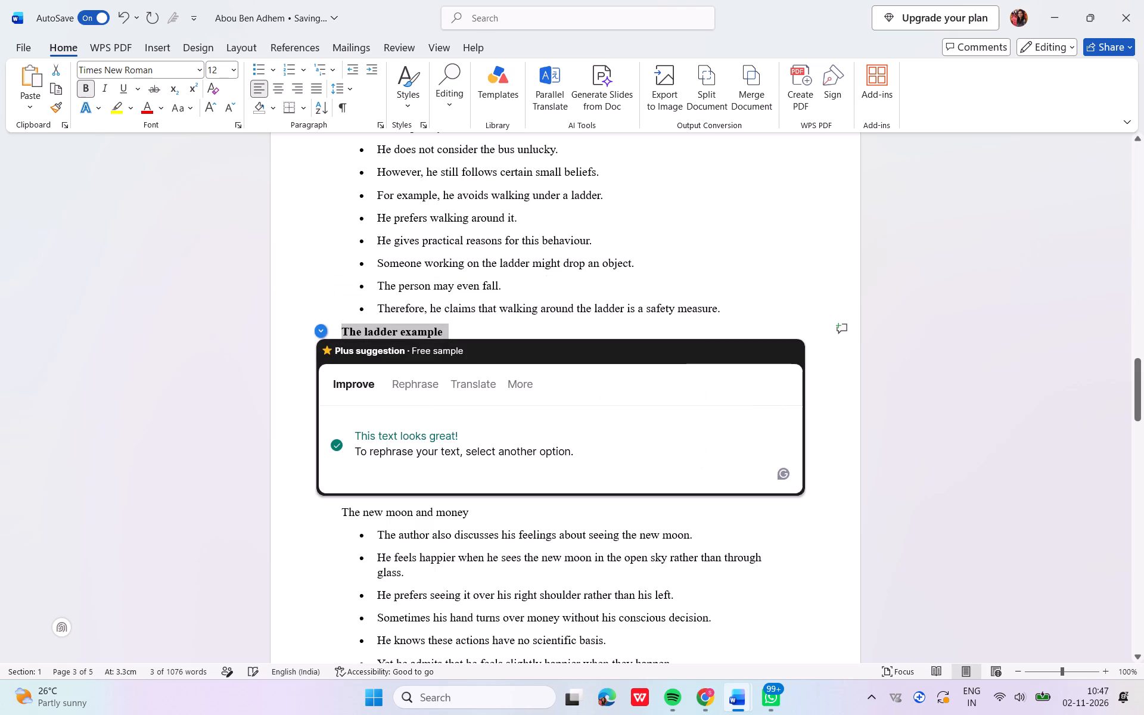
pyautogui.click(679, 585)
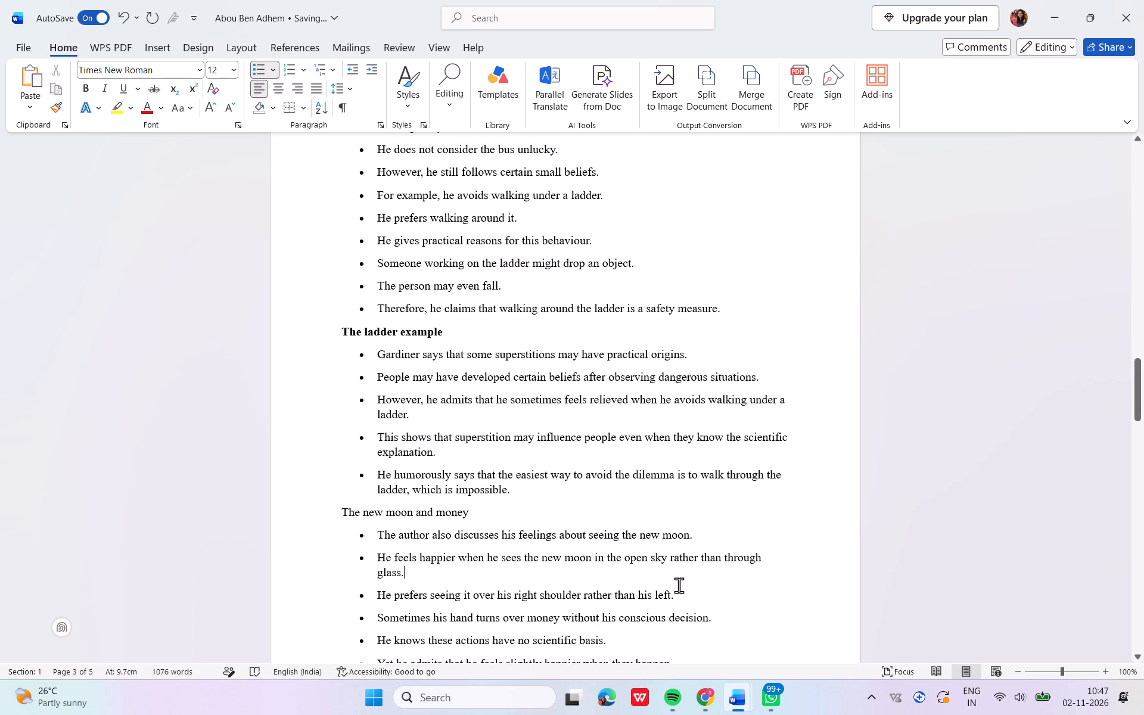
pyautogui.scroll(-2, 579, 438)
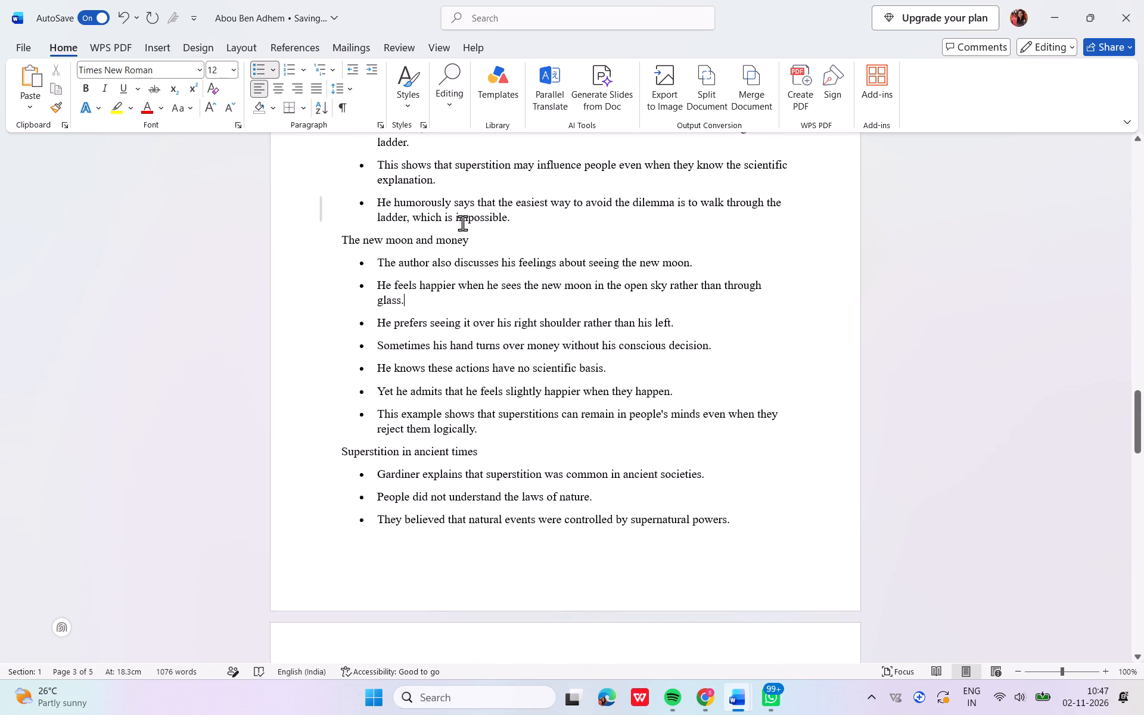
pyautogui.moveTo(474, 238); pyautogui.dragTo(329, 243)
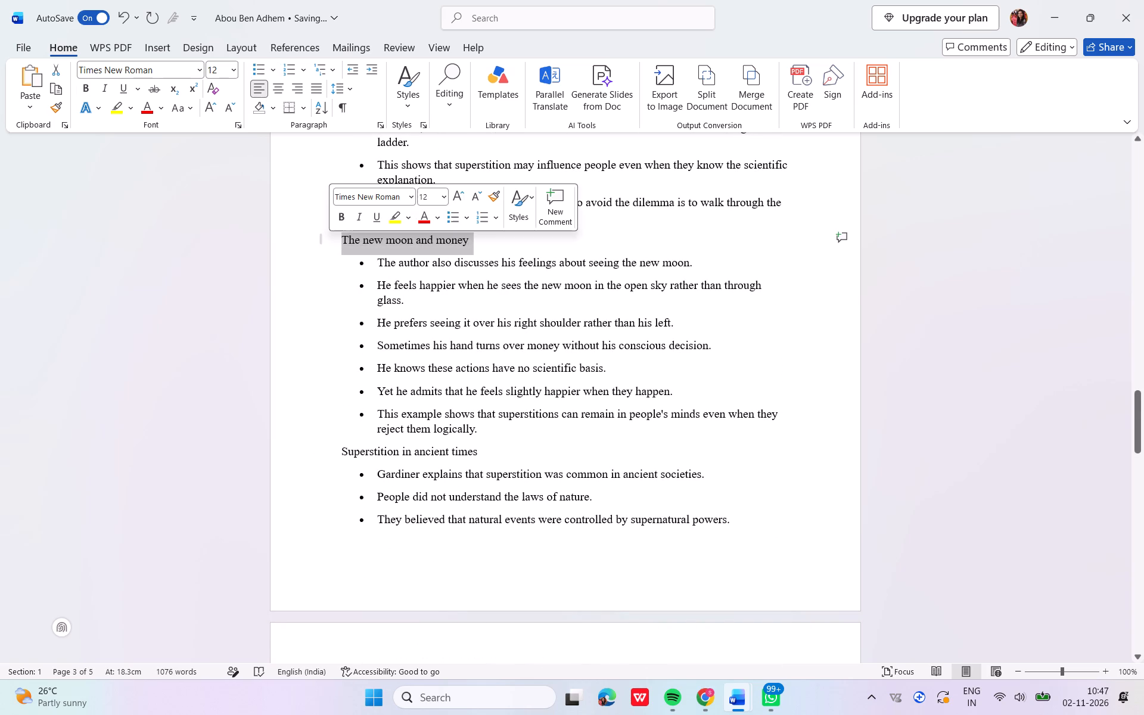
pyautogui.hotkey('ctrl', 'b')
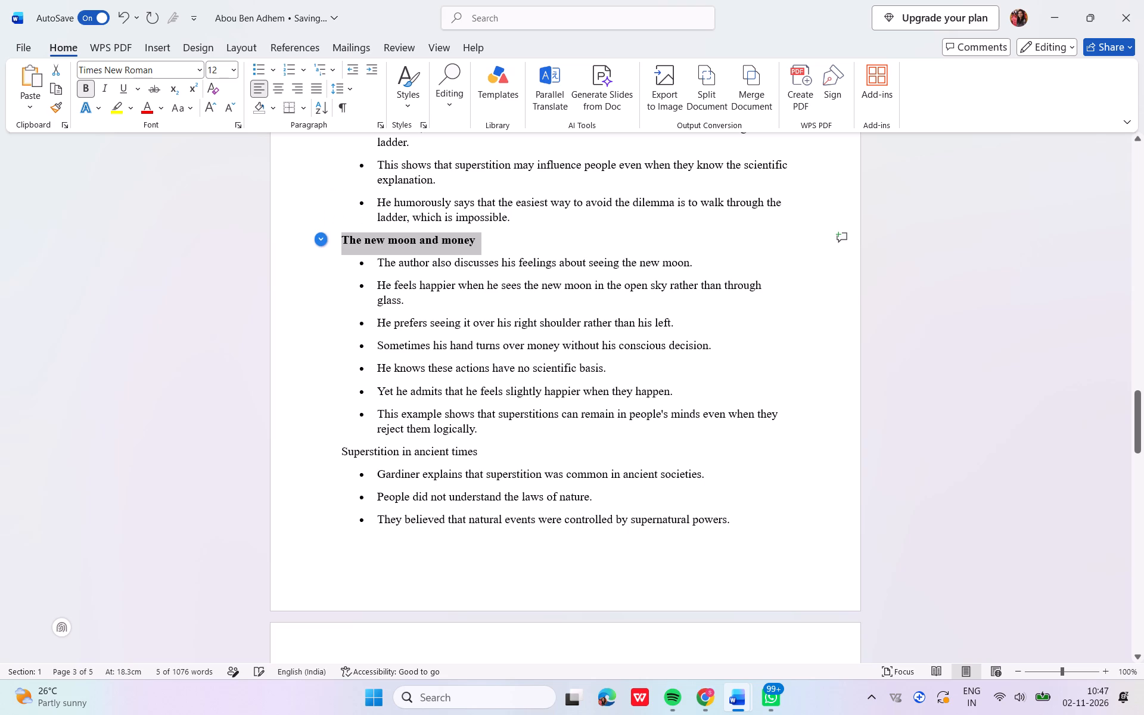
# Bold the subheadings "Superstition in ancient times" and "Examples from ancient Greece and Rome".
pyautogui.moveTo(482, 452); pyautogui.dragTo(361, 455)
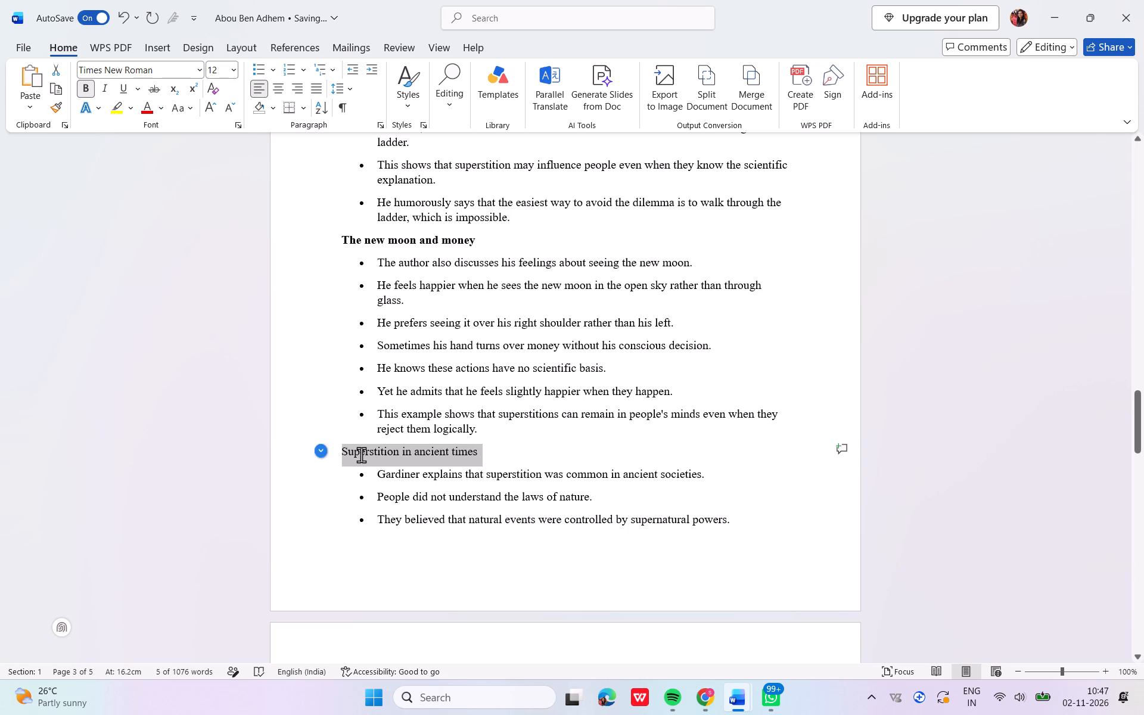
pyautogui.moveTo(361, 455); pyautogui.dragTo(355, 455)
pyautogui.hotkey('ctrl', 'b')
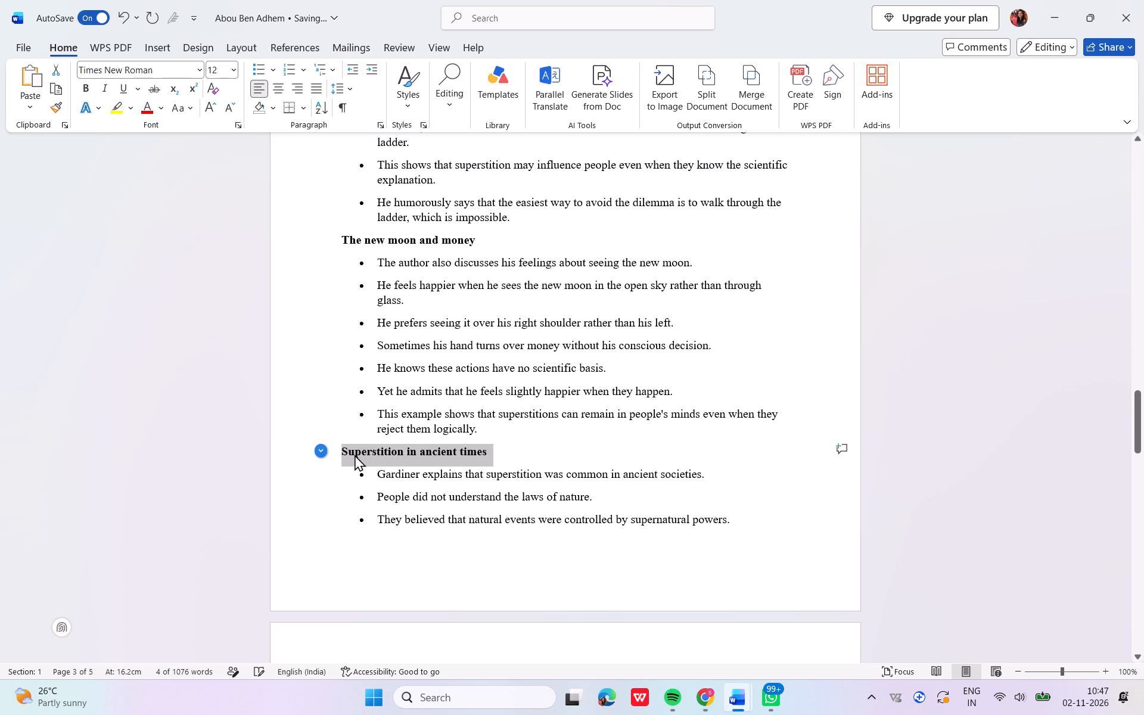
pyautogui.scroll(-2, 355, 455)
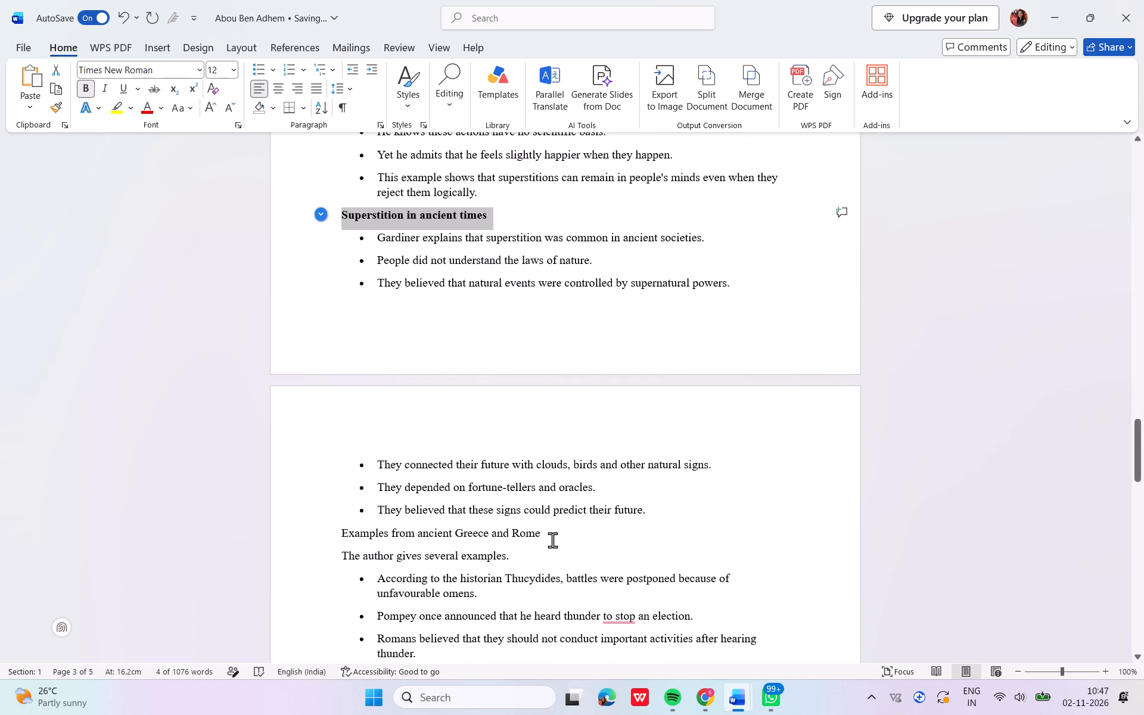
pyautogui.moveTo(551, 535); pyautogui.dragTo(350, 534)
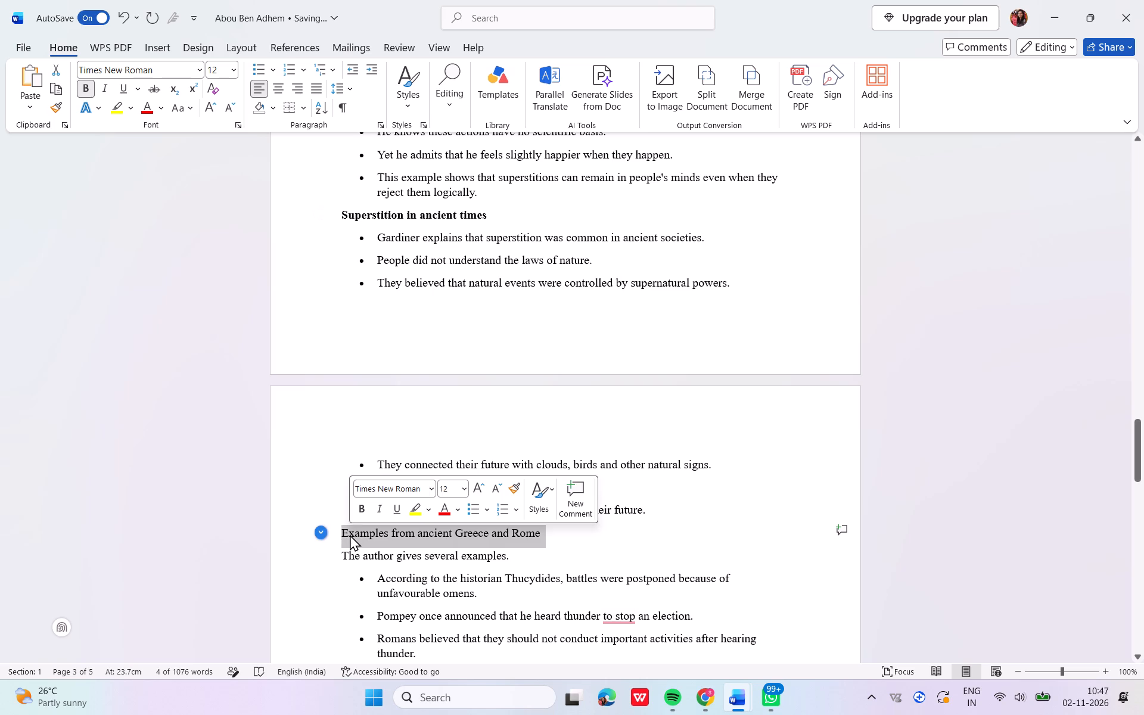
pyautogui.hotkey('ctrl', 'b')
# Bold the "Modern society" subheading below the Greece and Rome examples.
pyautogui.scroll(-1, 350, 534)
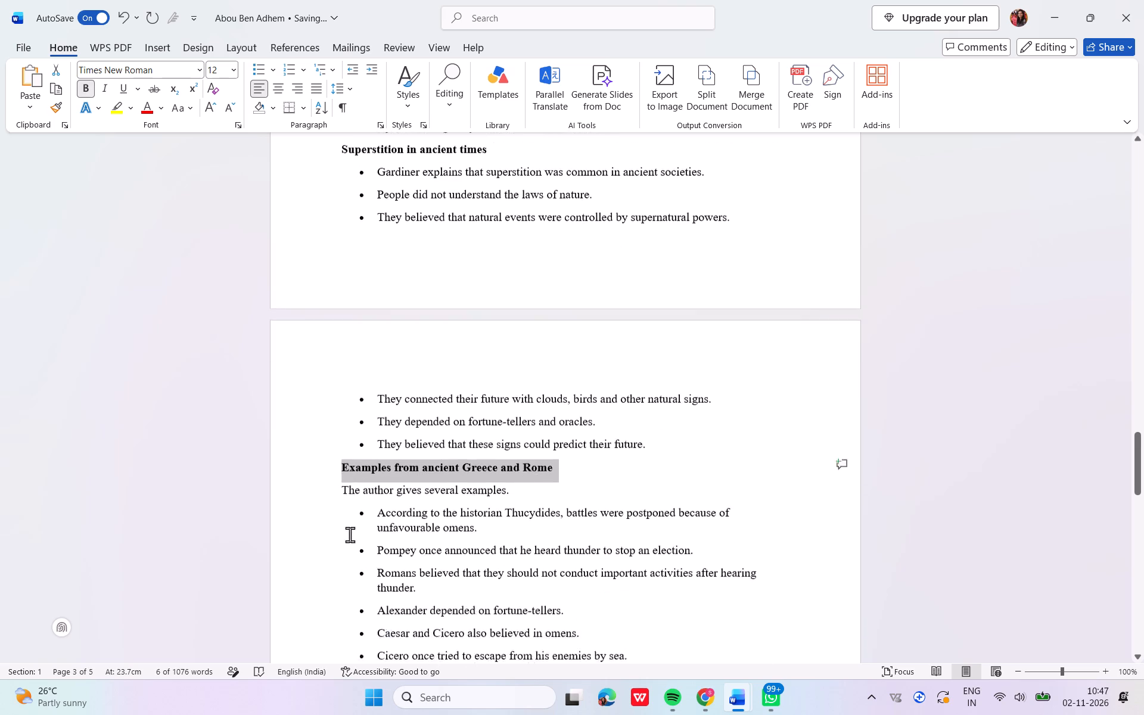
pyautogui.scroll(-2, 350, 534)
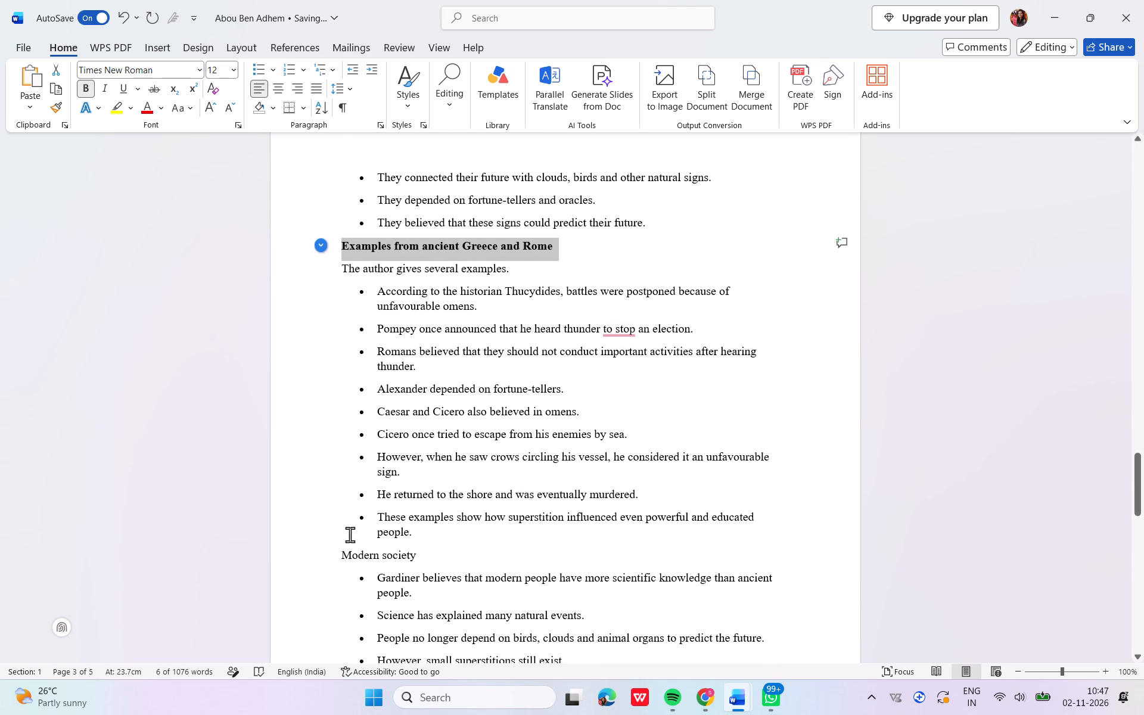
pyautogui.moveTo(431, 556); pyautogui.dragTo(327, 556)
pyautogui.hotkey('ctrl', 'b')
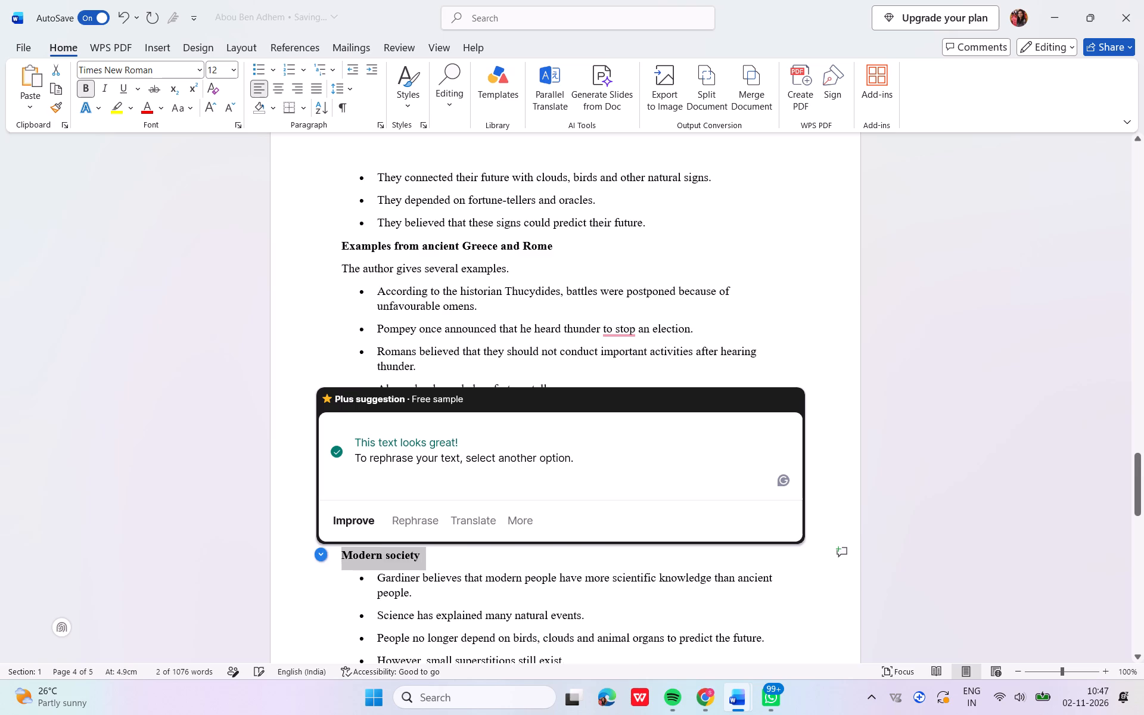
# Check the formatting of the rest of the notes, through the main arguments and important themes sections.
pyautogui.scroll(-4, 327, 556)
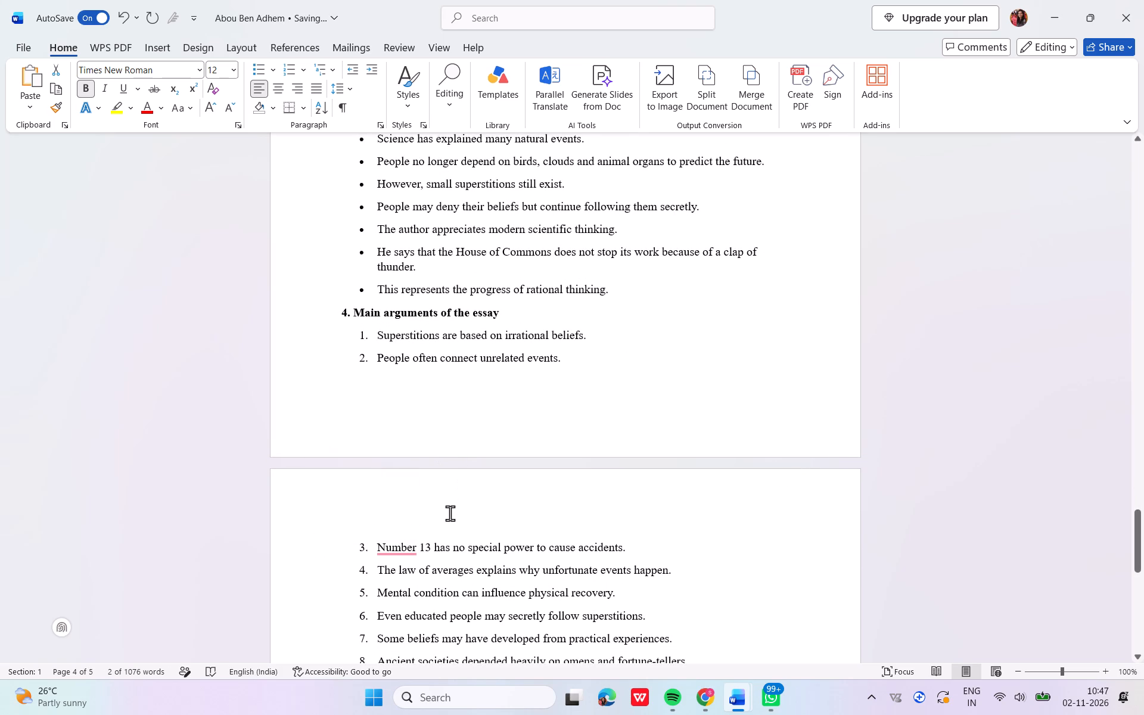
pyautogui.scroll(-3, 450, 513)
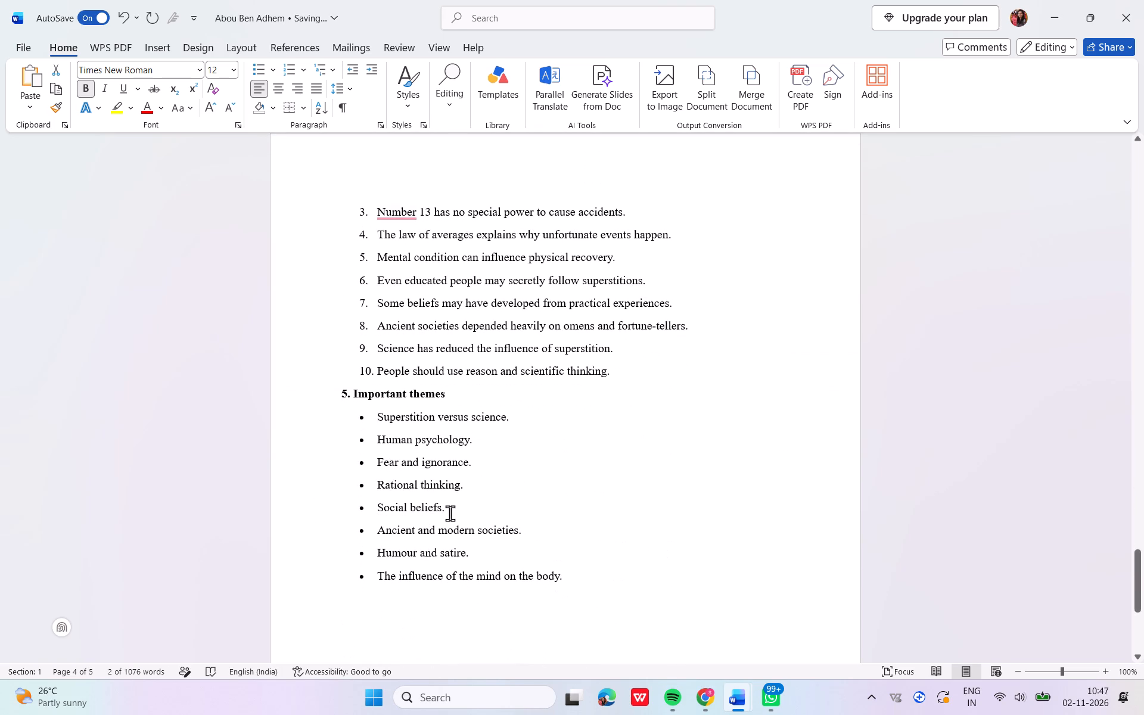
pyautogui.scroll(-3, 450, 513)
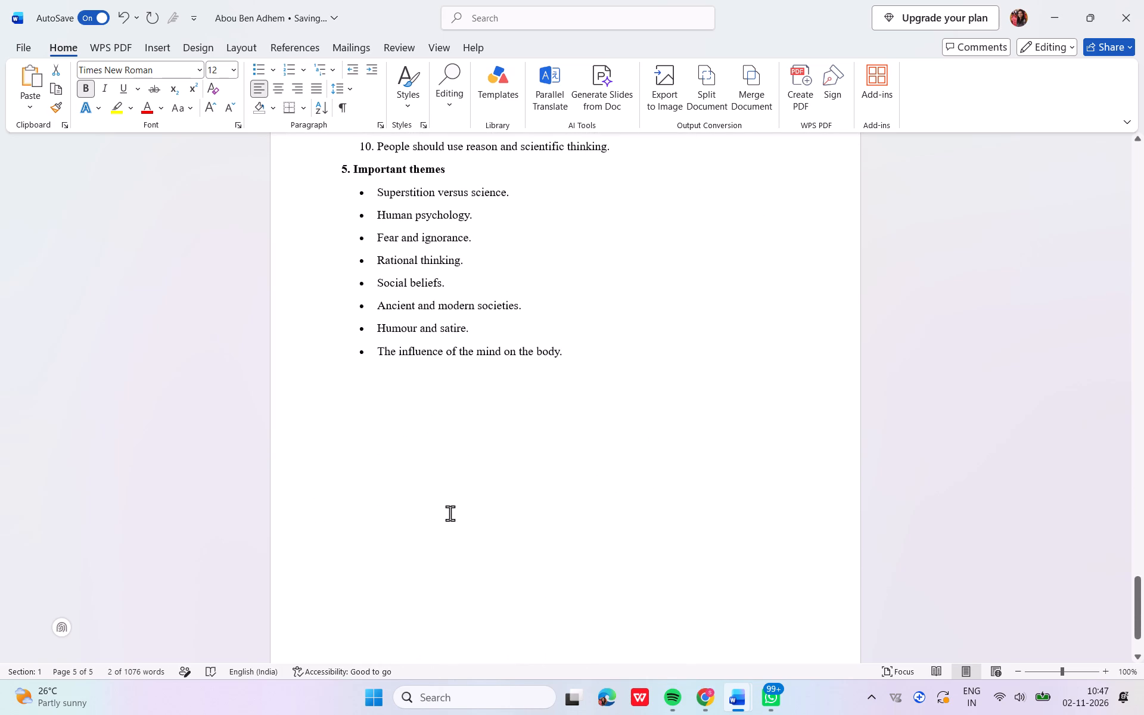
pyautogui.scroll(-3, 450, 513)
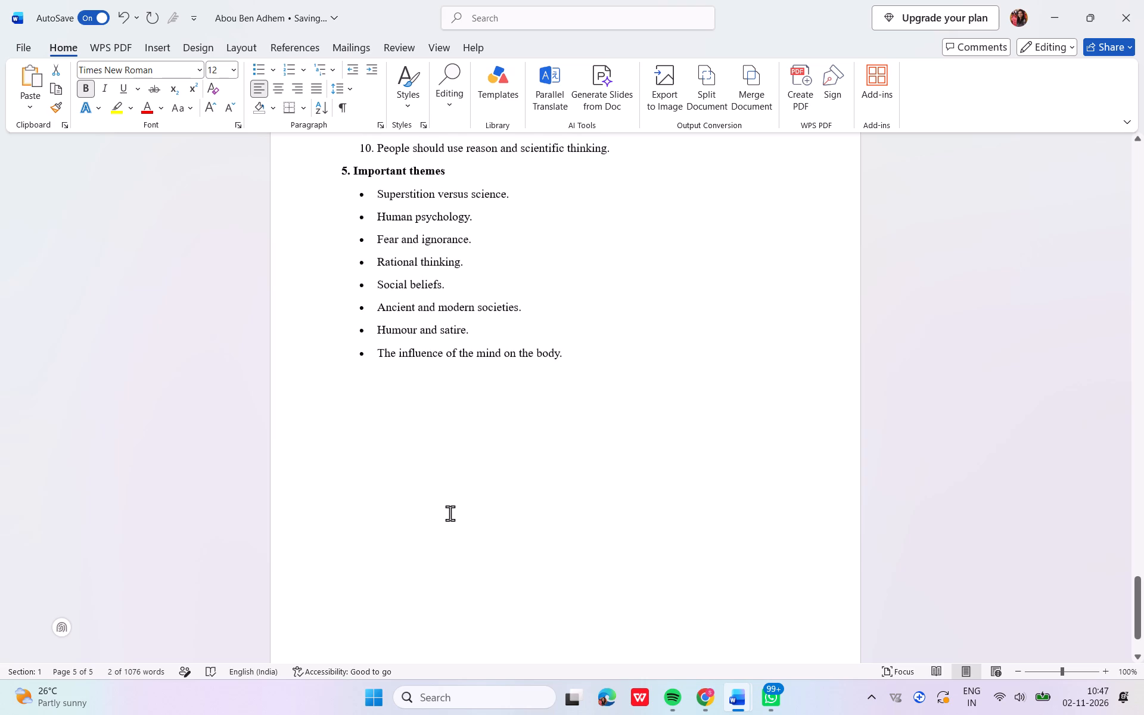
pyautogui.scroll(-4, 450, 513)
pyautogui.scroll(2, 450, 513)
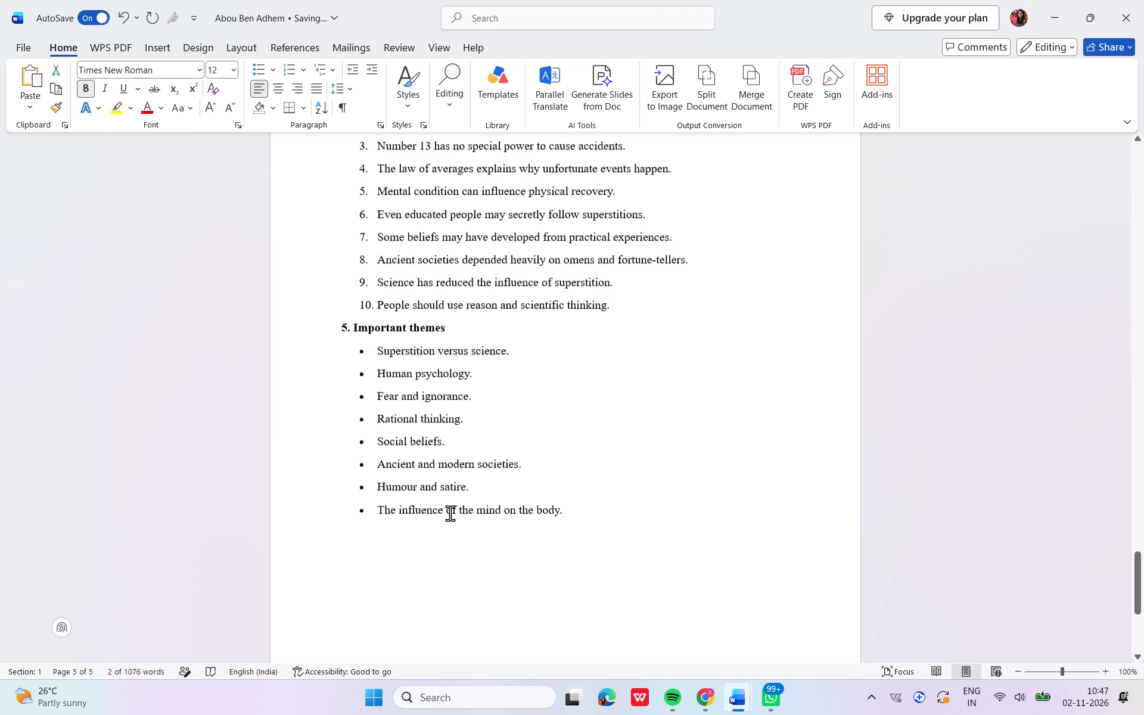
pyautogui.scroll(1, 450, 513)
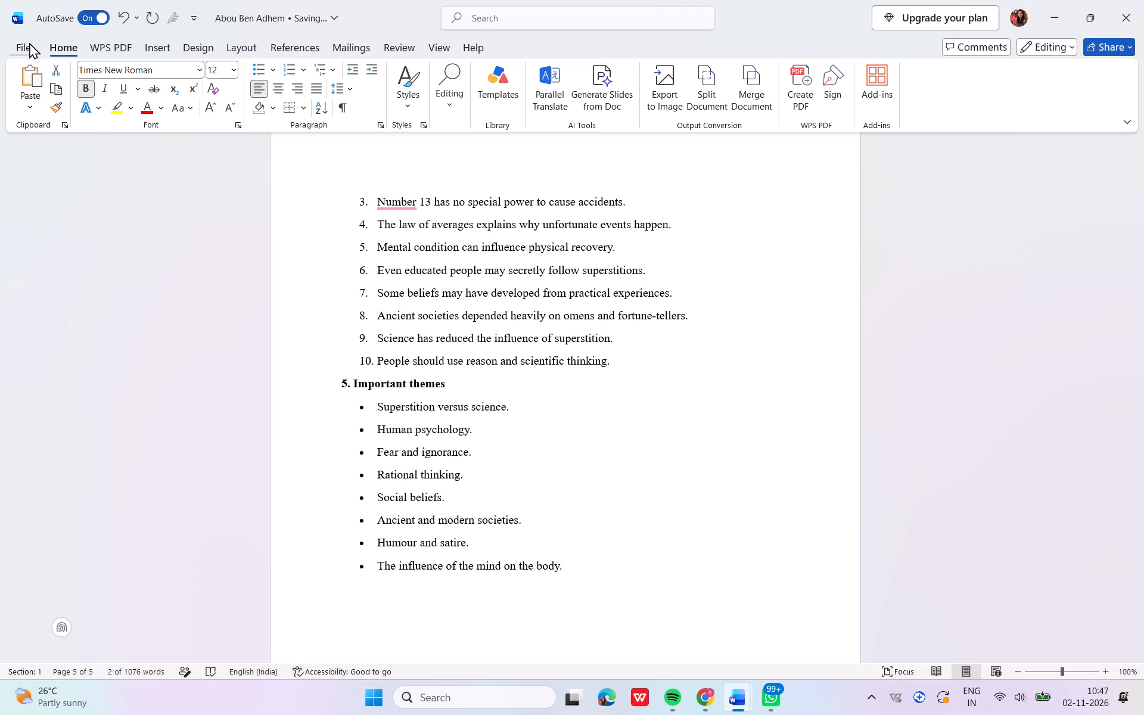
# Export the notes as a PDF named "On Superstitions" in the Downloads folder.
pyautogui.click(29, 42)
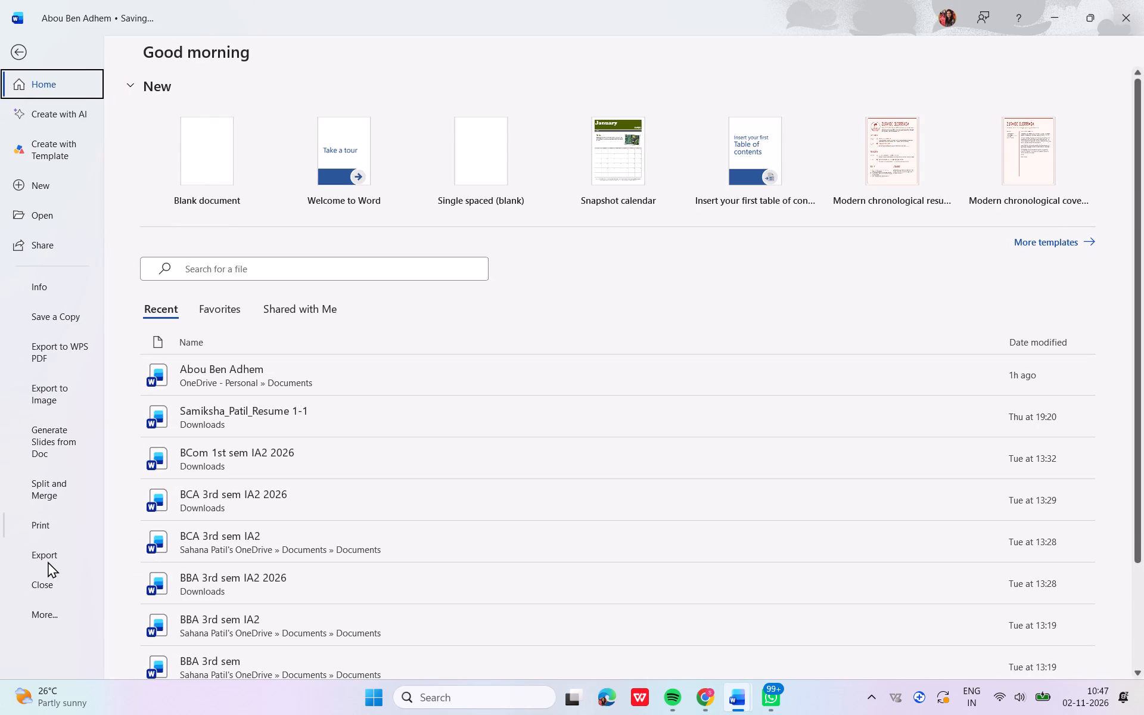
pyautogui.click(48, 561)
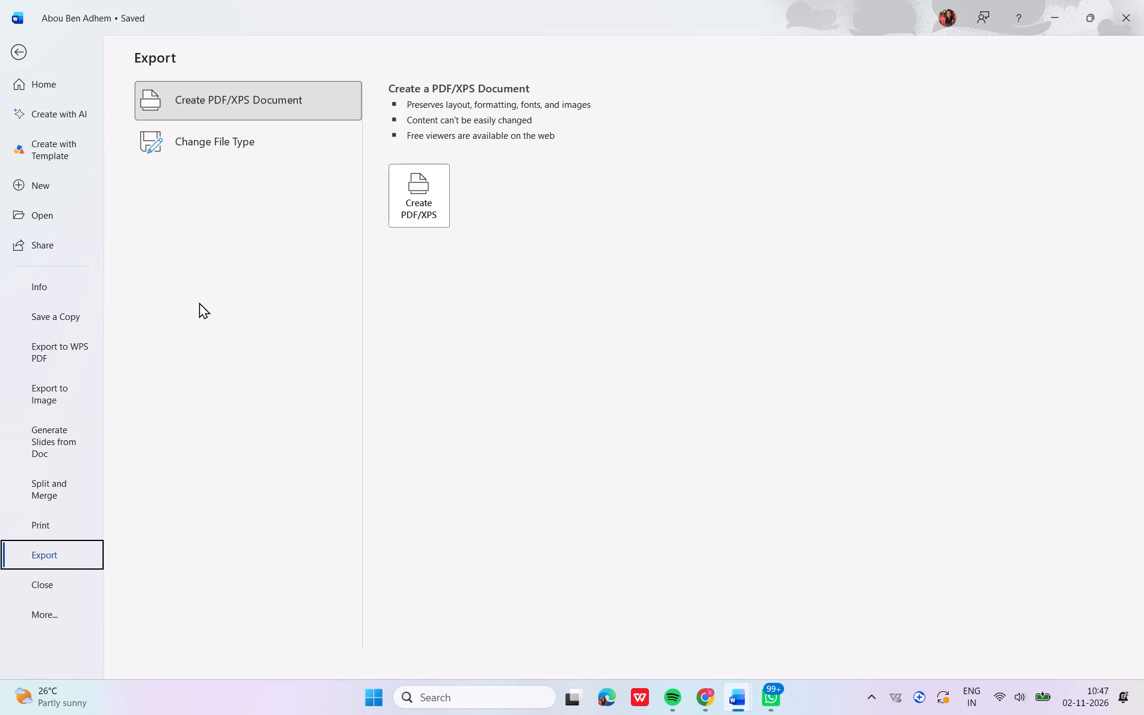
pyautogui.doubleClick(205, 110)
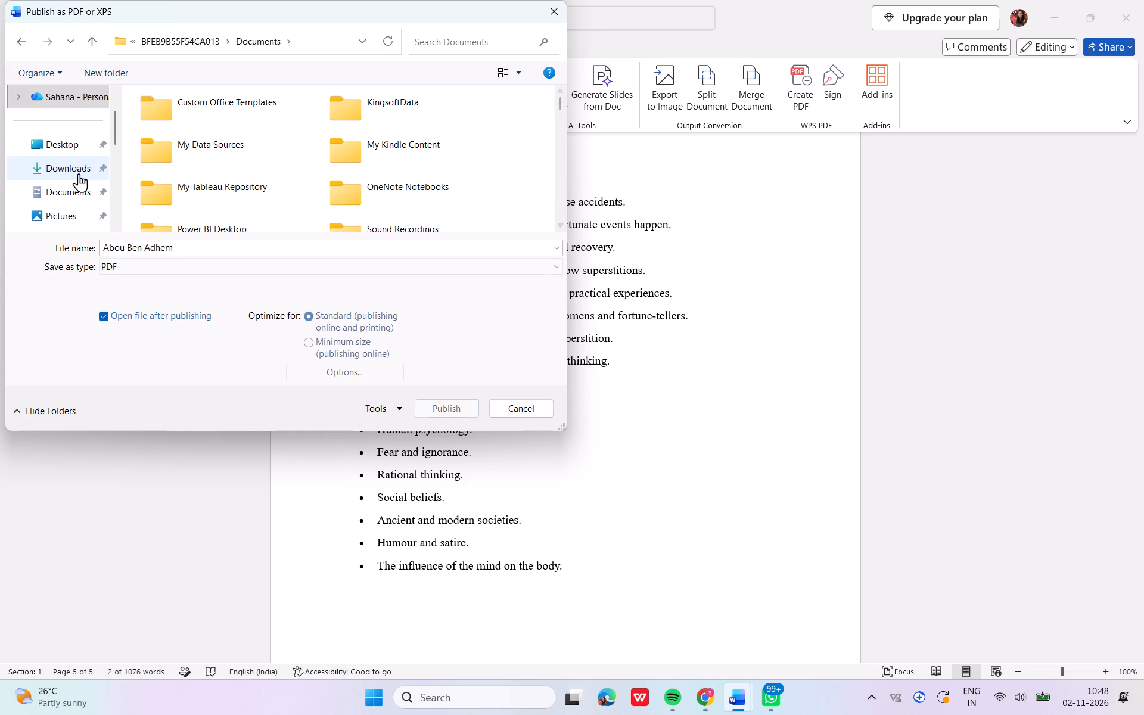
pyautogui.click(79, 173)
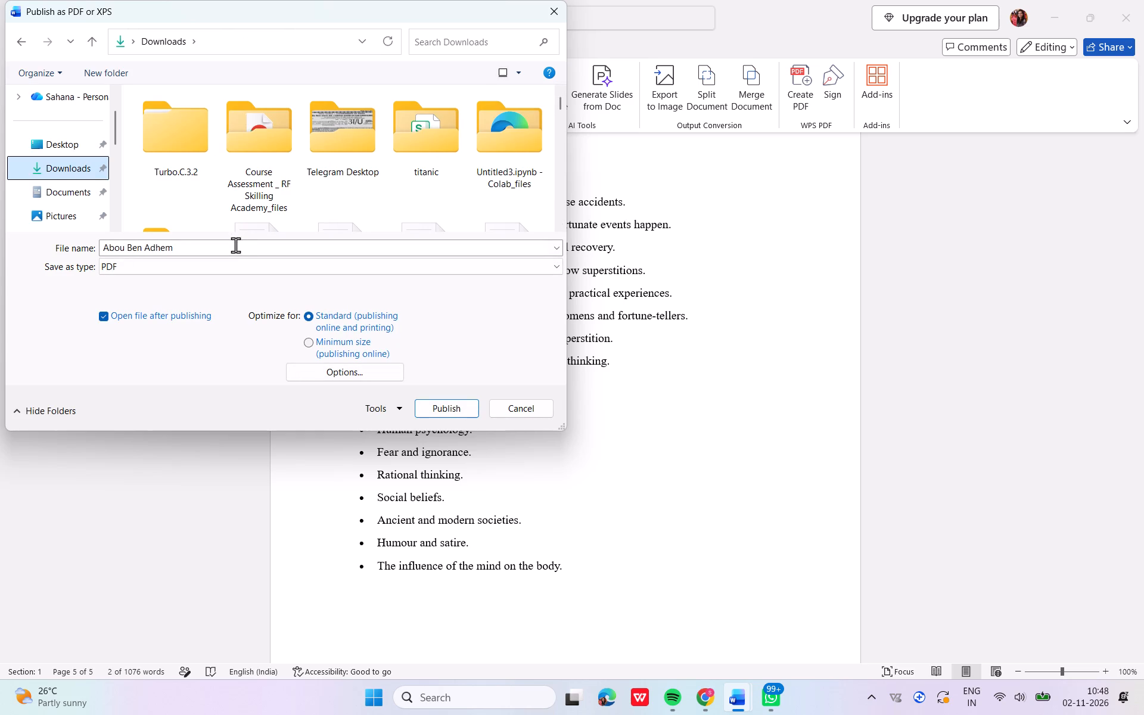
pyautogui.click(235, 245)
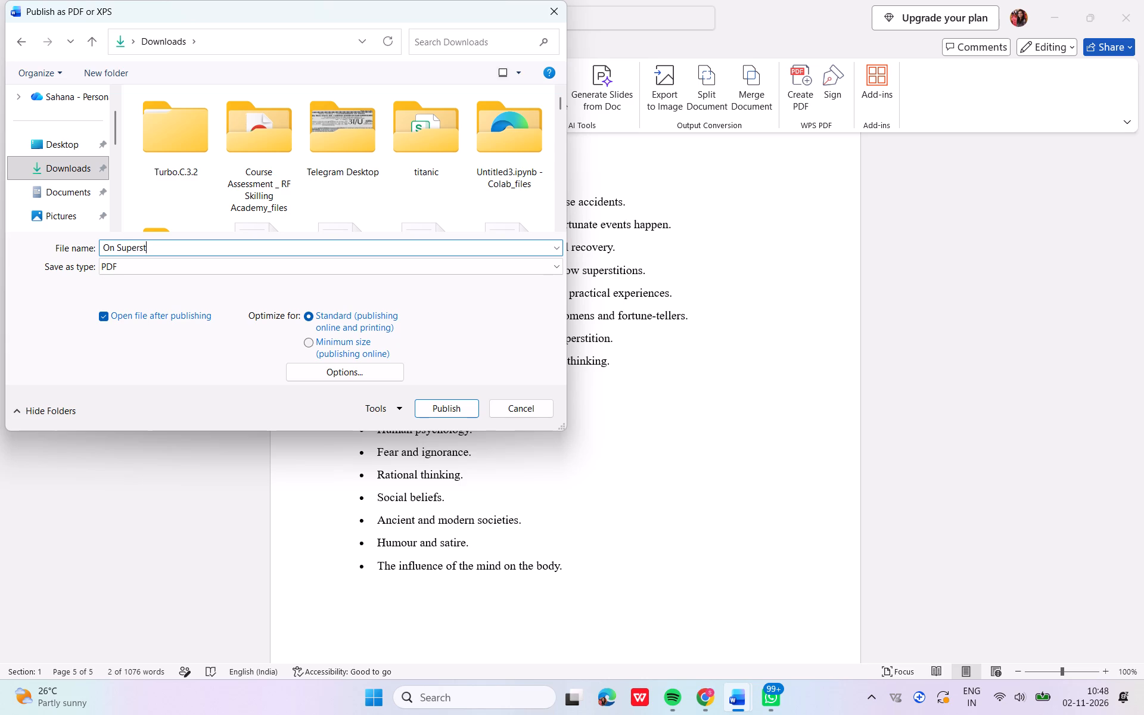
pyautogui.write('itions')
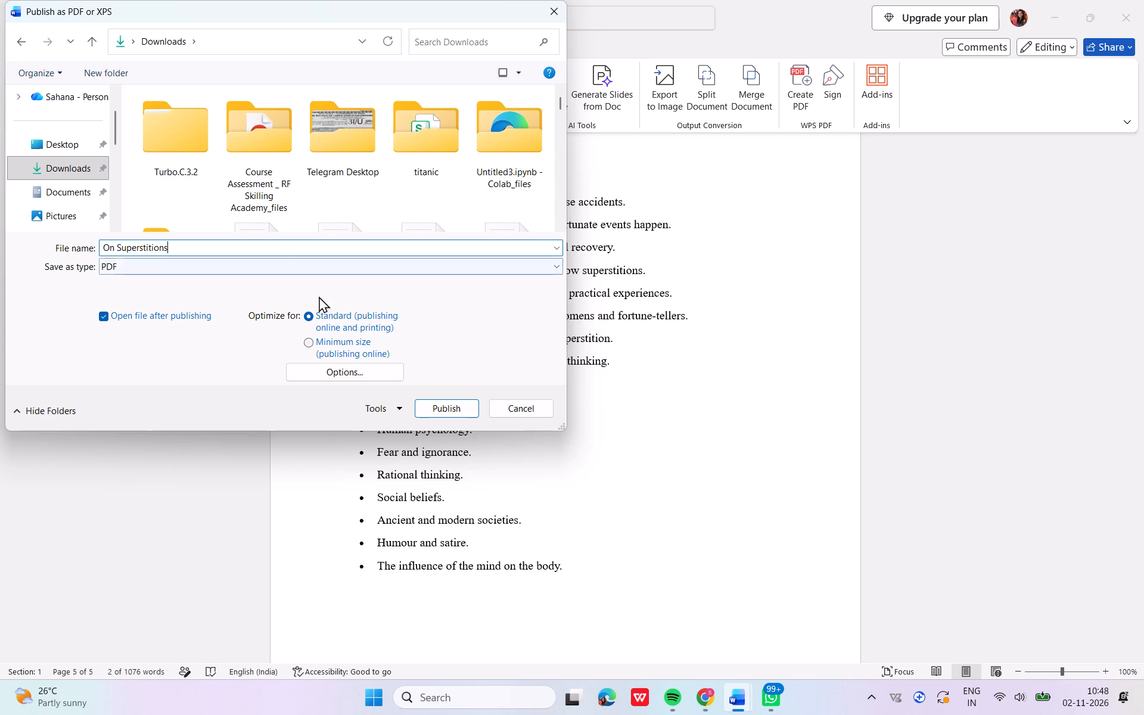
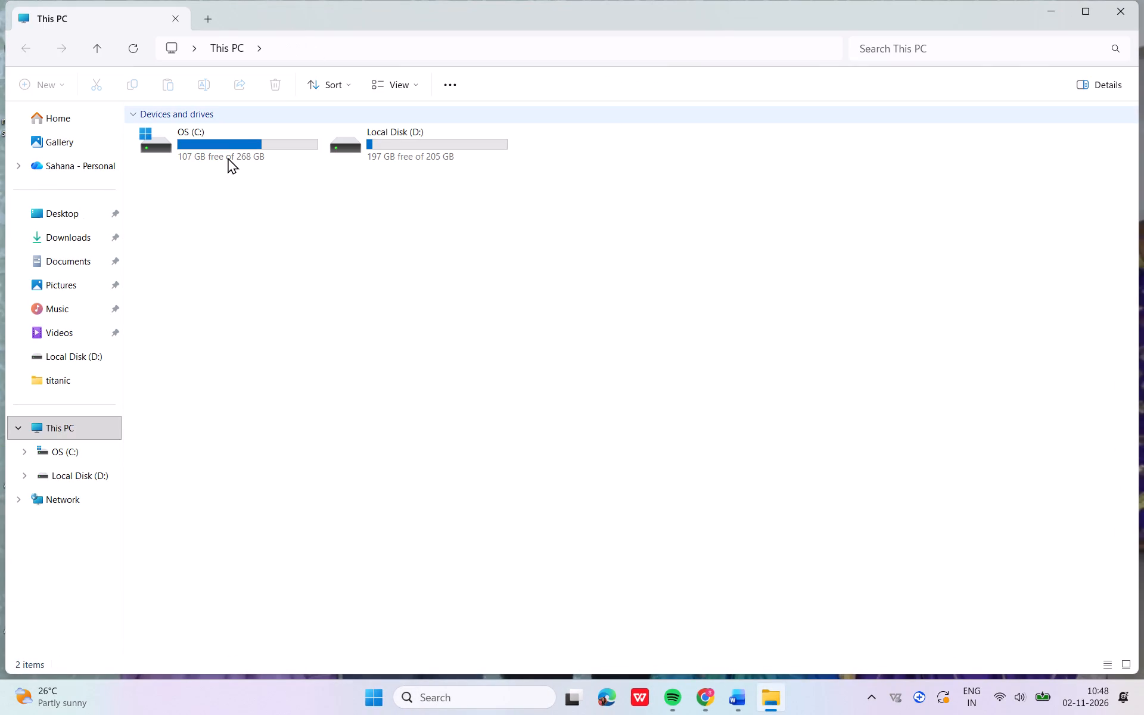
pyautogui.click(71, 240)
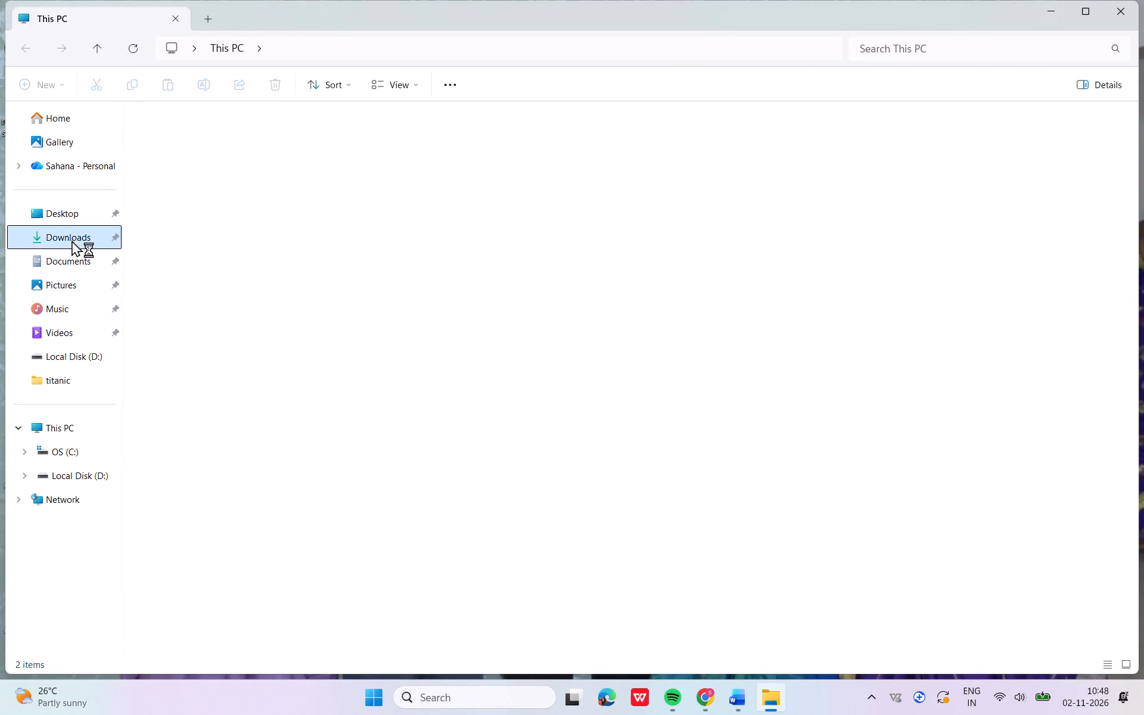
pyautogui.click(240, 154)
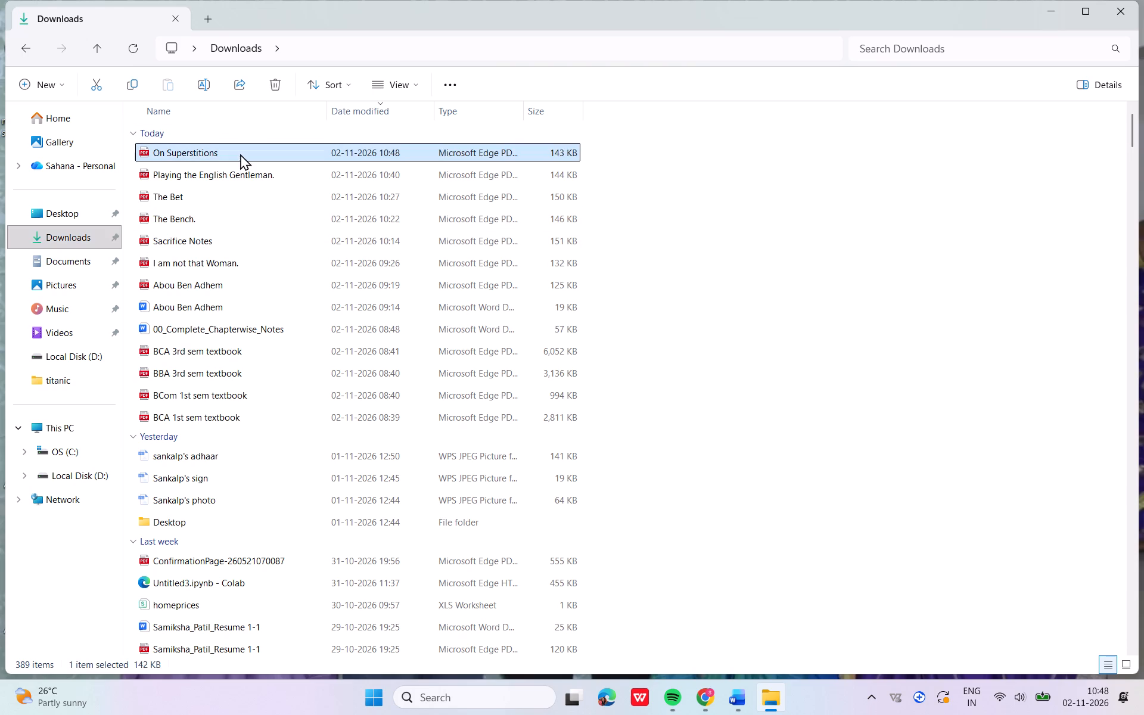
pyautogui.press('Delete')
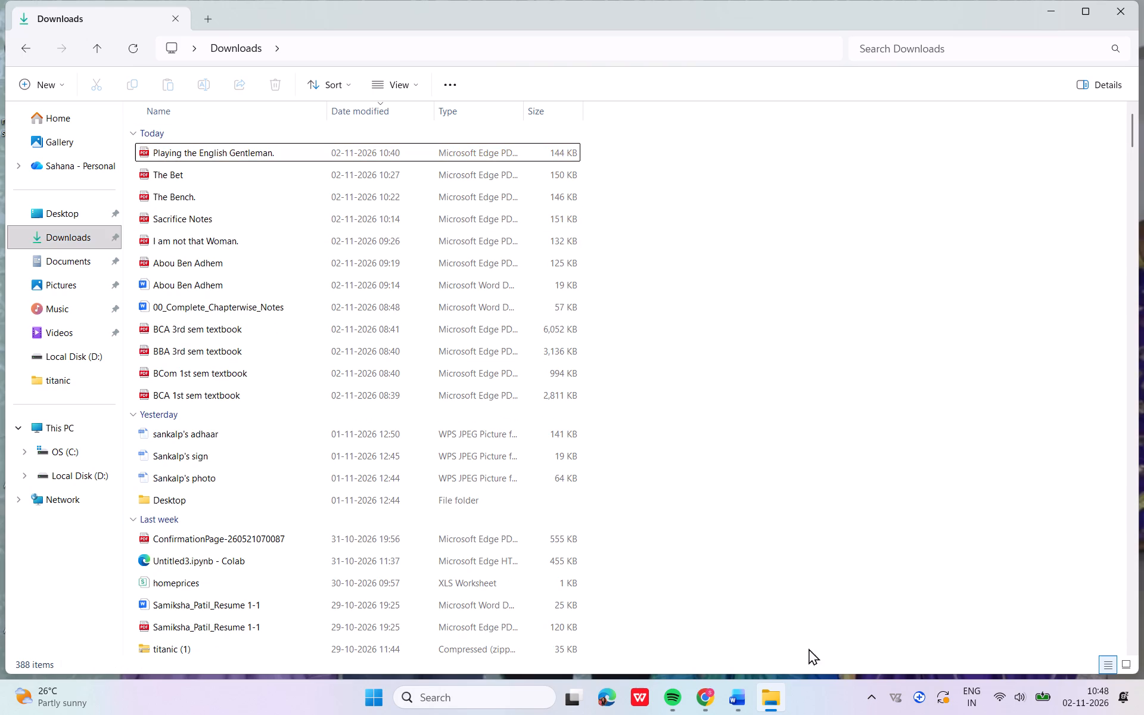
# Back in the Word notes, add the line "All the Best!!" below the opening message to students in Chapter 7.
pyautogui.click(739, 705)
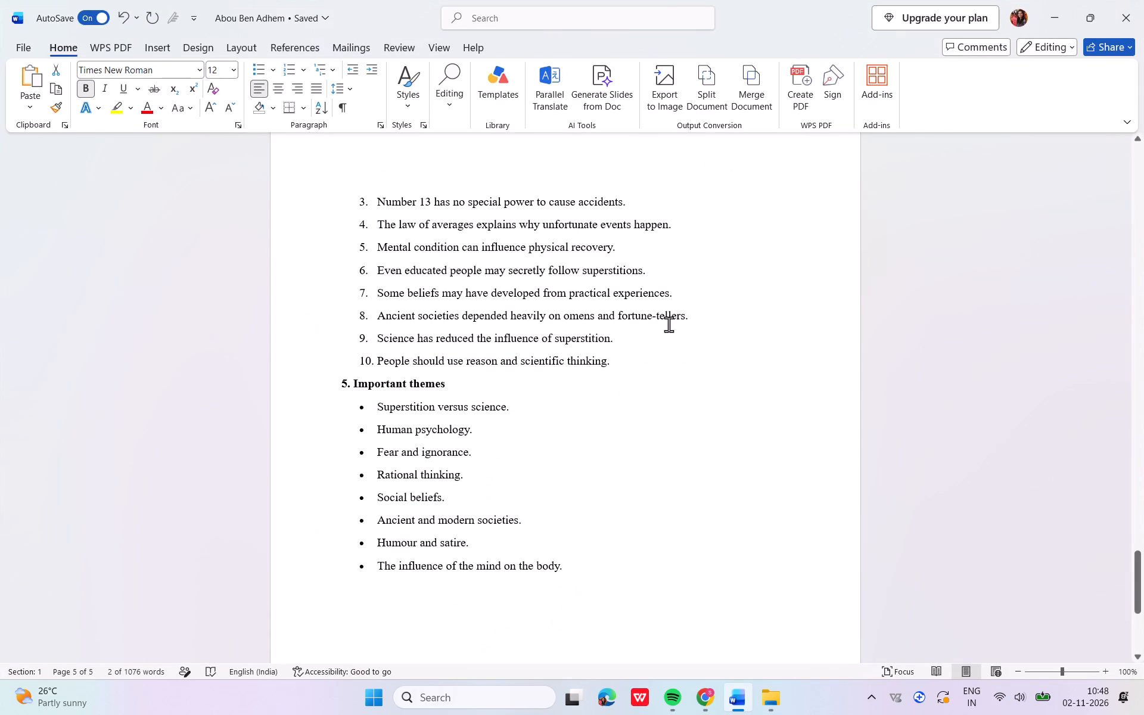
pyautogui.scroll(11, 669, 324)
pyautogui.scroll(20, 669, 324)
pyautogui.scroll(4, 669, 324)
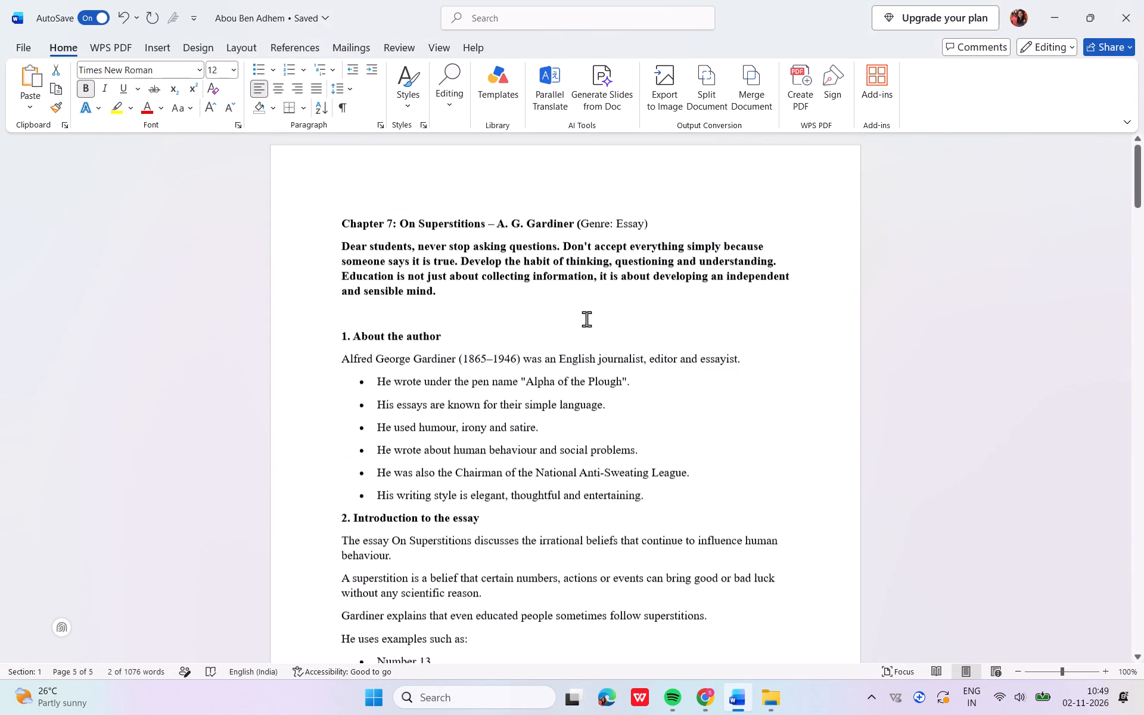
pyautogui.click(580, 296)
pyautogui.press('Return')
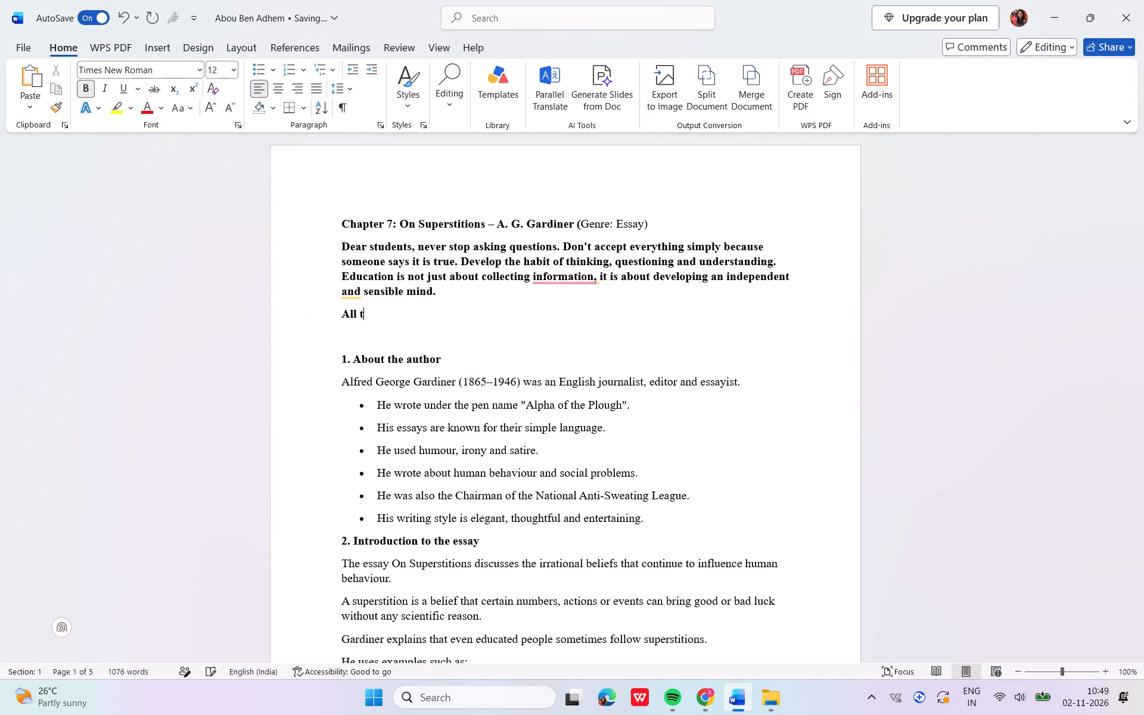
pyautogui.write('est')
pyautogui.write('!!')
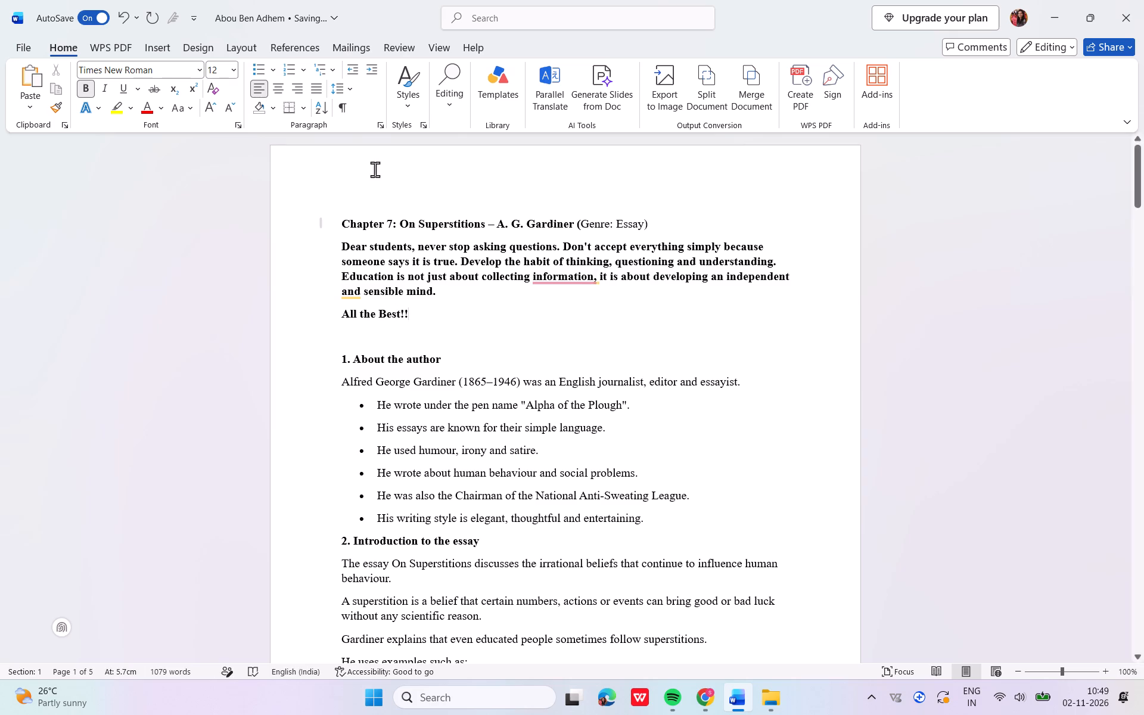
# Export the notes as a PDF named "0n Superstitions." in the Downloads folder.
pyautogui.click(28, 46)
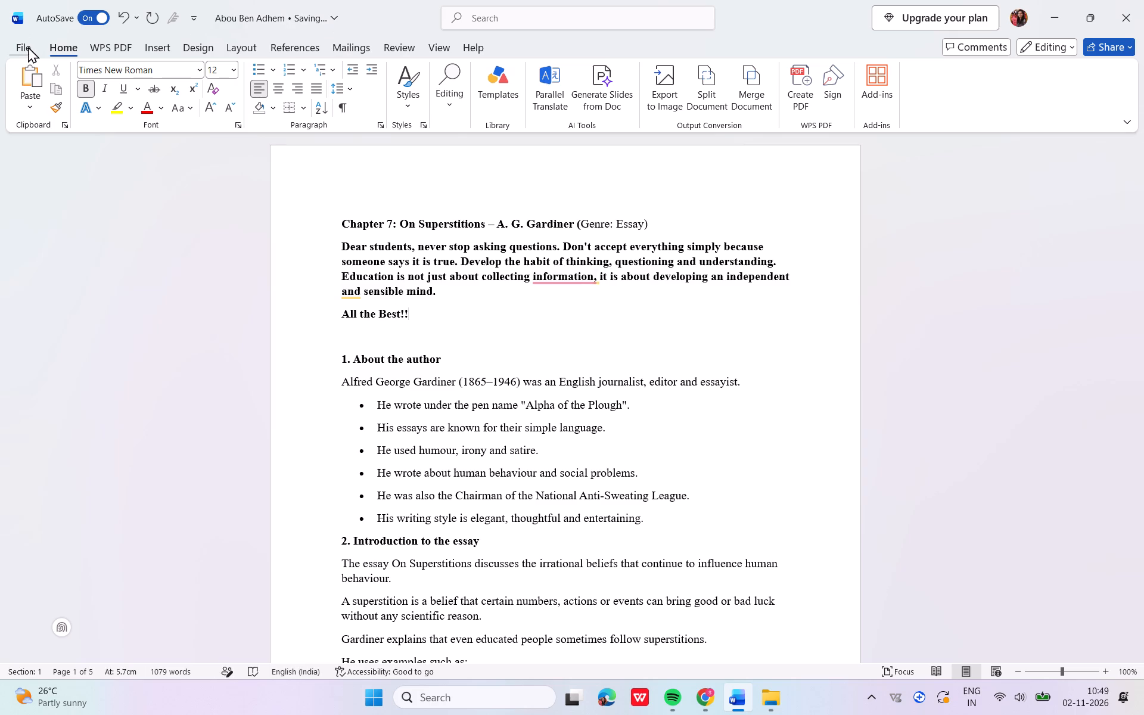
pyautogui.click(61, 561)
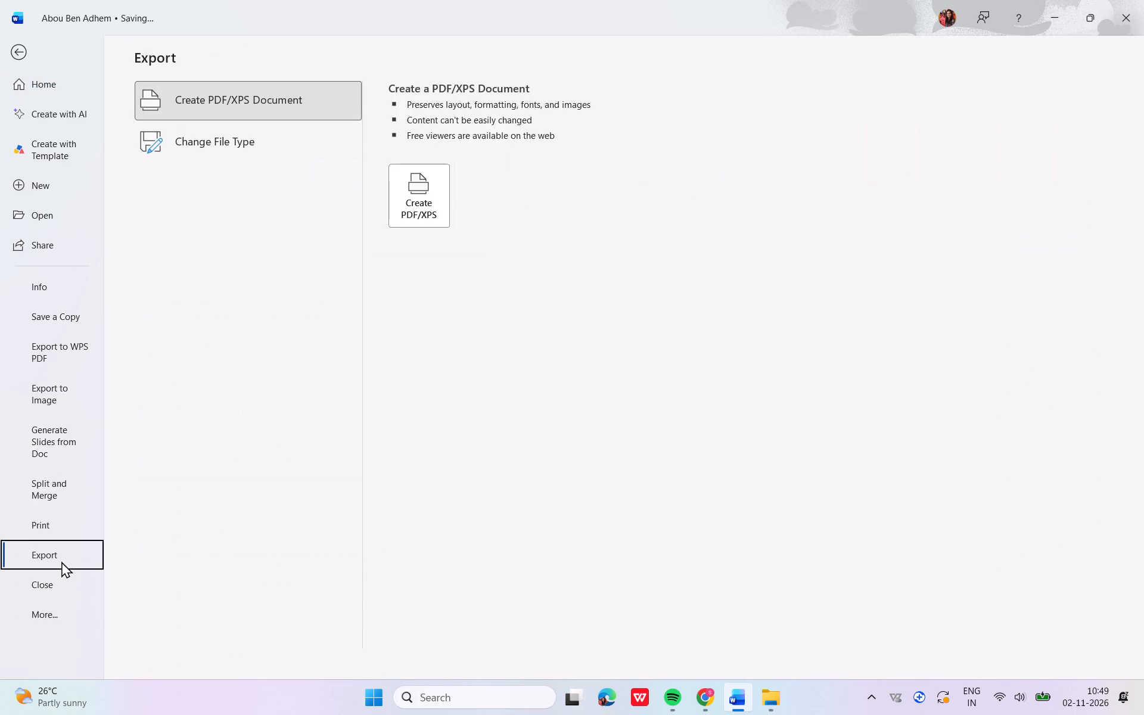
pyautogui.doubleClick(263, 104)
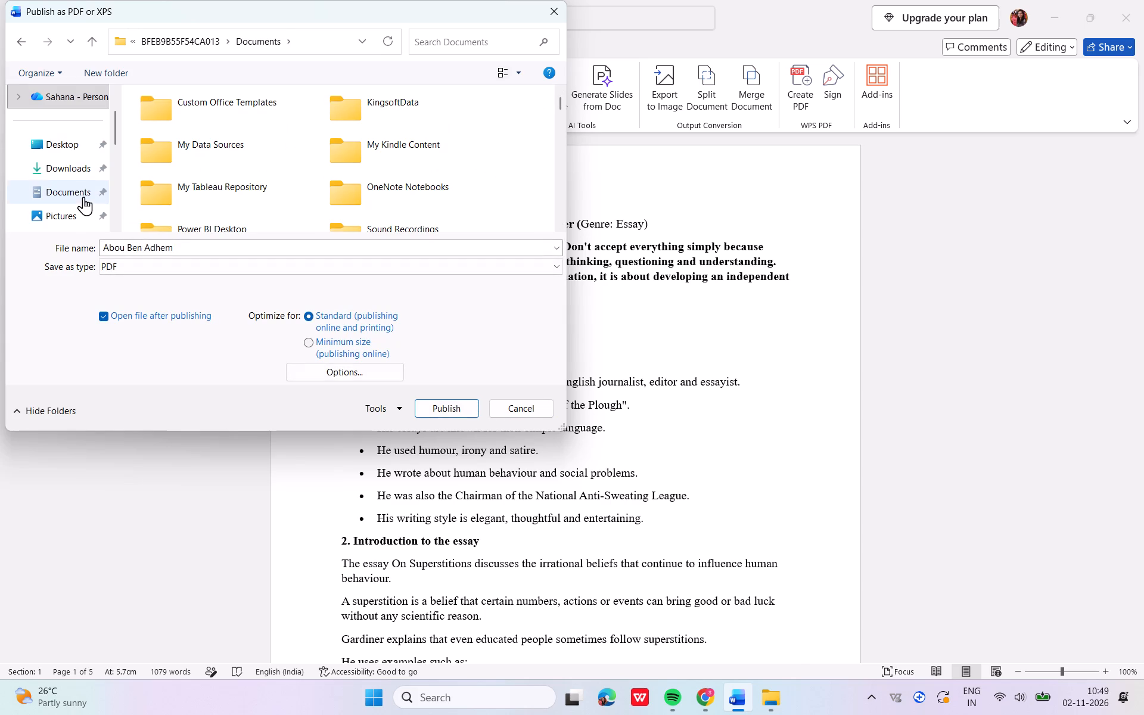
pyautogui.click(80, 171)
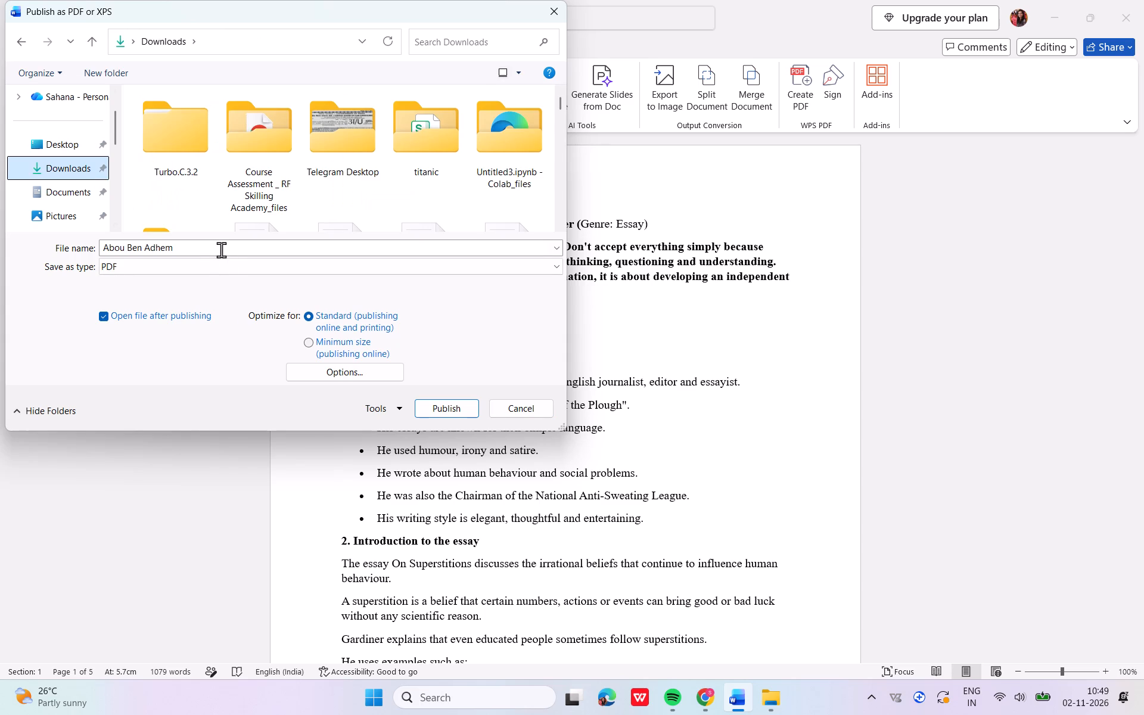
pyautogui.click(221, 250)
pyautogui.press('BackSpace')
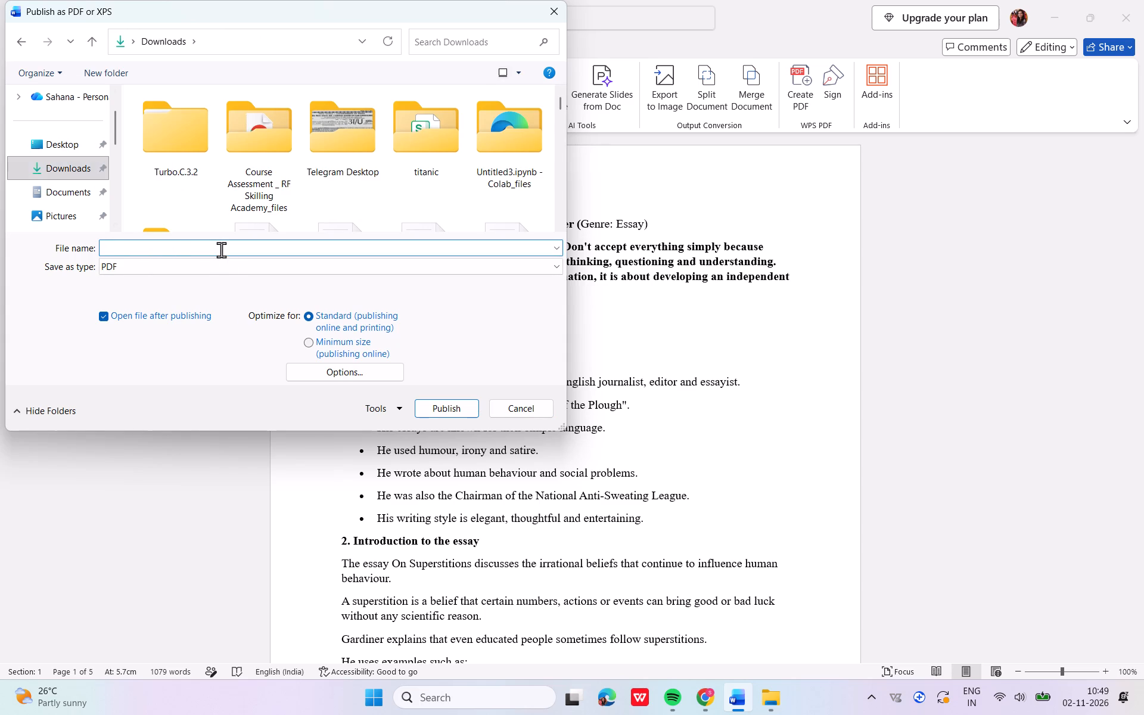
pyautogui.press('s')
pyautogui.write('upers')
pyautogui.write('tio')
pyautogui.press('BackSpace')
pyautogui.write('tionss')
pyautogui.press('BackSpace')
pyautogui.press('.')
# Publish the Chapter 7 notes as the PDF "0n Superstitions." and close the published copy in Edge.
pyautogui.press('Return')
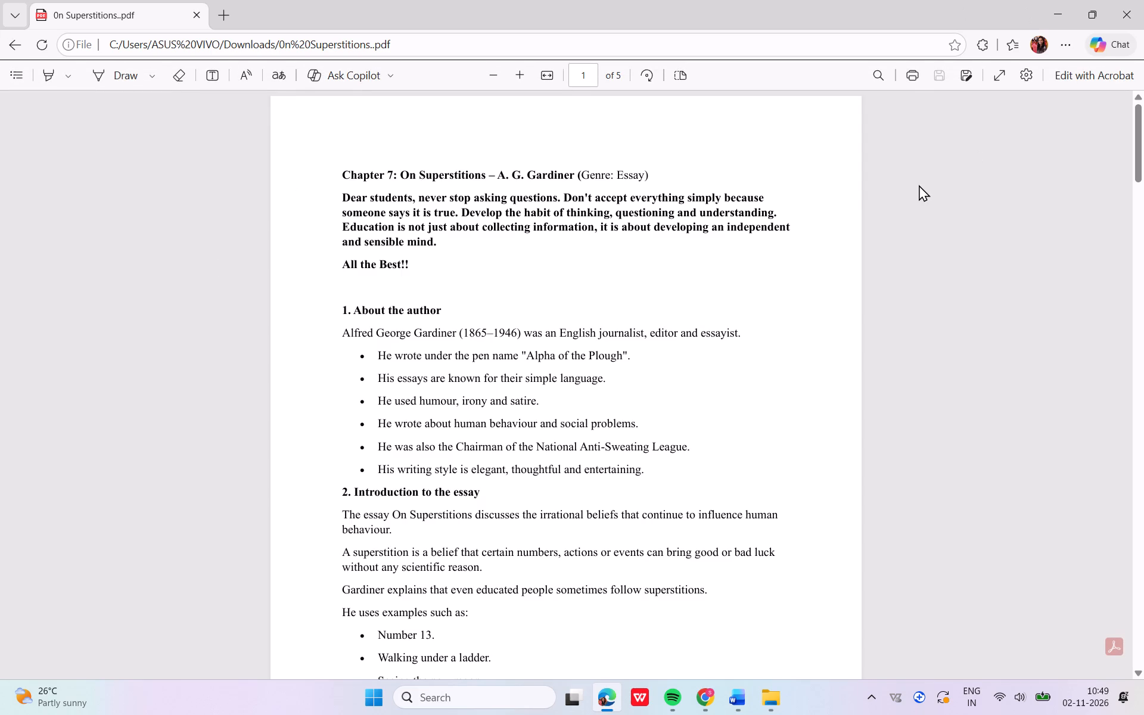
pyautogui.click(1143, 0)
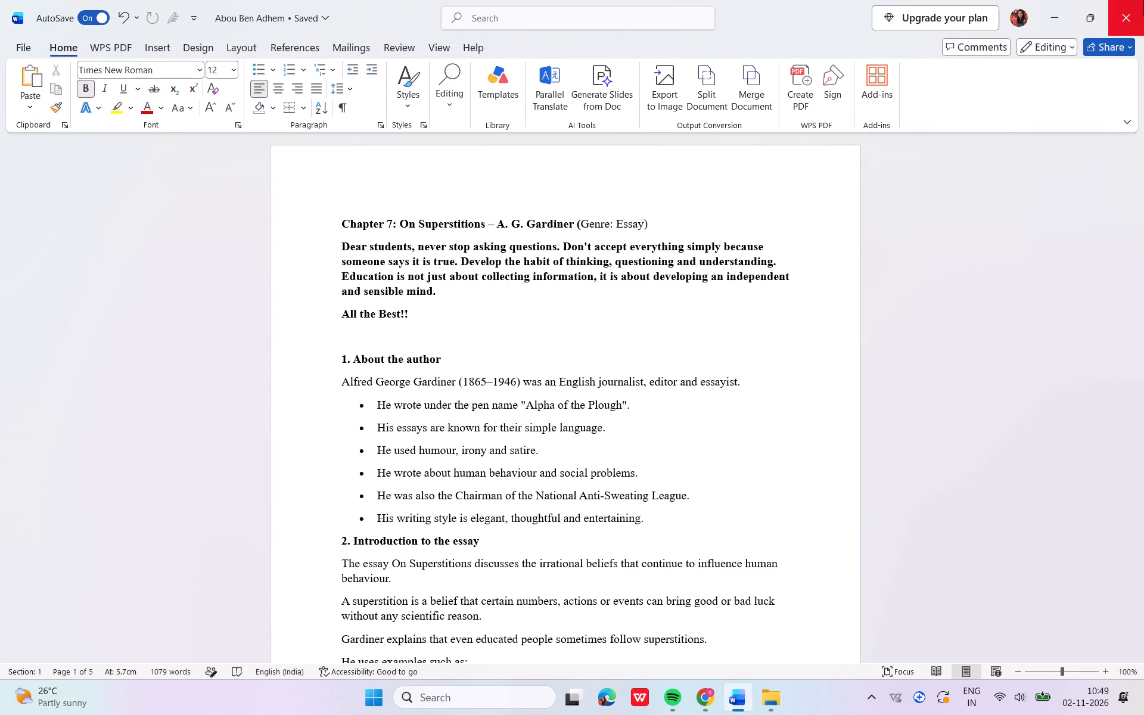